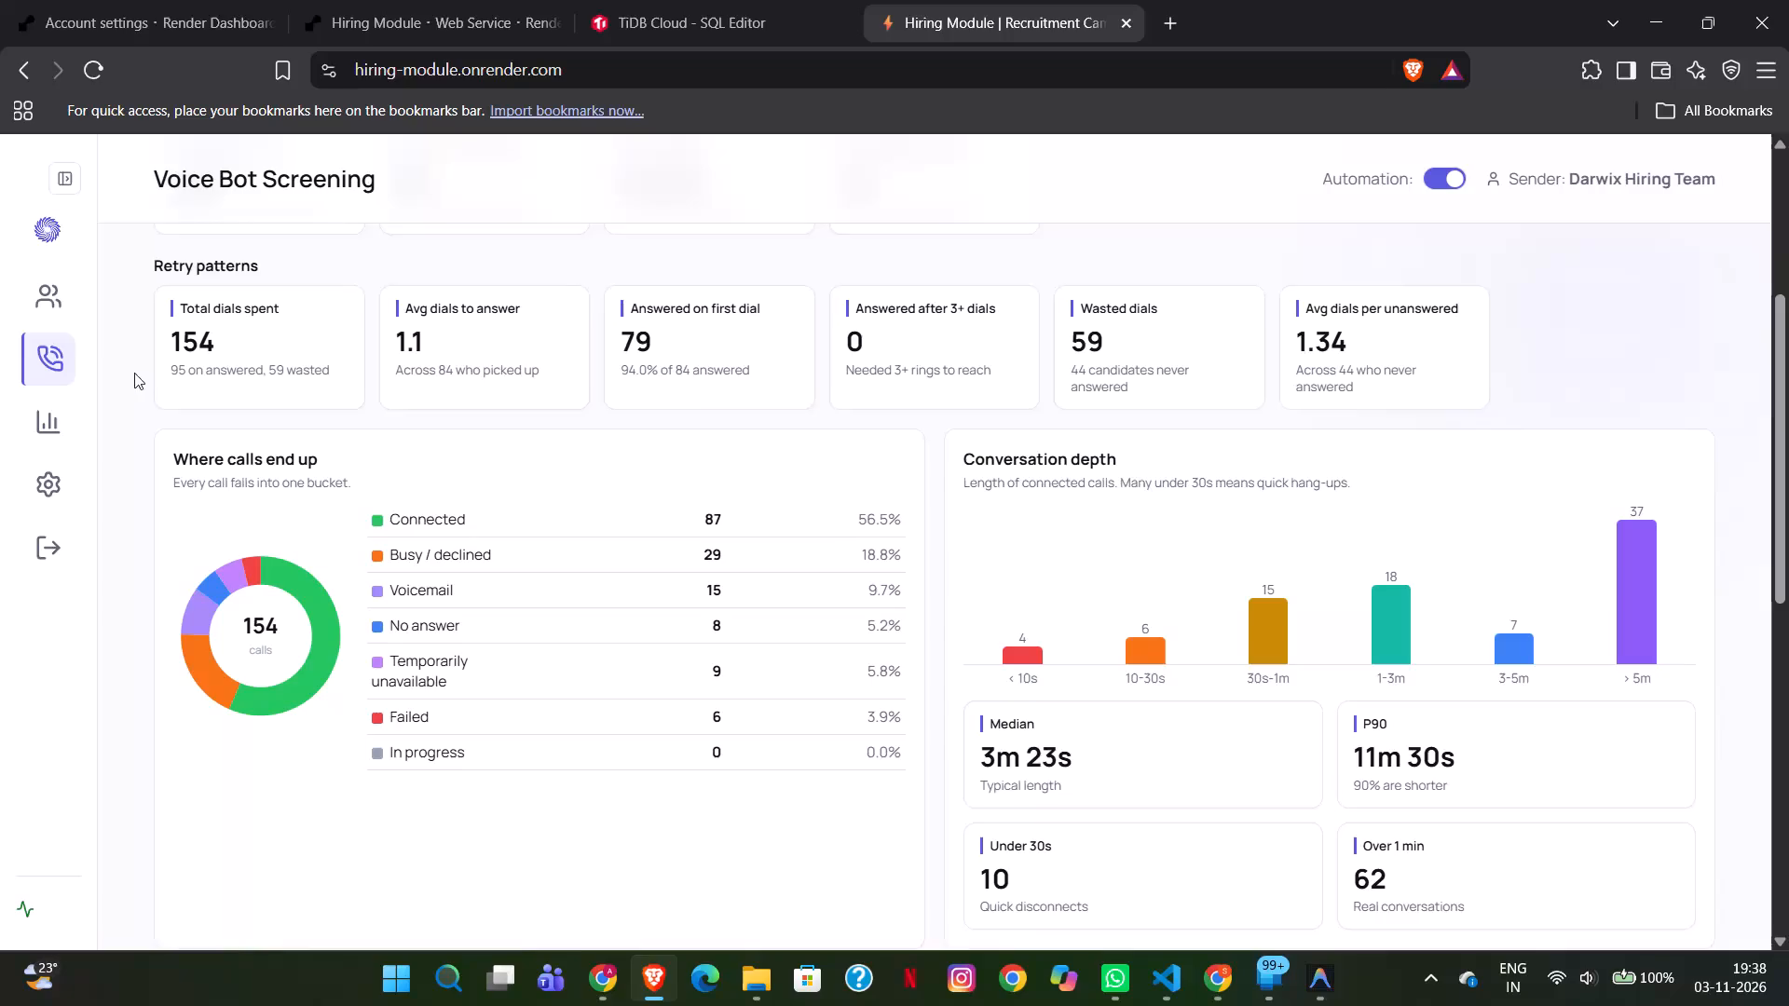
# Check the Candidates Manager briefly, returning to Voice Bot Screening to look through the Voice Screening Calls Log.
pyautogui.click(50, 316)
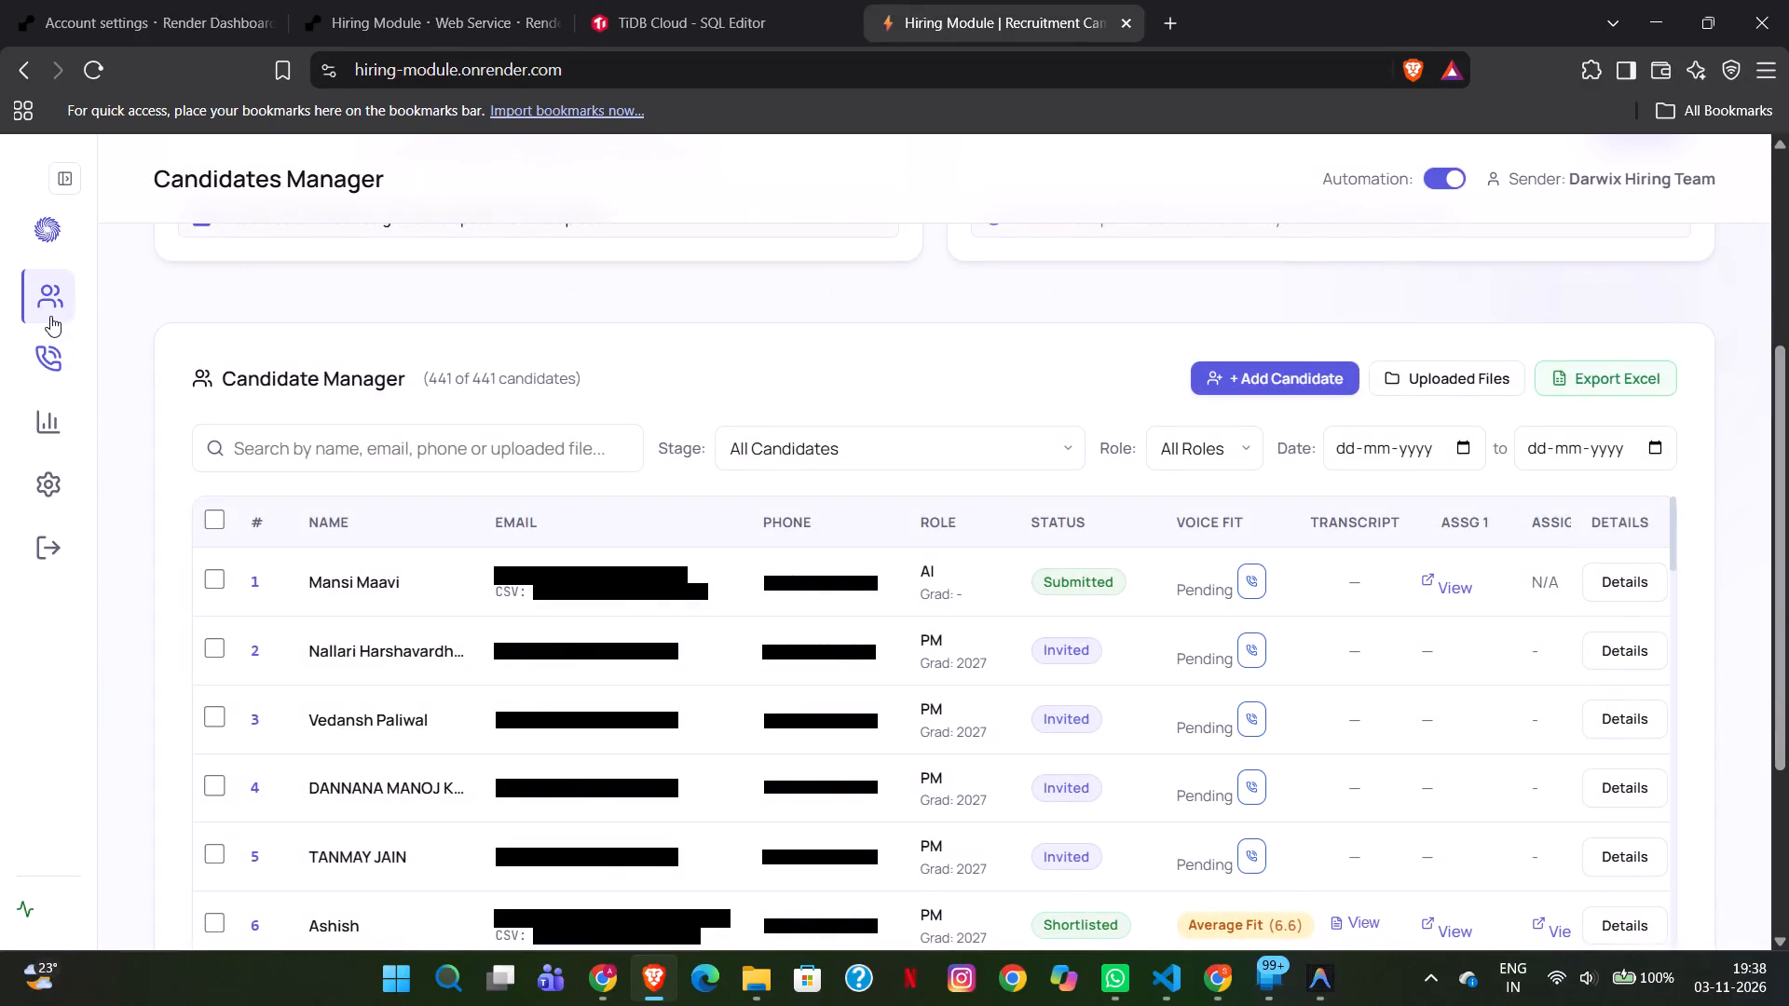
pyautogui.click(41, 369)
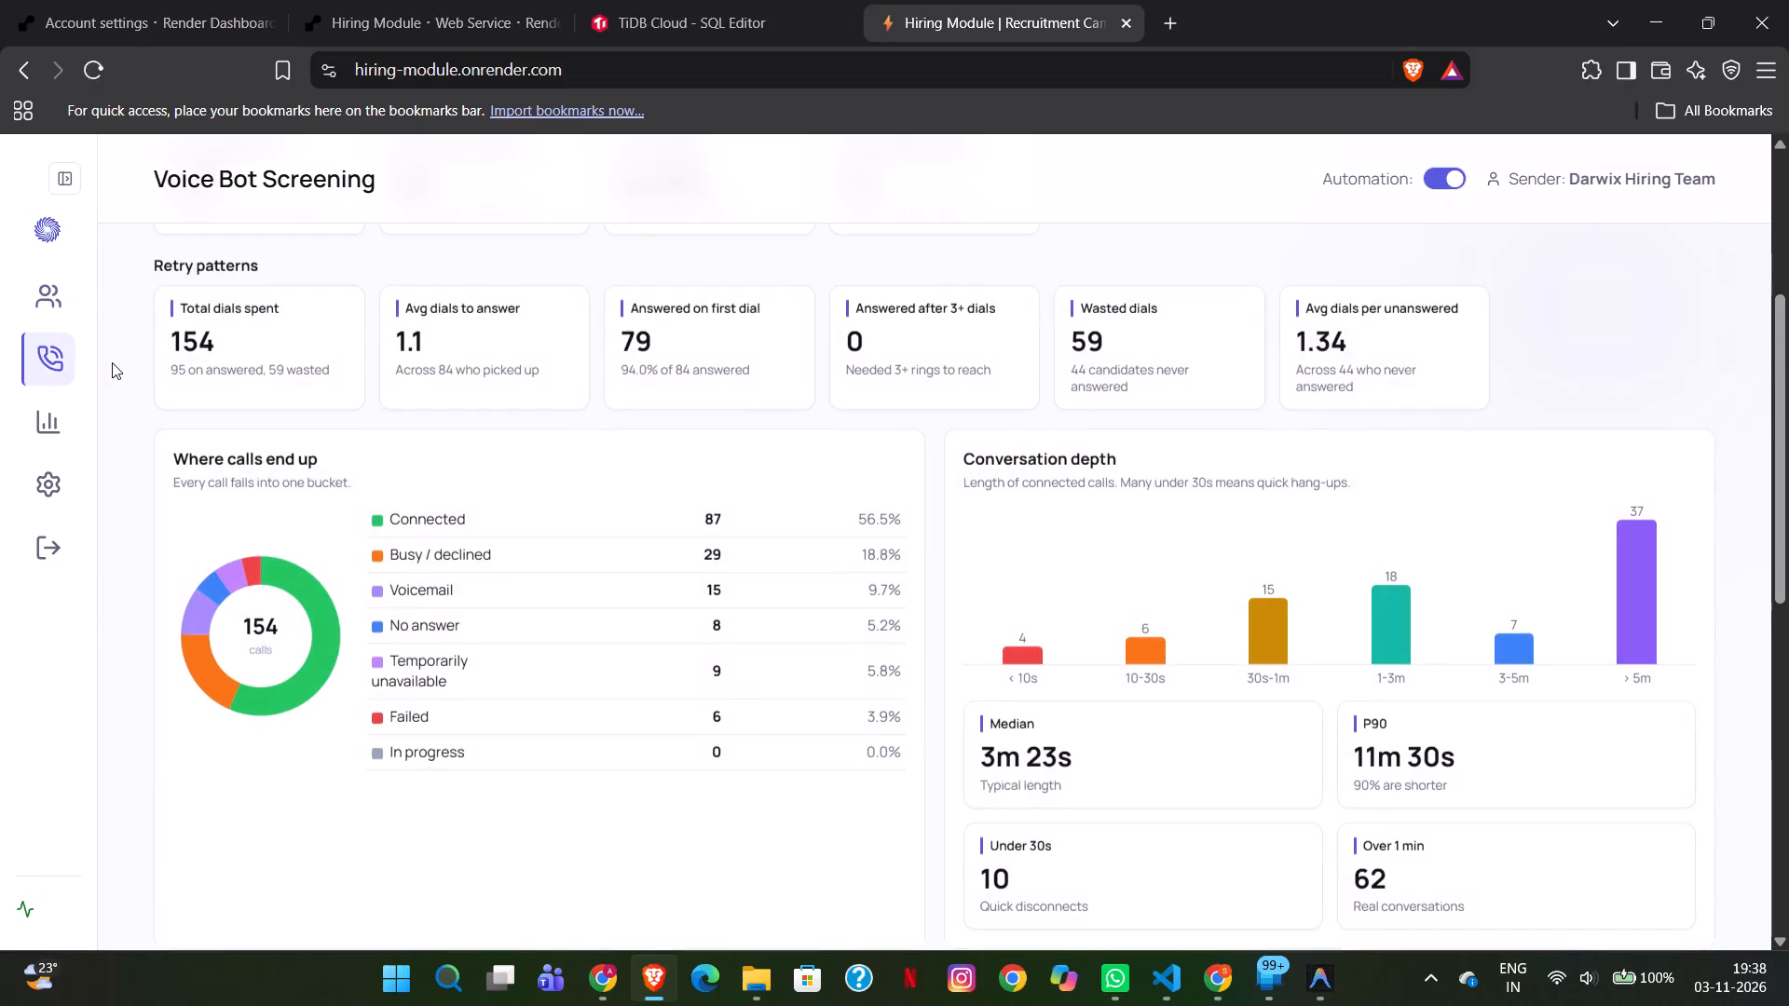
pyautogui.scroll(-5, 456, 574)
pyautogui.scroll(3, 456, 574)
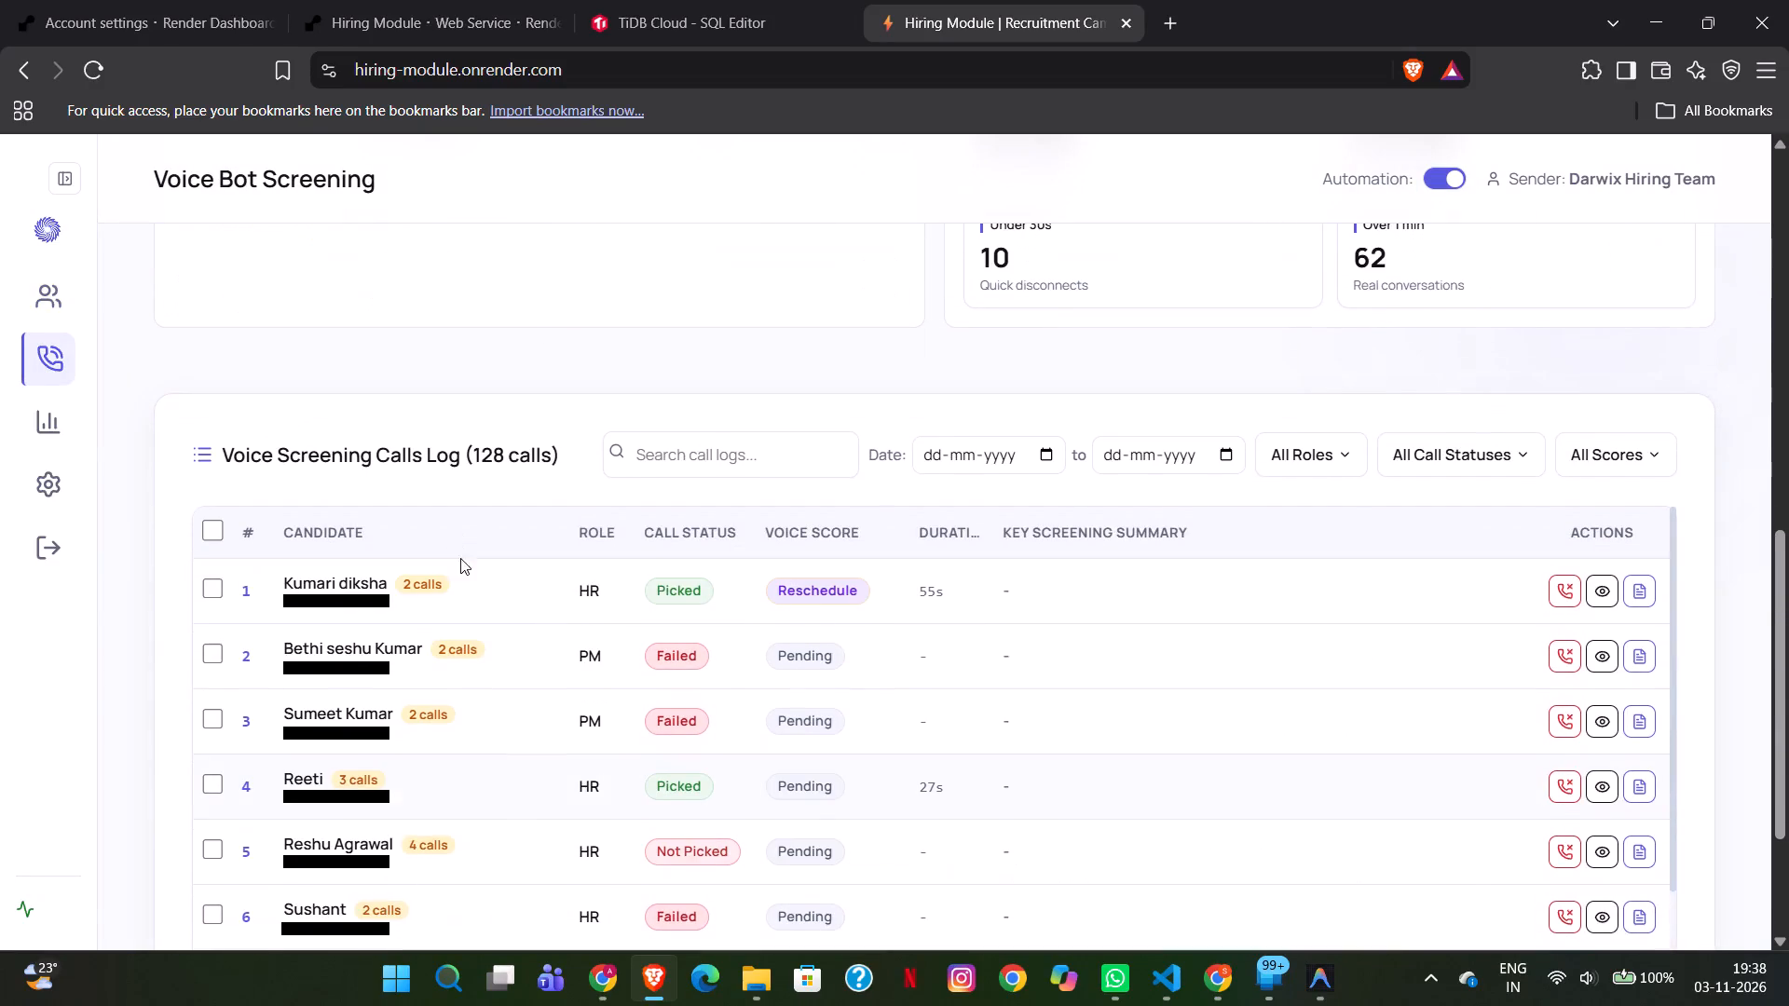
pyautogui.scroll(-3, 553, 315)
pyautogui.scroll(4, 553, 315)
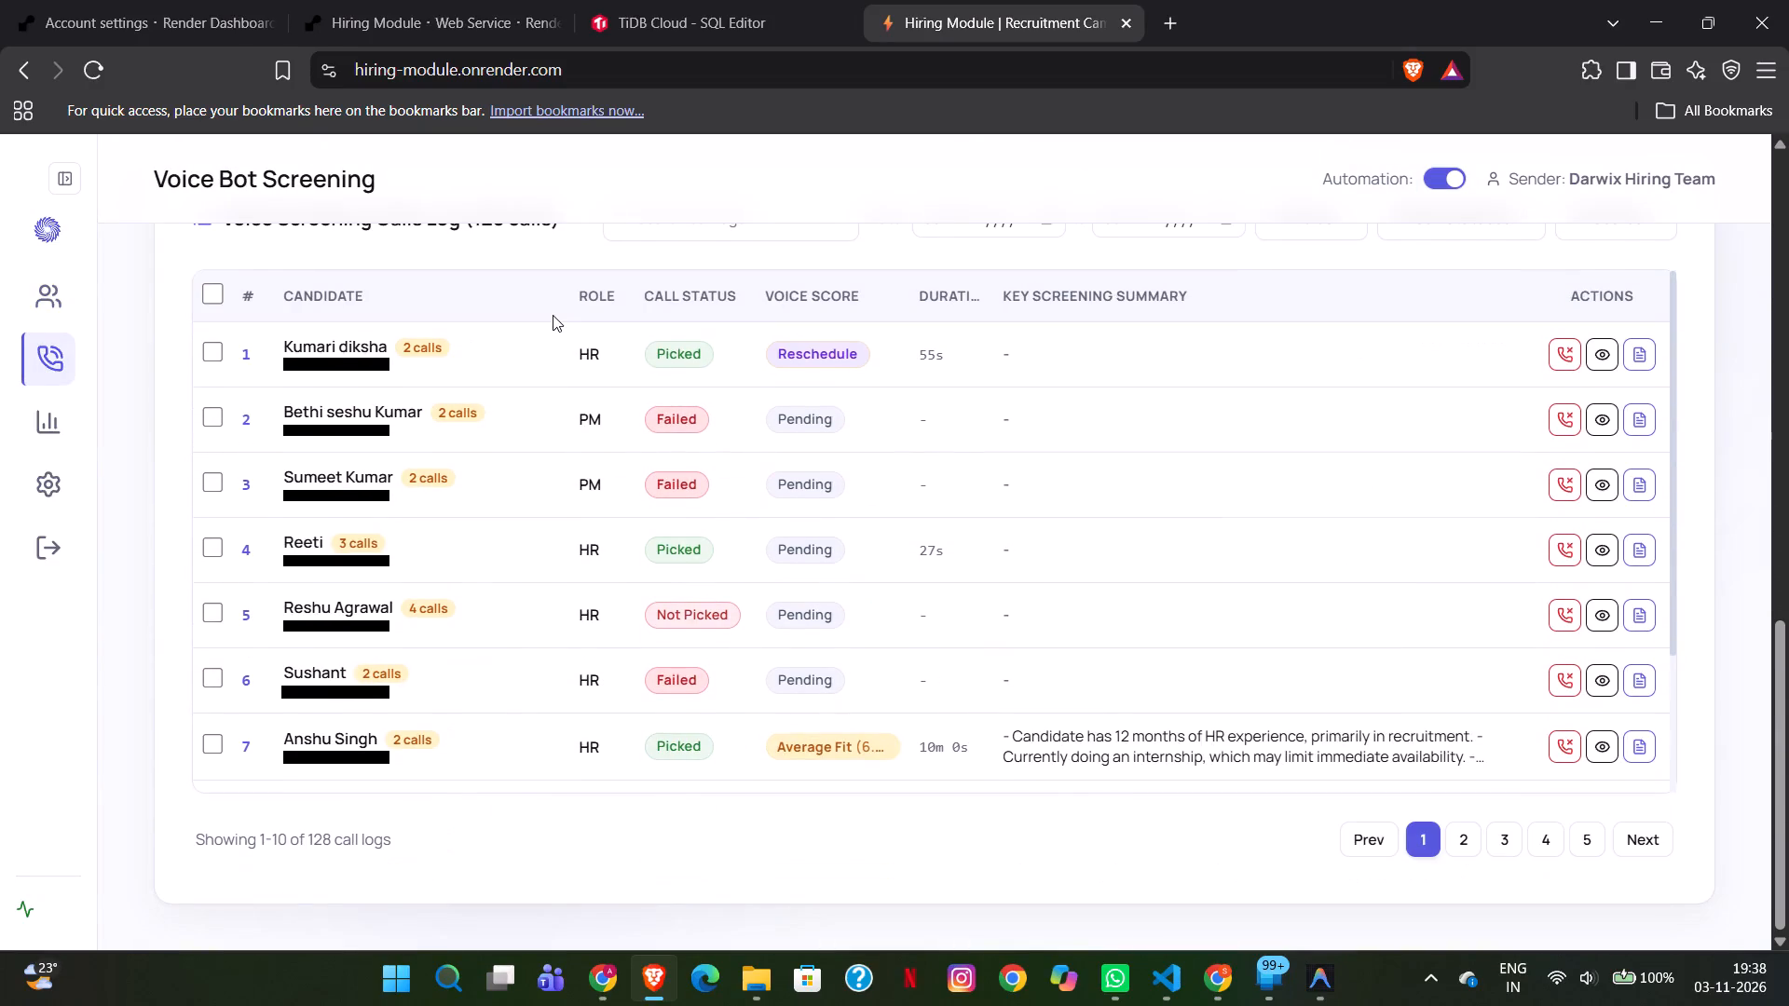
pyautogui.scroll(1, 629, 224)
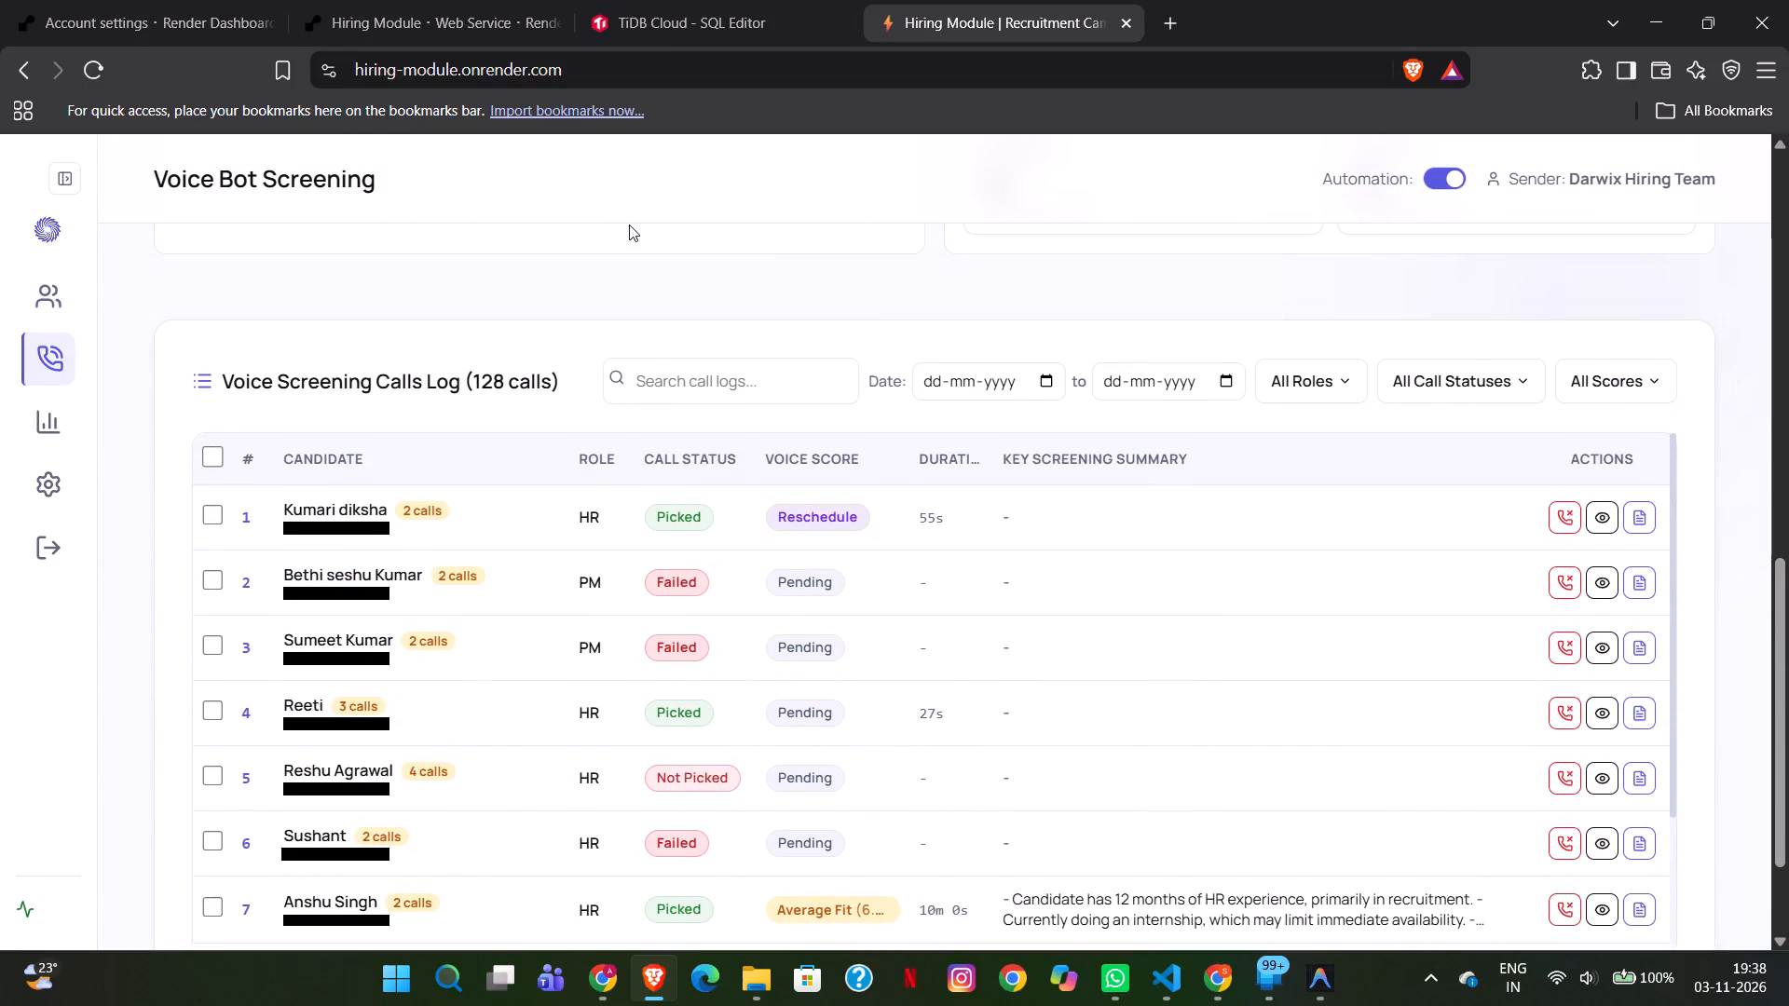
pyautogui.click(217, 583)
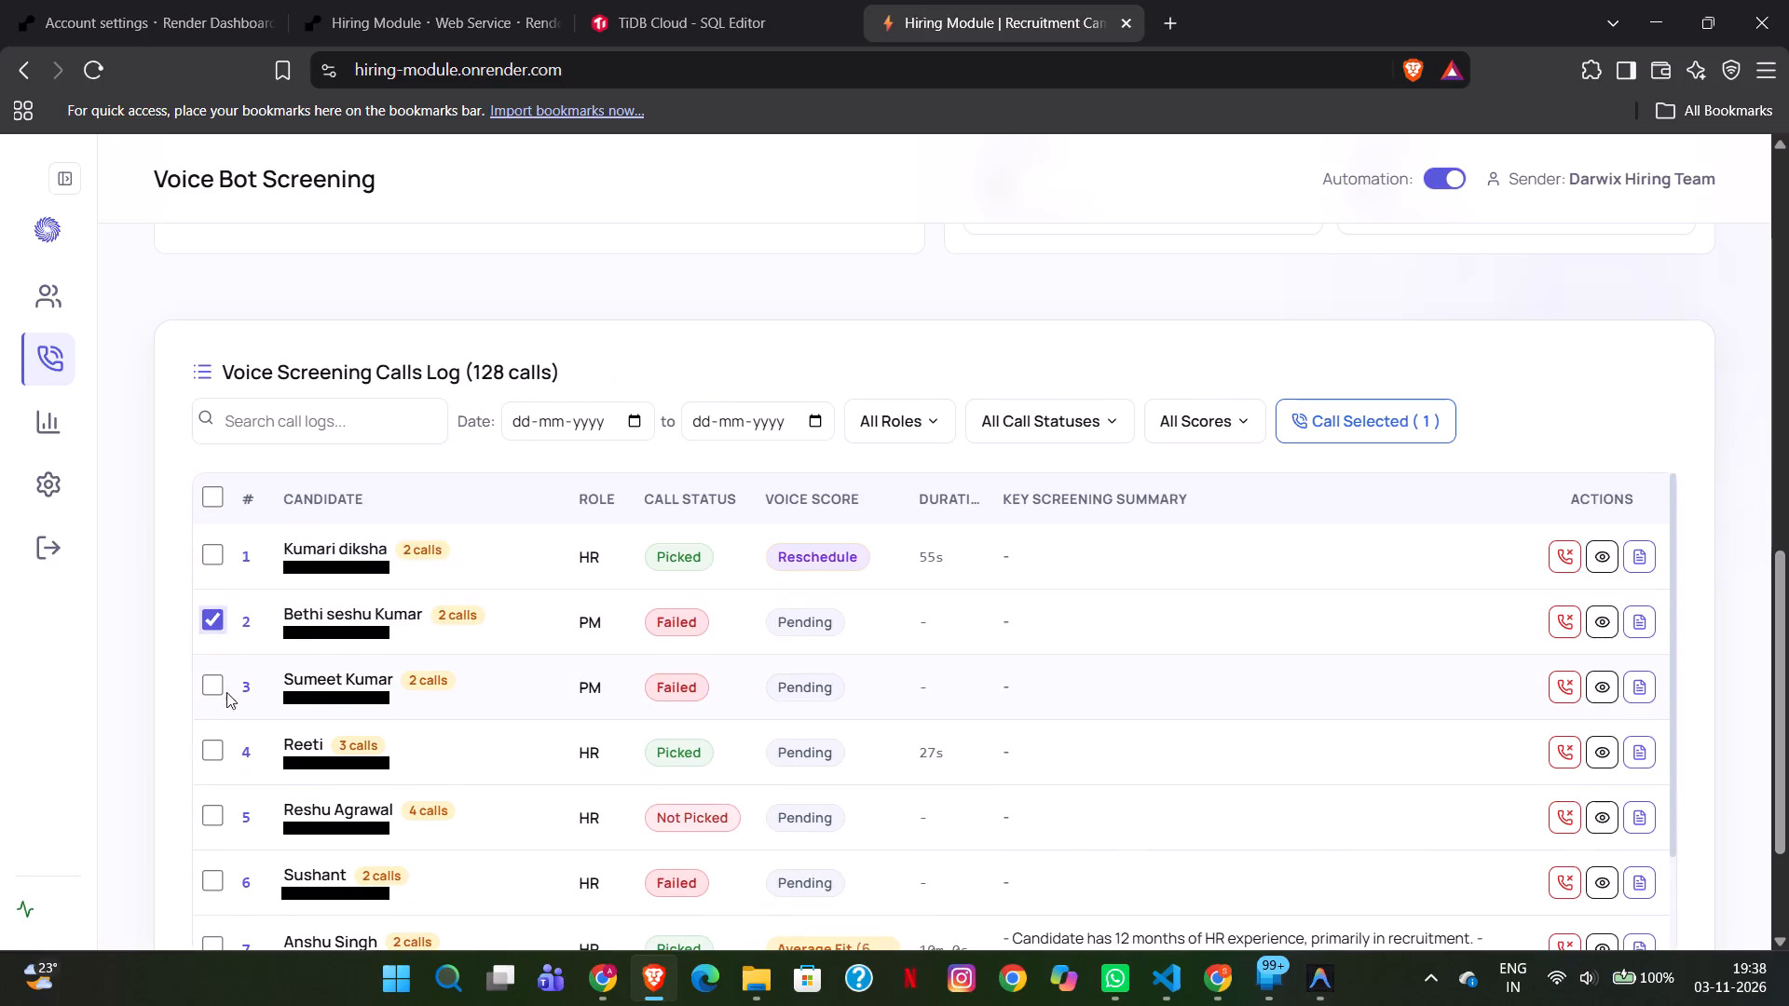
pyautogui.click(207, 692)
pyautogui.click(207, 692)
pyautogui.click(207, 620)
# Filter the Voice Screening Calls Log by role so that only HR (hr) is included.
pyautogui.scroll(-3, 518, 448)
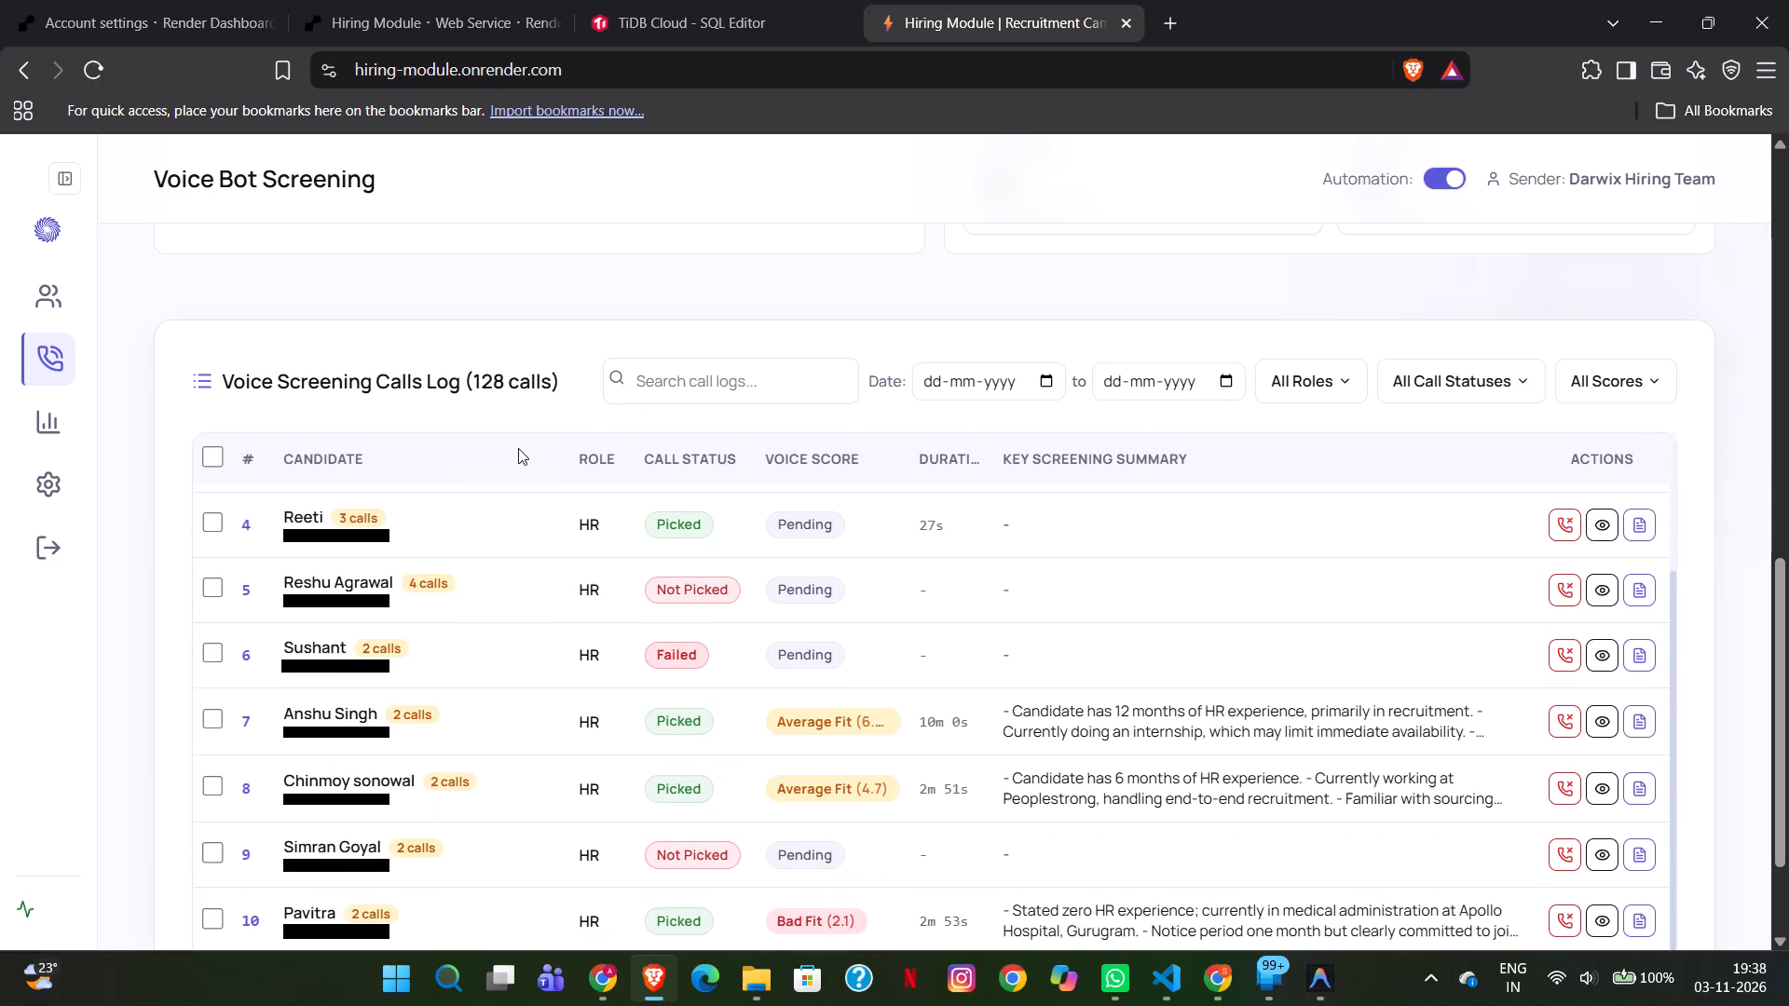
pyautogui.scroll(-2, 518, 448)
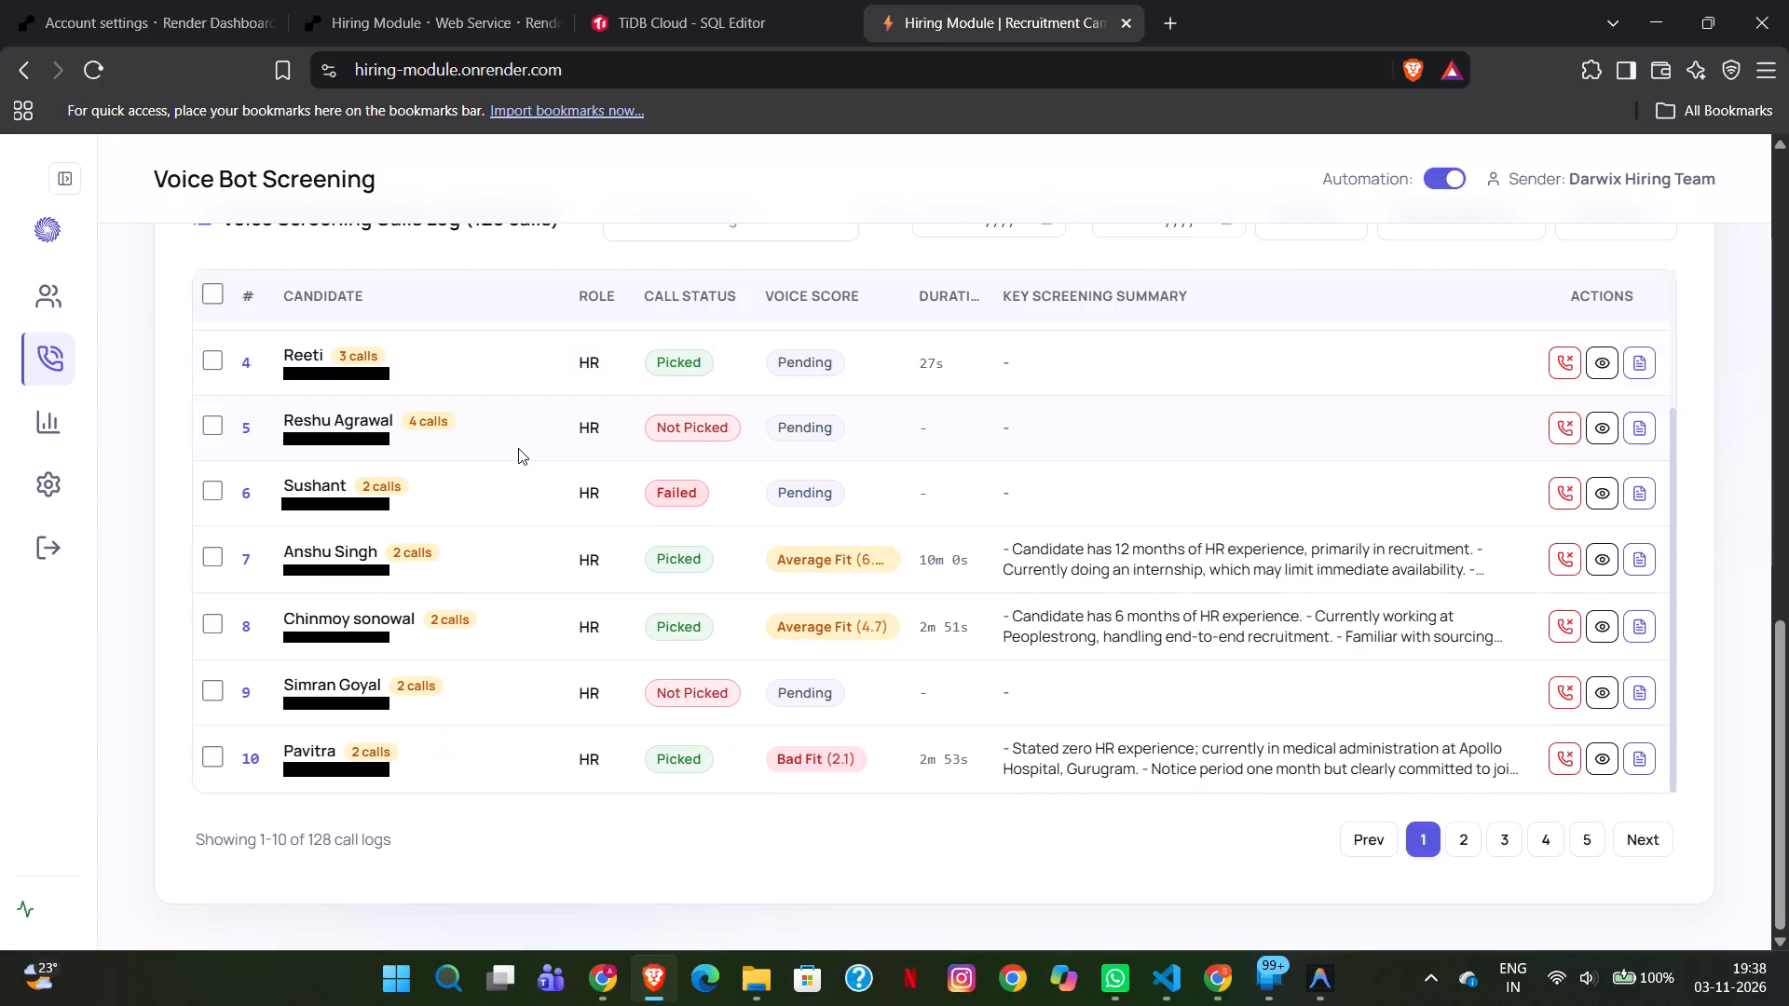
pyautogui.scroll(4, 870, 363)
pyautogui.scroll(1, 1136, 266)
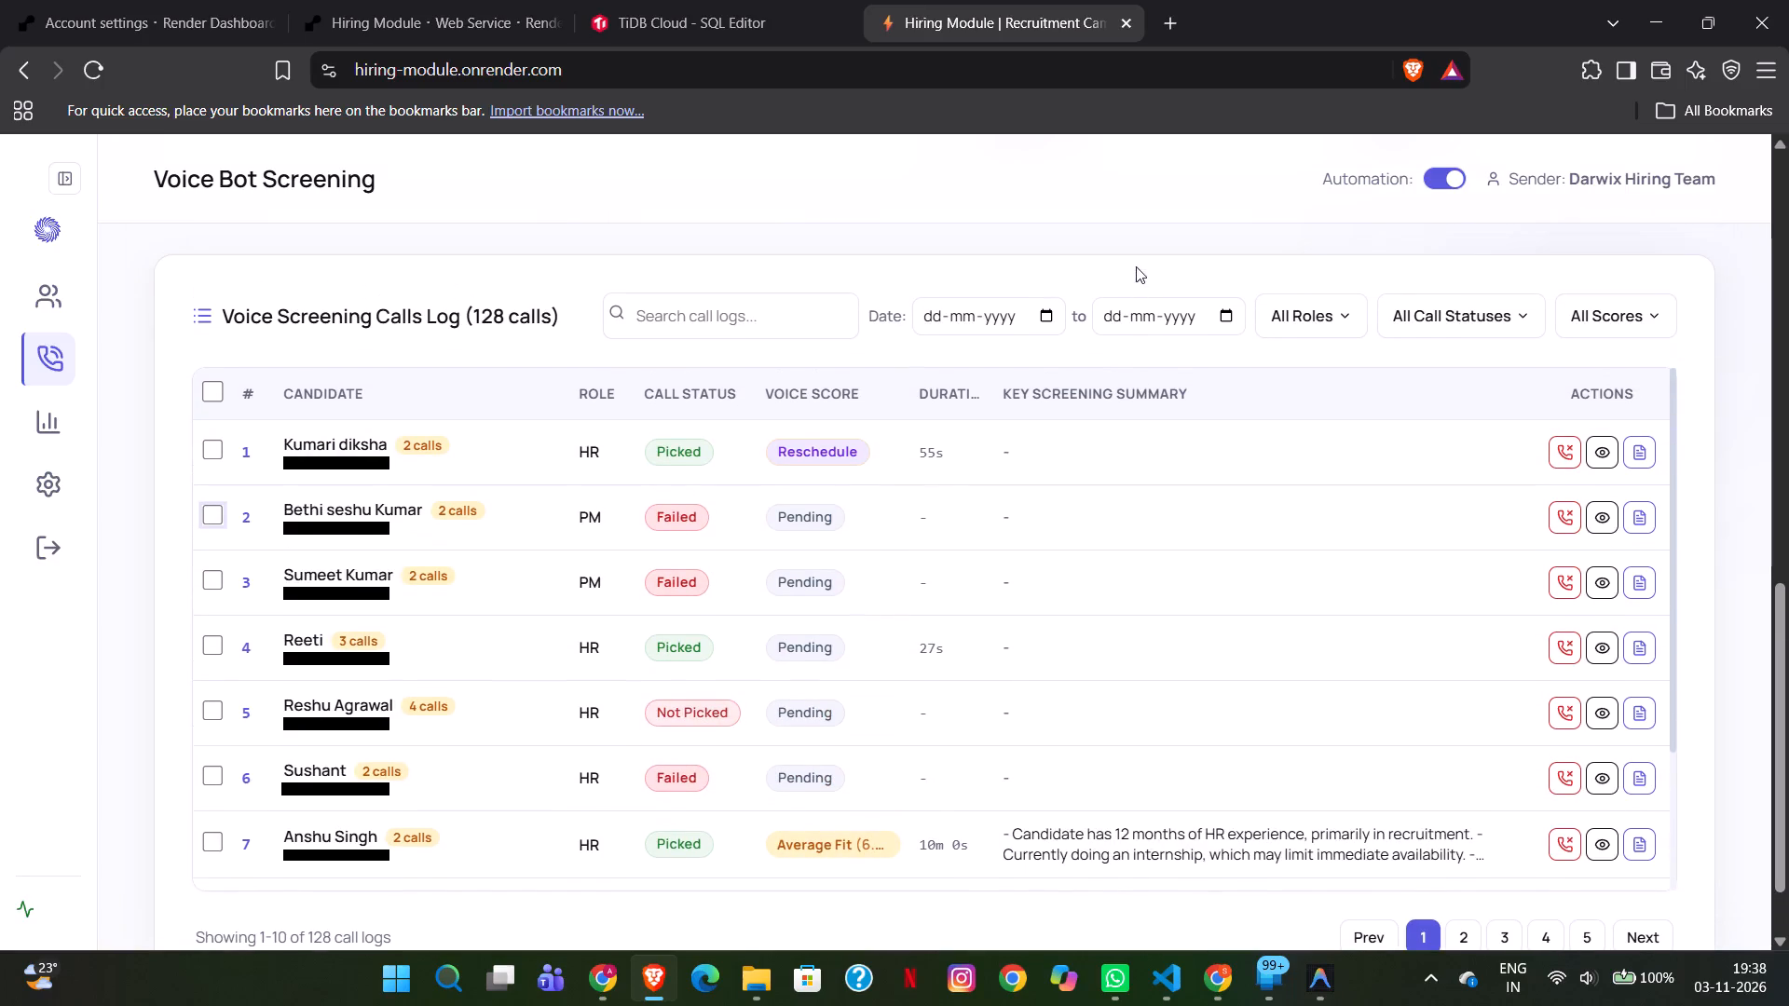
pyautogui.click(1328, 319)
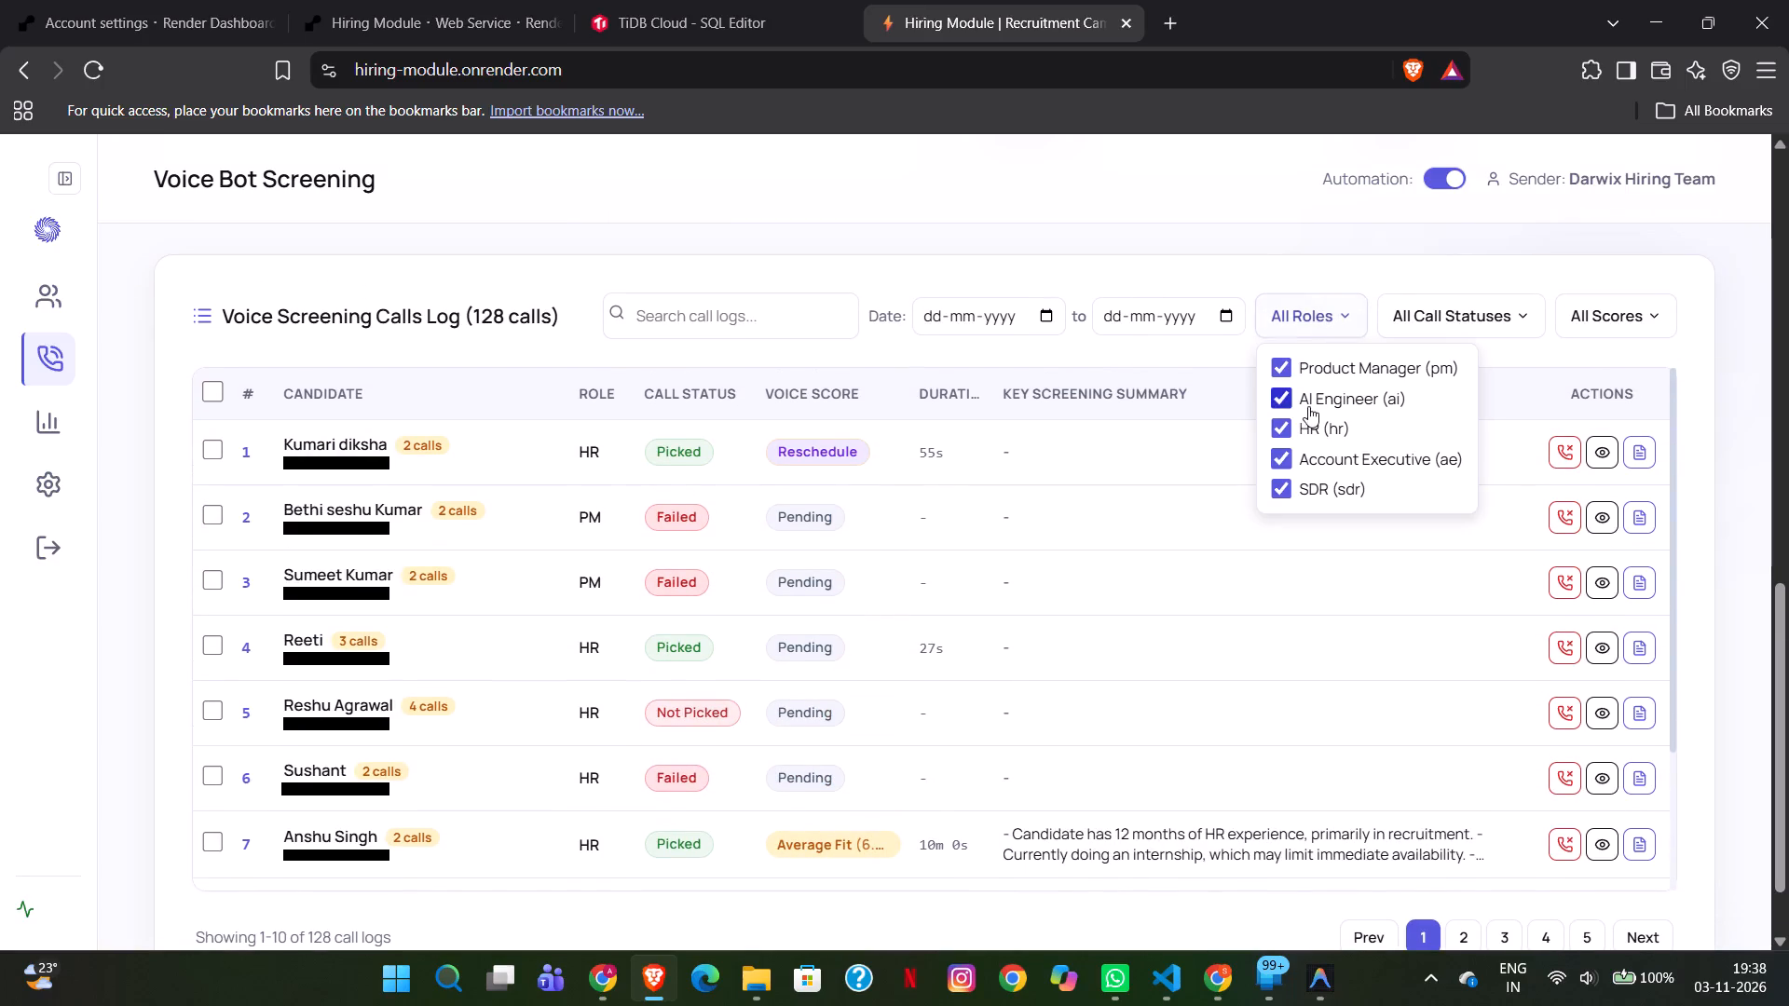
pyautogui.click(1302, 398)
pyautogui.click(1304, 367)
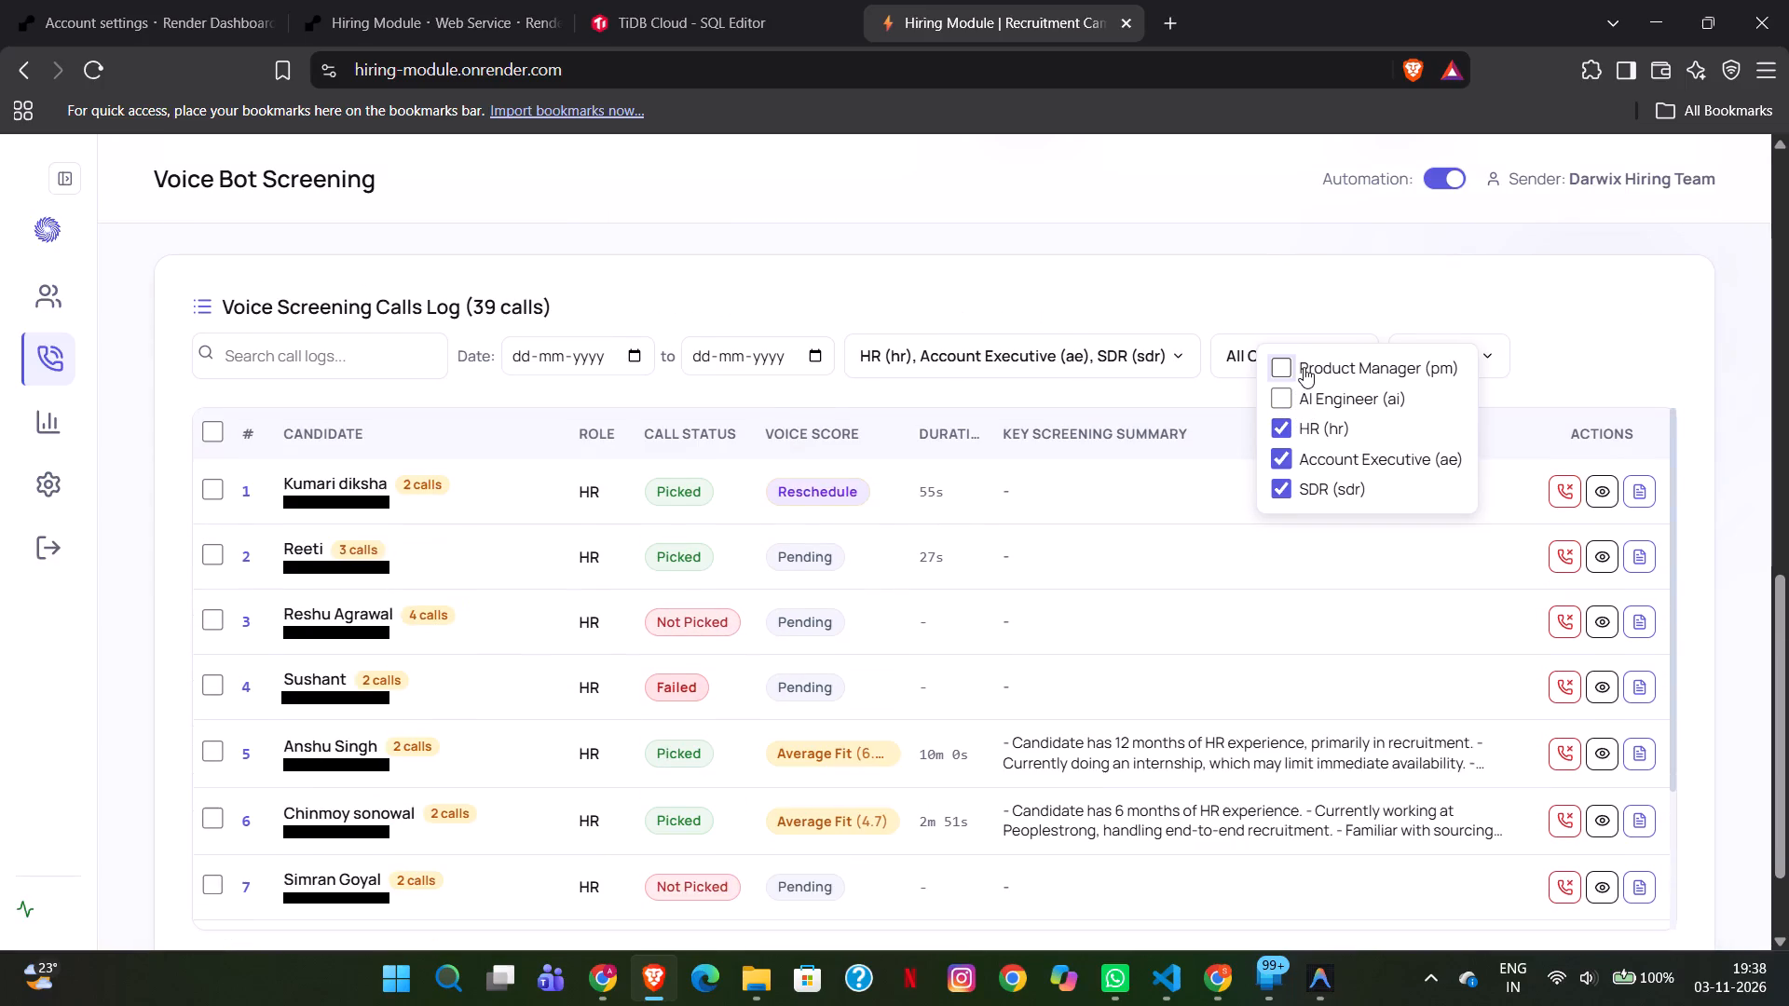
pyautogui.click(1301, 457)
pyautogui.click(1290, 483)
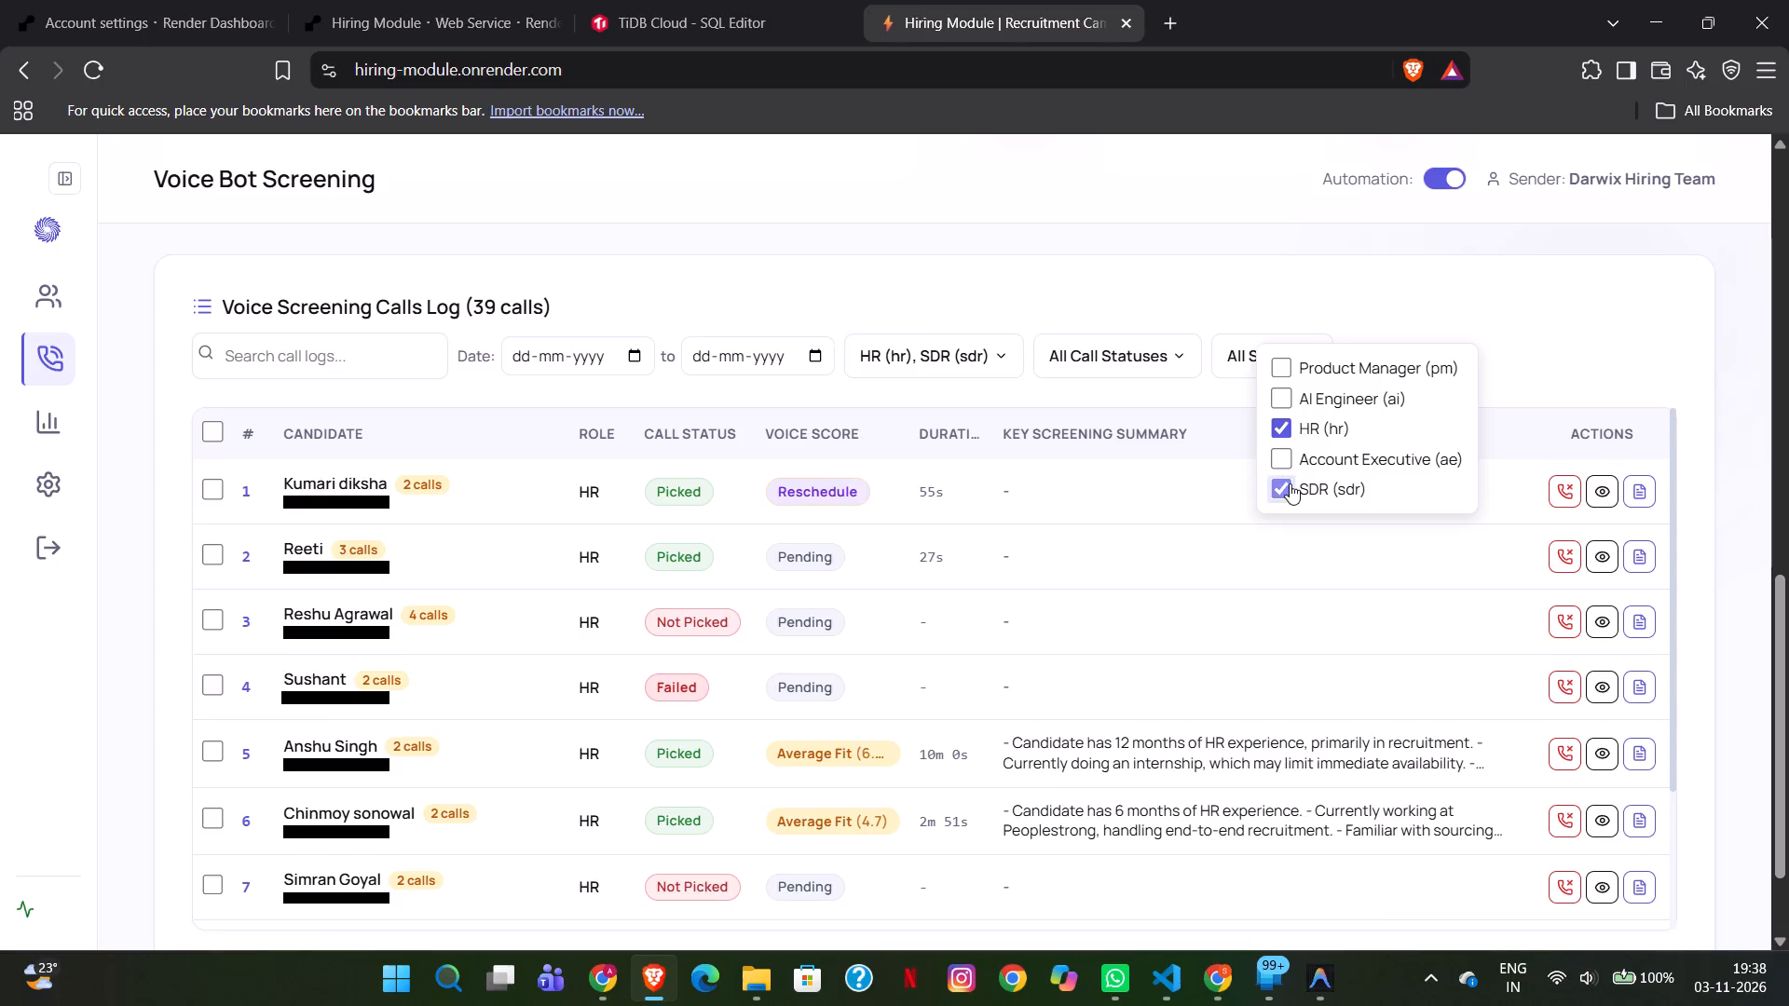
pyautogui.click(1043, 256)
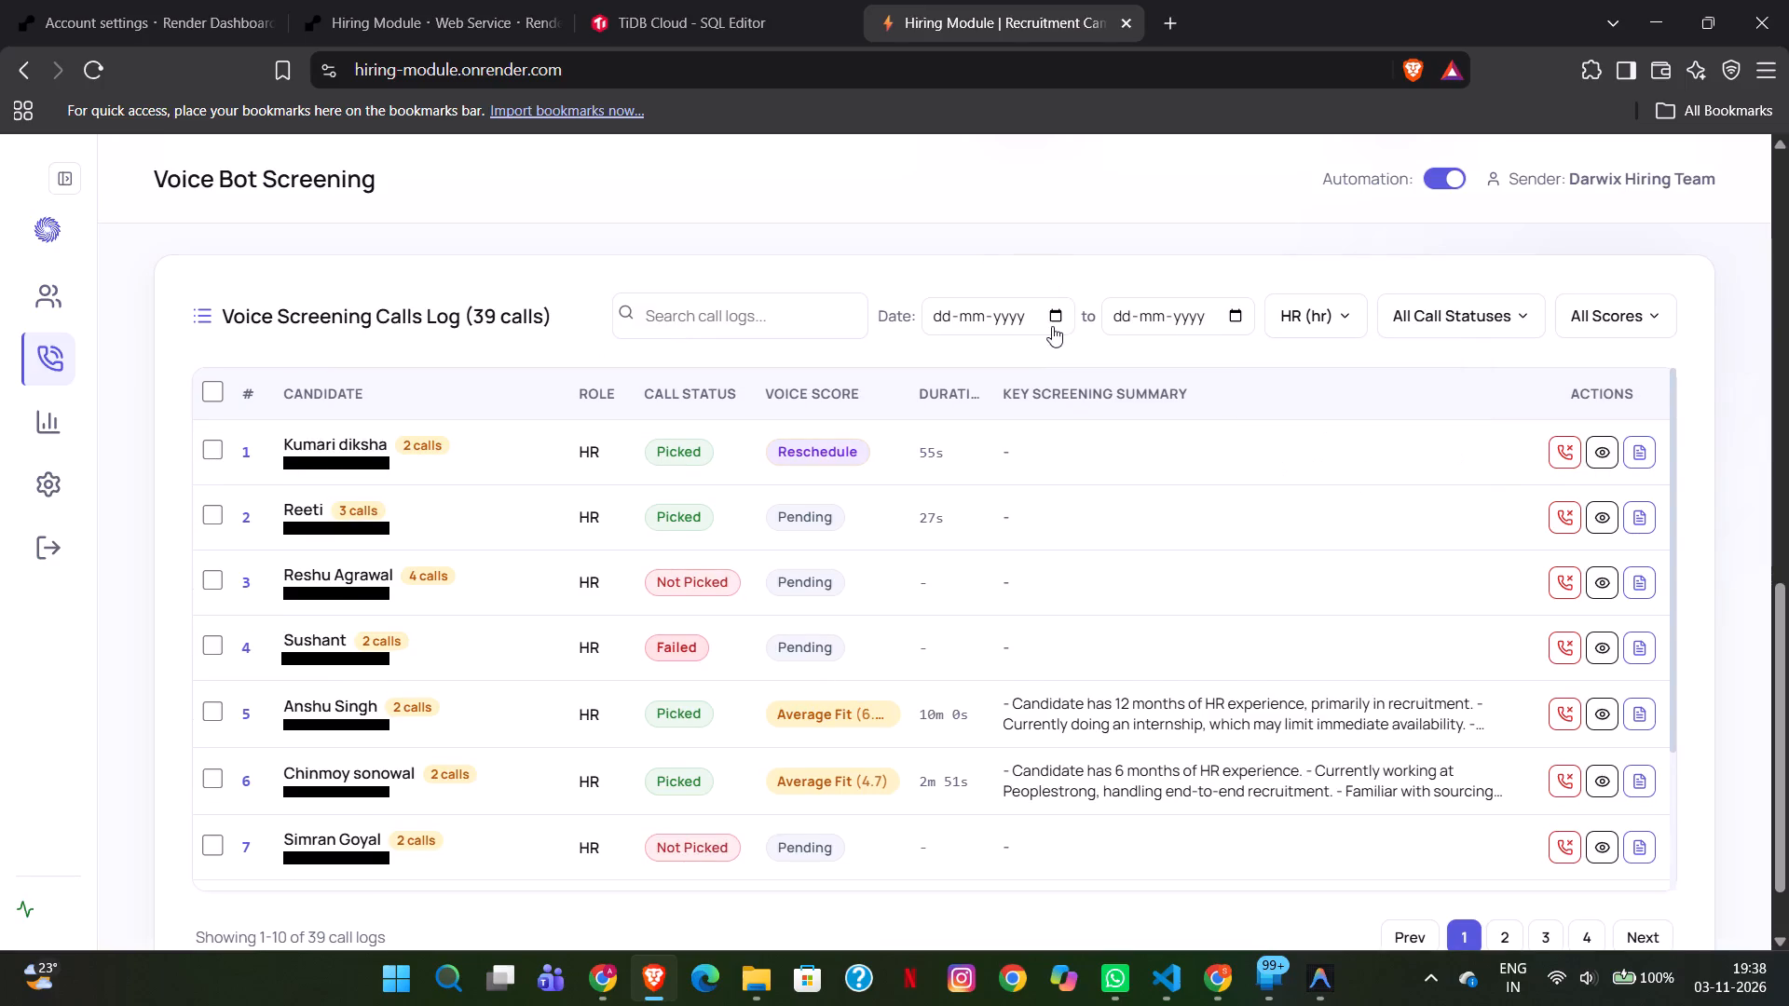
# Set the calls log date range from 03-11-2026 to 03-11-2026.
pyautogui.click(1055, 323)
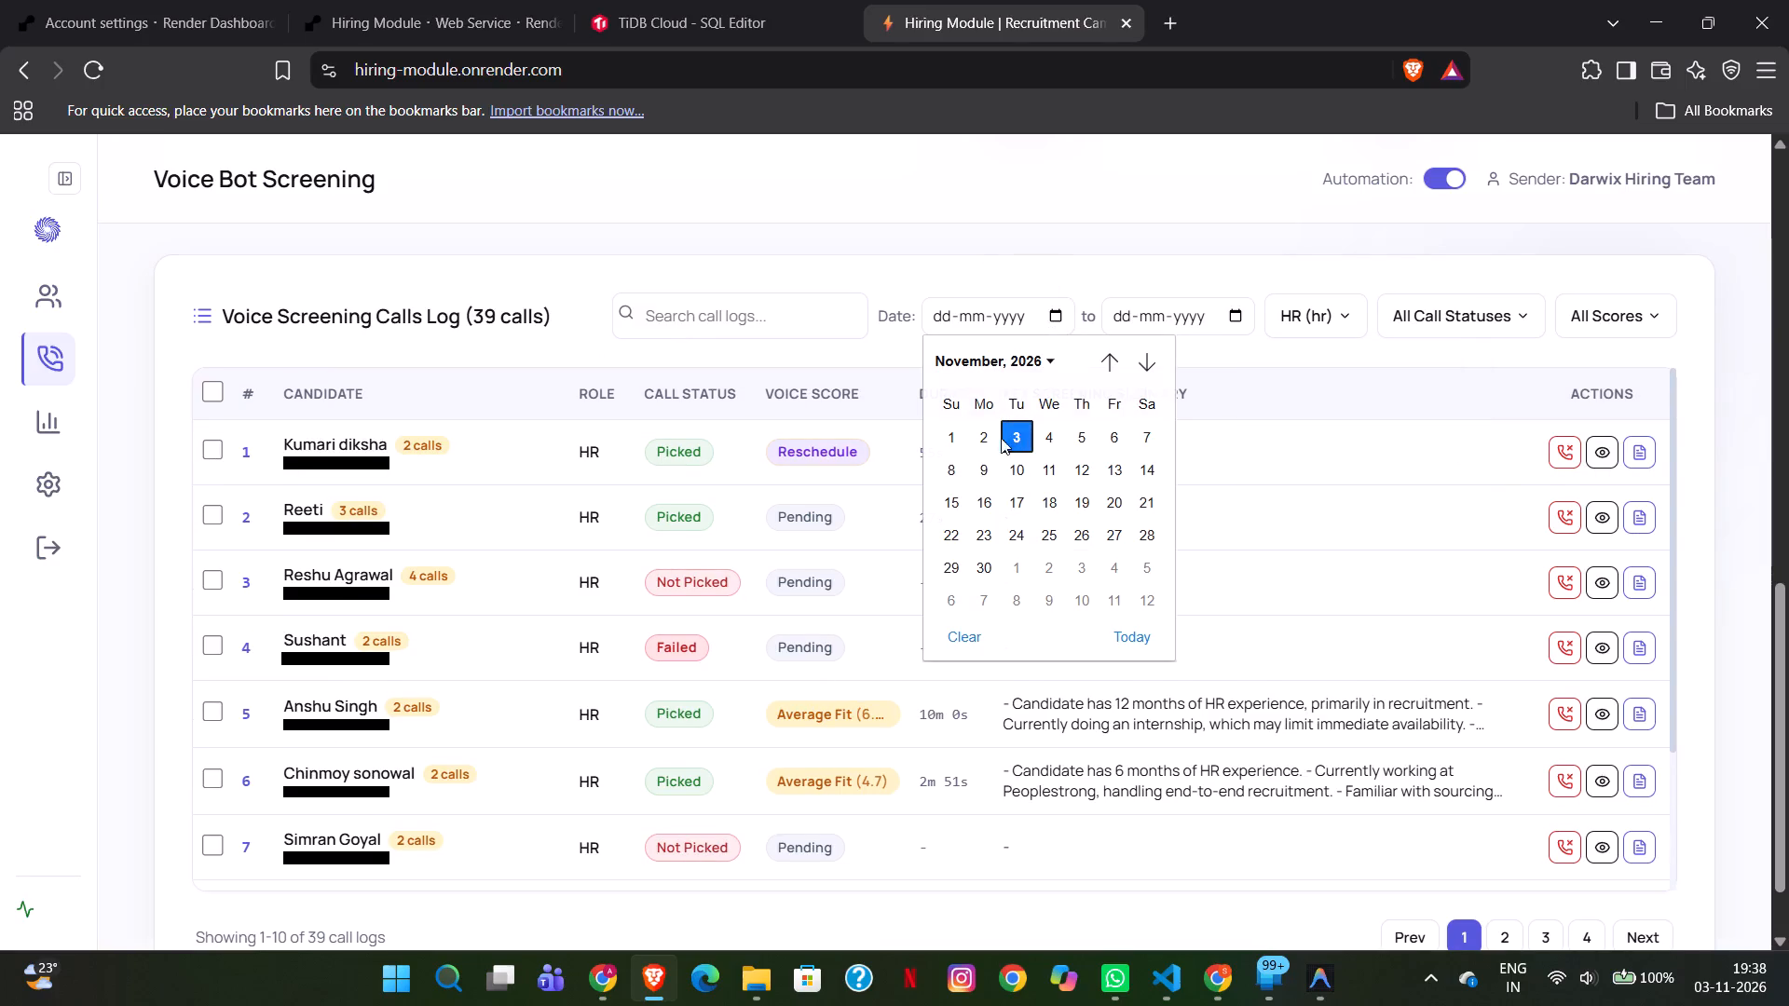
pyautogui.click(1015, 438)
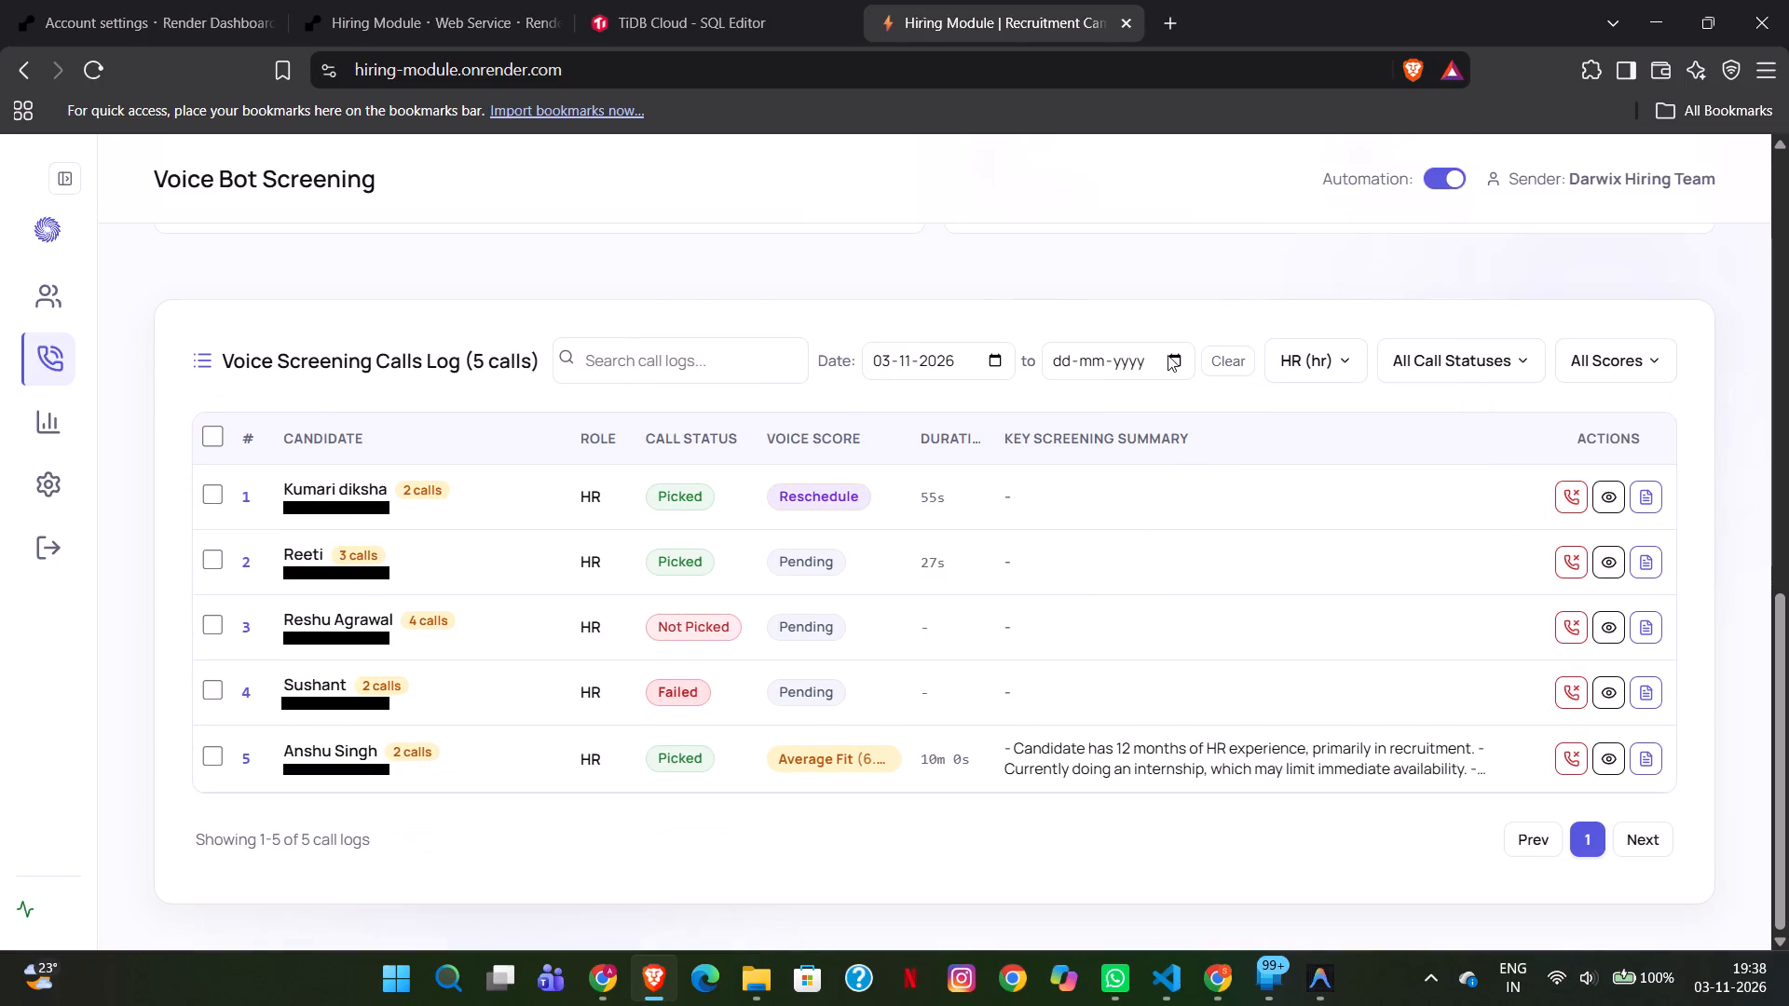
pyautogui.click(1171, 355)
pyautogui.click(1134, 483)
# Examine the call overview, list health and retry metrics for the chosen date together with the filtered calls log.
pyautogui.scroll(8, 991, 348)
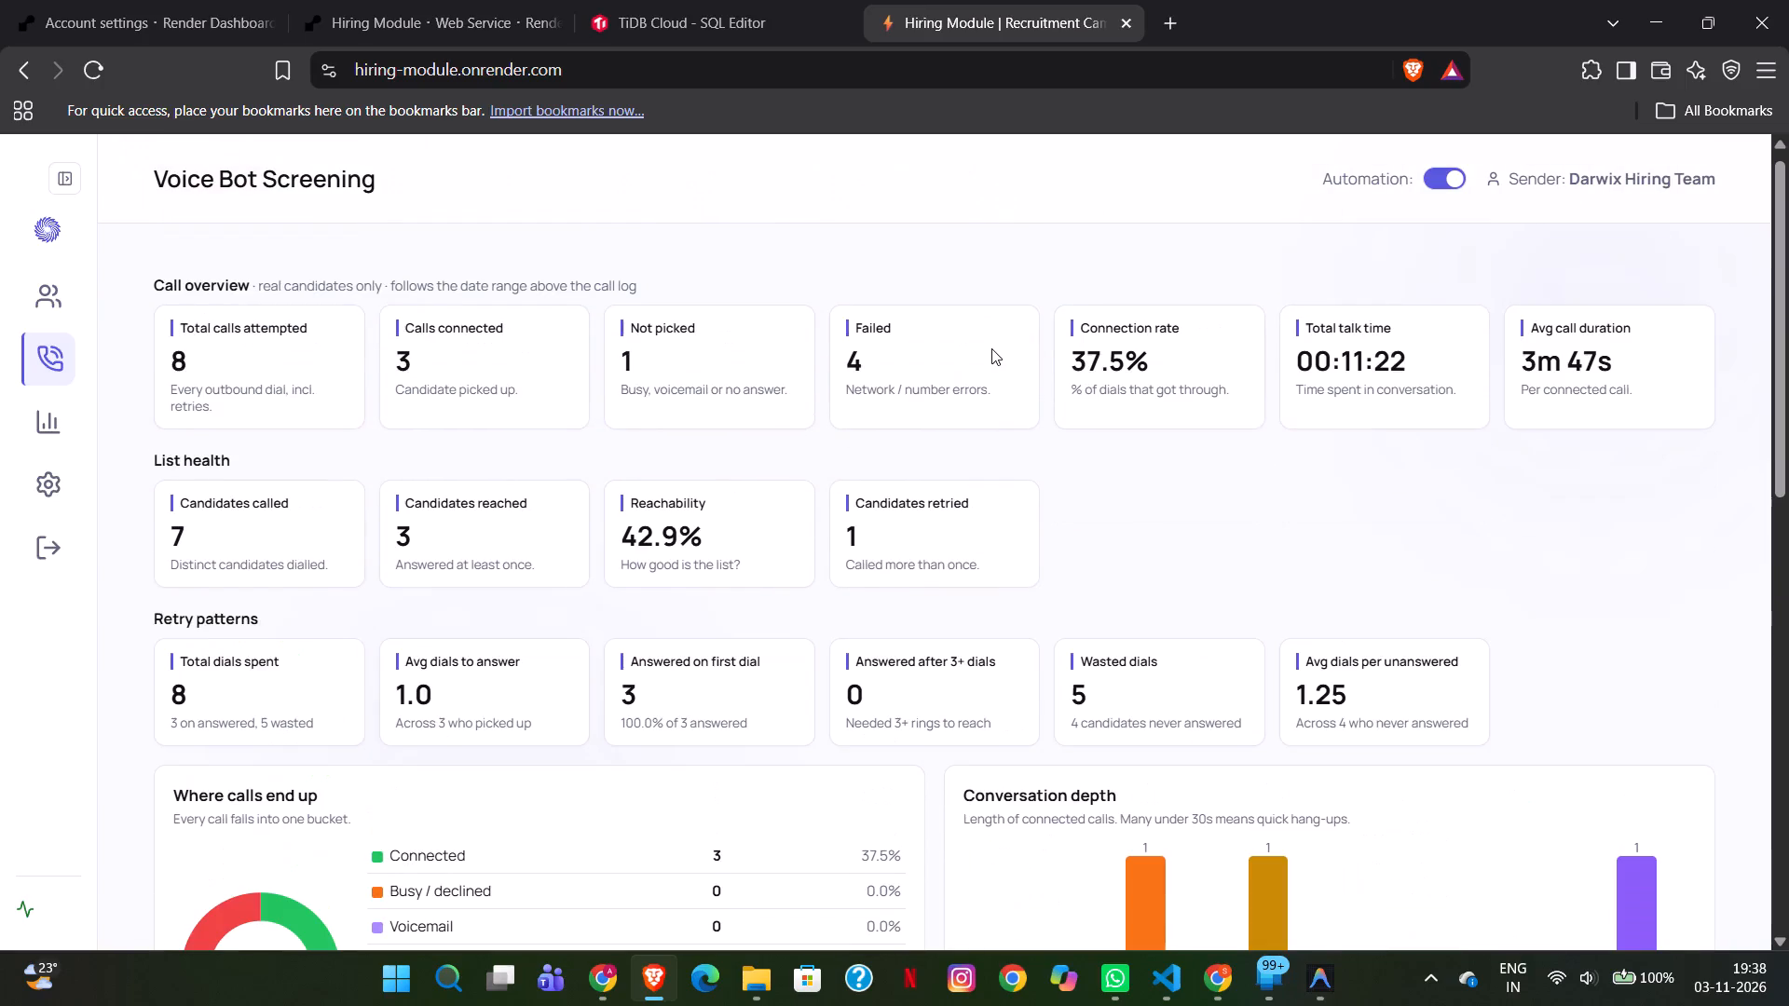
pyautogui.scroll(-5, 485, 523)
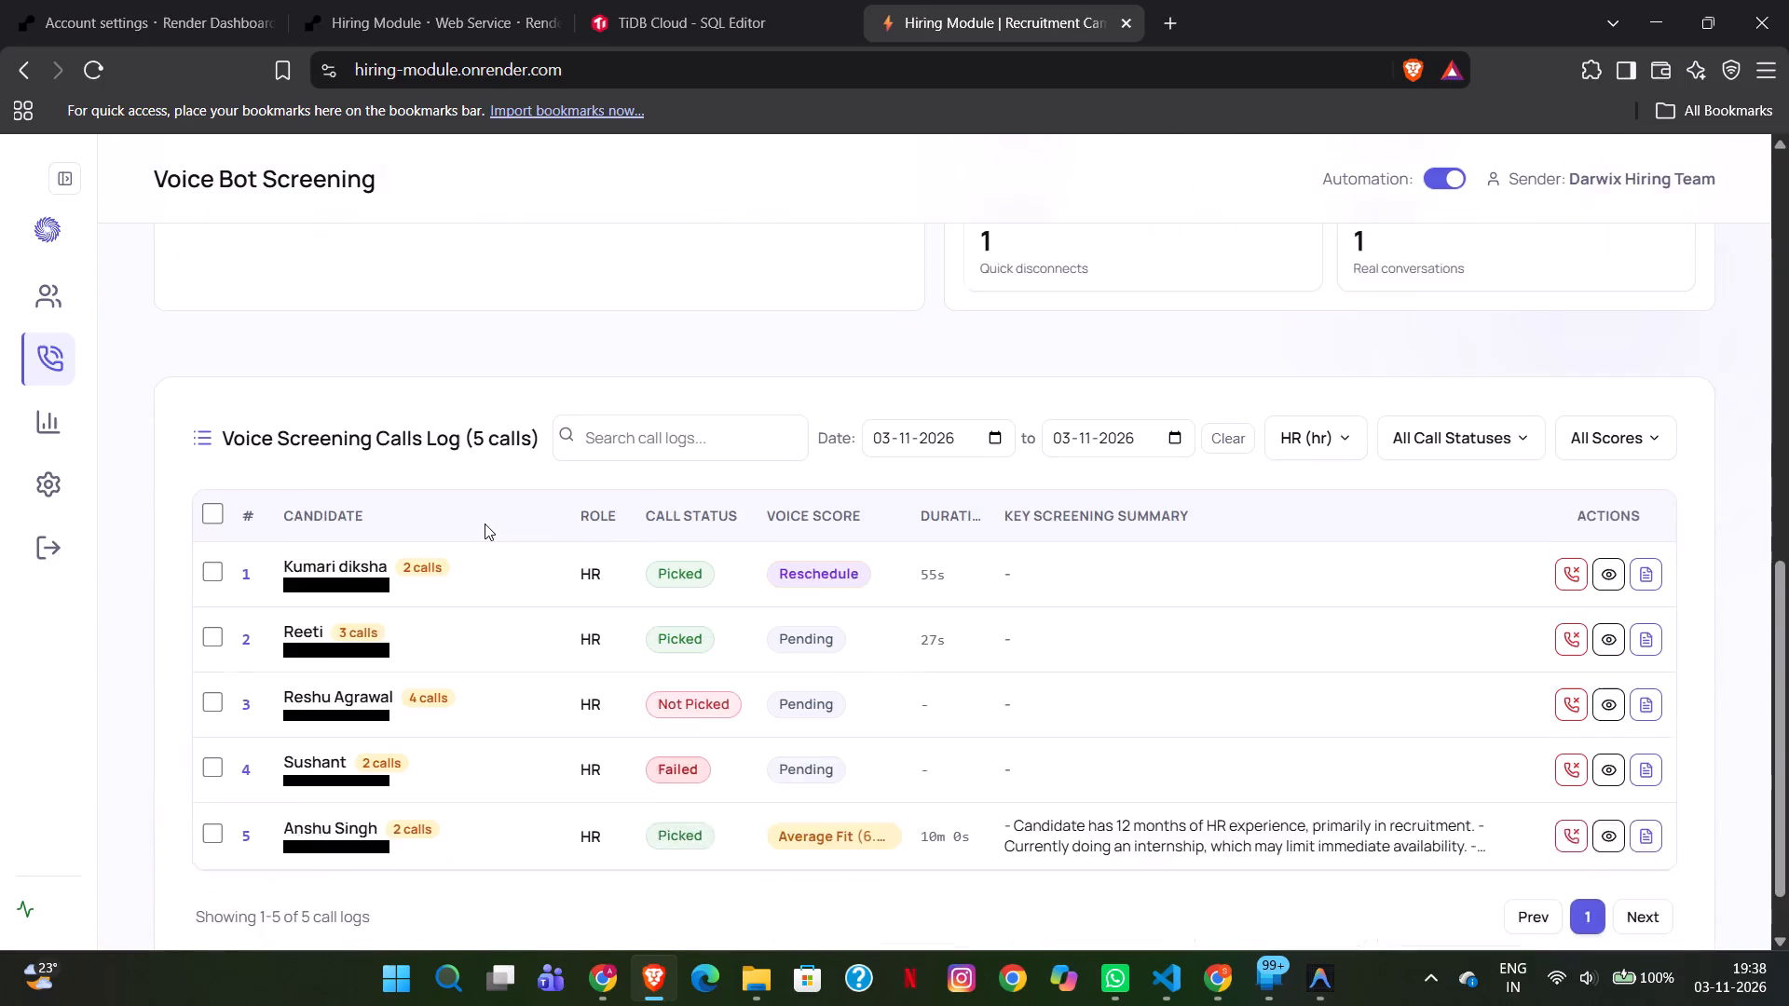
pyautogui.scroll(-2, 485, 523)
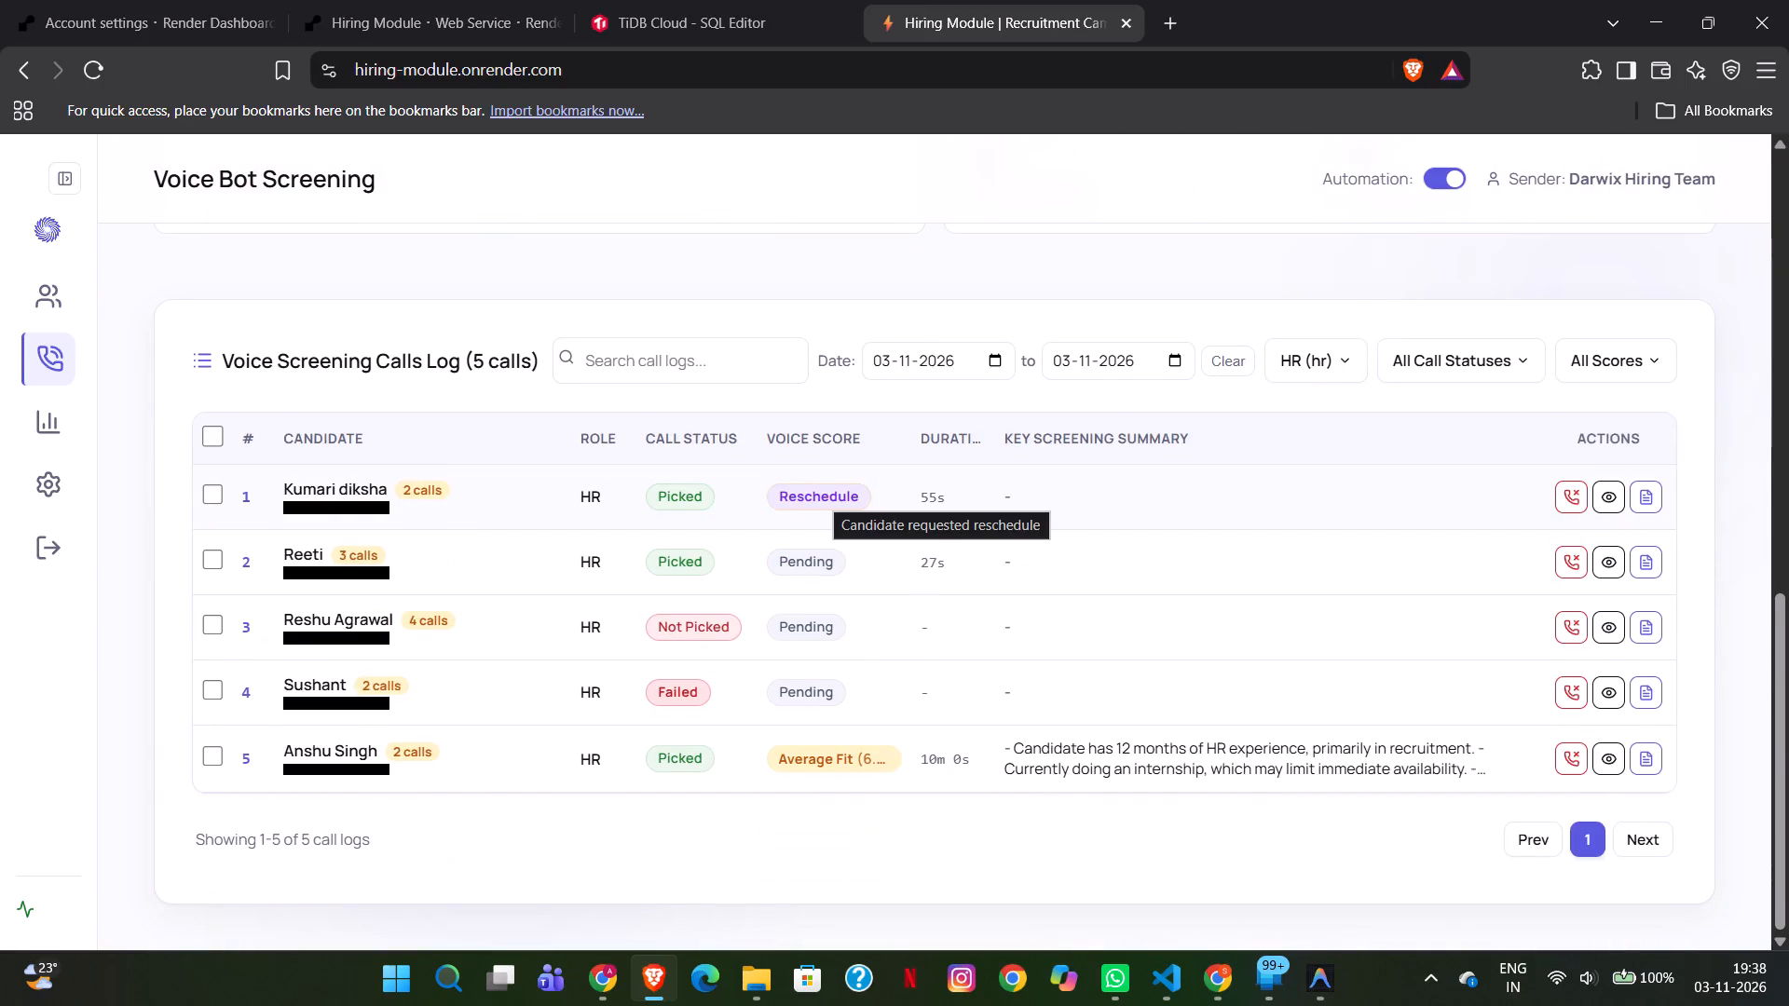
pyautogui.scroll(7, 821, 493)
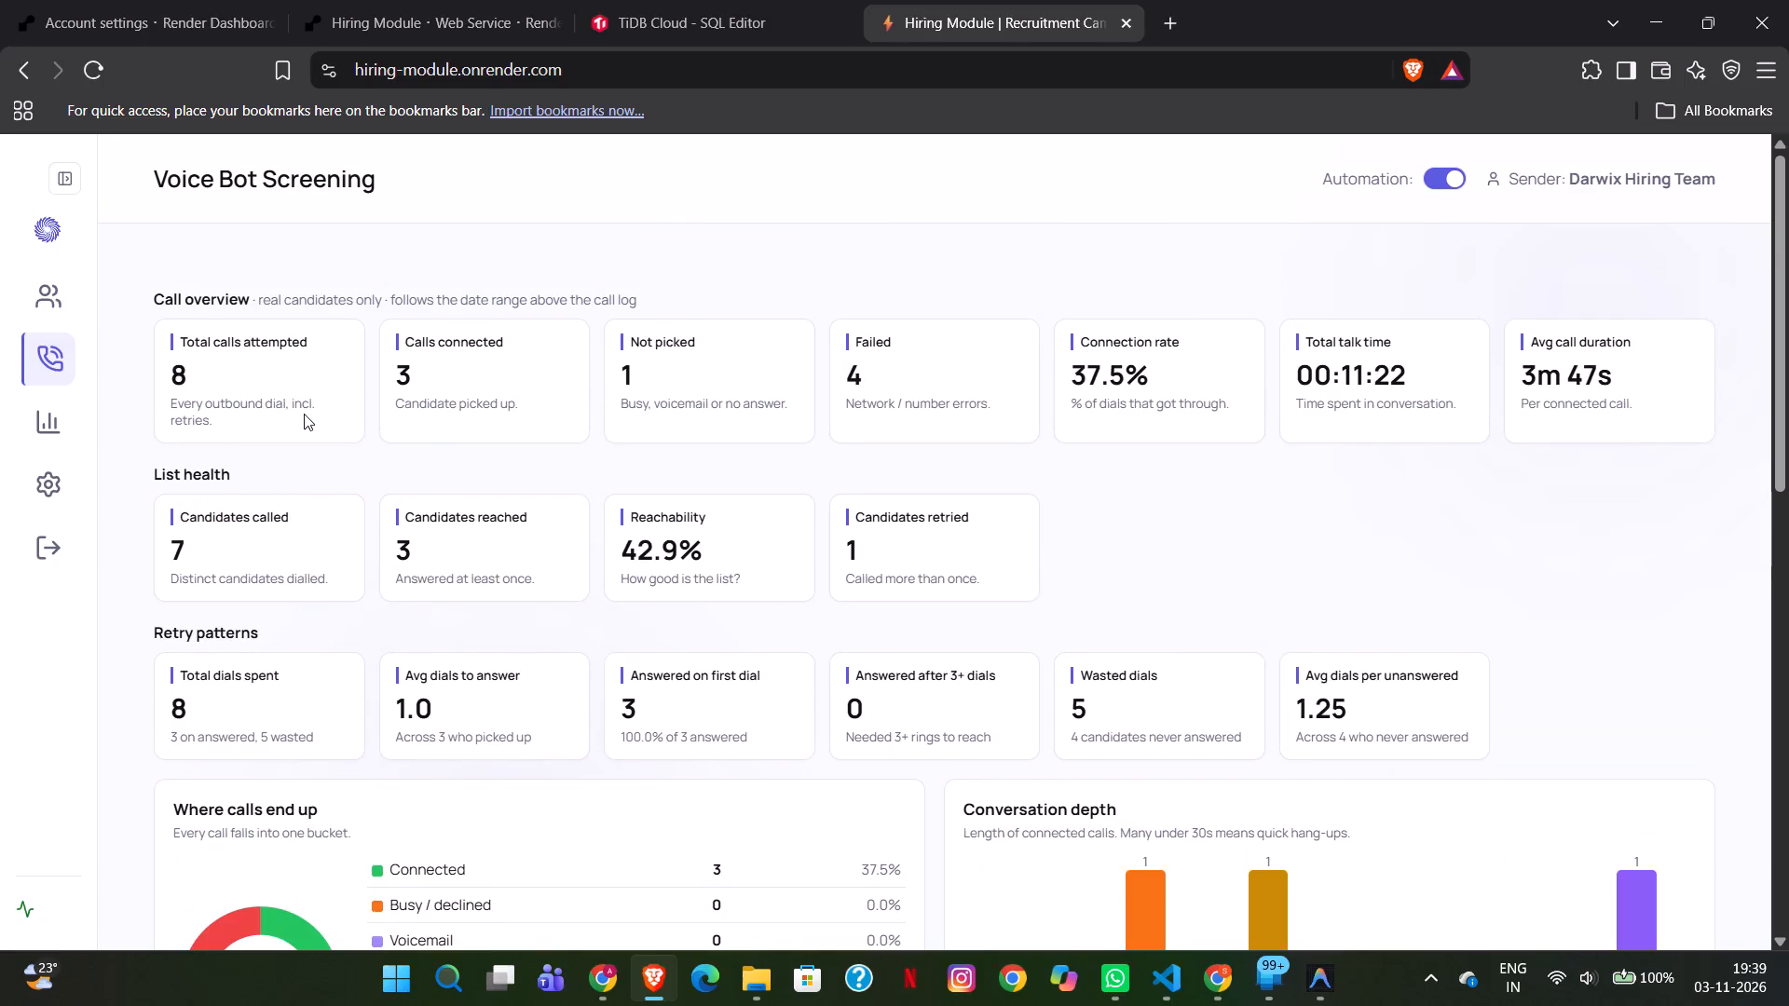
pyautogui.scroll(-8, 304, 414)
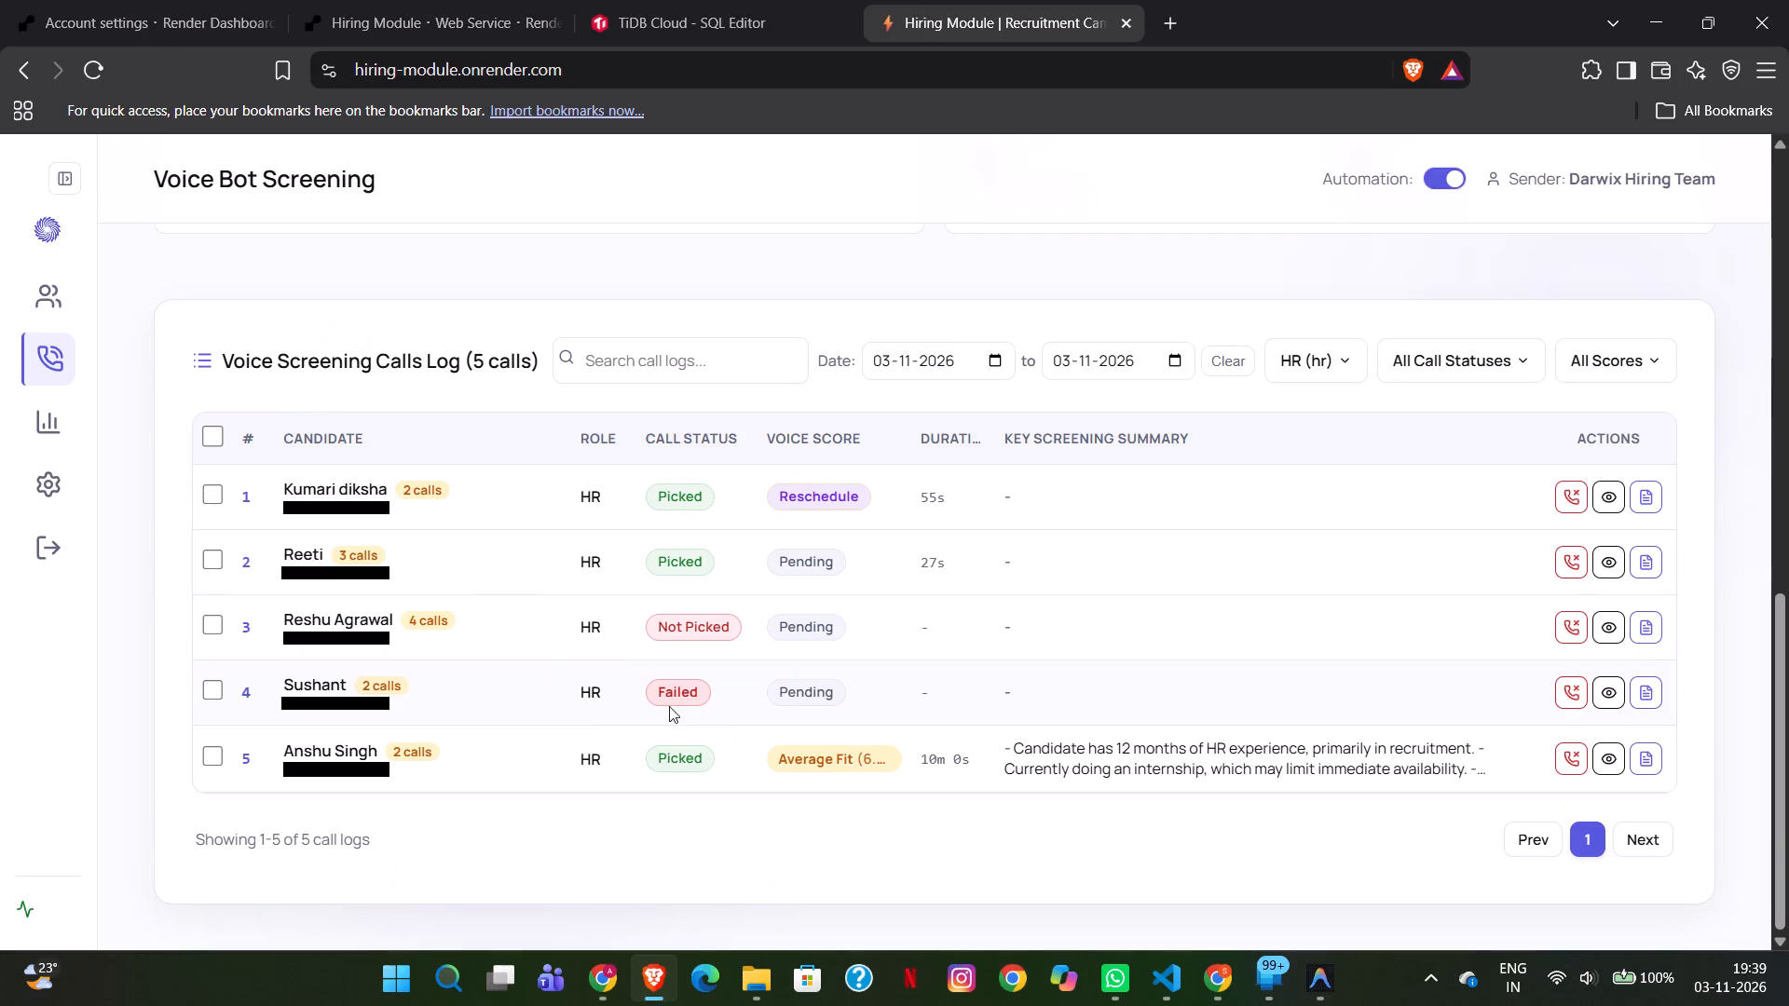
# Open the call history of the candidate in row 2 and read the details and transcript of Call 3.
pyautogui.click(1597, 552)
pyautogui.scroll(-1, 1078, 466)
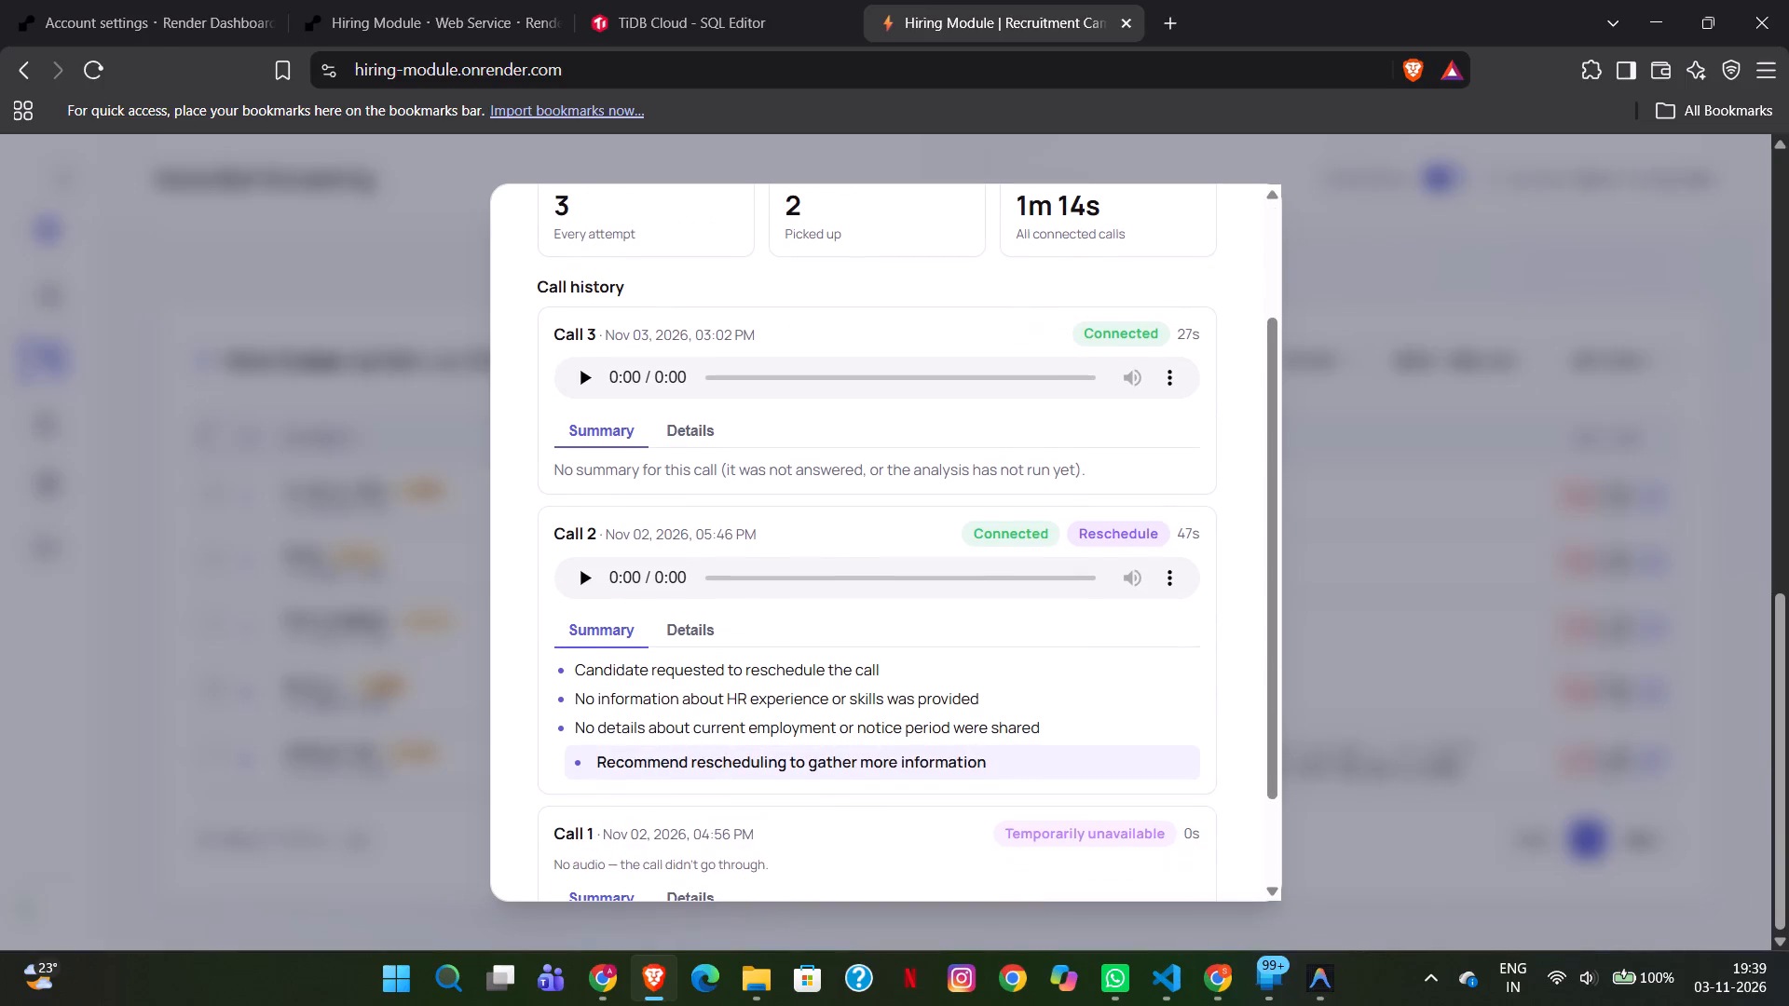
pyautogui.click(691, 423)
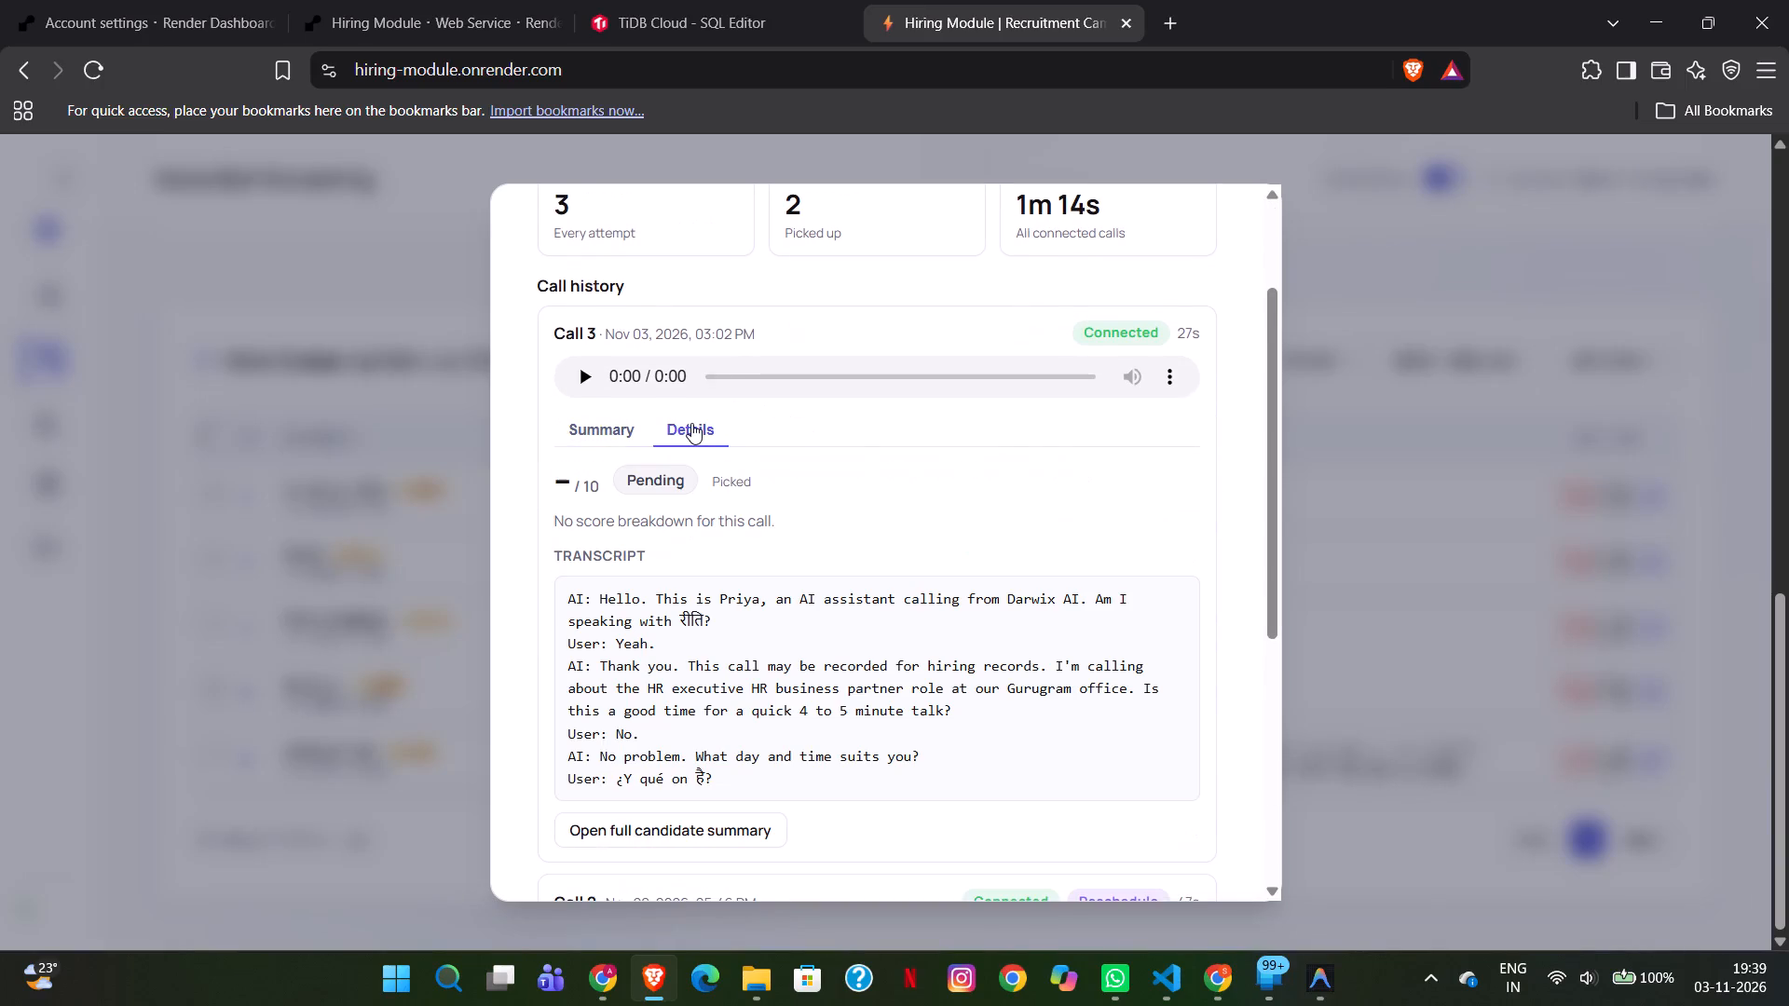
pyautogui.scroll(-1, 676, 566)
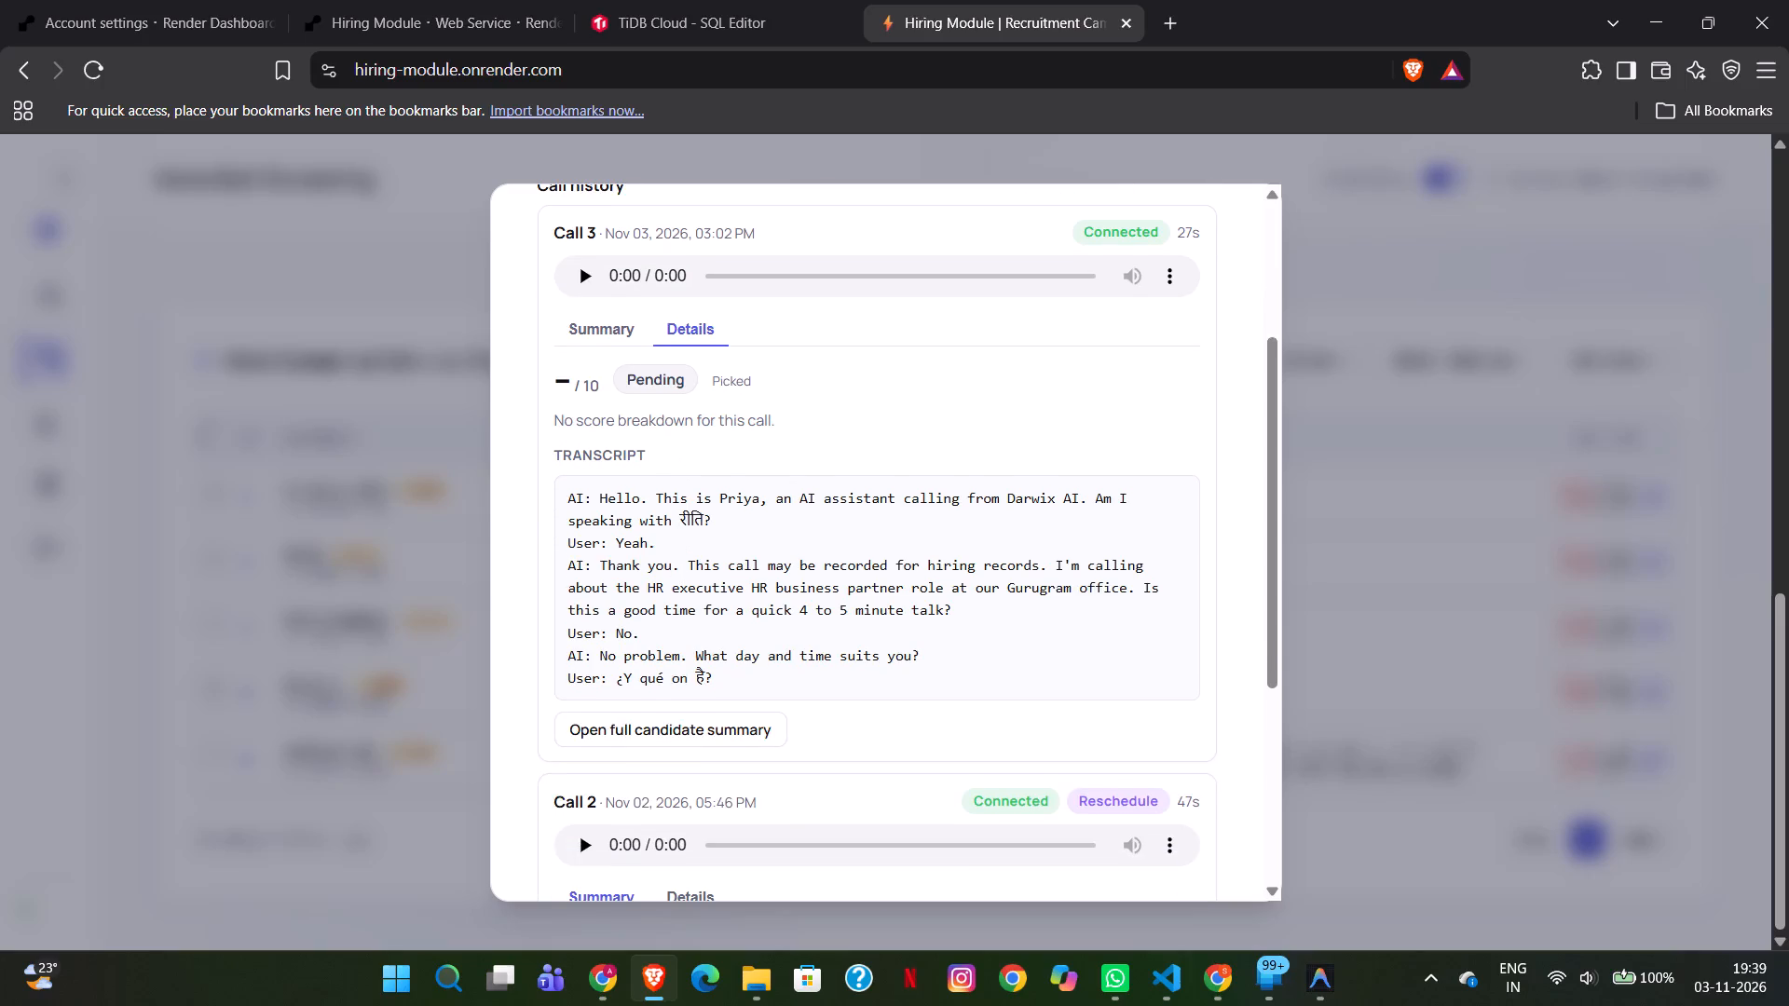
pyautogui.scroll(-1, 676, 566)
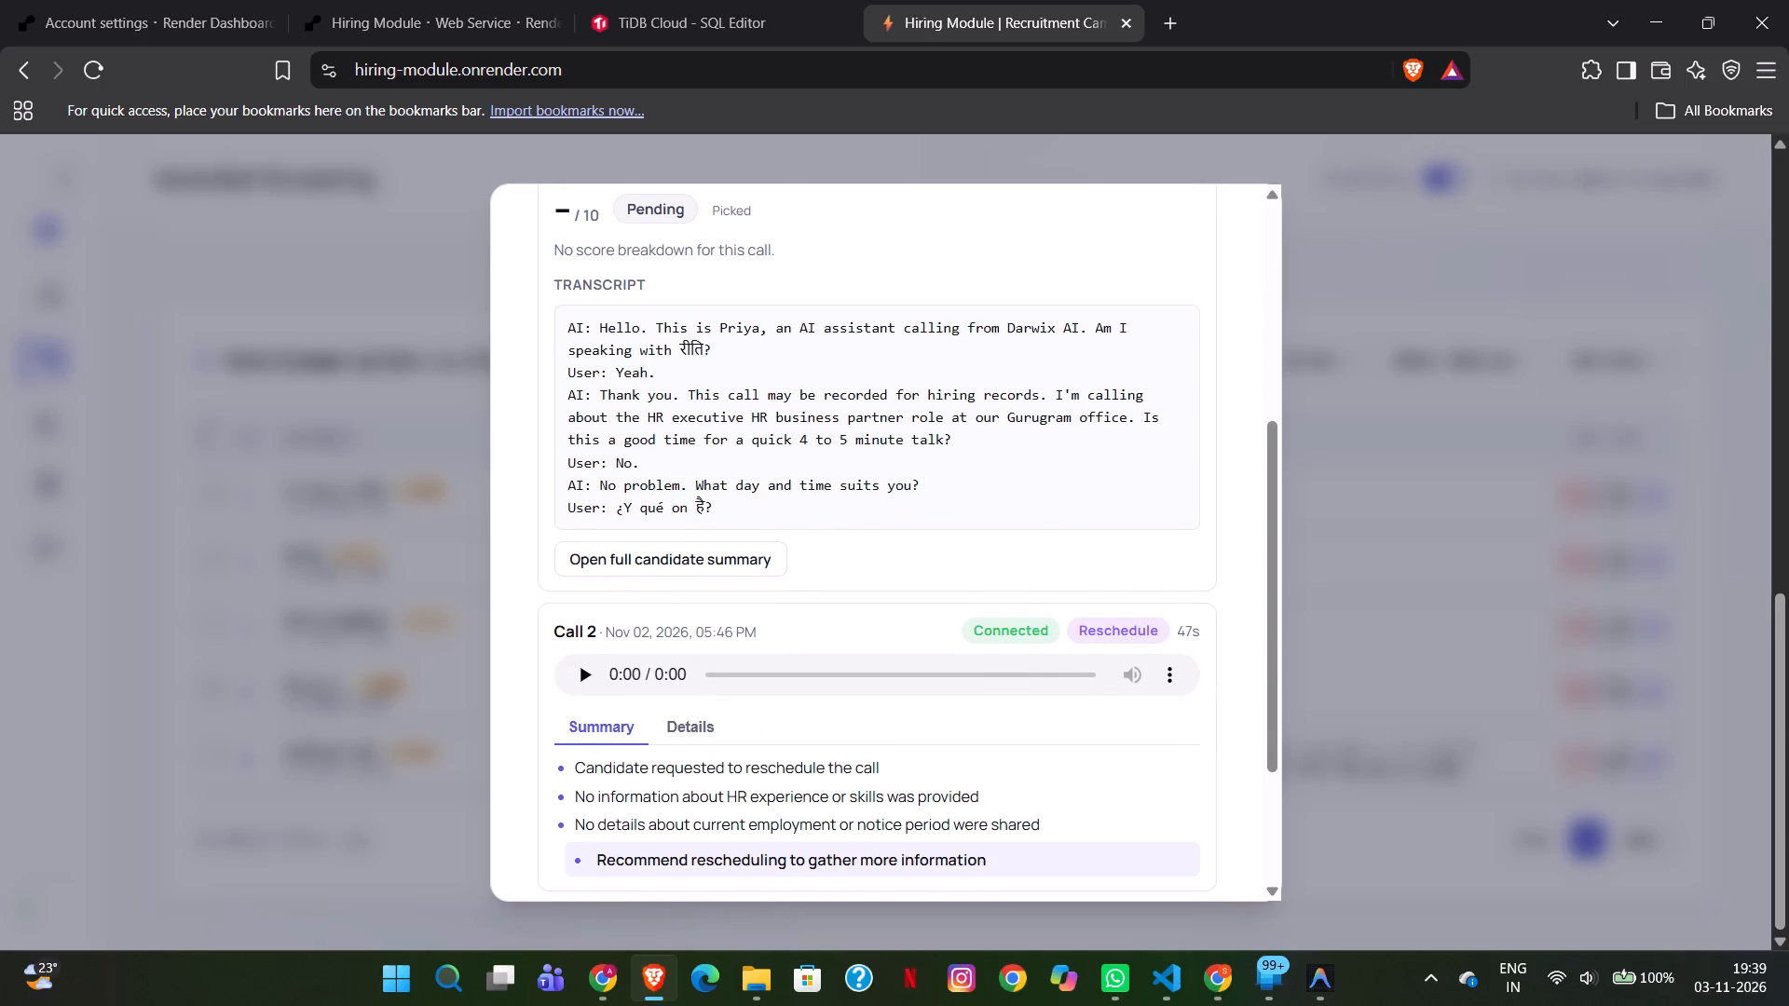
# Open the row 2 candidate's full summary, review the screening information and form answers, and close it.
pyautogui.click(731, 556)
pyautogui.scroll(-2, 725, 455)
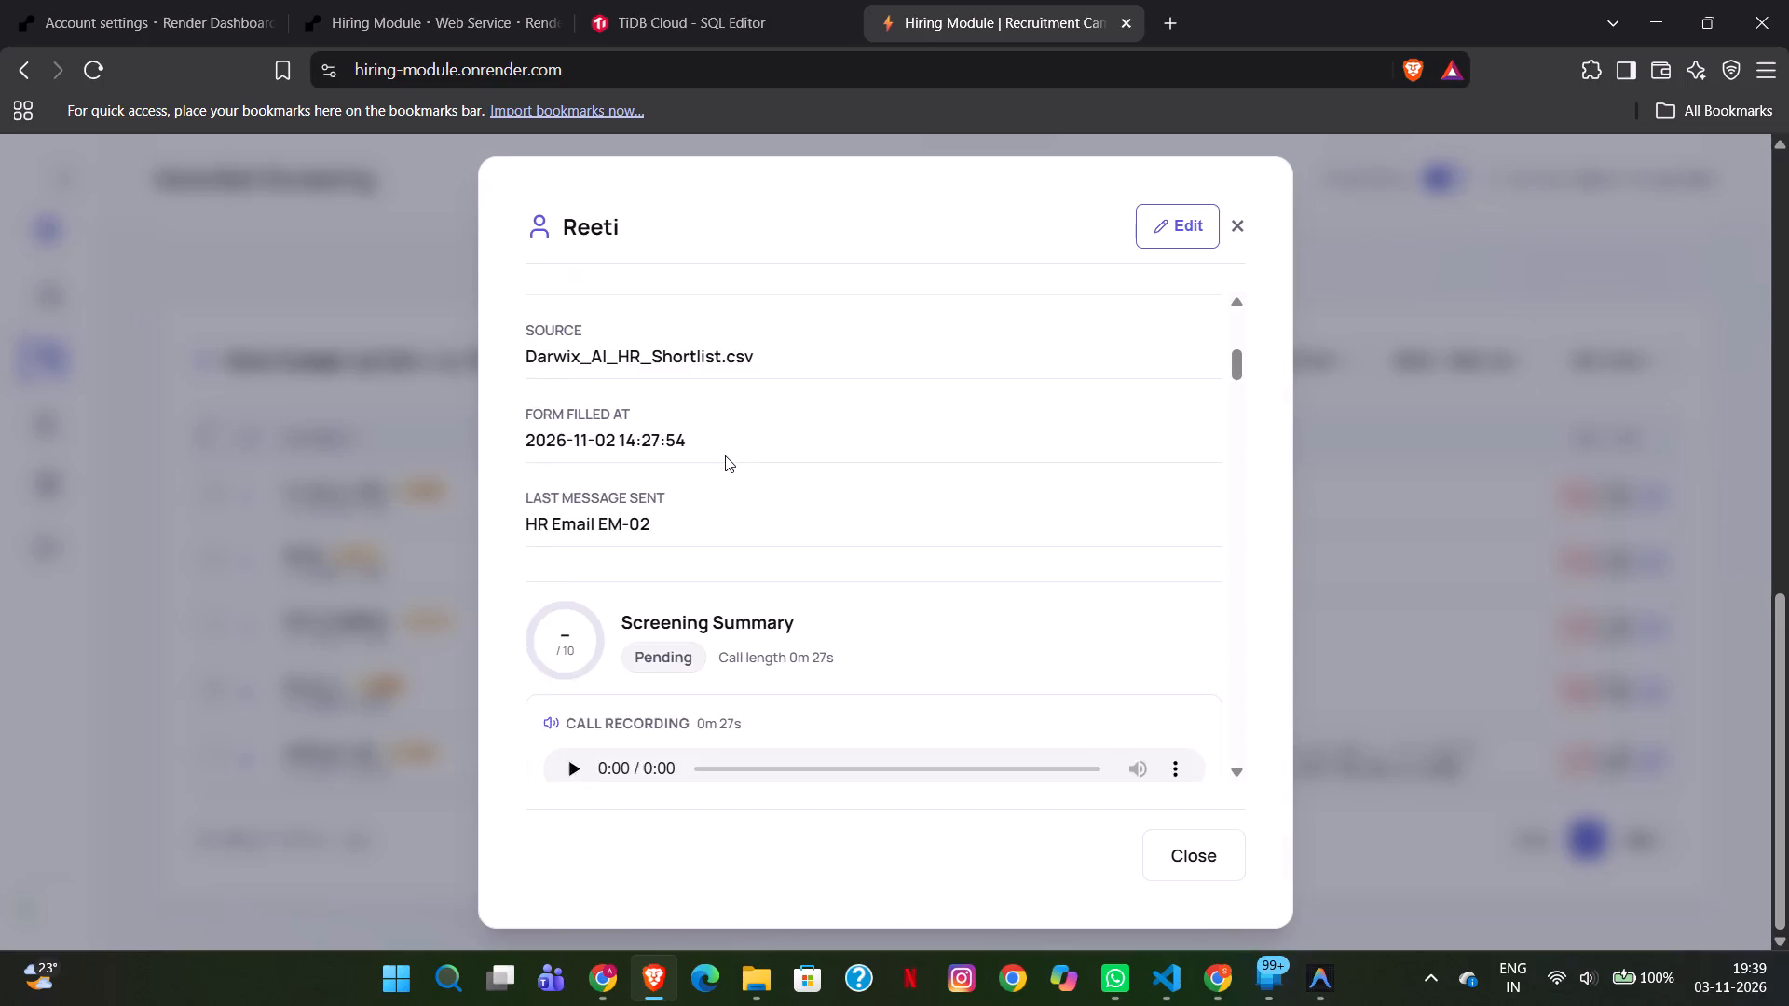
pyautogui.scroll(-3, 725, 455)
pyautogui.scroll(1, 725, 455)
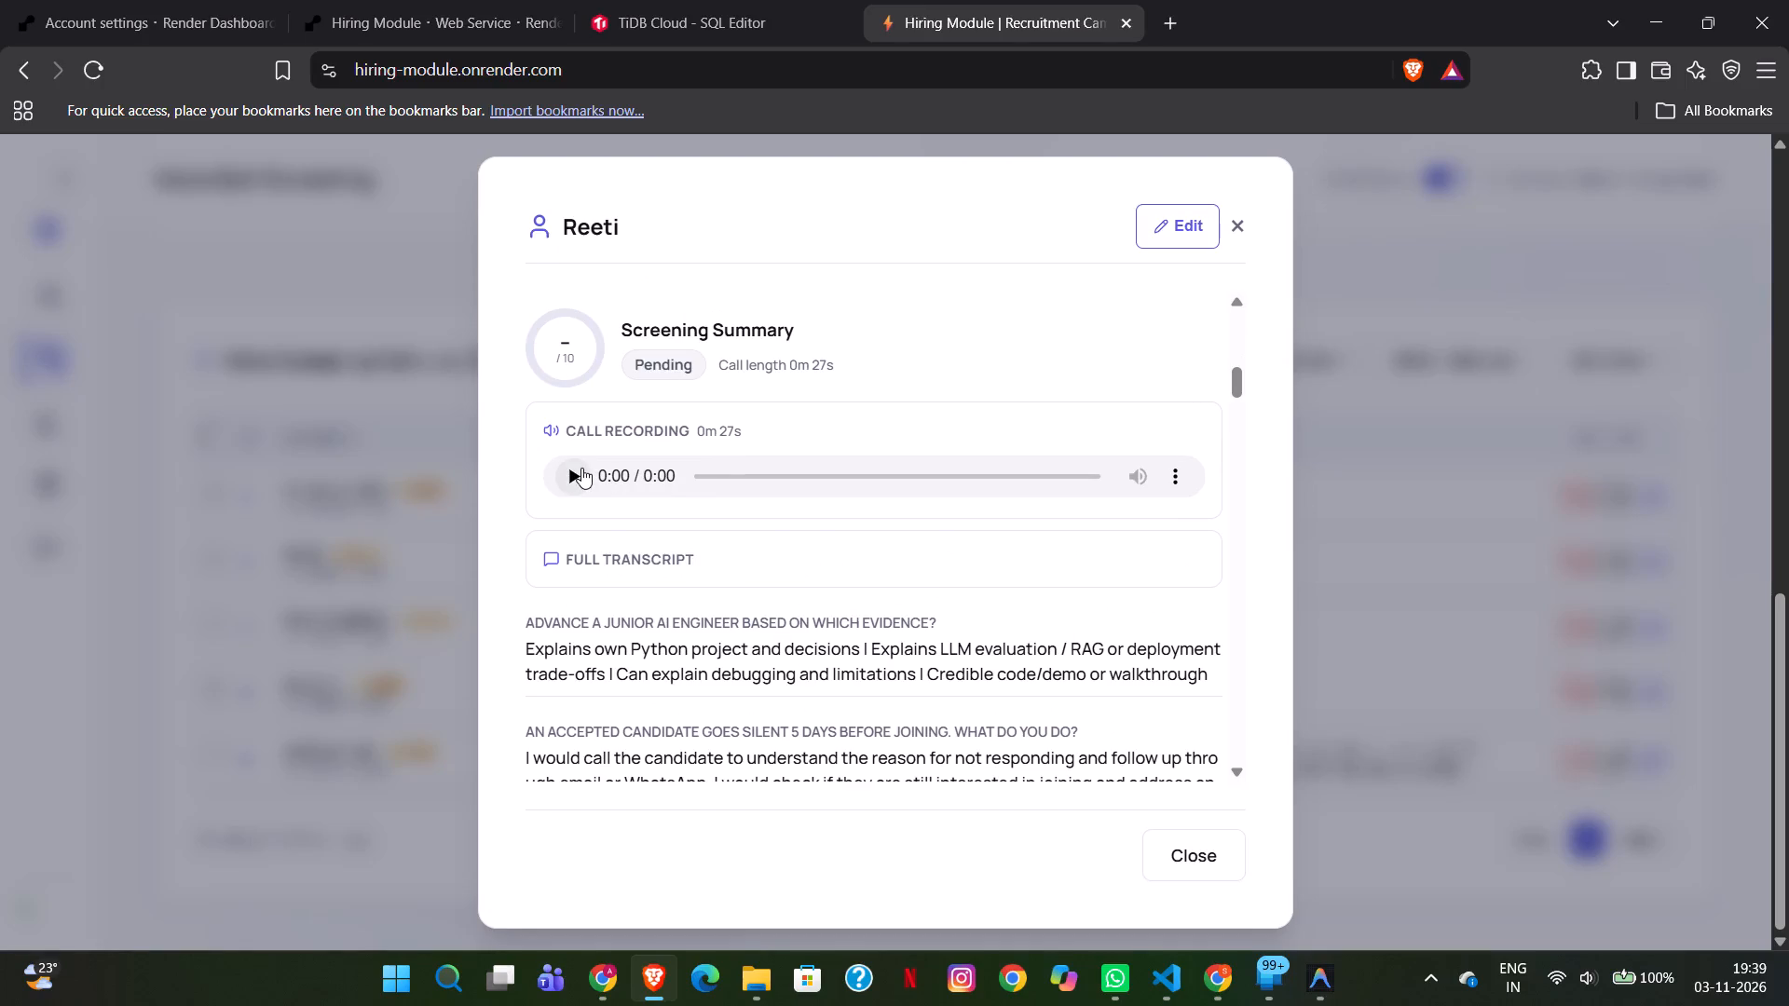
pyautogui.scroll(-8, 581, 468)
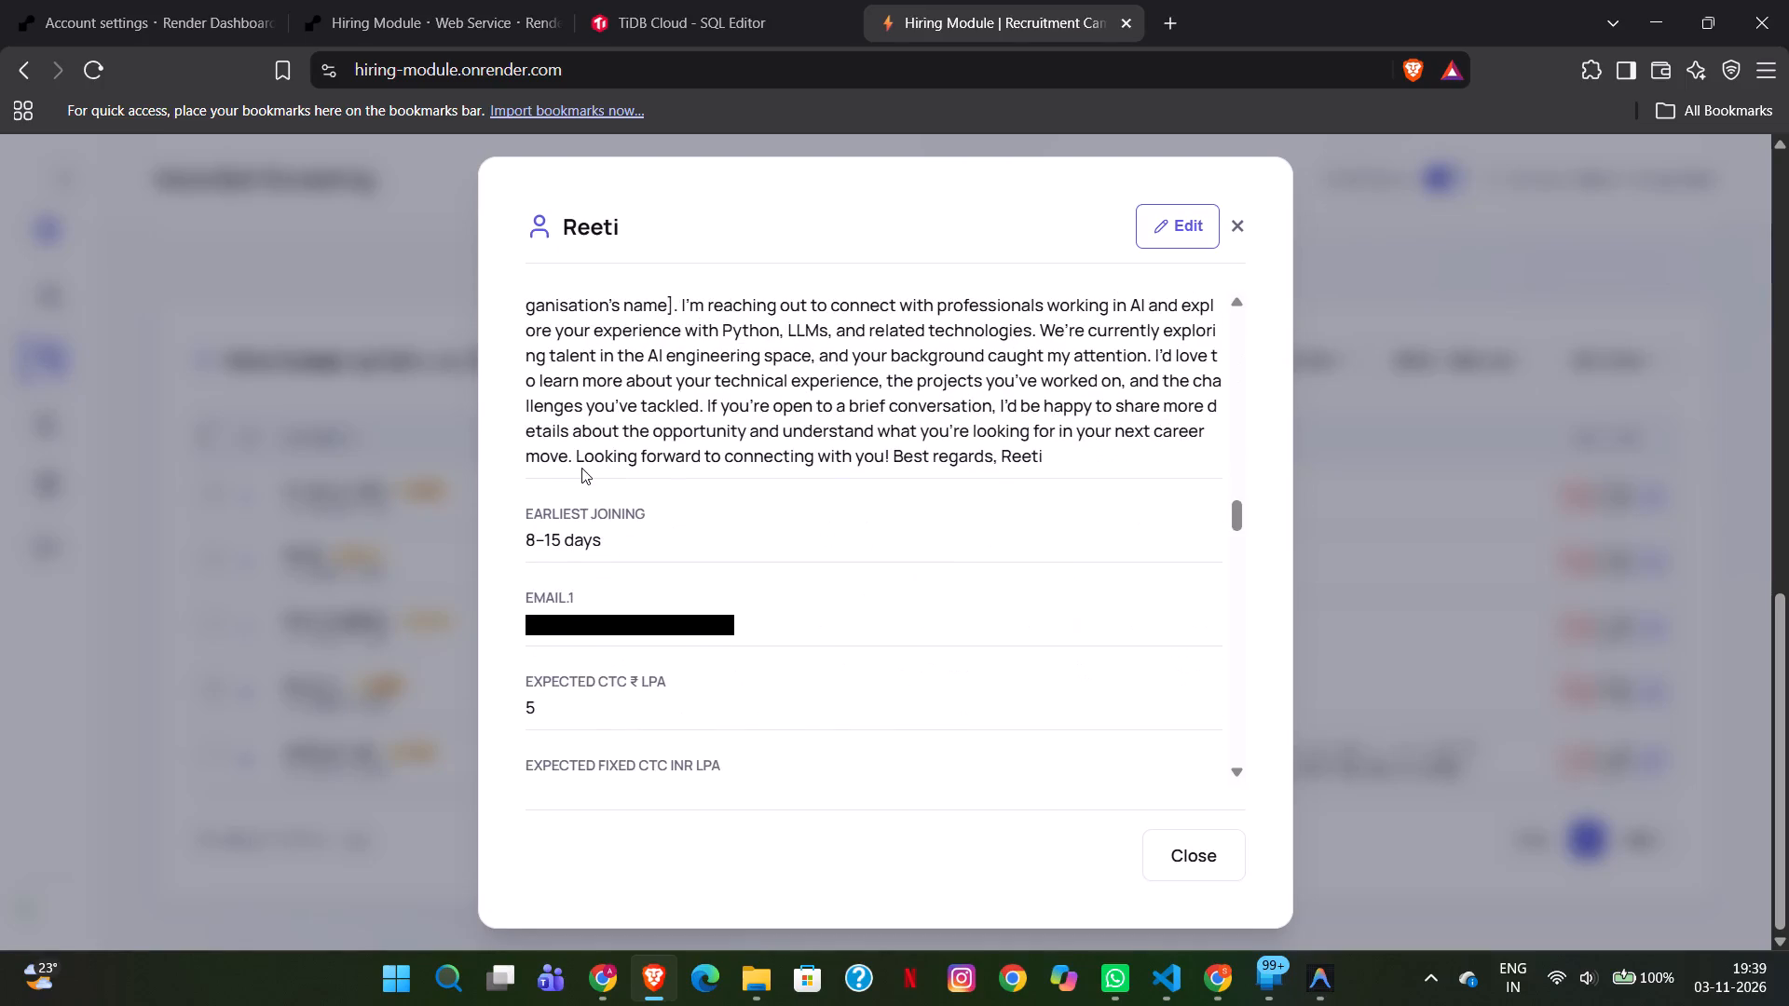
pyautogui.scroll(-2, 581, 468)
pyautogui.scroll(7, 581, 468)
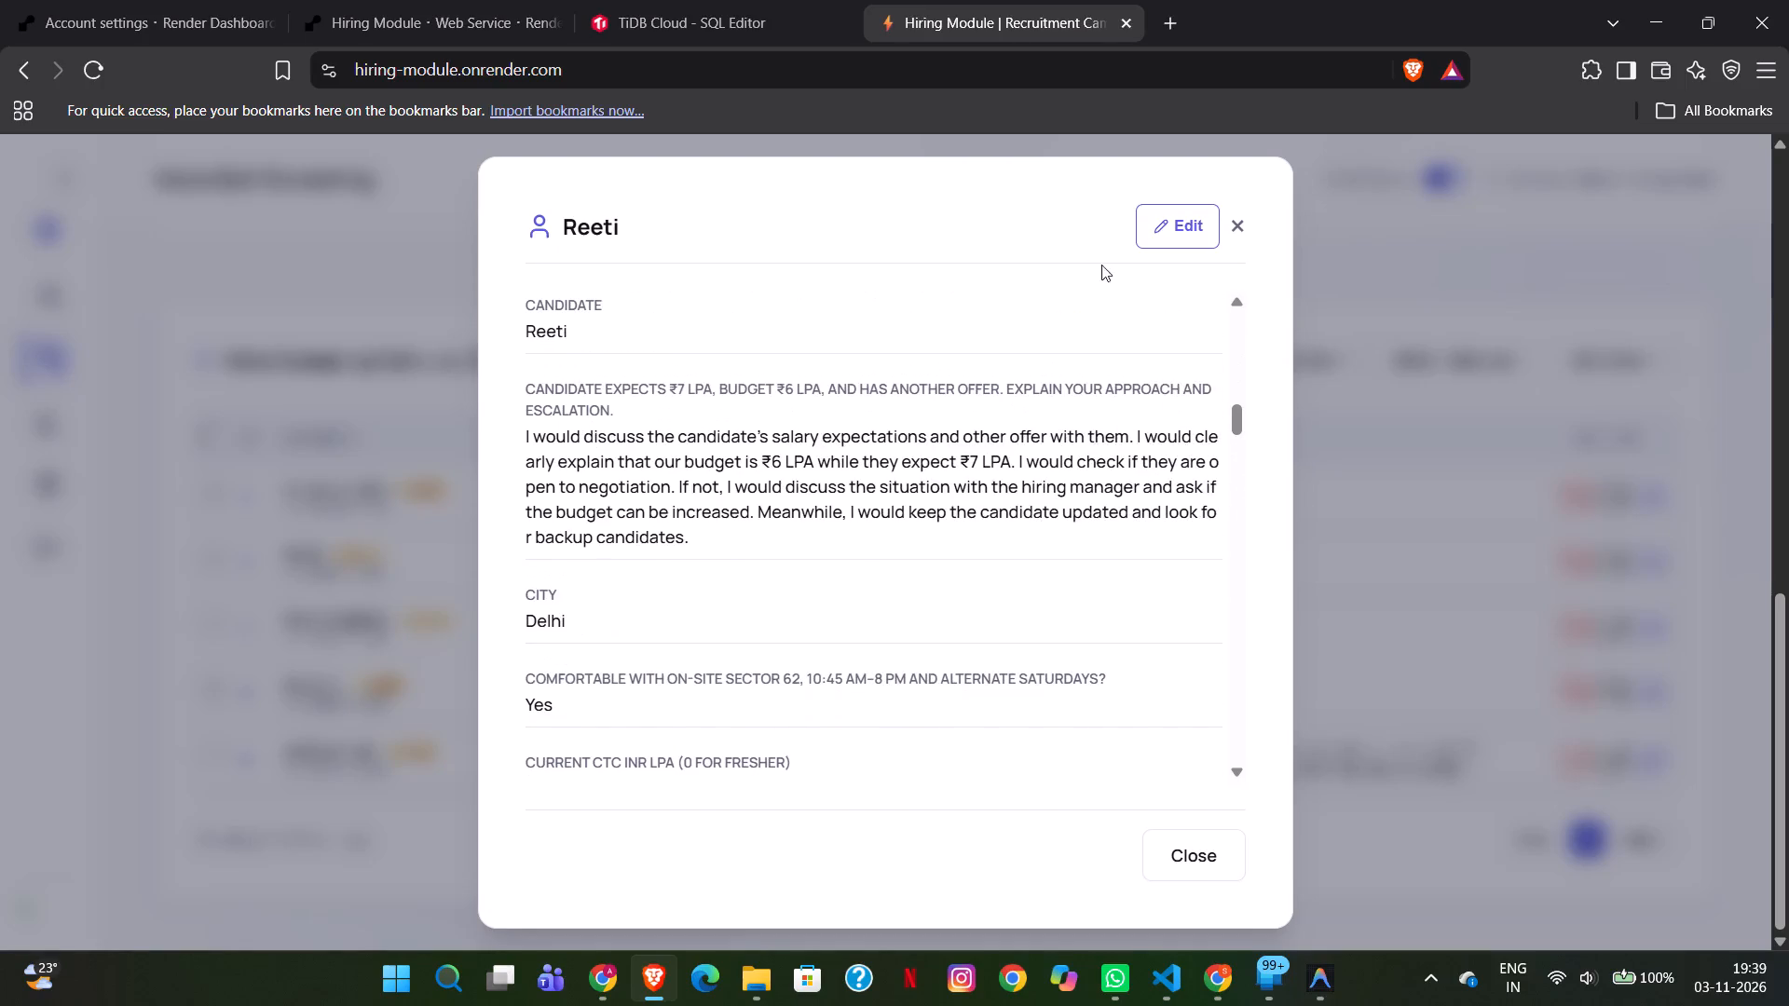
pyautogui.click(1234, 221)
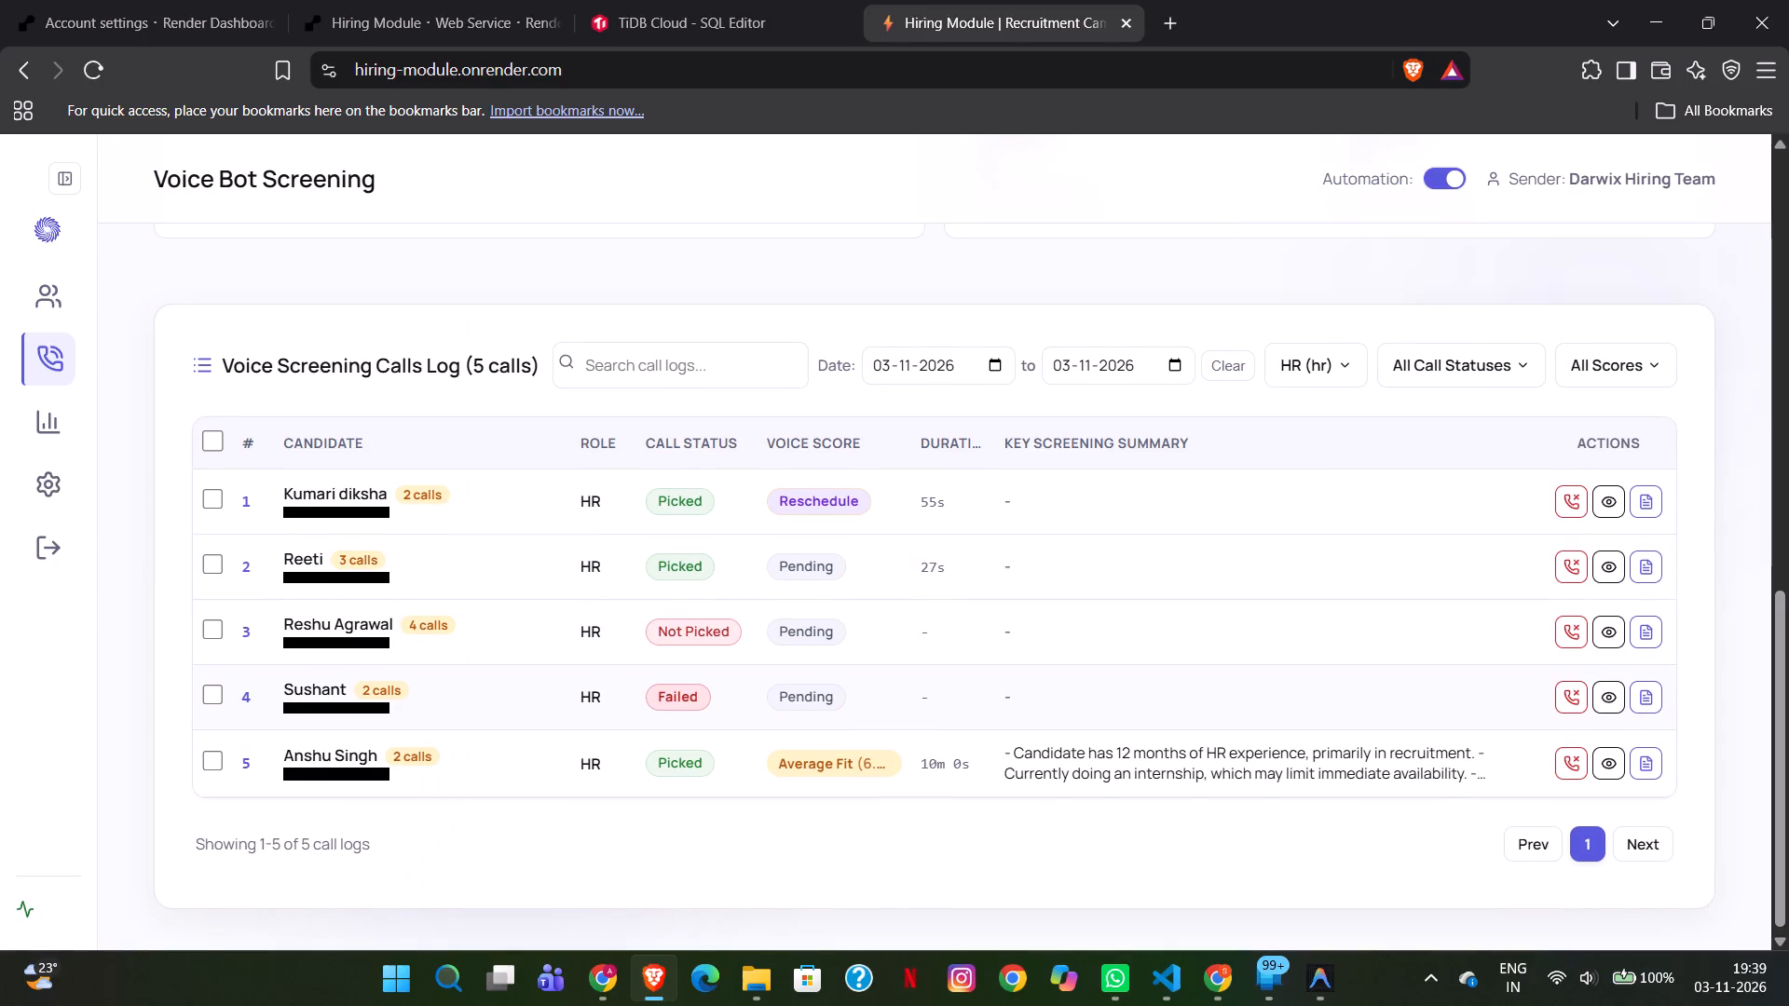
# Open the call history of the candidate in row 1, read the details and transcript of Call 2, and close it.
pyautogui.scroll(-1, 790, 693)
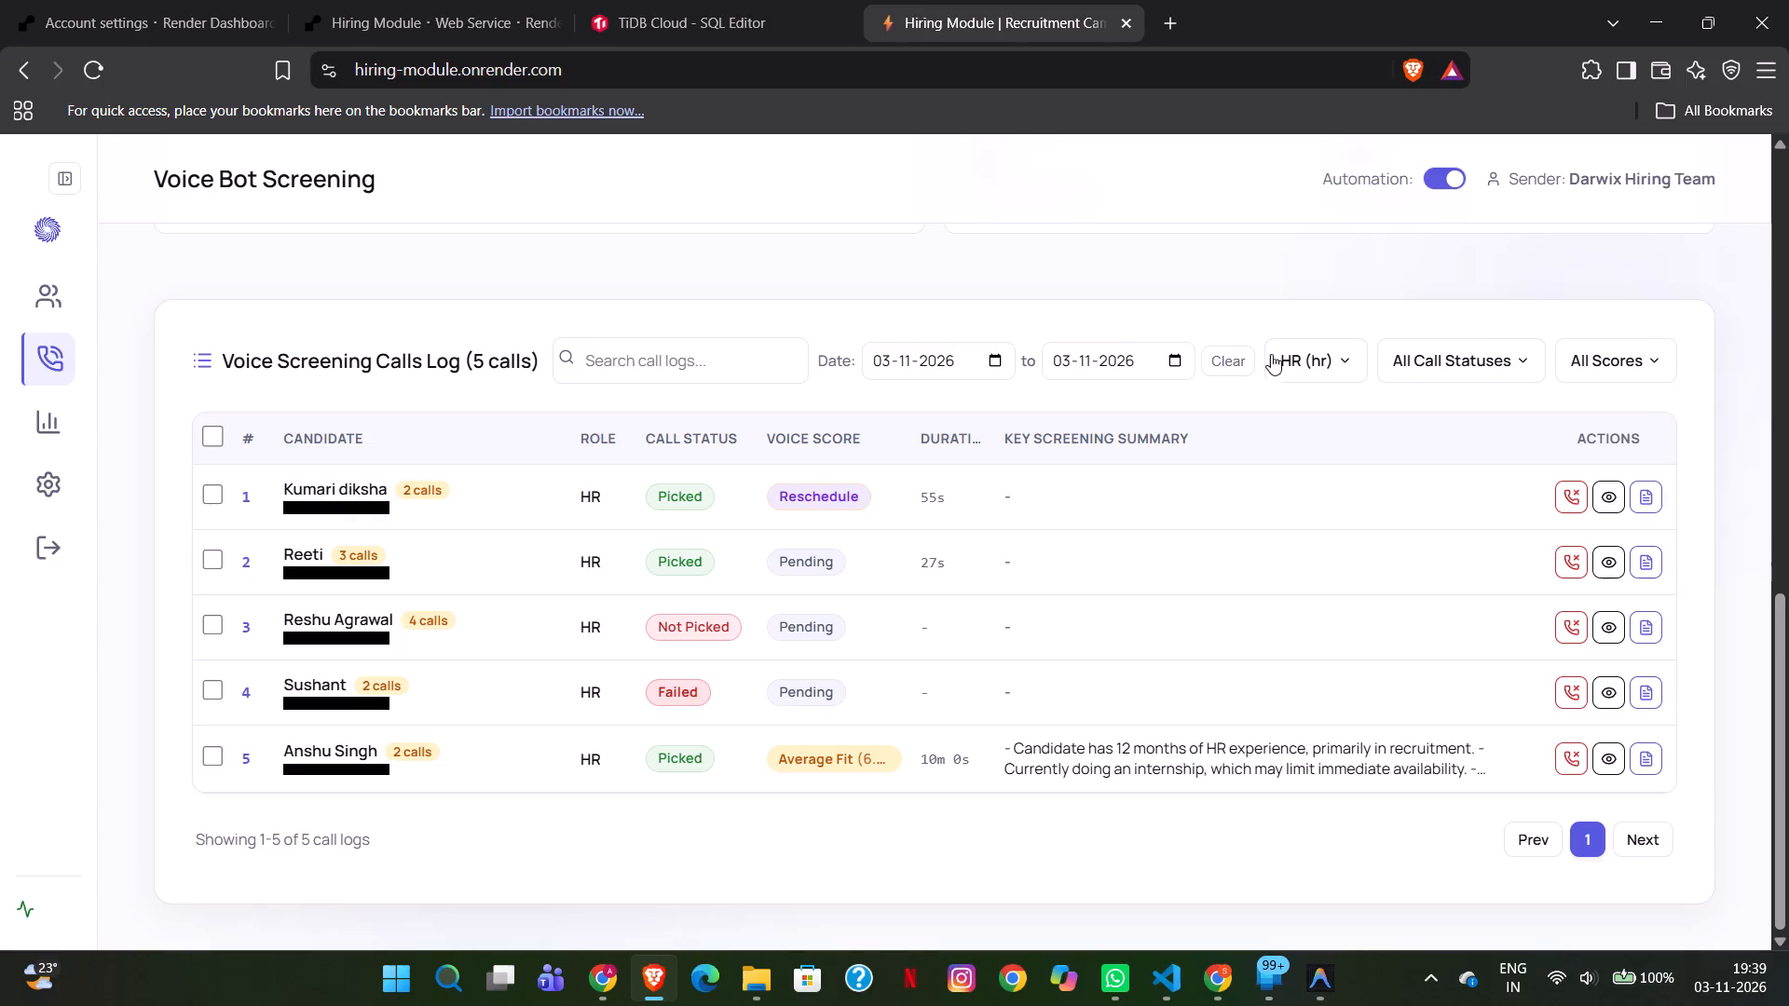
pyautogui.click(1616, 501)
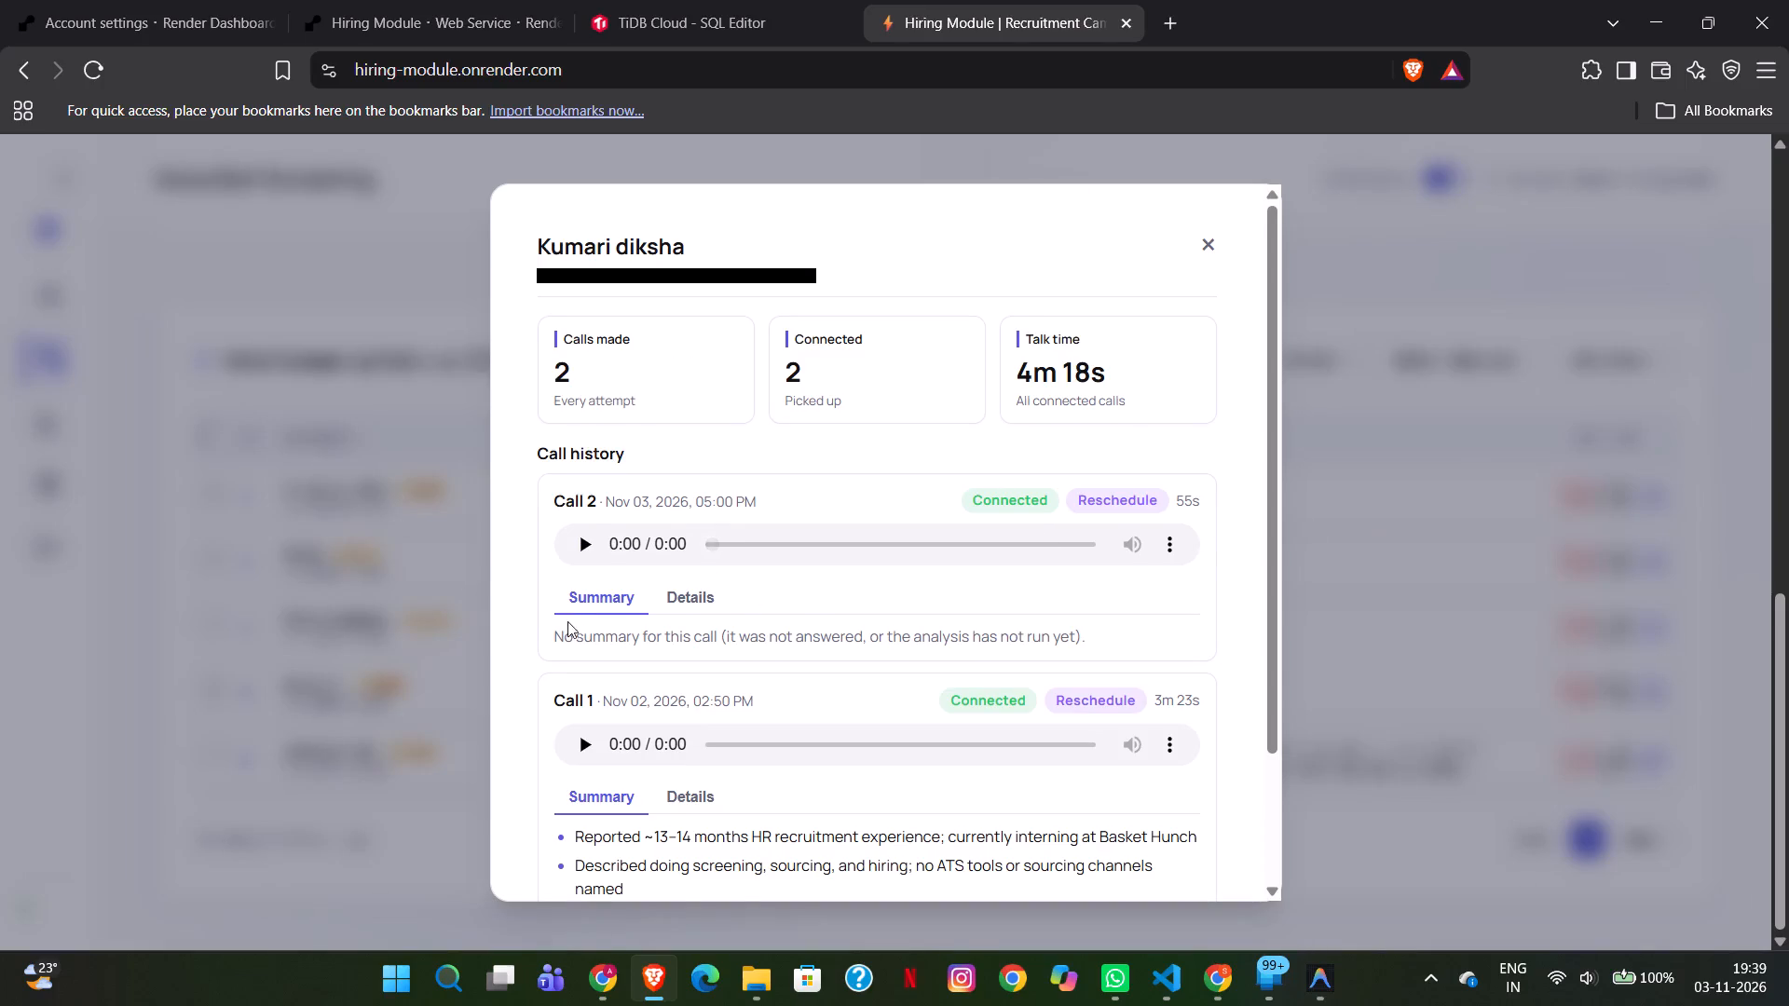
pyautogui.click(699, 588)
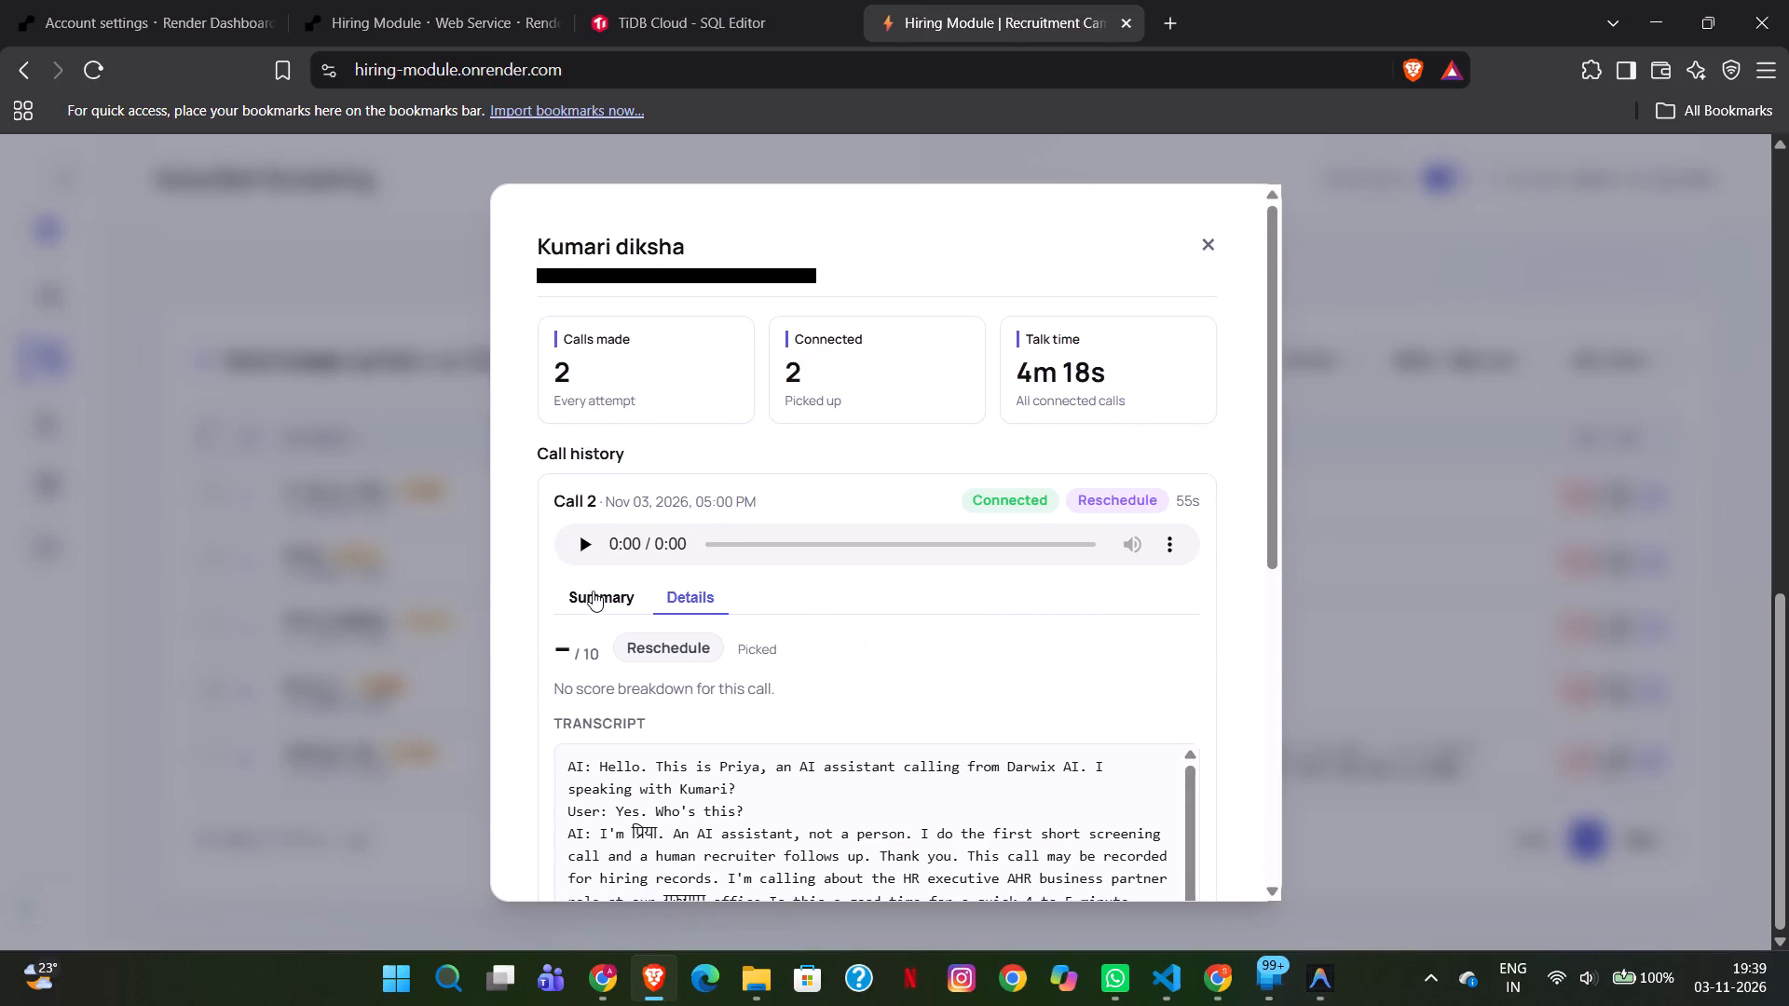
pyautogui.scroll(-1, 741, 773)
pyautogui.scroll(1, 741, 773)
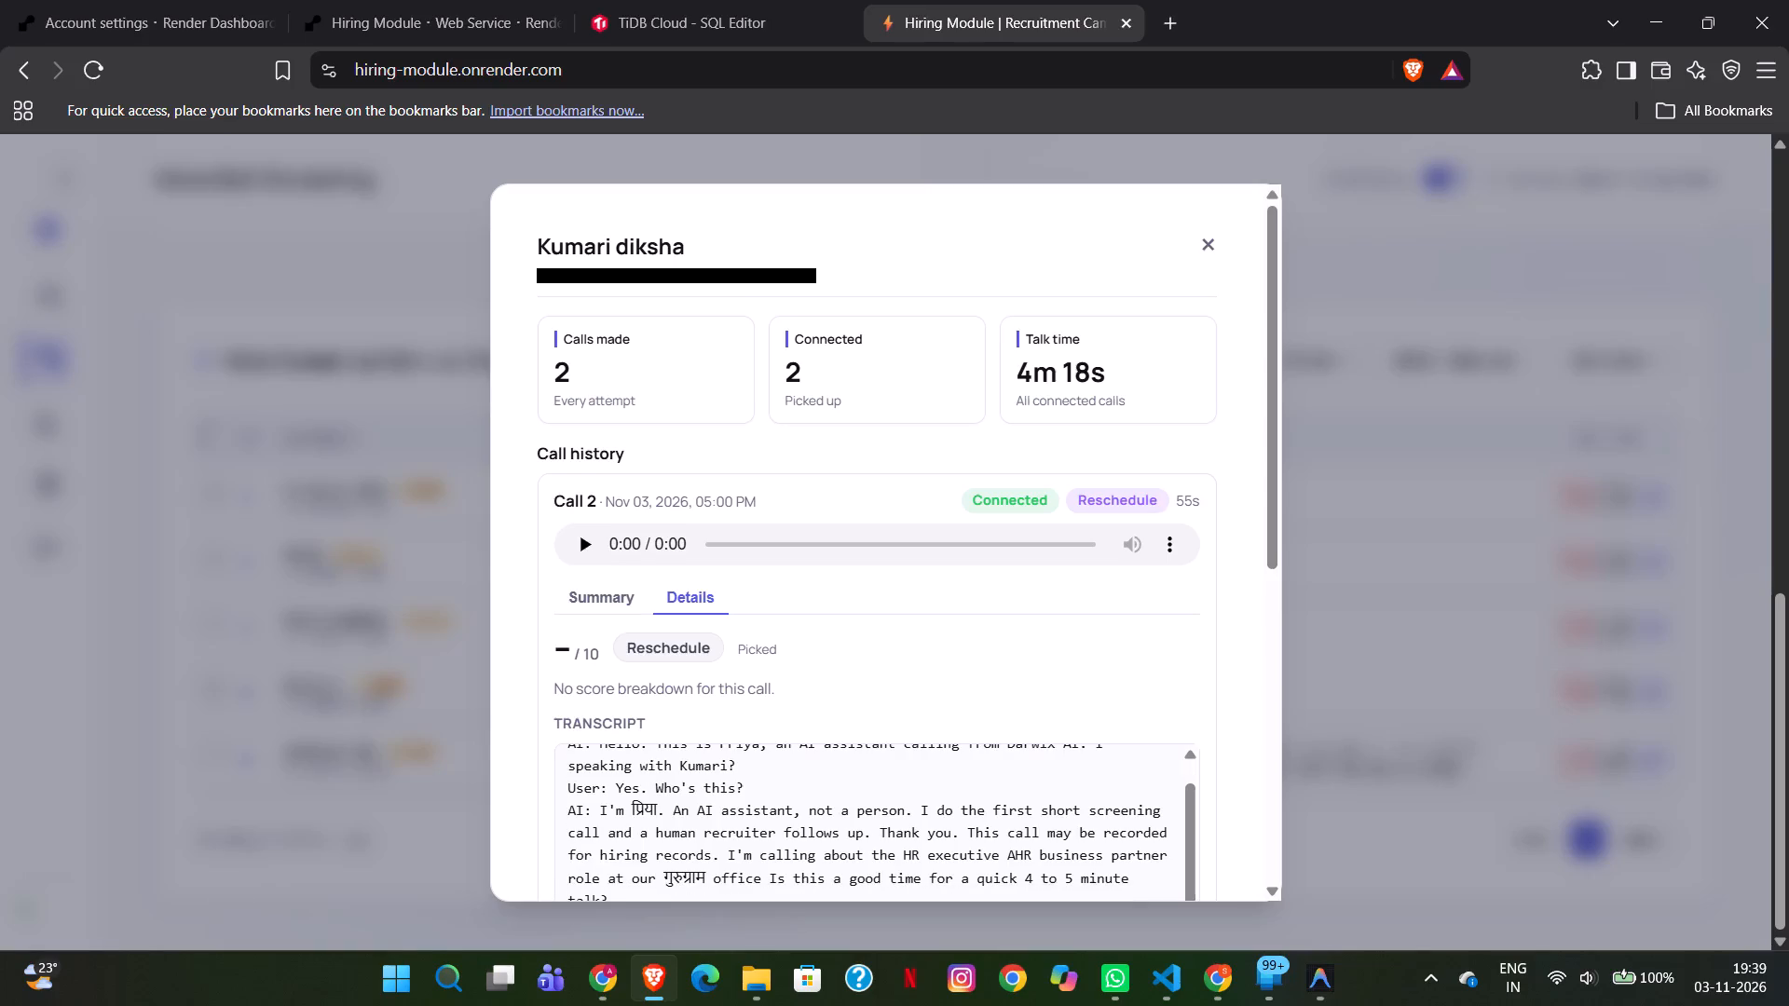
pyautogui.click(614, 598)
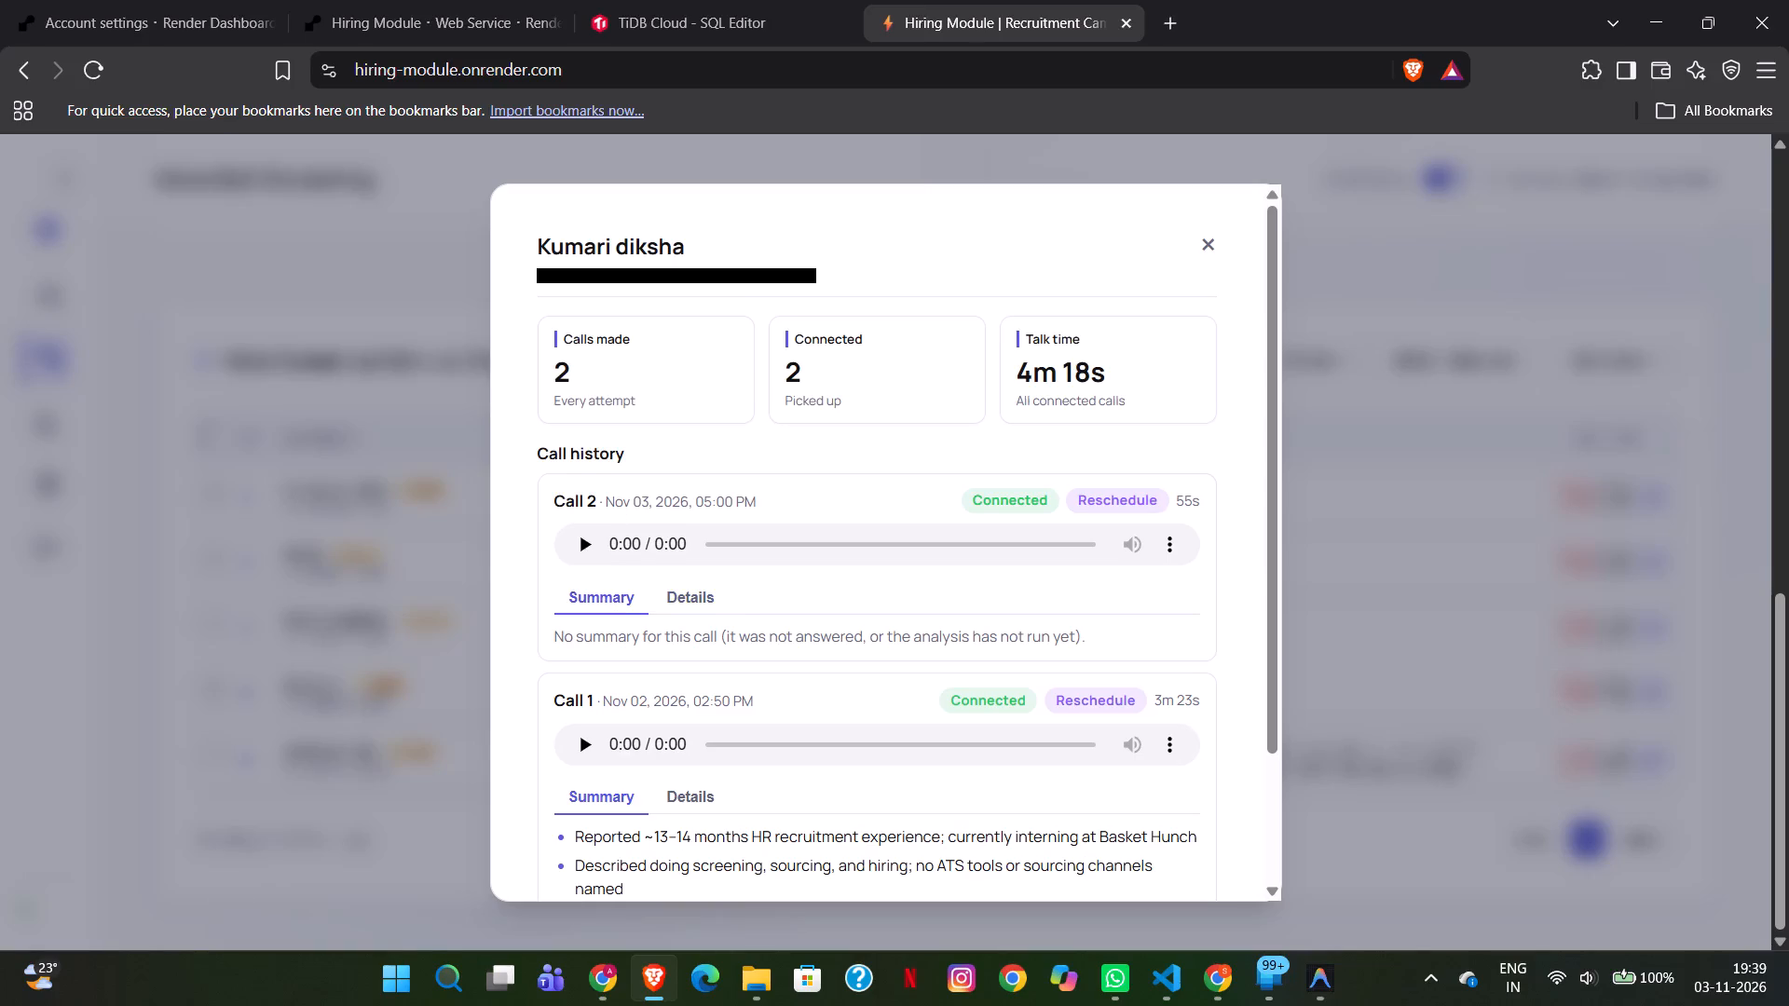
pyautogui.scroll(2, 674, 341)
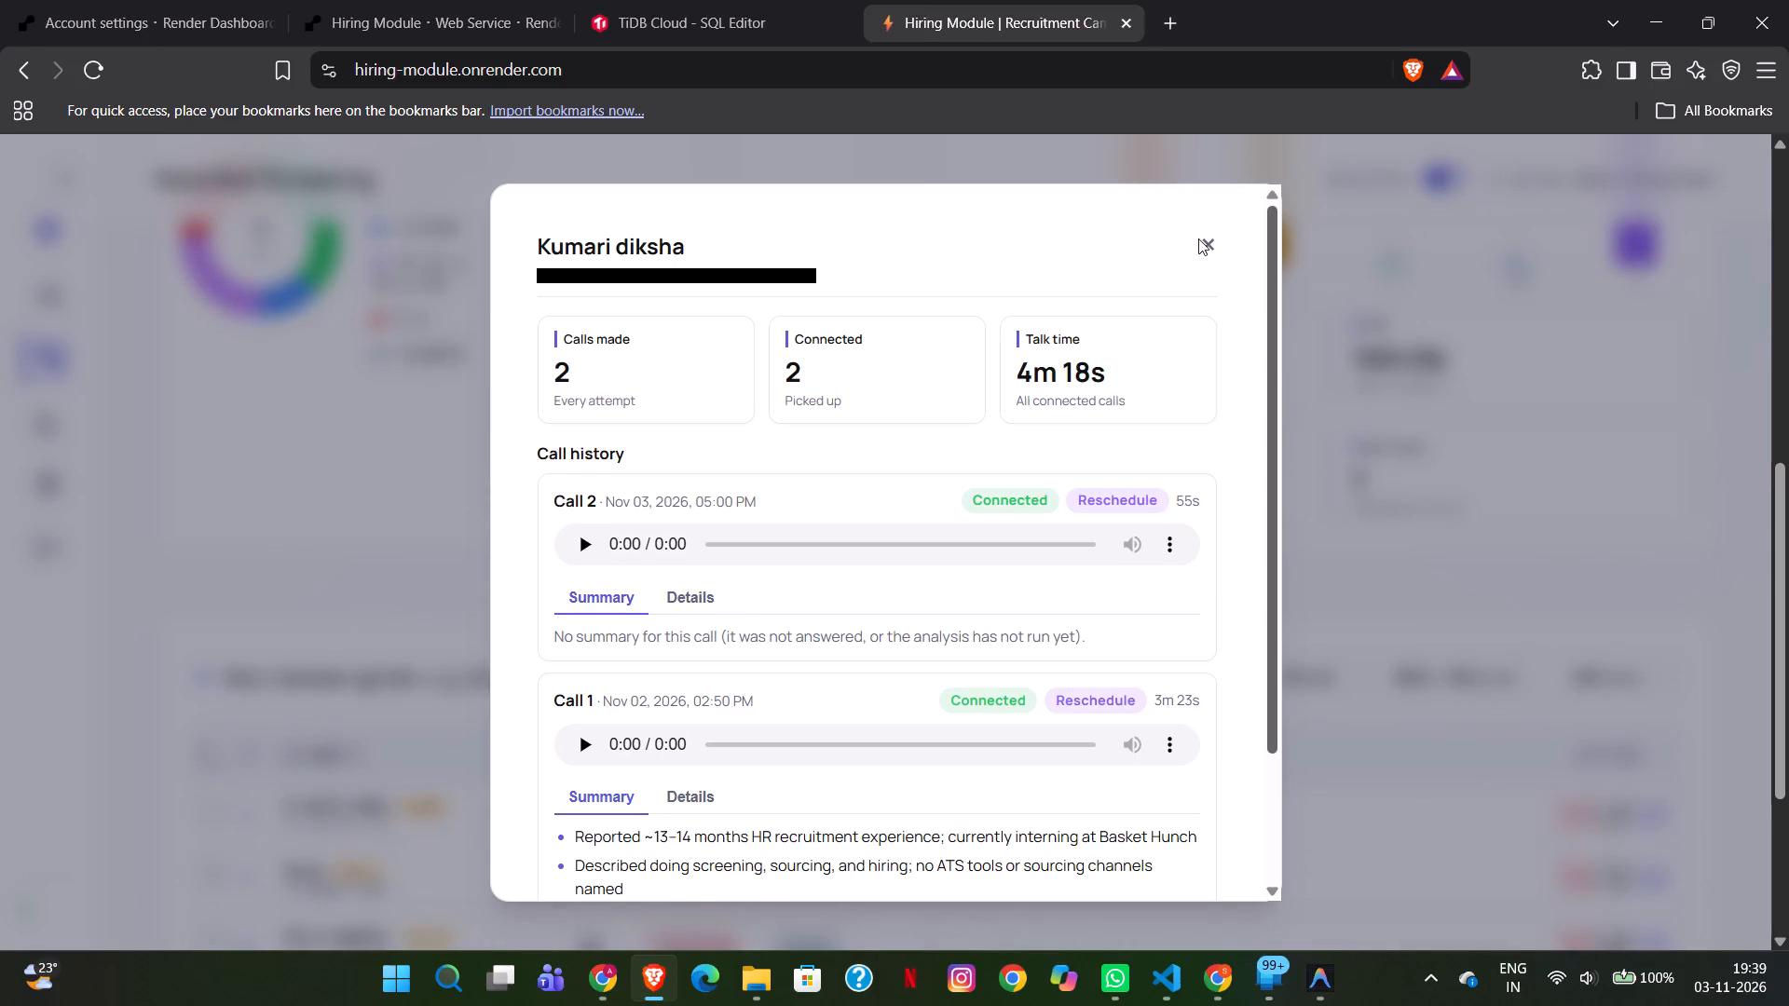
pyautogui.click(1198, 238)
pyautogui.click(1220, 241)
pyautogui.click(1212, 241)
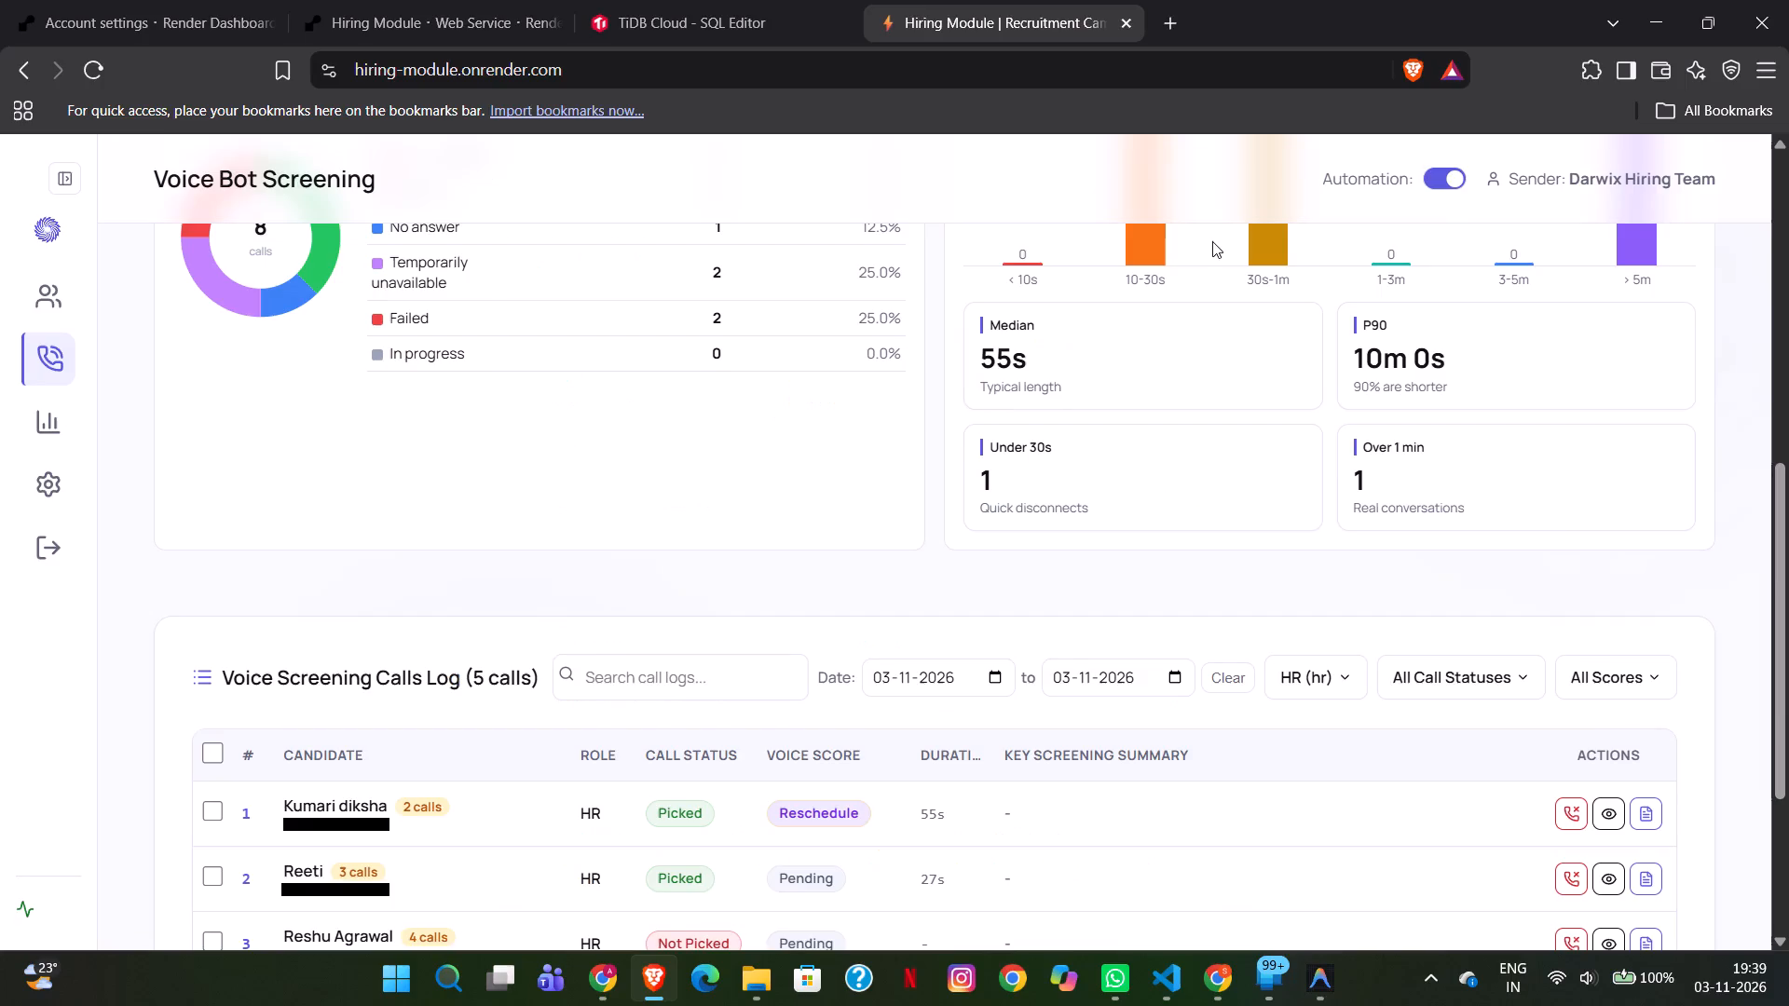
# Examine the call overview, list health, retry patterns and call outcome metrics for 03-11-2026.
pyautogui.scroll(-2, 795, 463)
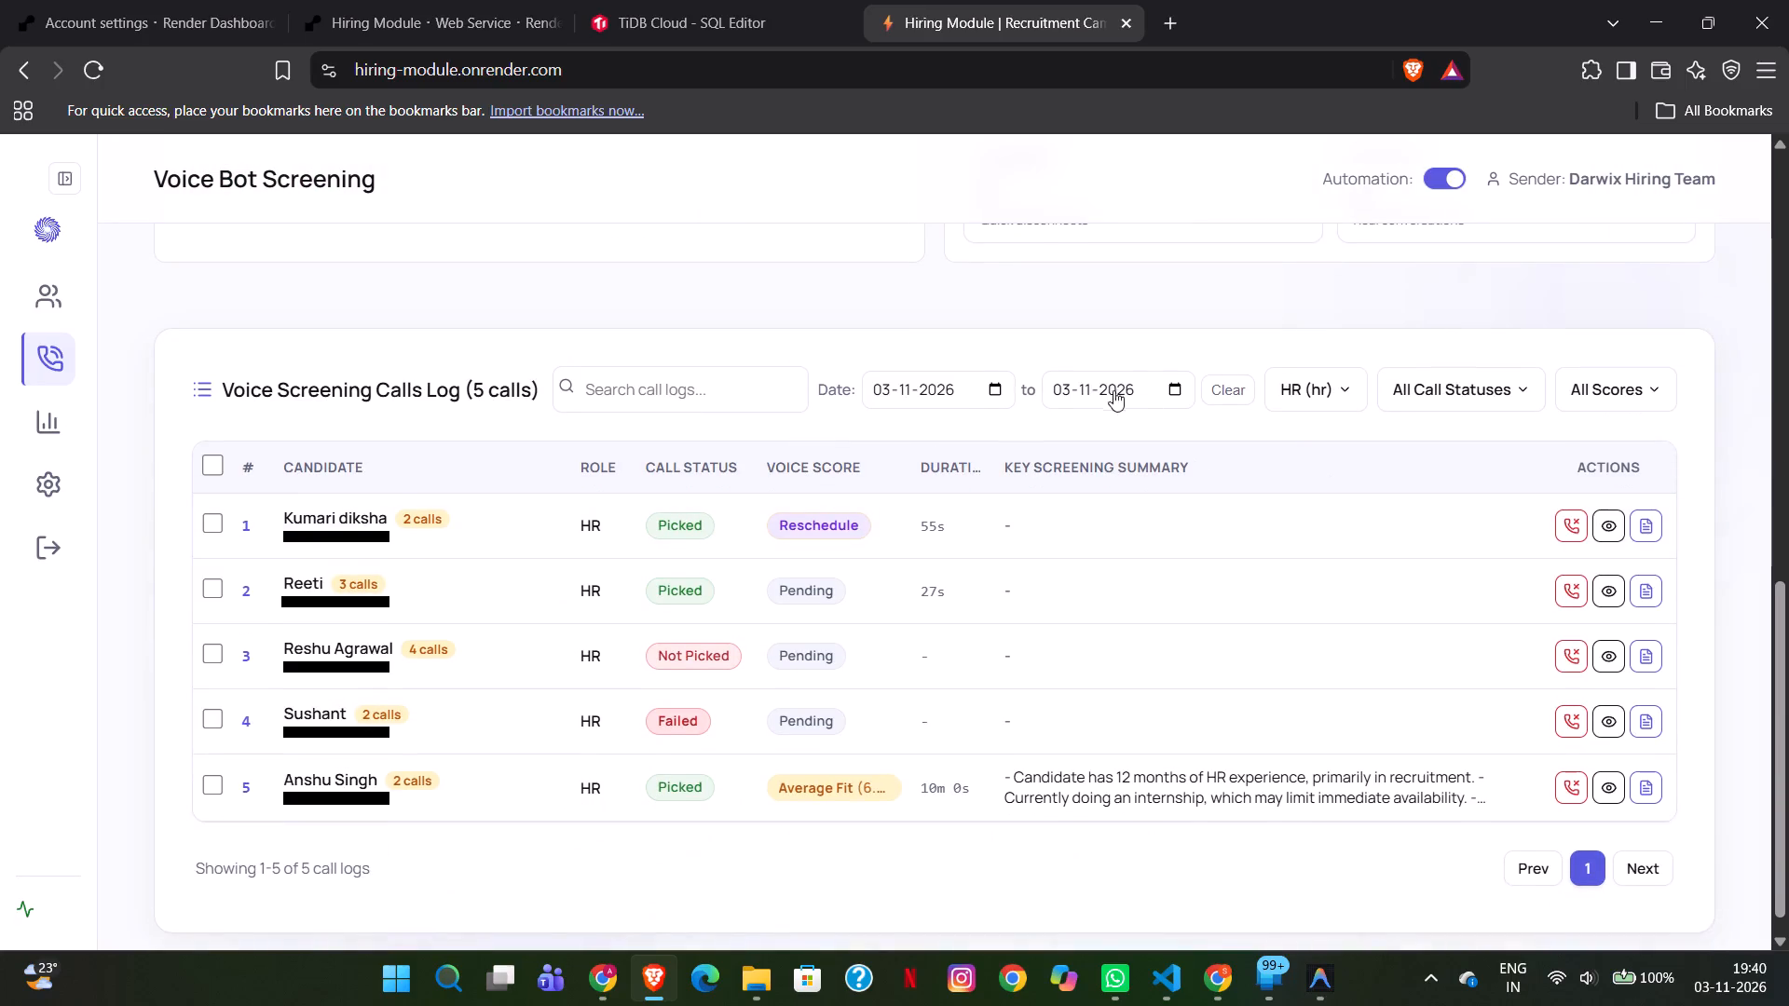
pyautogui.click(1106, 388)
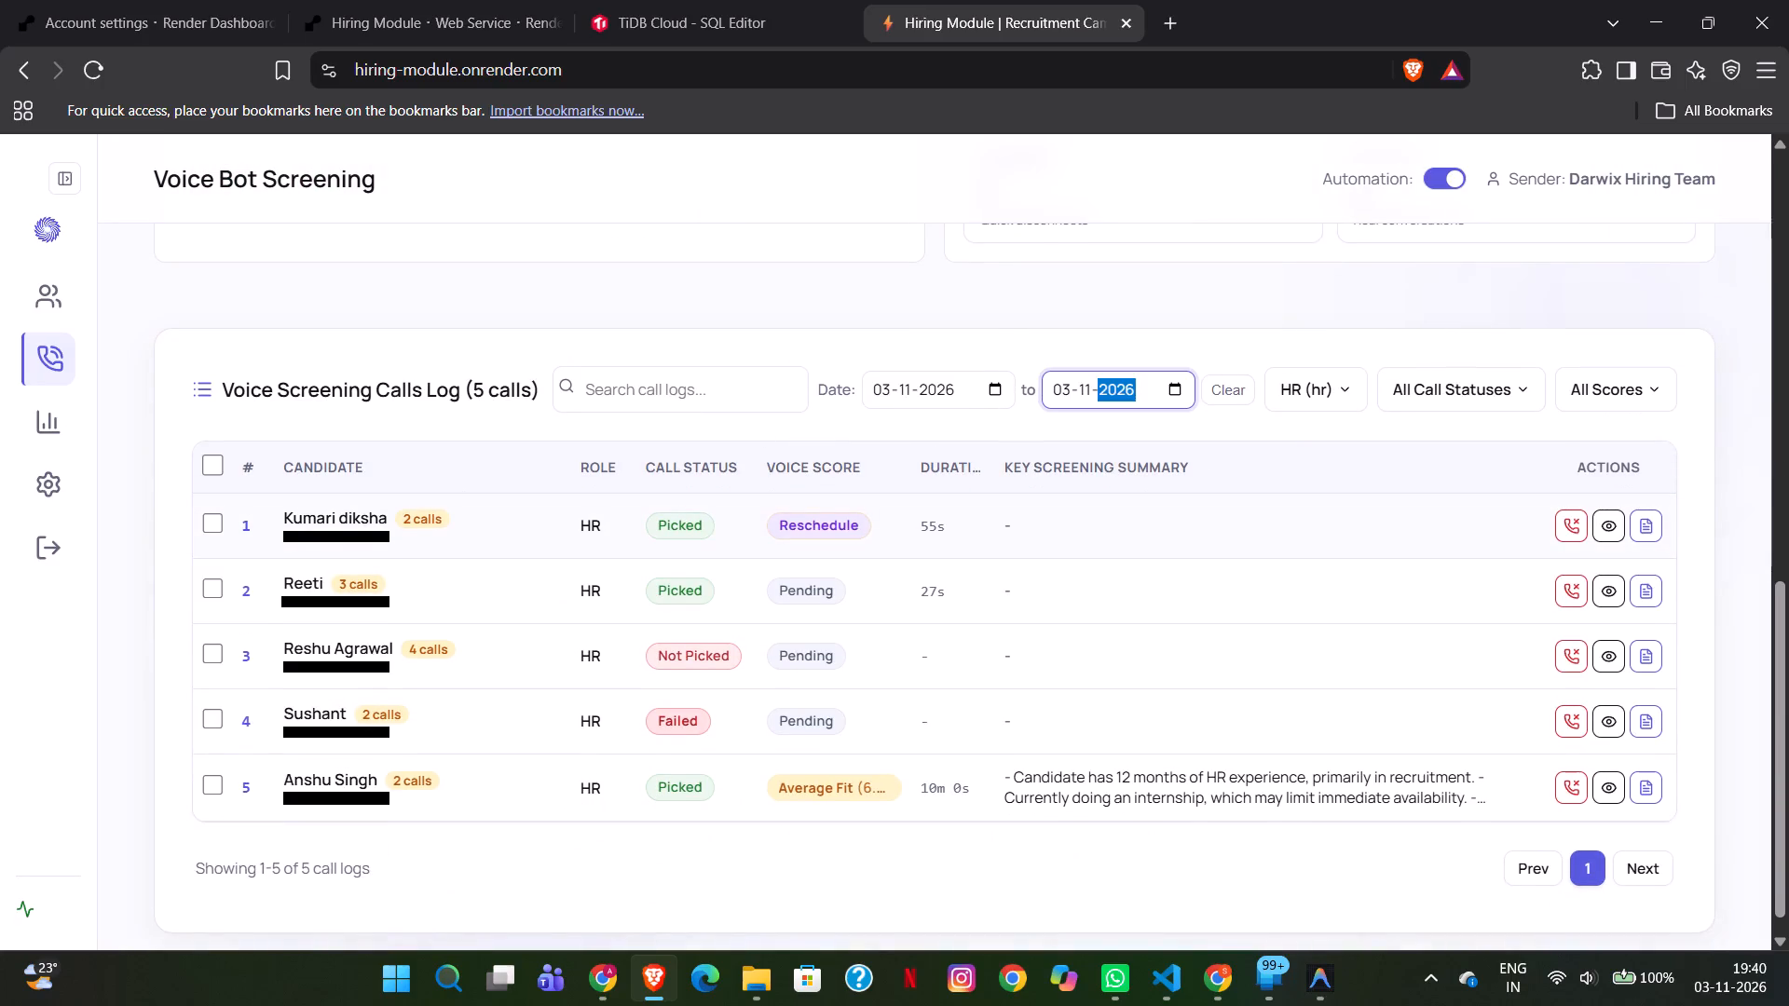
pyautogui.scroll(5, 325, 523)
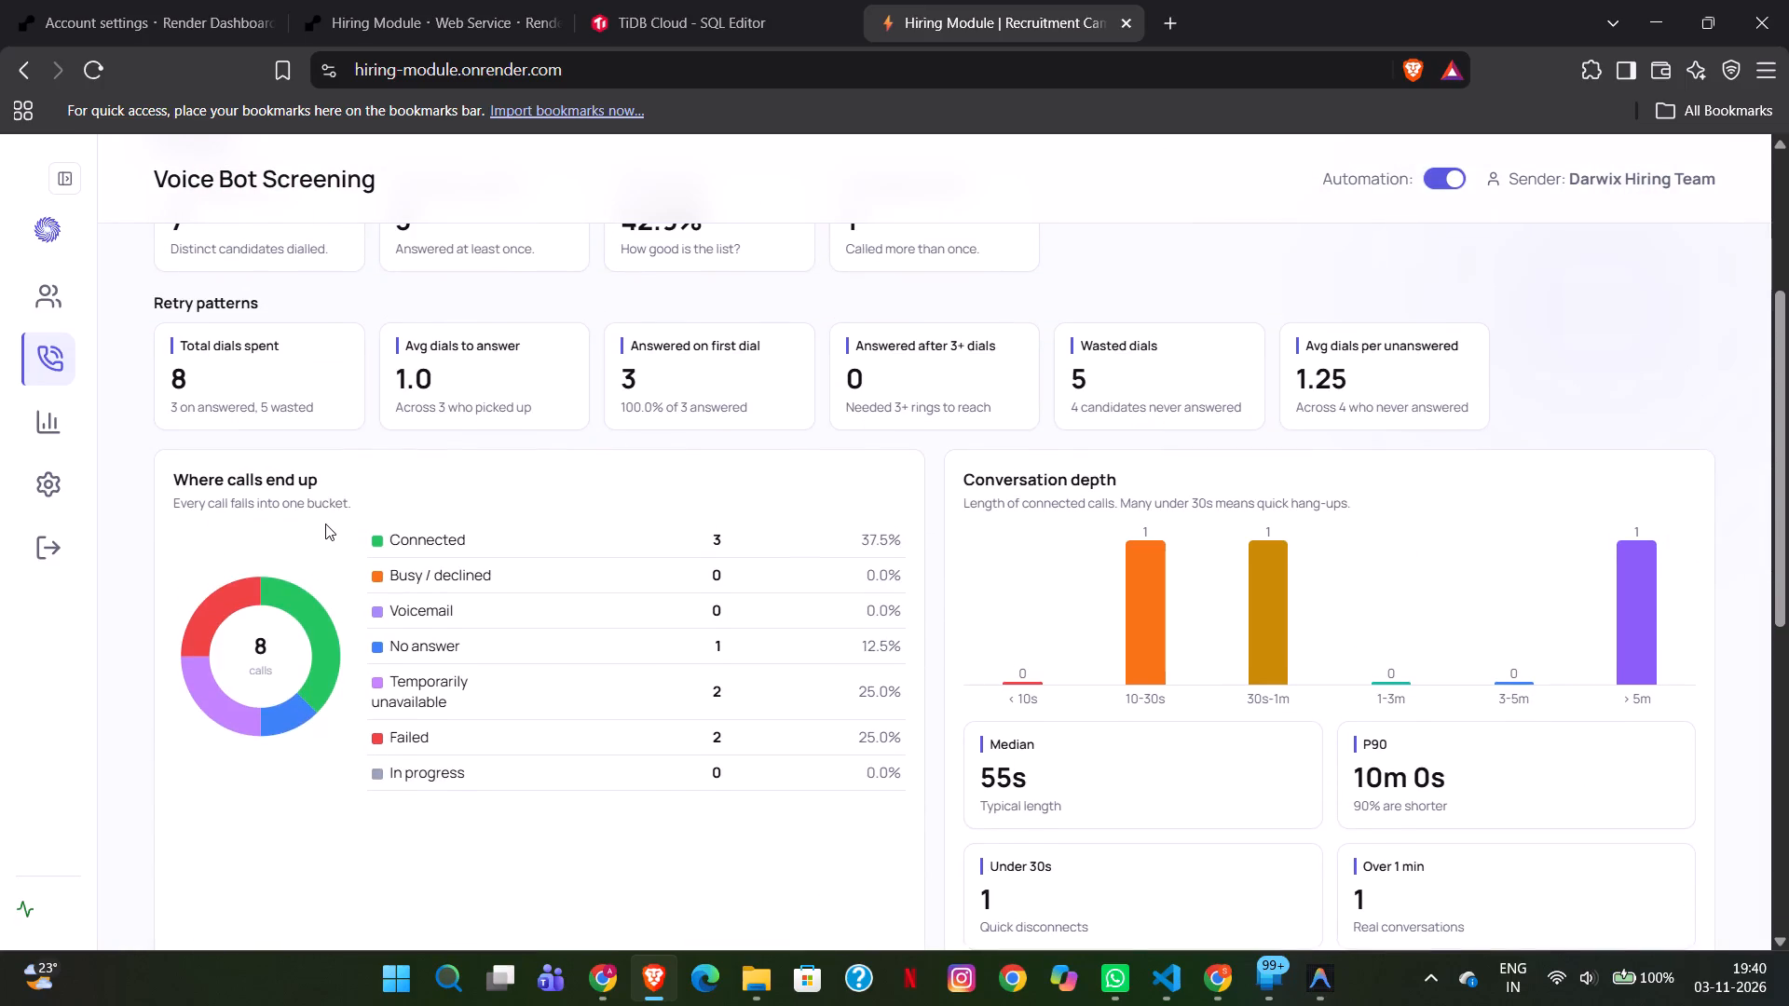
pyautogui.scroll(2, 325, 523)
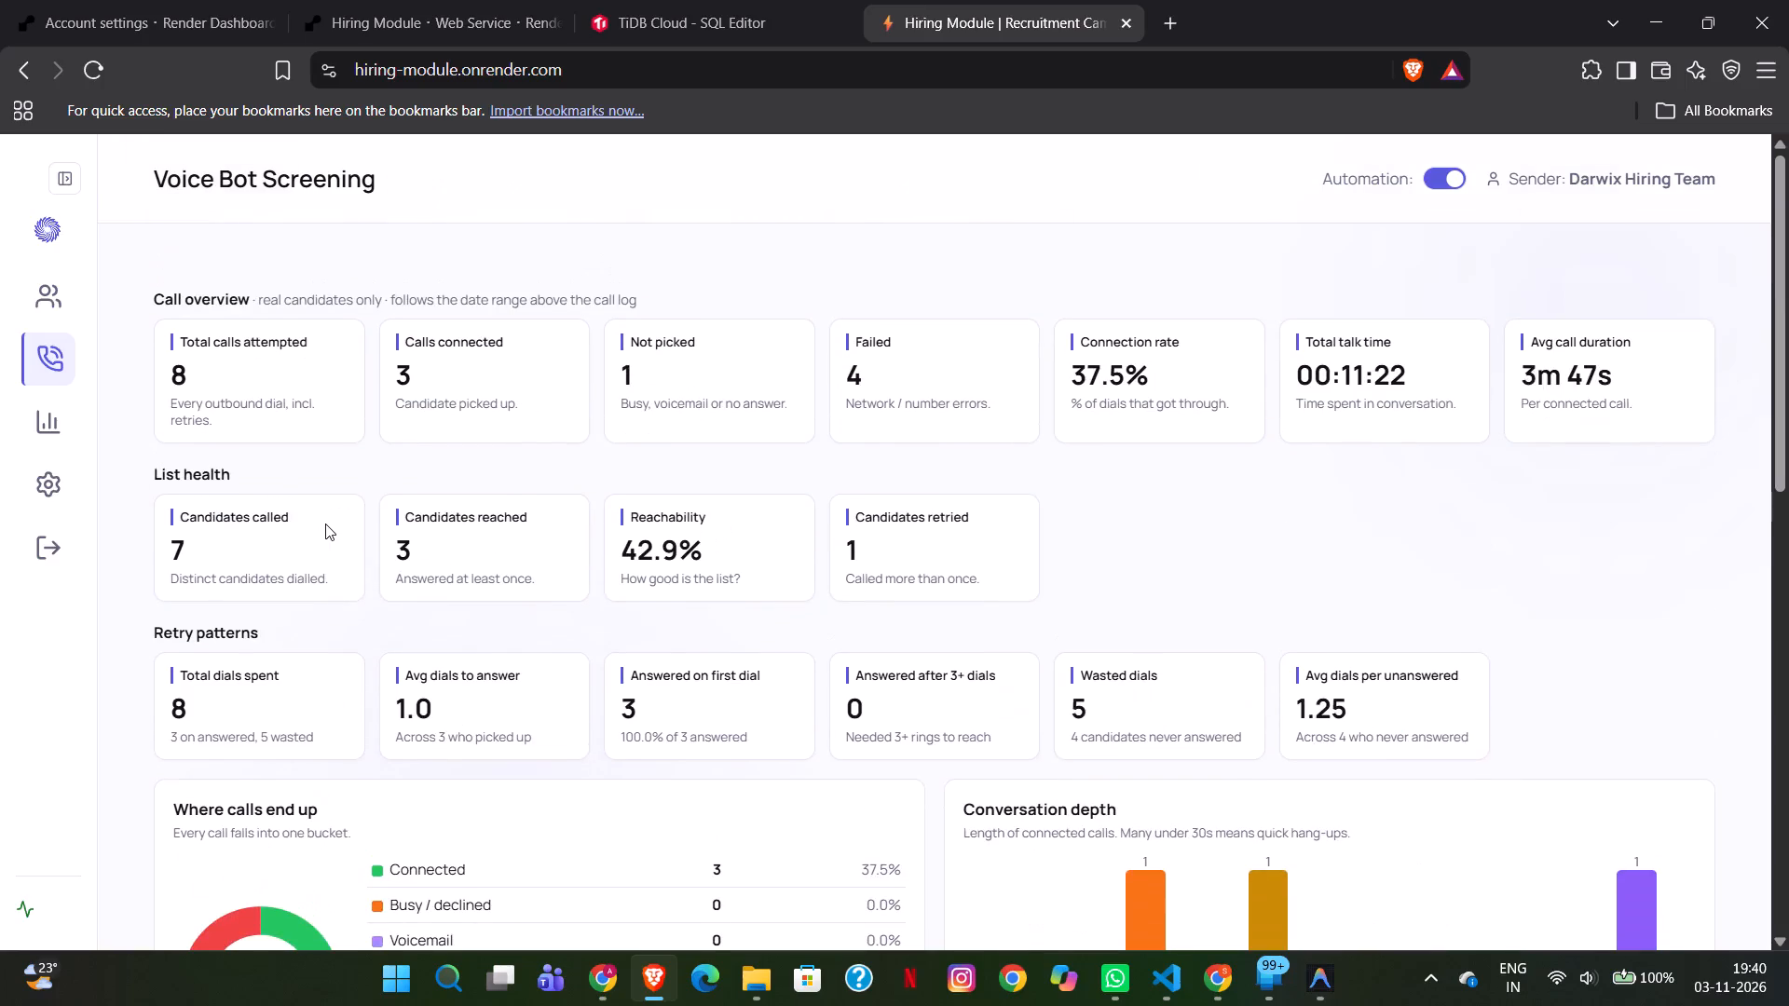
pyautogui.scroll(-2, 325, 523)
pyautogui.scroll(1, 325, 523)
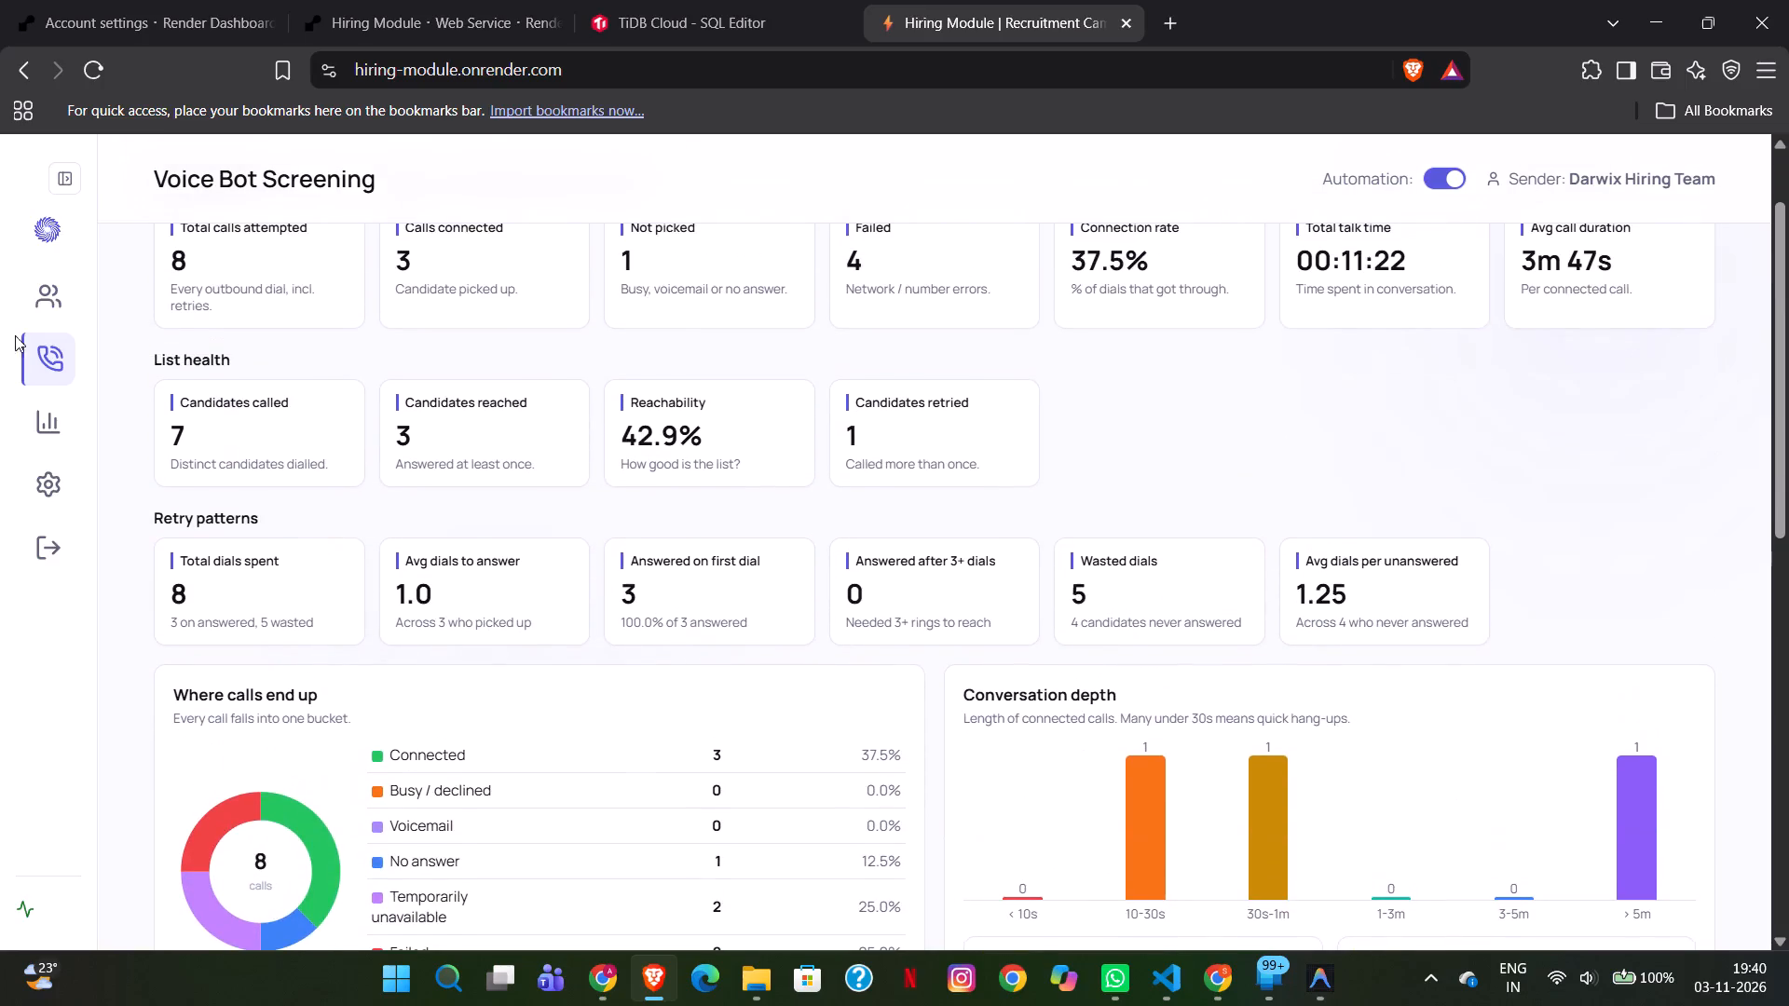
# Look through the candidate list in Candidates Manager and return to Voice Bot Screening.
pyautogui.click(38, 284)
pyautogui.scroll(-1, 672, 536)
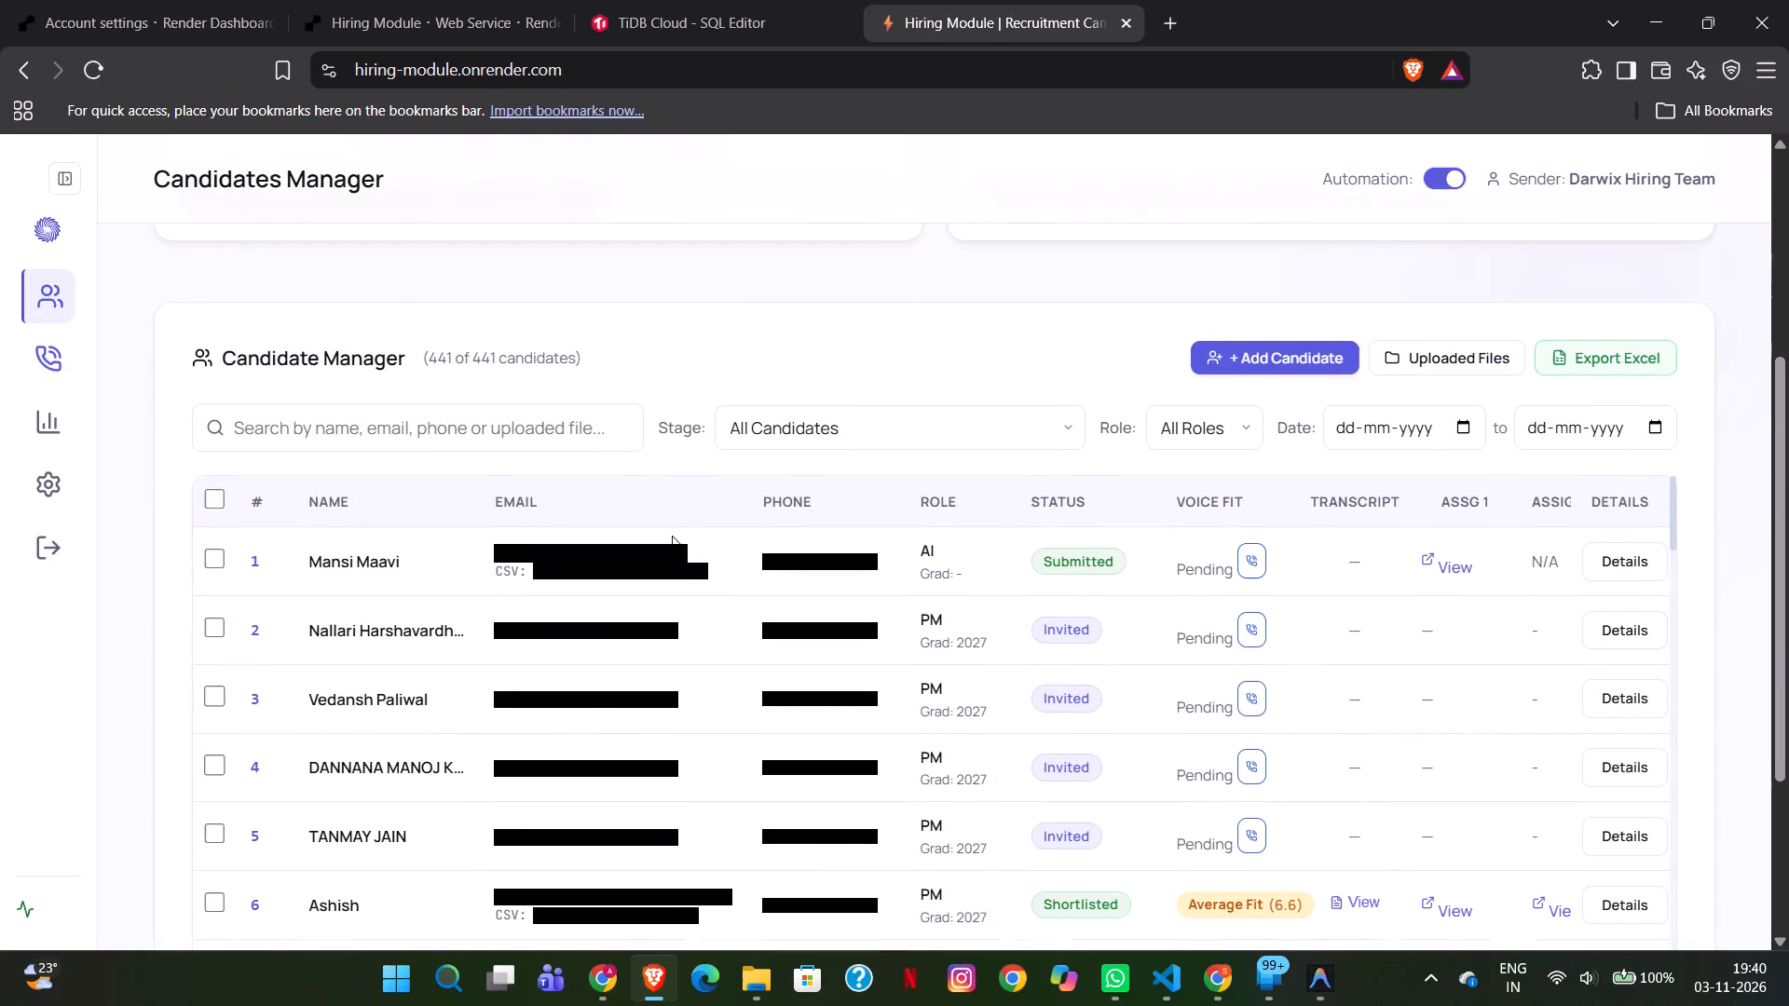
pyautogui.scroll(-1, 672, 536)
pyautogui.click(72, 355)
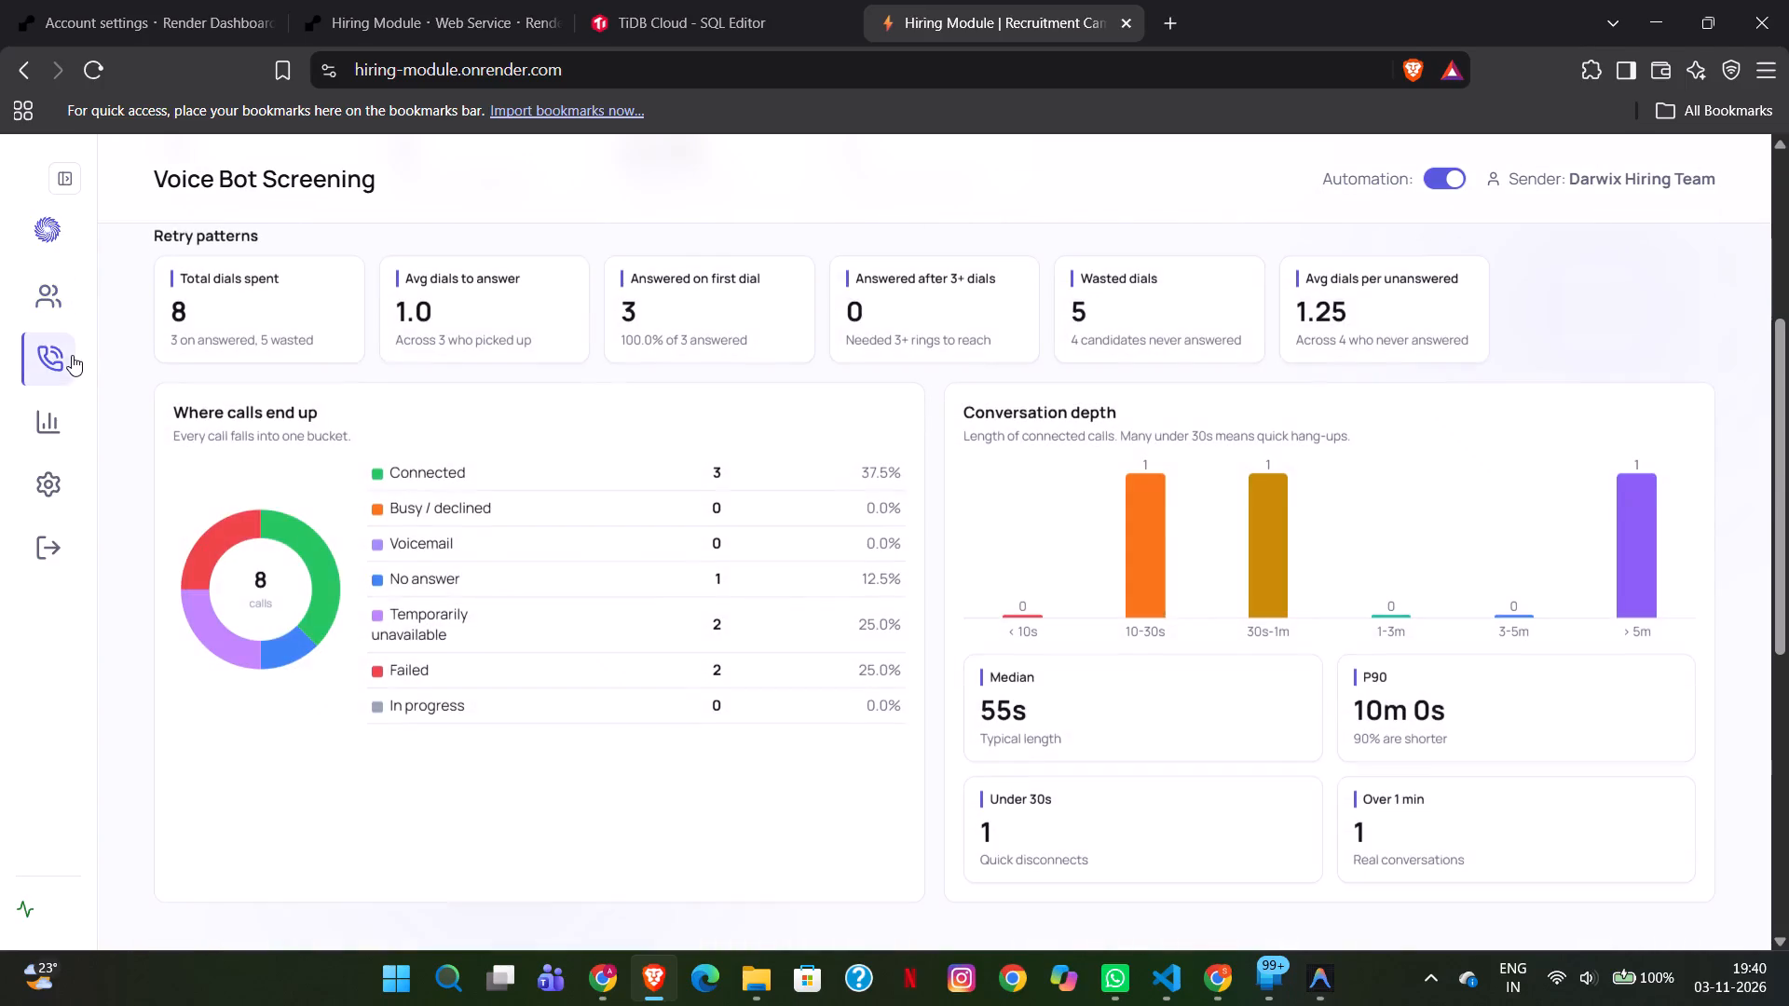
# Compare the call overview, list health and retry metrics with the HR entries in the calls log.
pyautogui.scroll(-5, 642, 588)
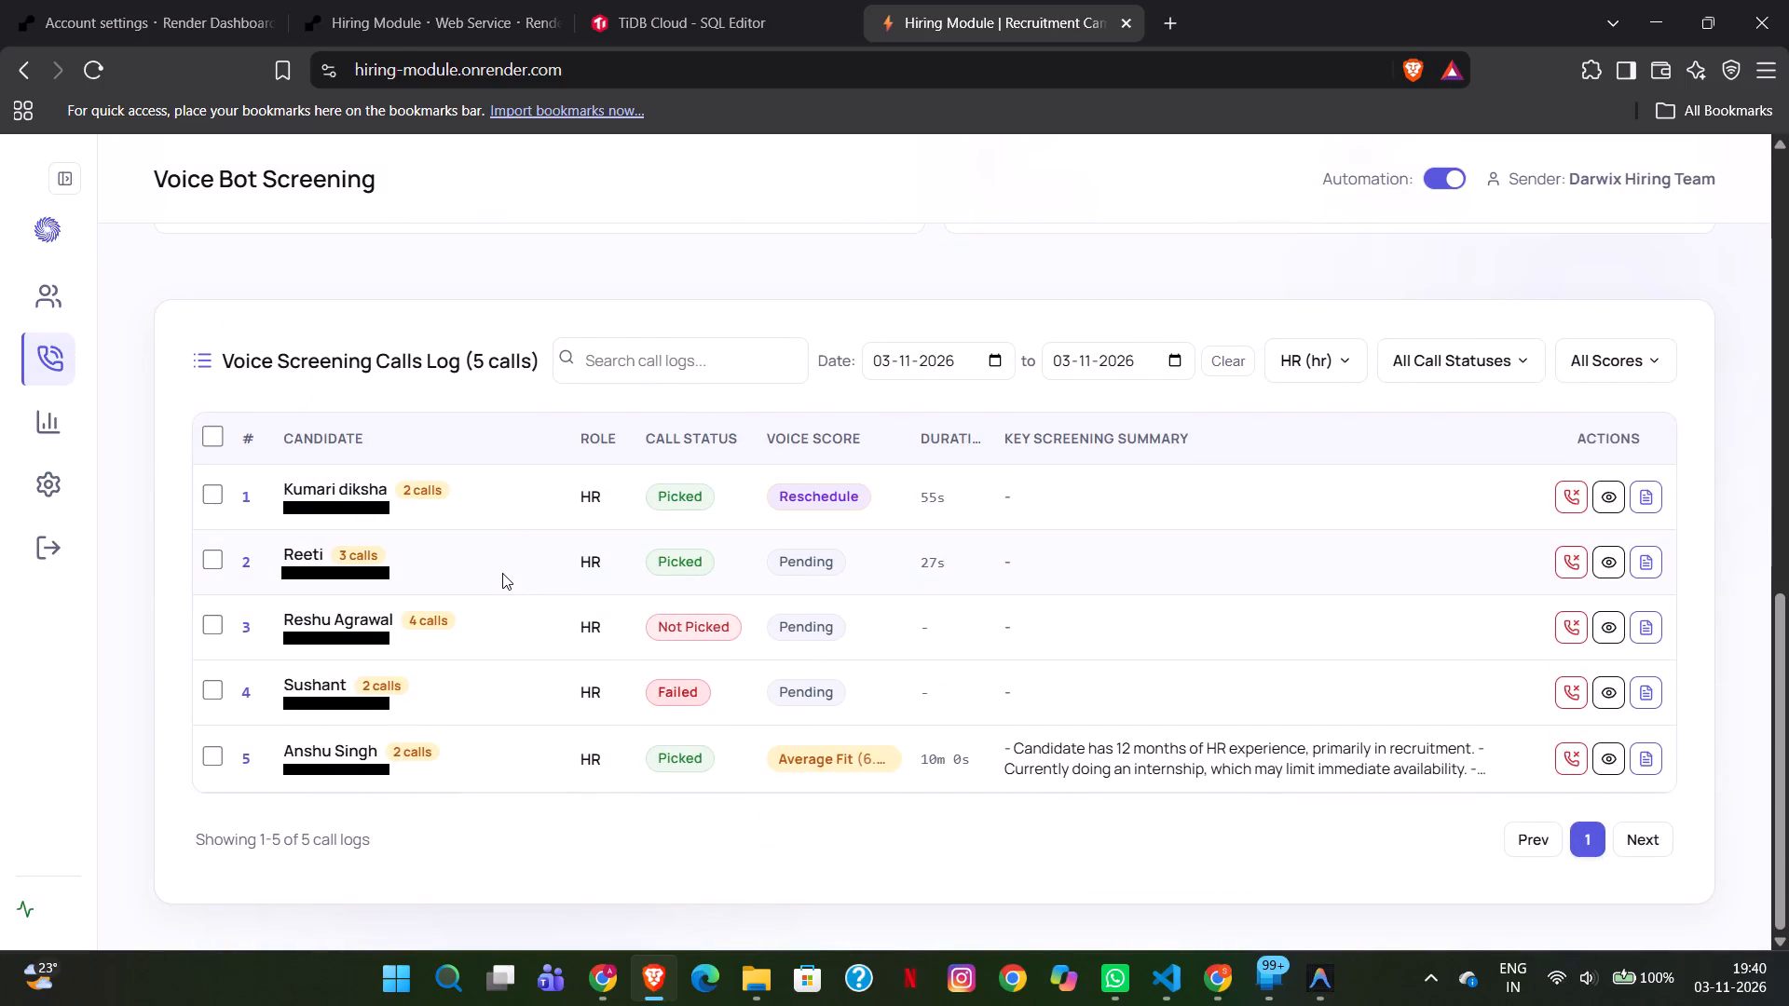
pyautogui.scroll(7, 803, 274)
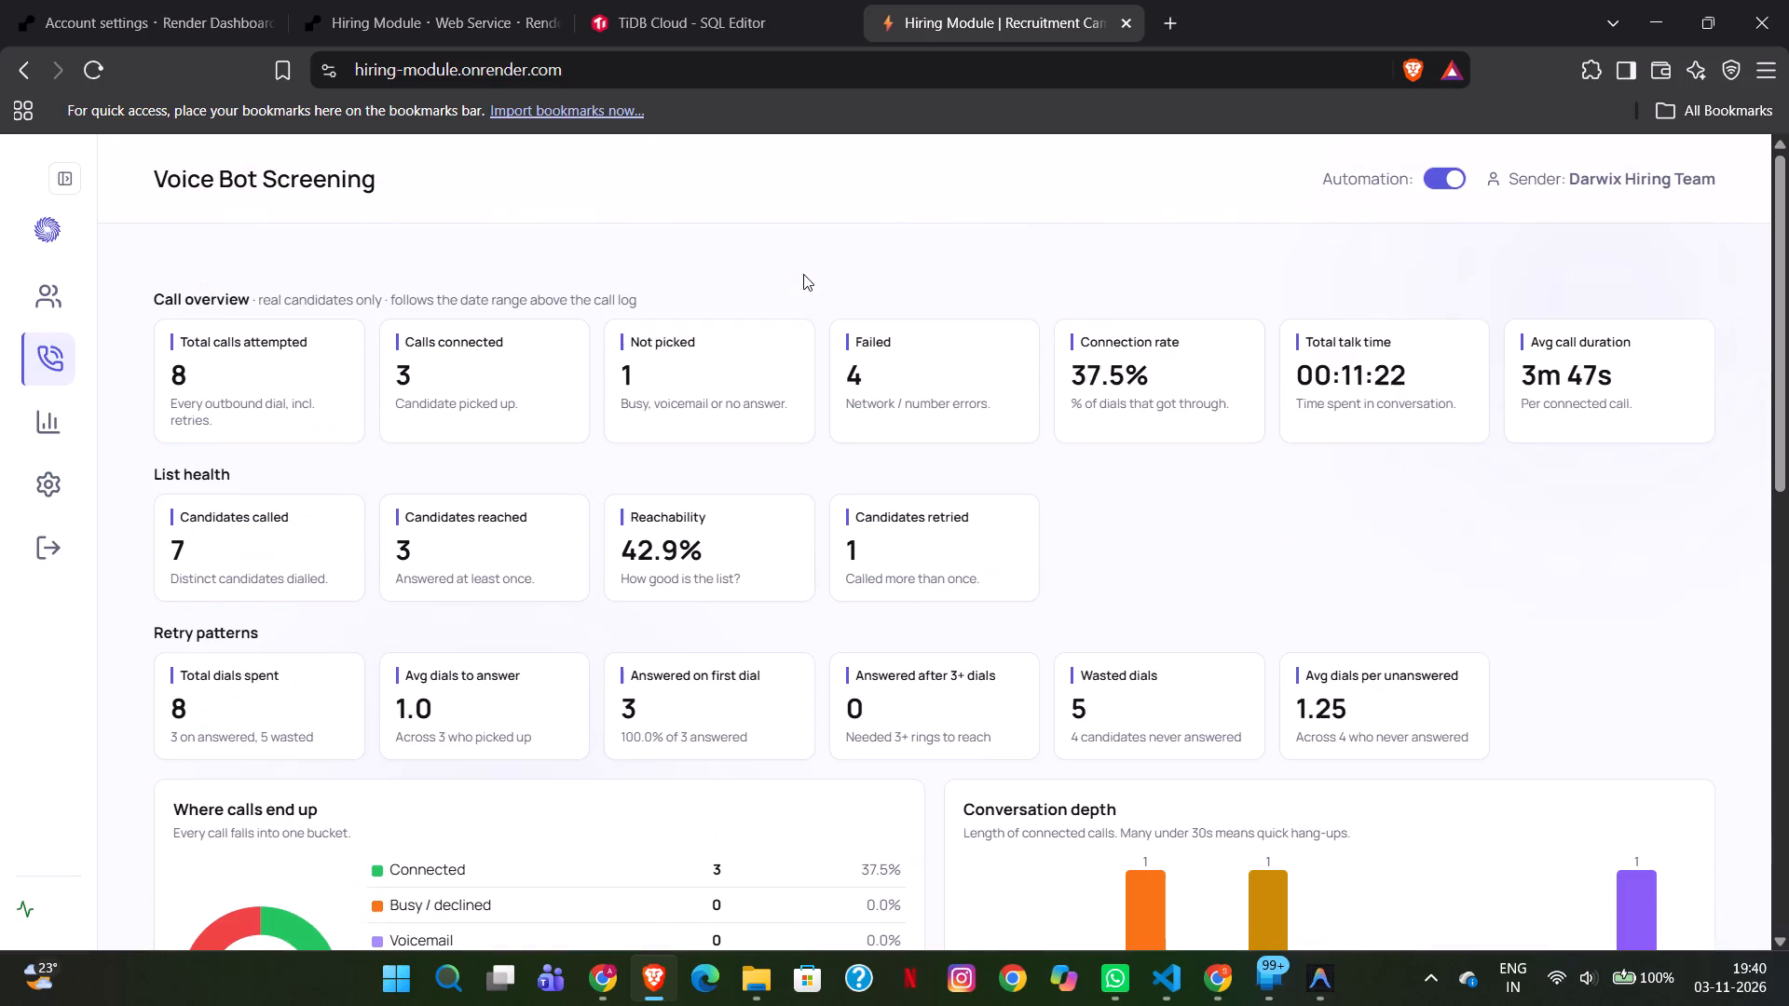
pyautogui.scroll(-1, 803, 274)
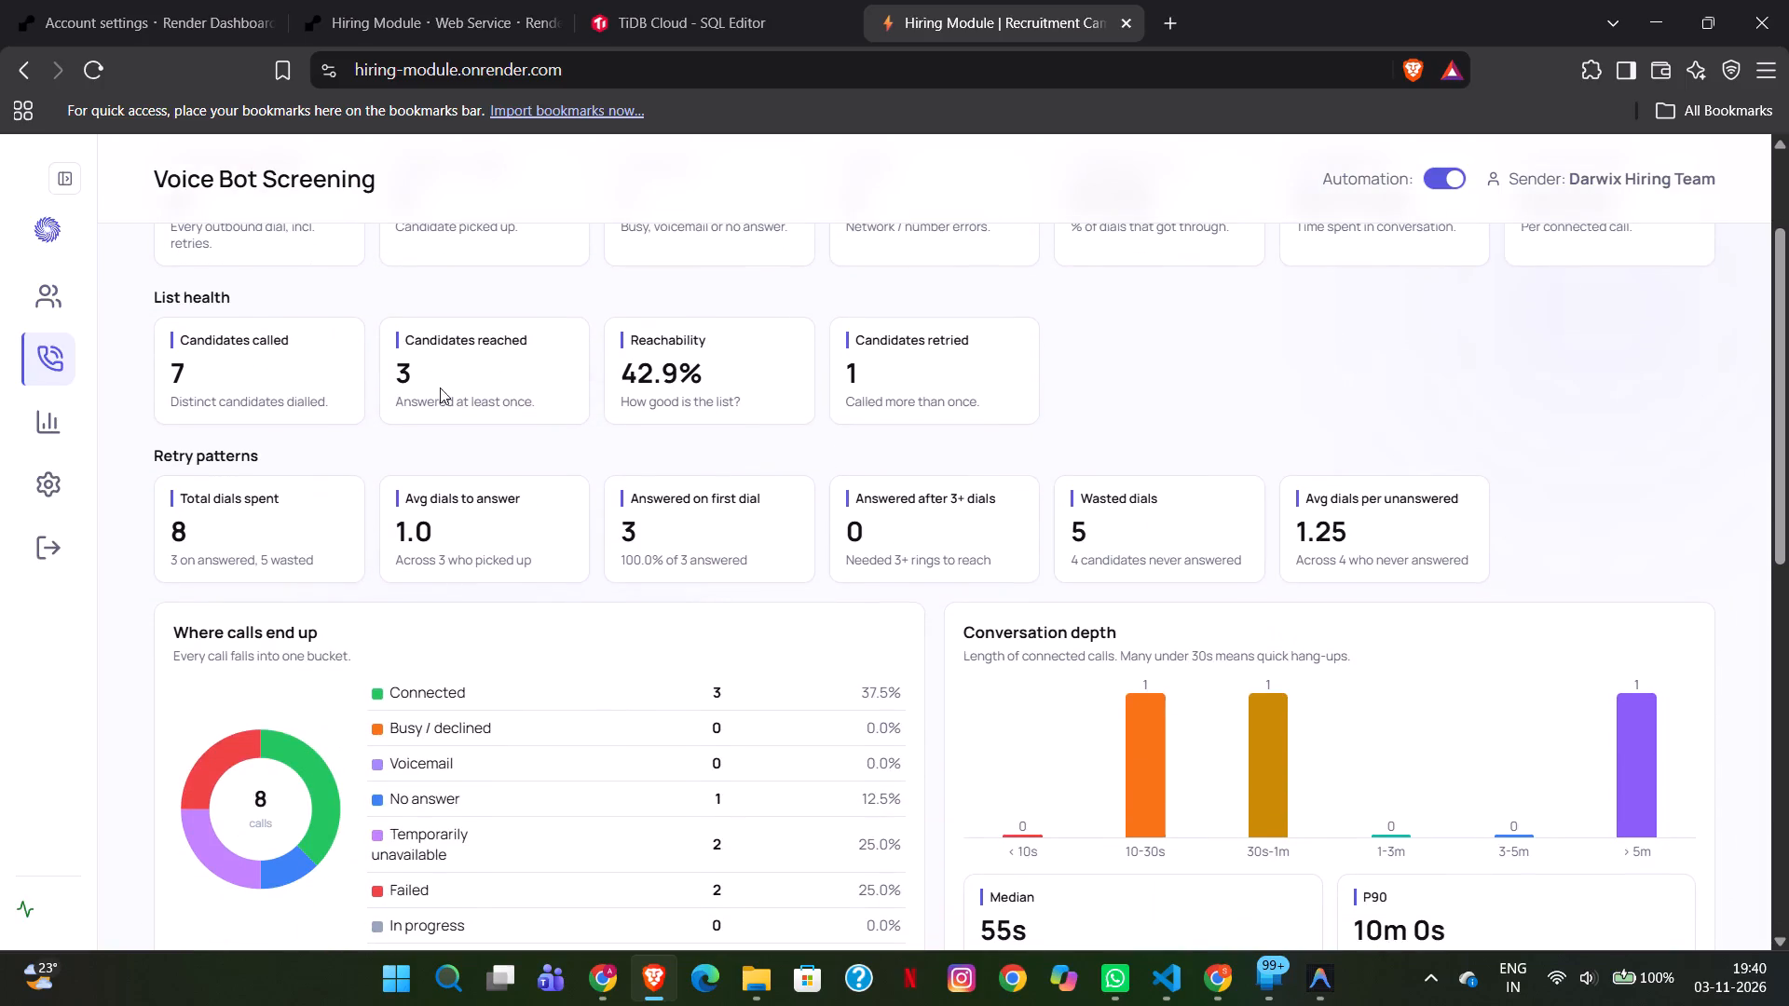
pyautogui.scroll(-6, 528, 396)
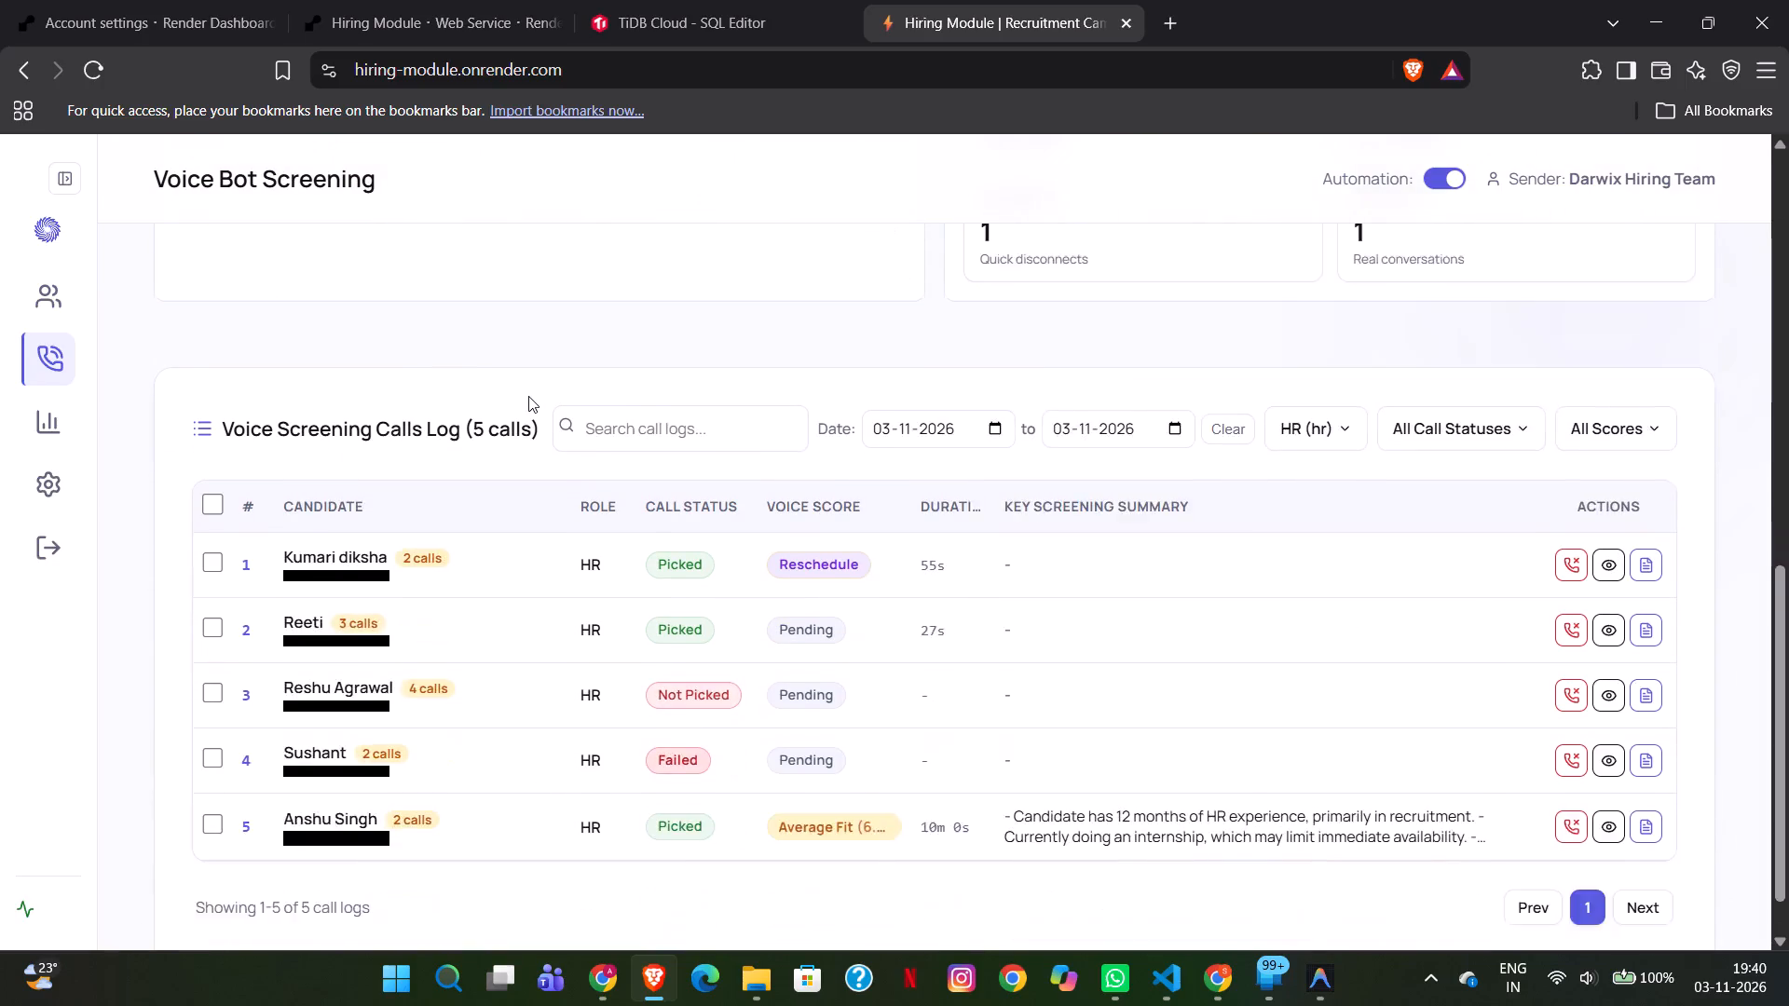
pyautogui.scroll(-1, 528, 396)
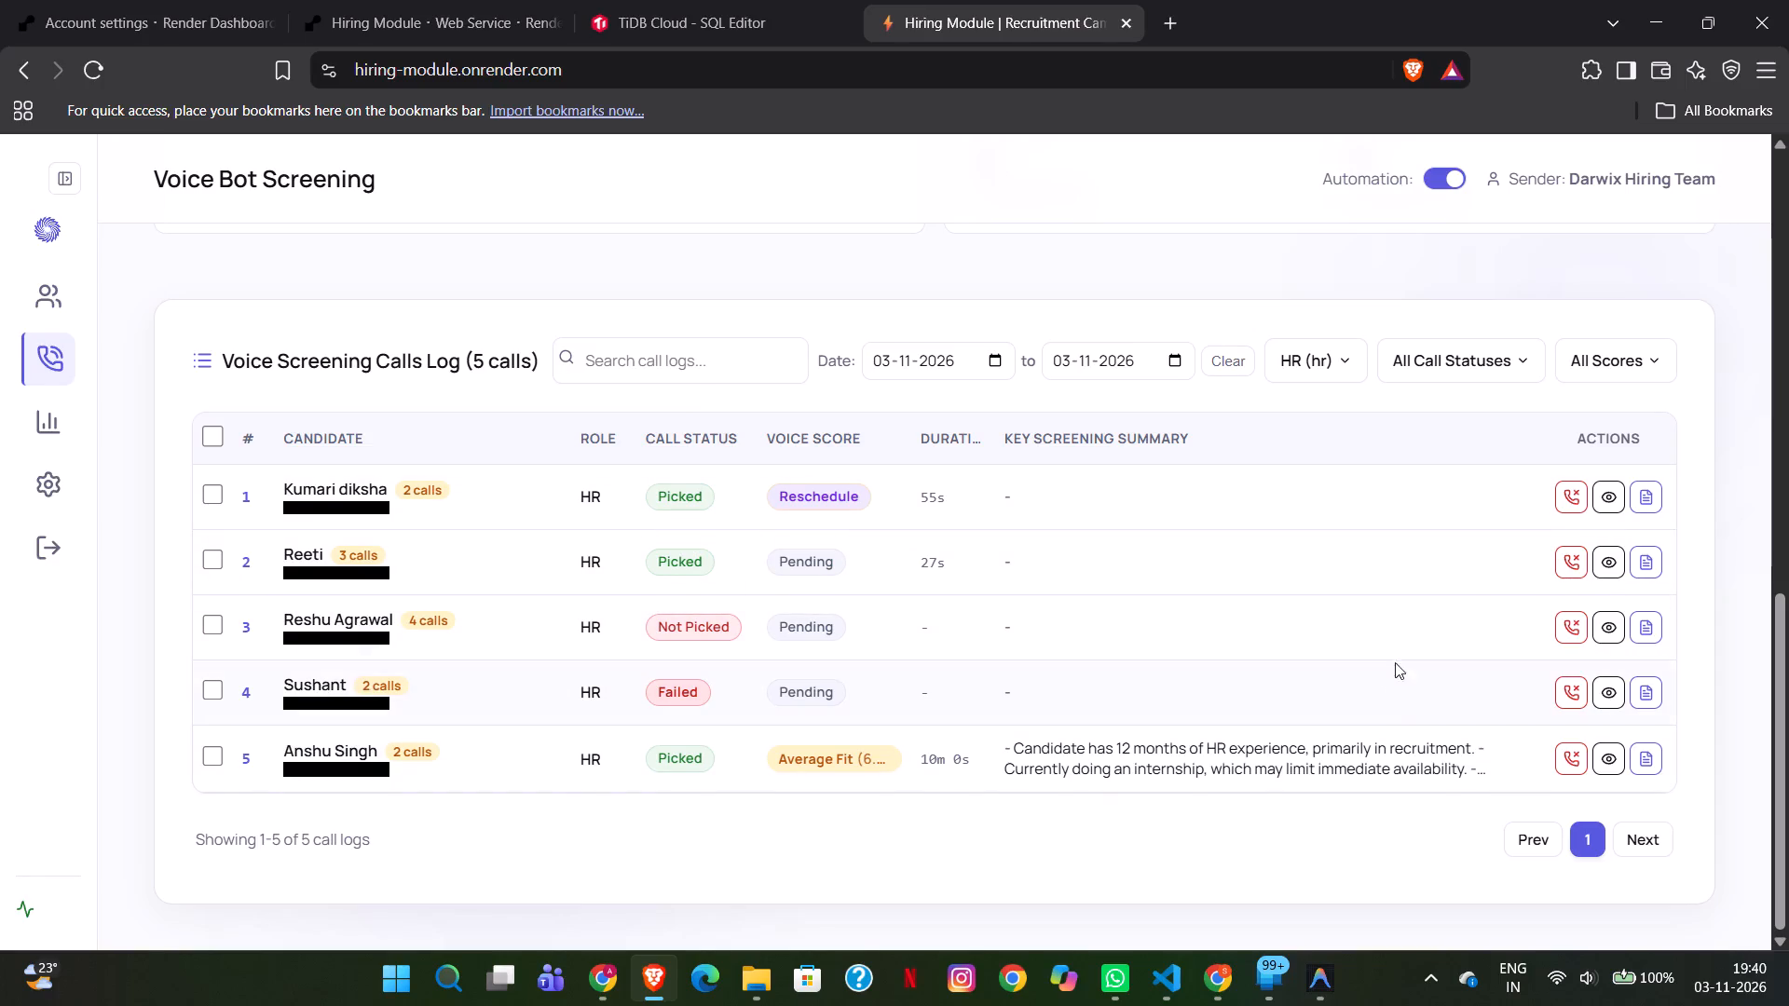
# Open the call history of the candidate in row 2, read the summaries of all the calls, and close it.
pyautogui.click(1615, 567)
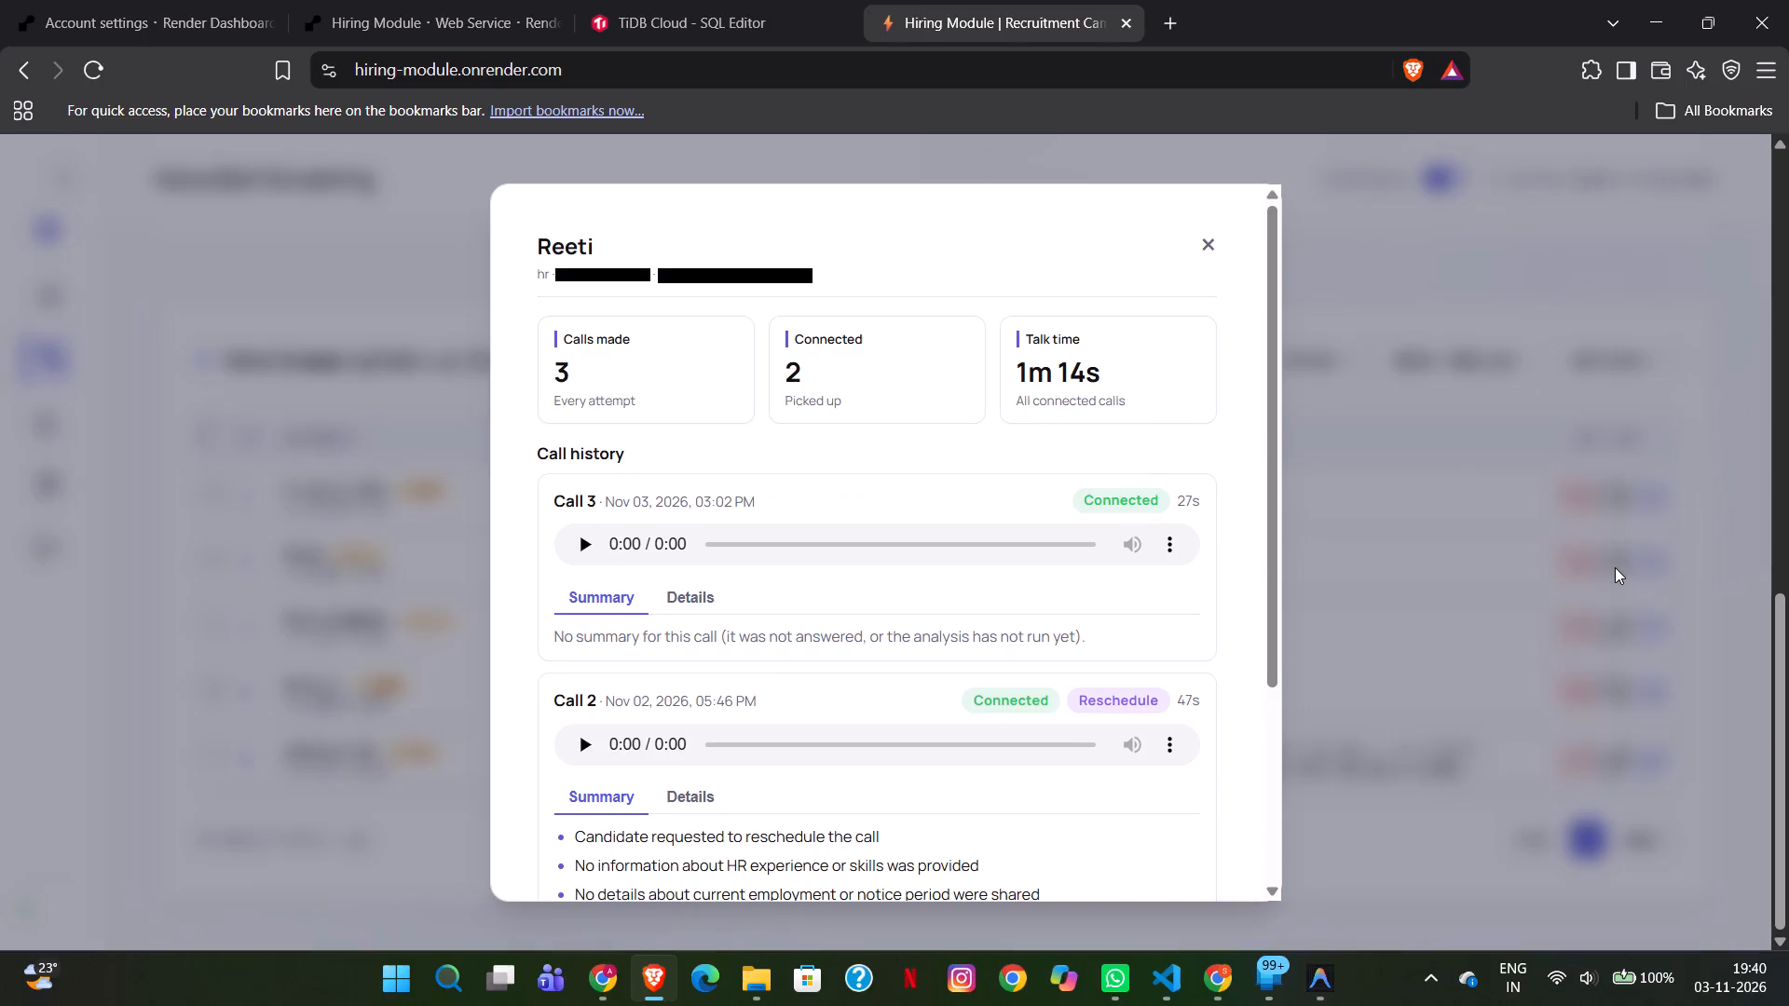
pyautogui.scroll(-1, 1170, 625)
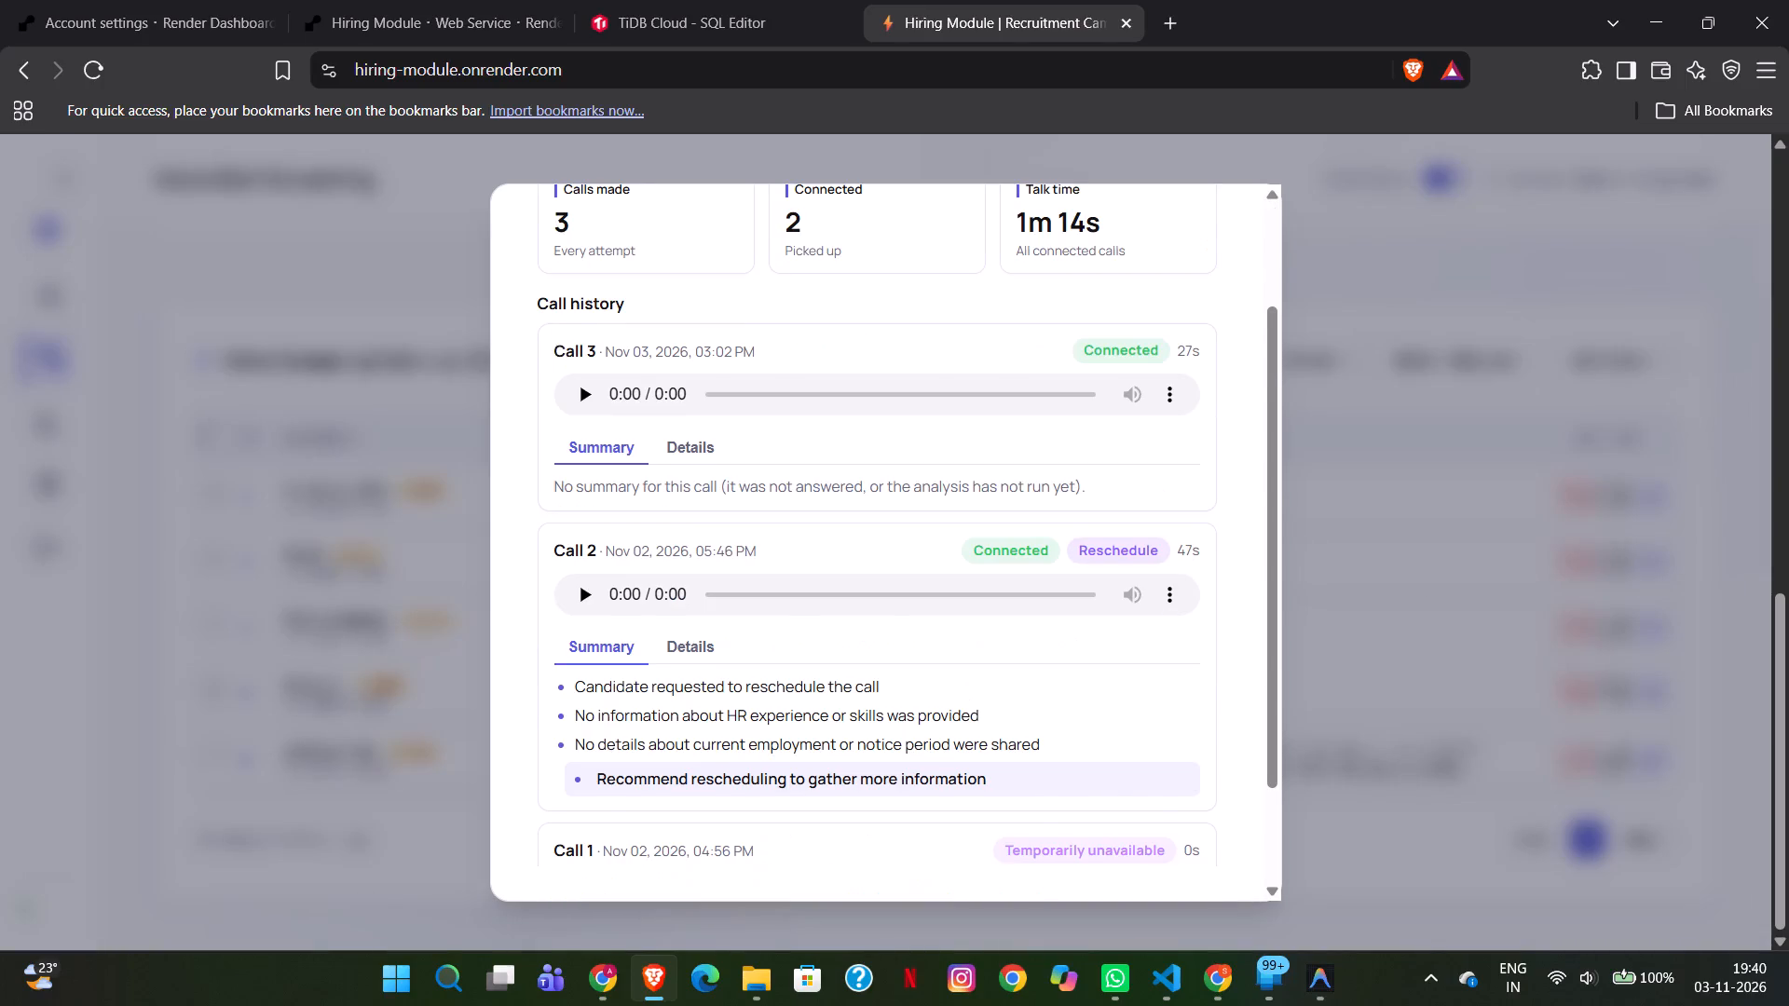
pyautogui.scroll(-1, 946, 714)
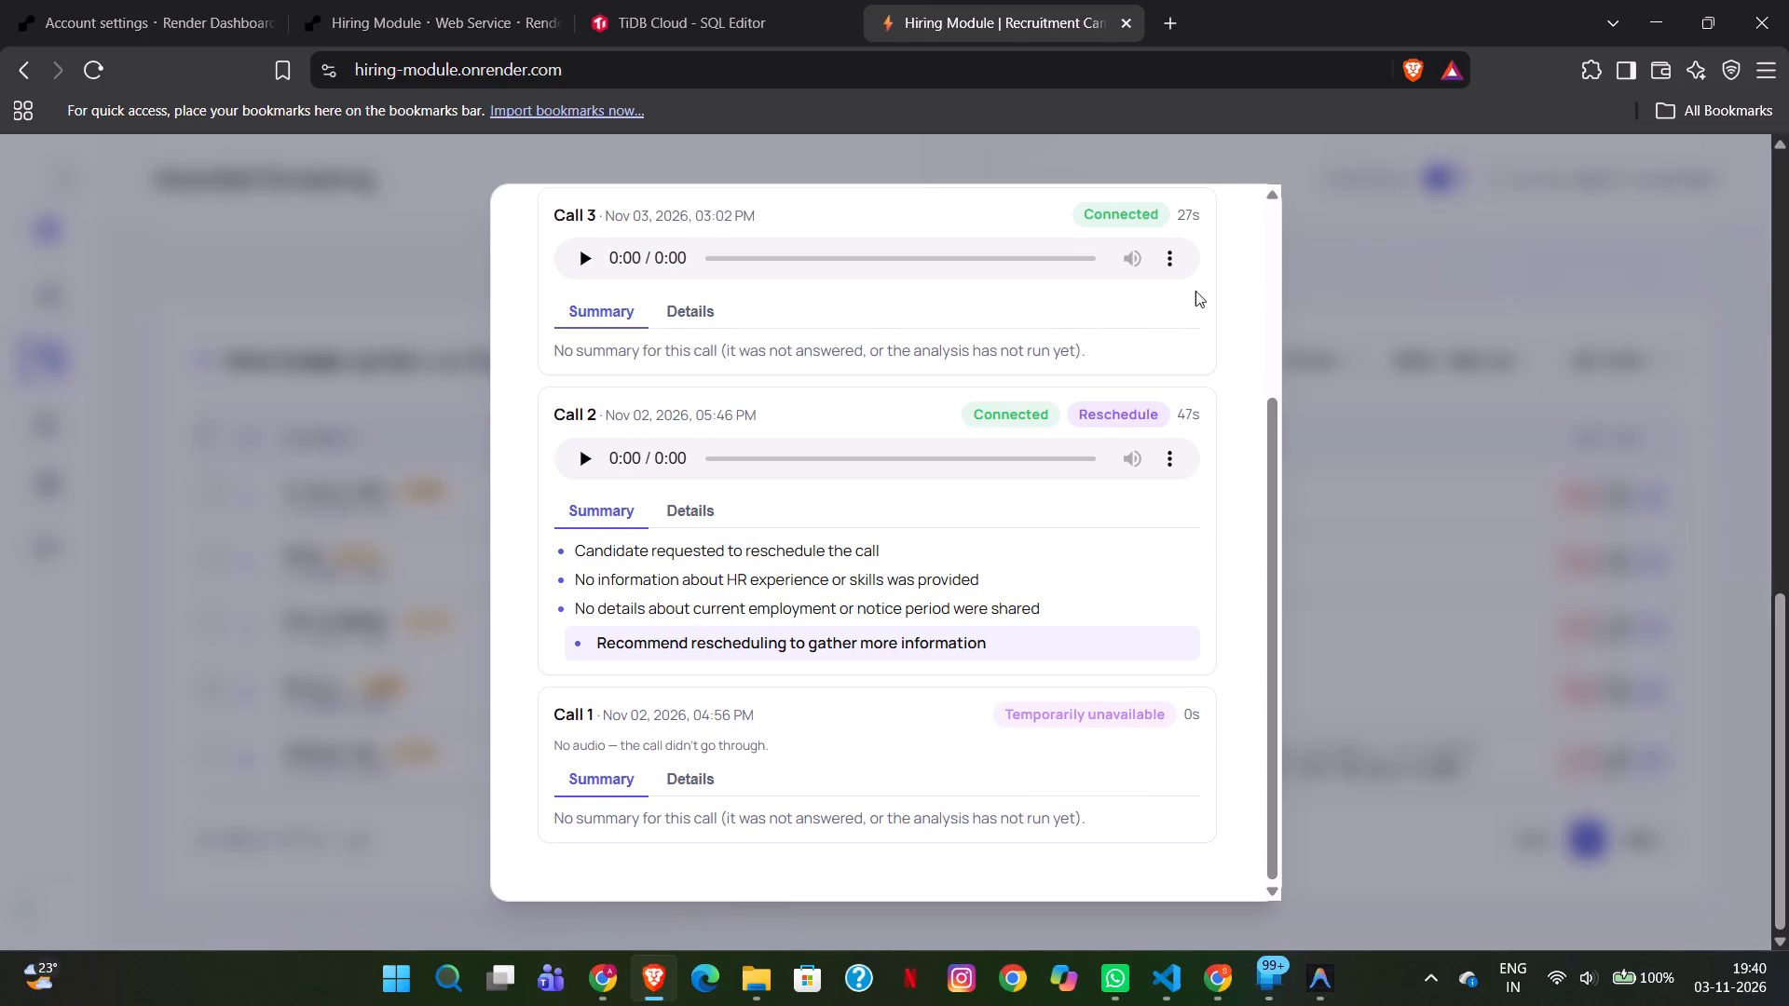
pyautogui.scroll(1, 1241, 295)
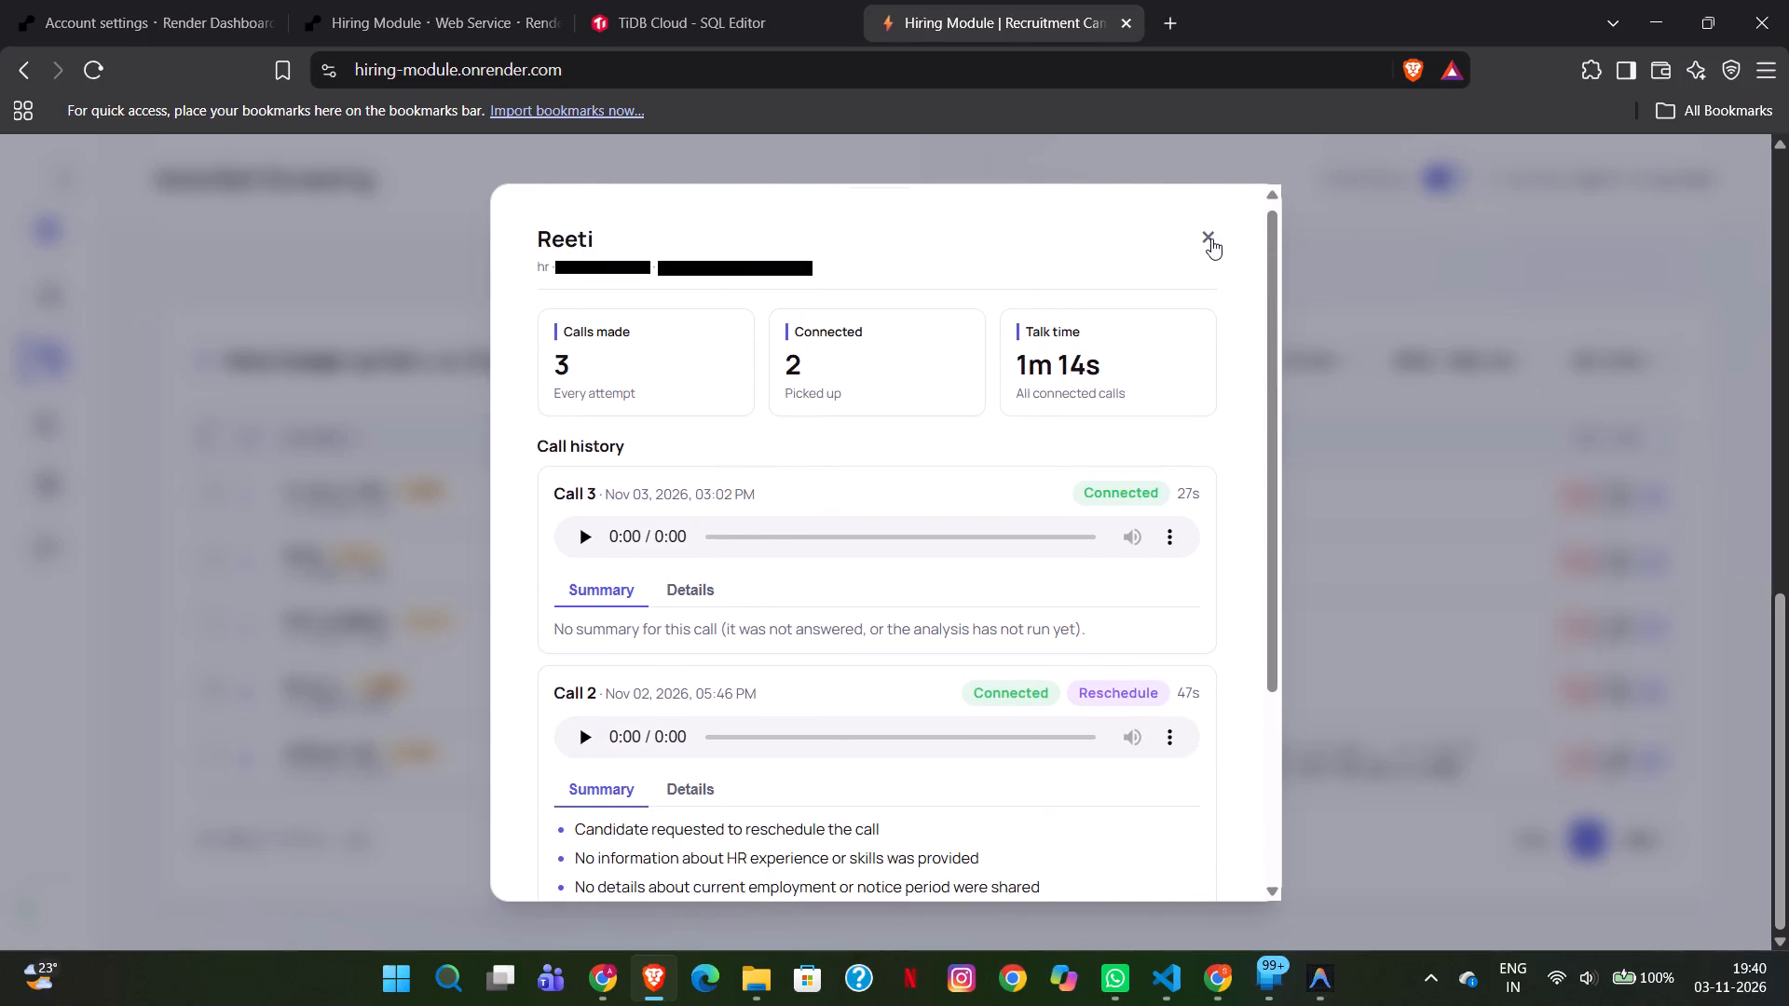
pyautogui.click(1211, 238)
# Examine the calls log again alongside the retry patterns, call outcome breakdown and conversation depth metrics.
pyautogui.scroll(-1, 1199, 486)
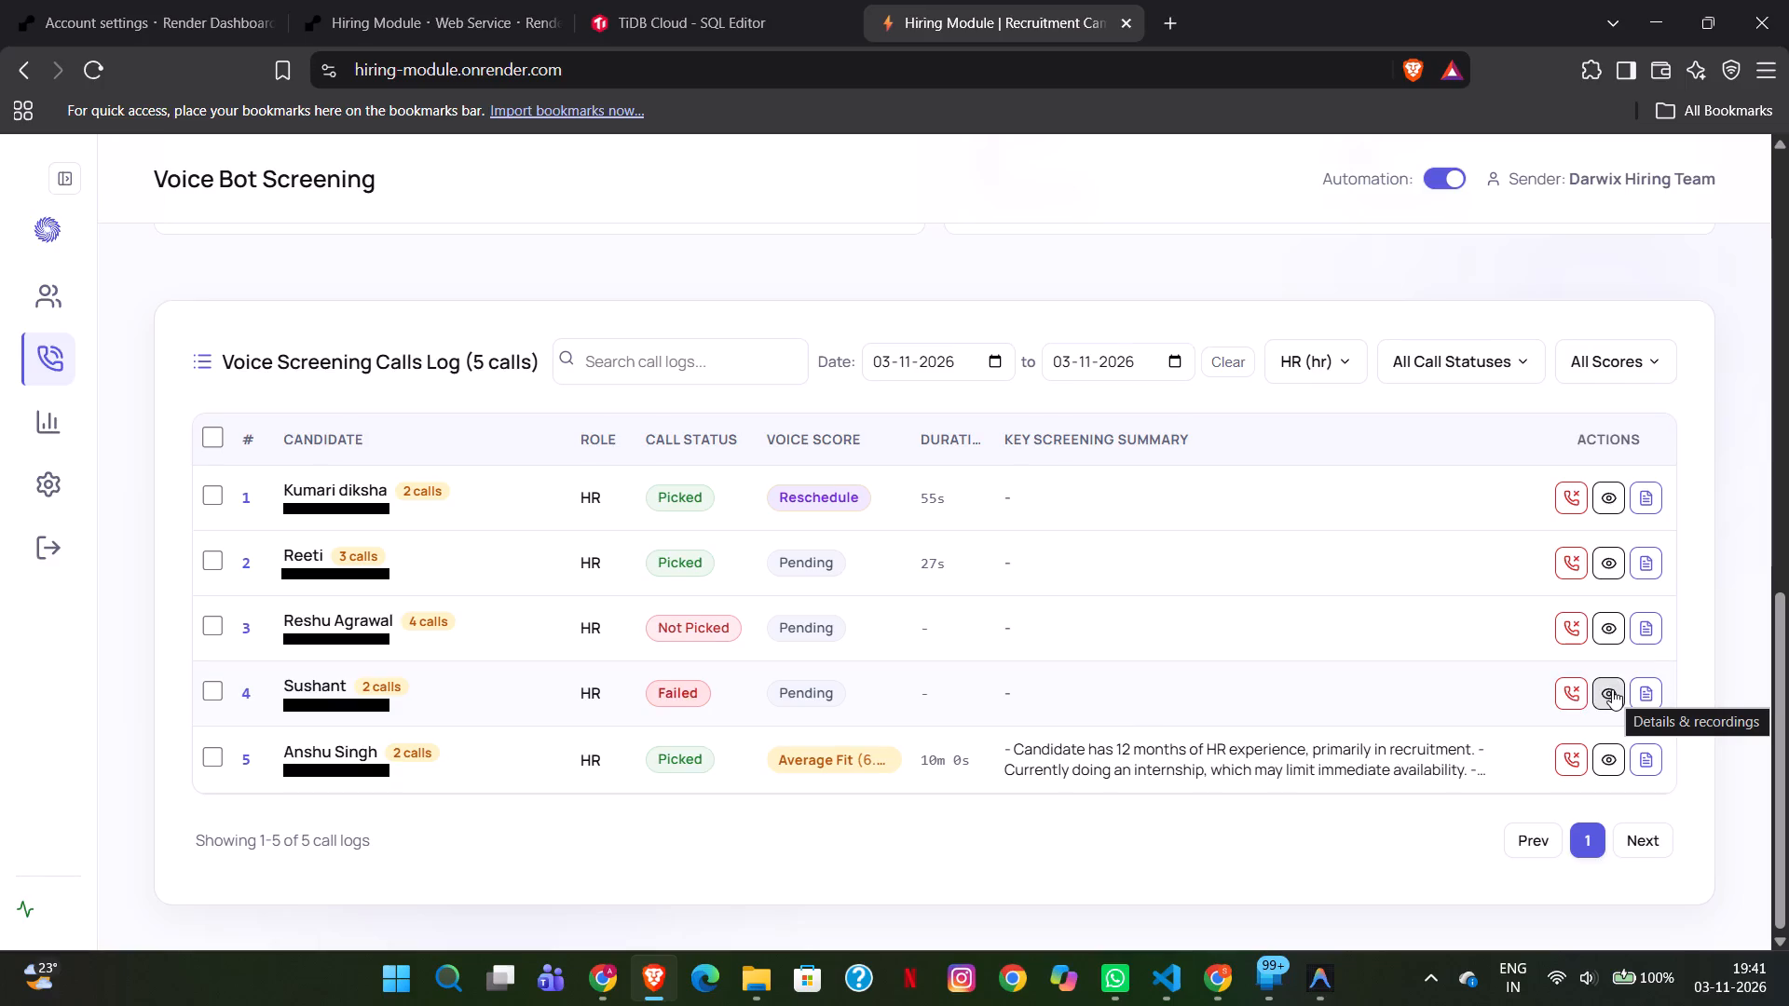
pyautogui.scroll(1, 1365, 663)
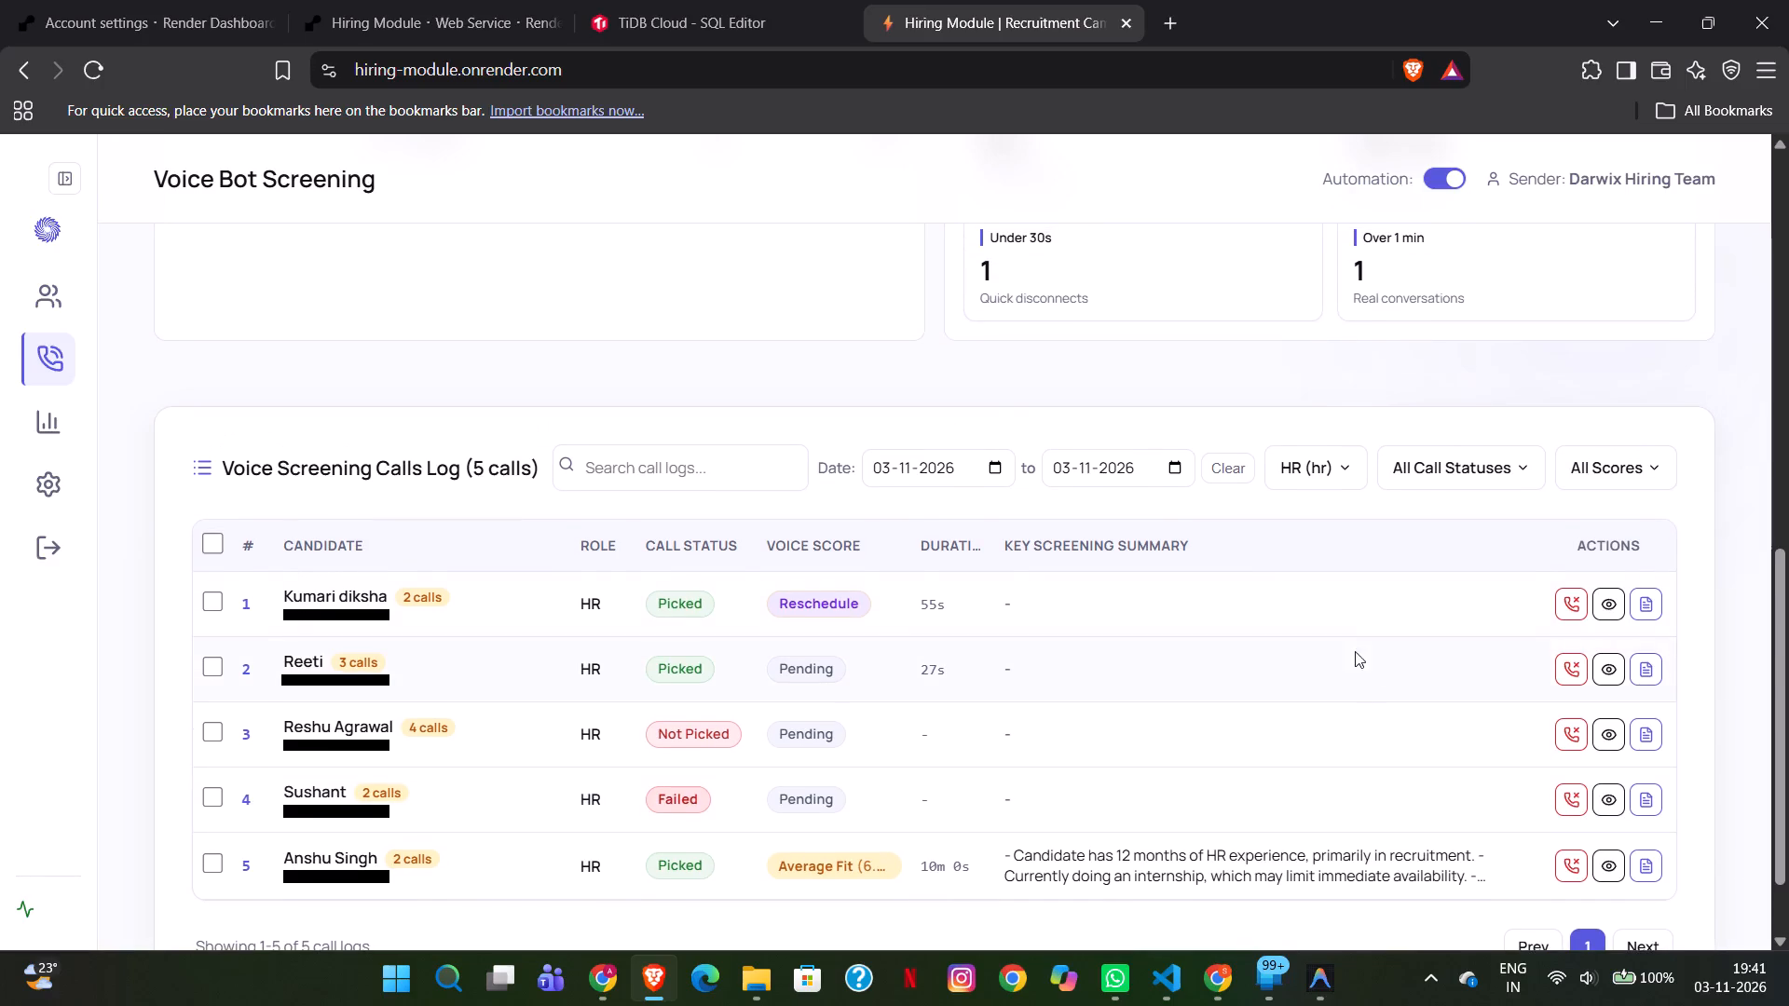
pyautogui.scroll(1, 950, 459)
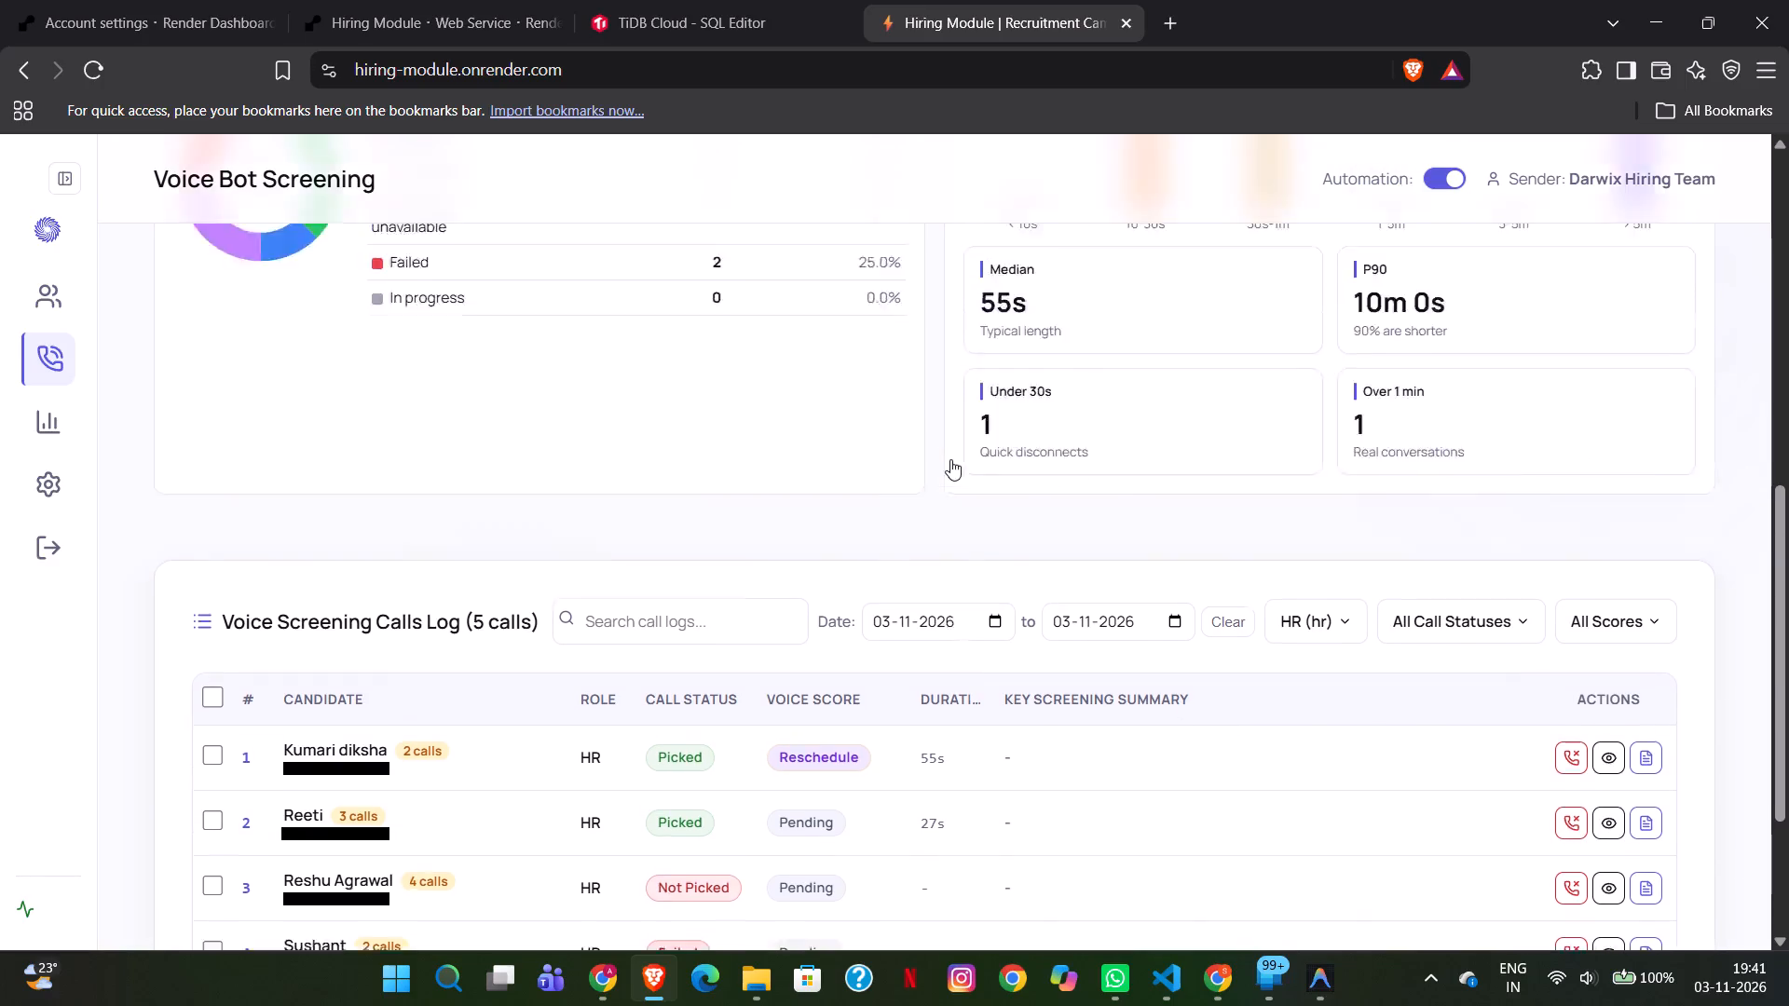
pyautogui.scroll(1, 950, 459)
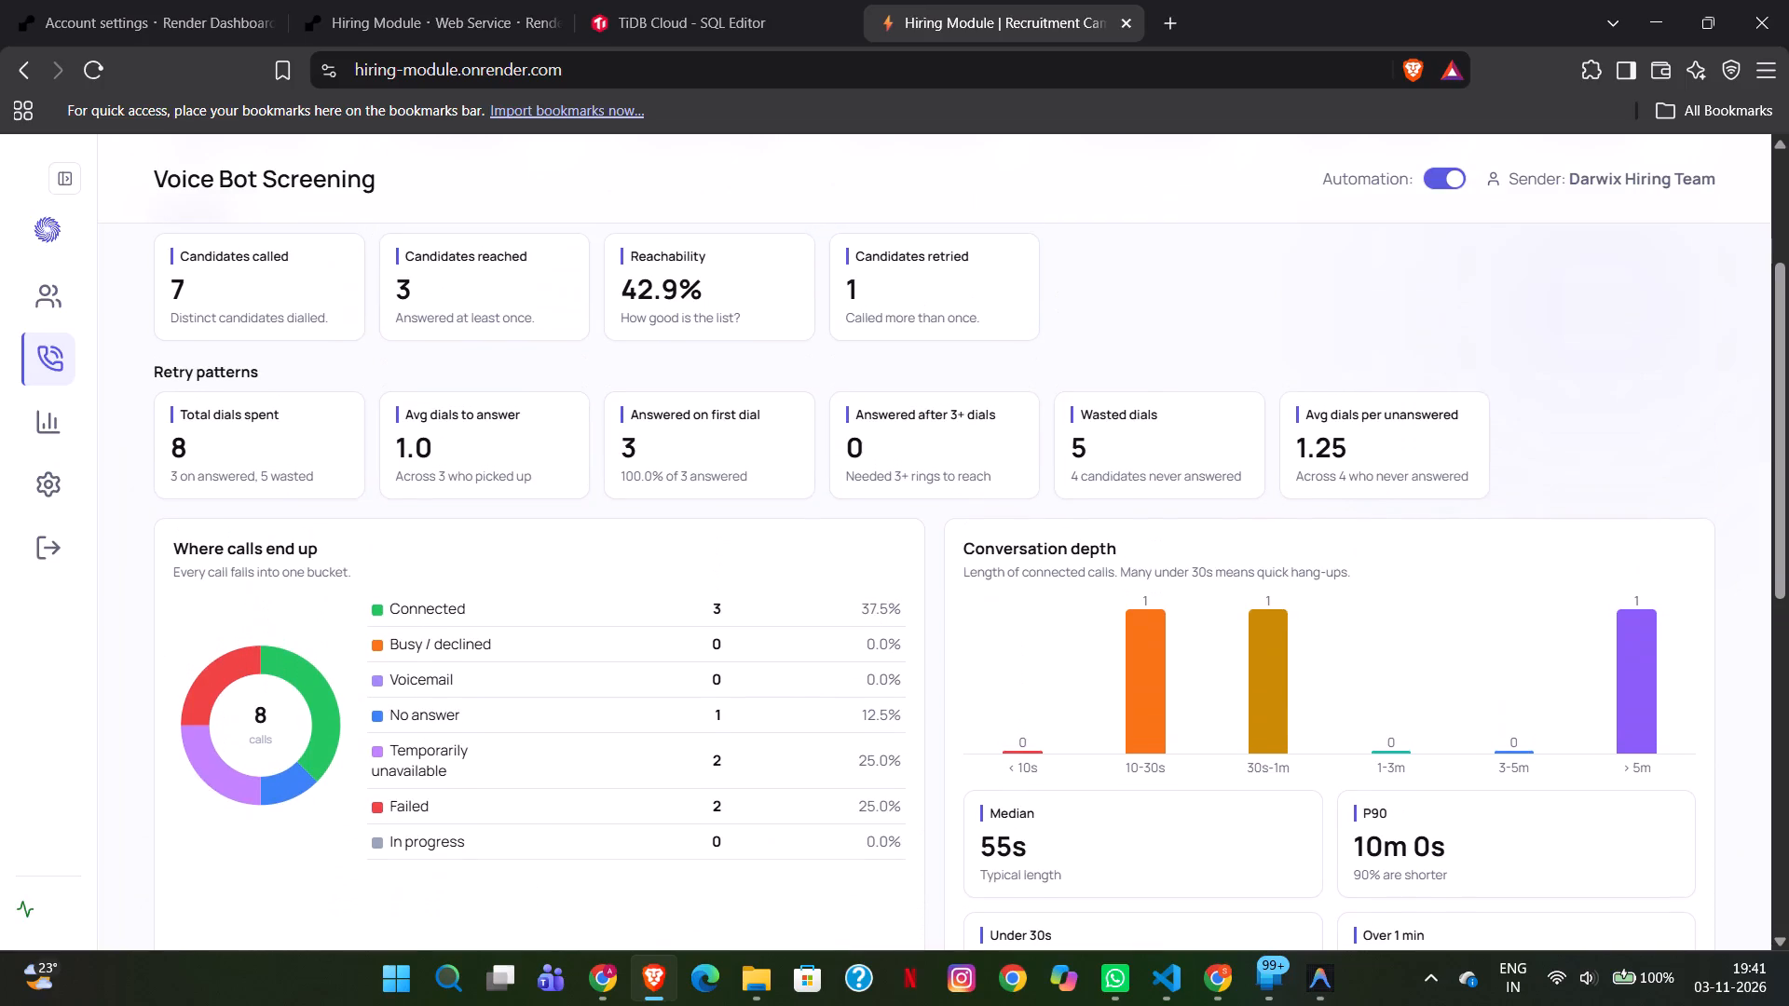
pyautogui.scroll(2, 852, 459)
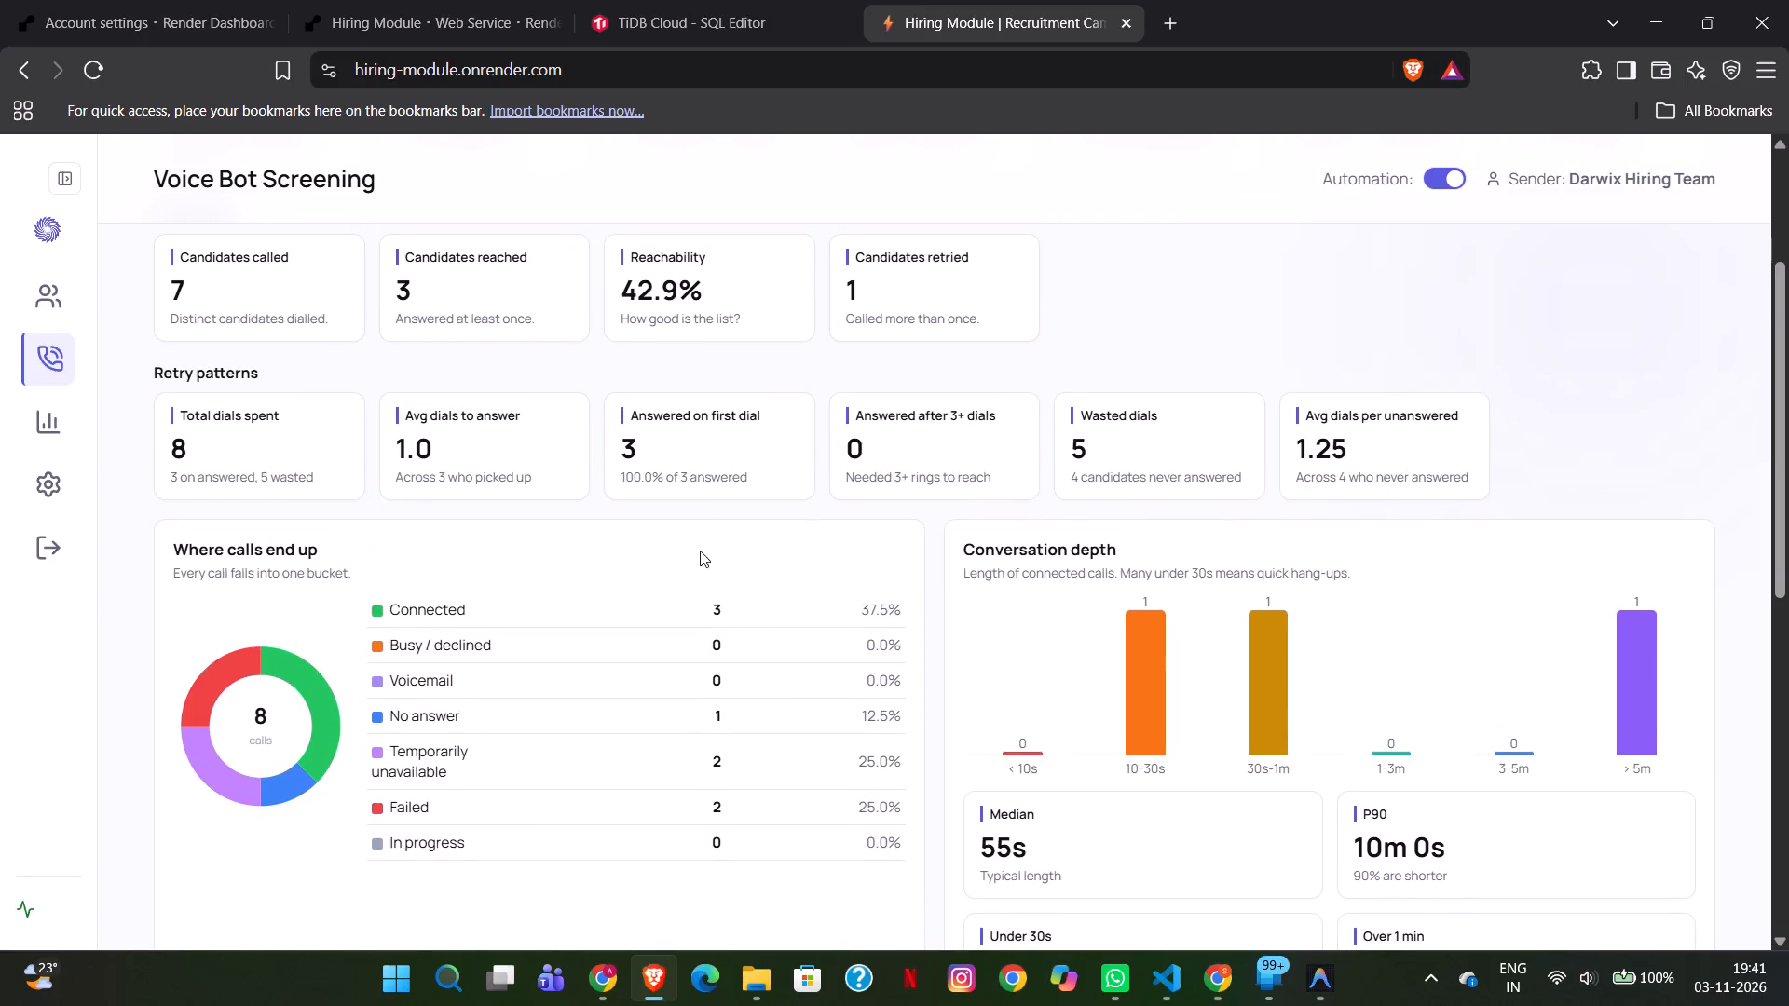
pyautogui.scroll(-2, 700, 557)
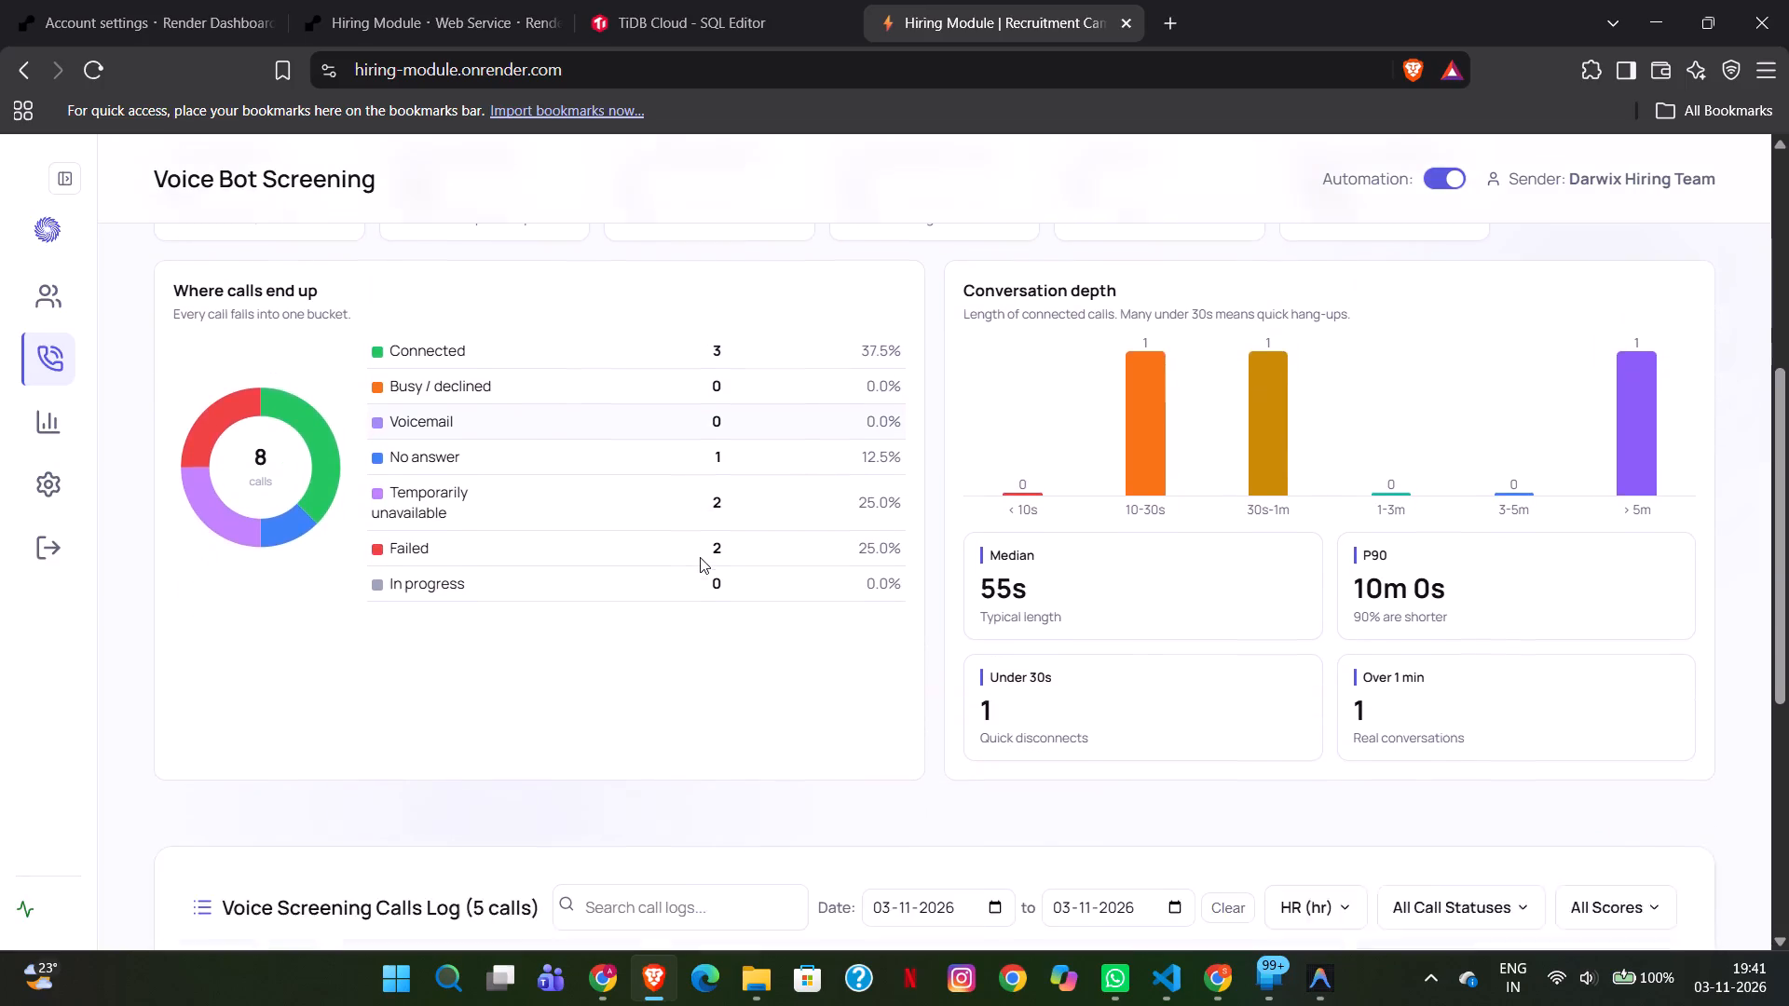
pyautogui.scroll(-2, 700, 557)
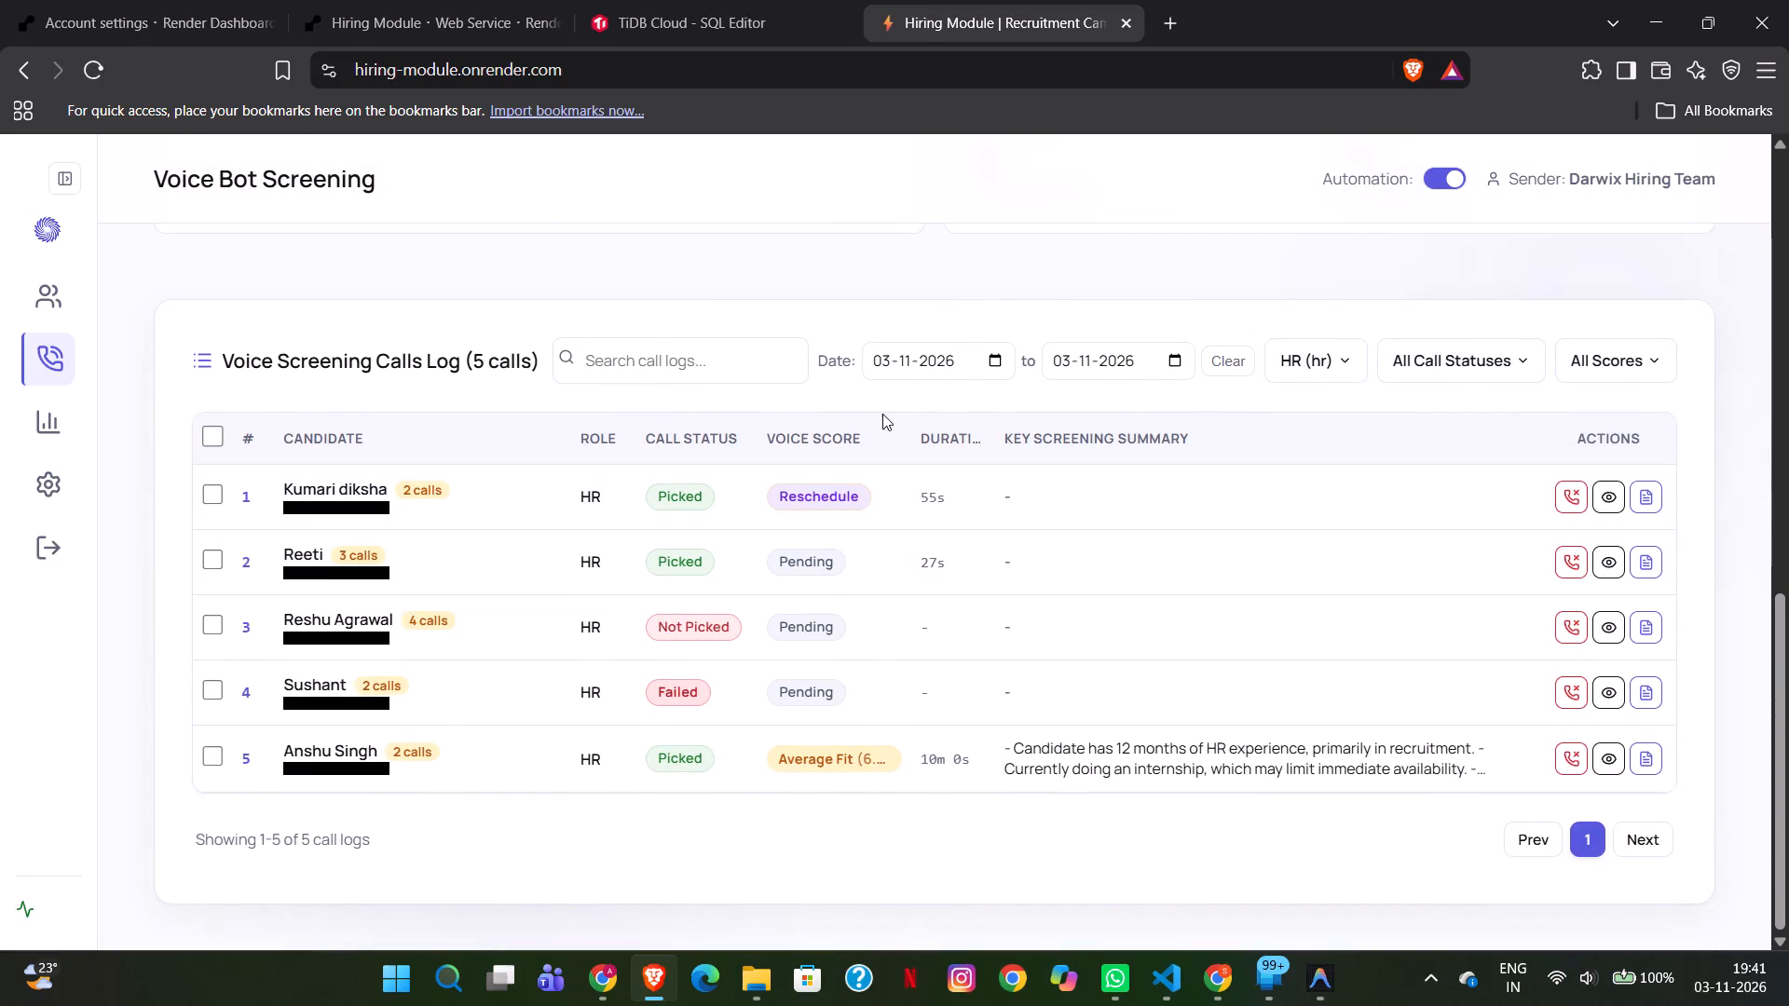
# Set the calls log date range from 02-11-2026 to 02-11-2026.
pyautogui.click(991, 368)
pyautogui.click(911, 479)
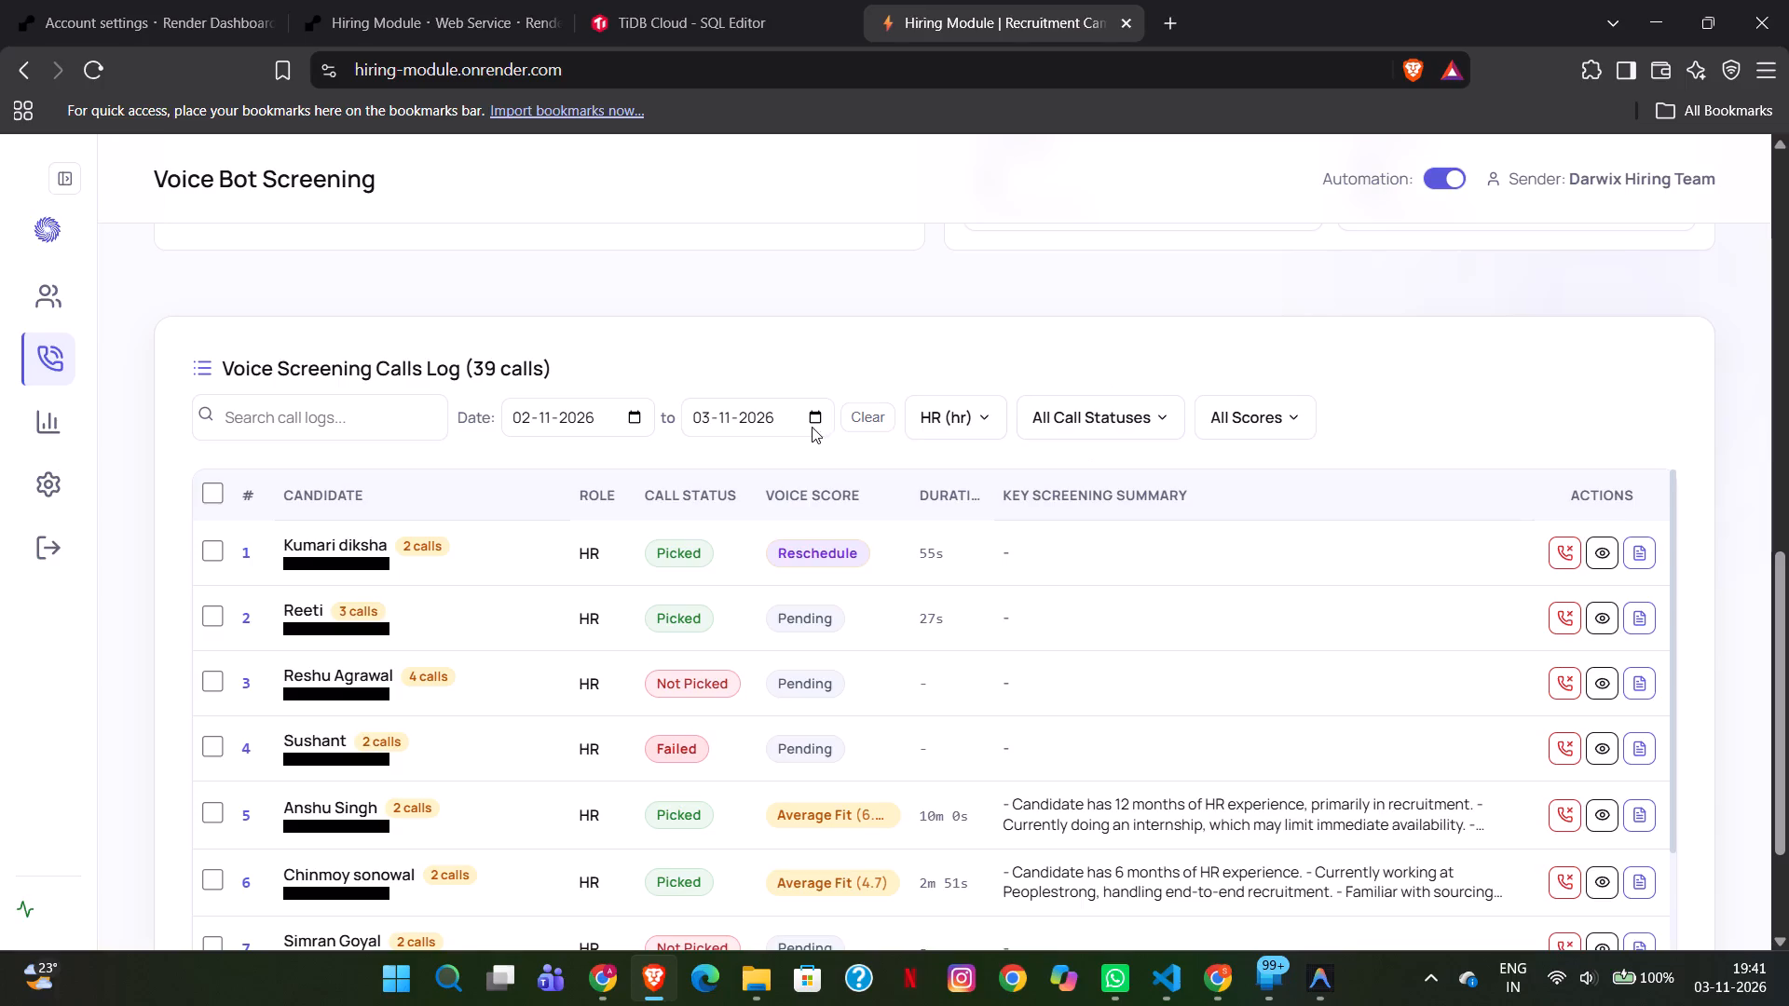
pyautogui.click(812, 419)
pyautogui.click(738, 537)
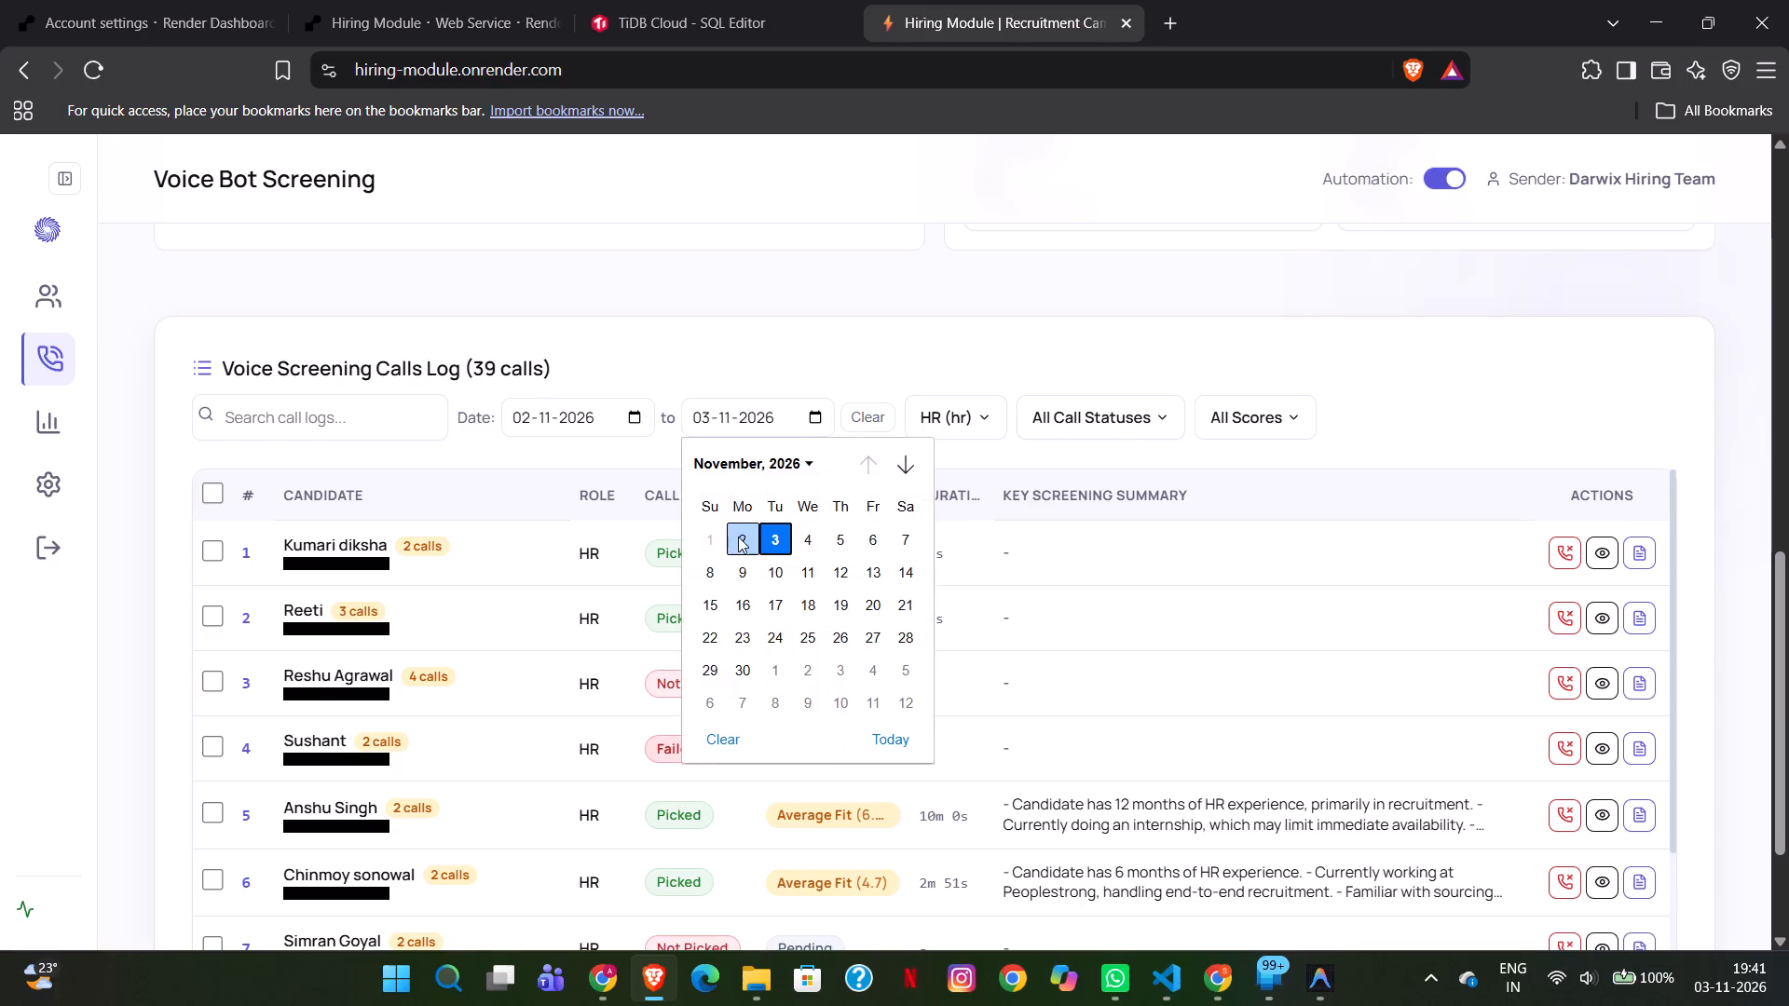
# Look through the first page of the HR calls log for 02-11-2026, checking call statuses, voice scores and screening summaries.
pyautogui.scroll(-3, 817, 373)
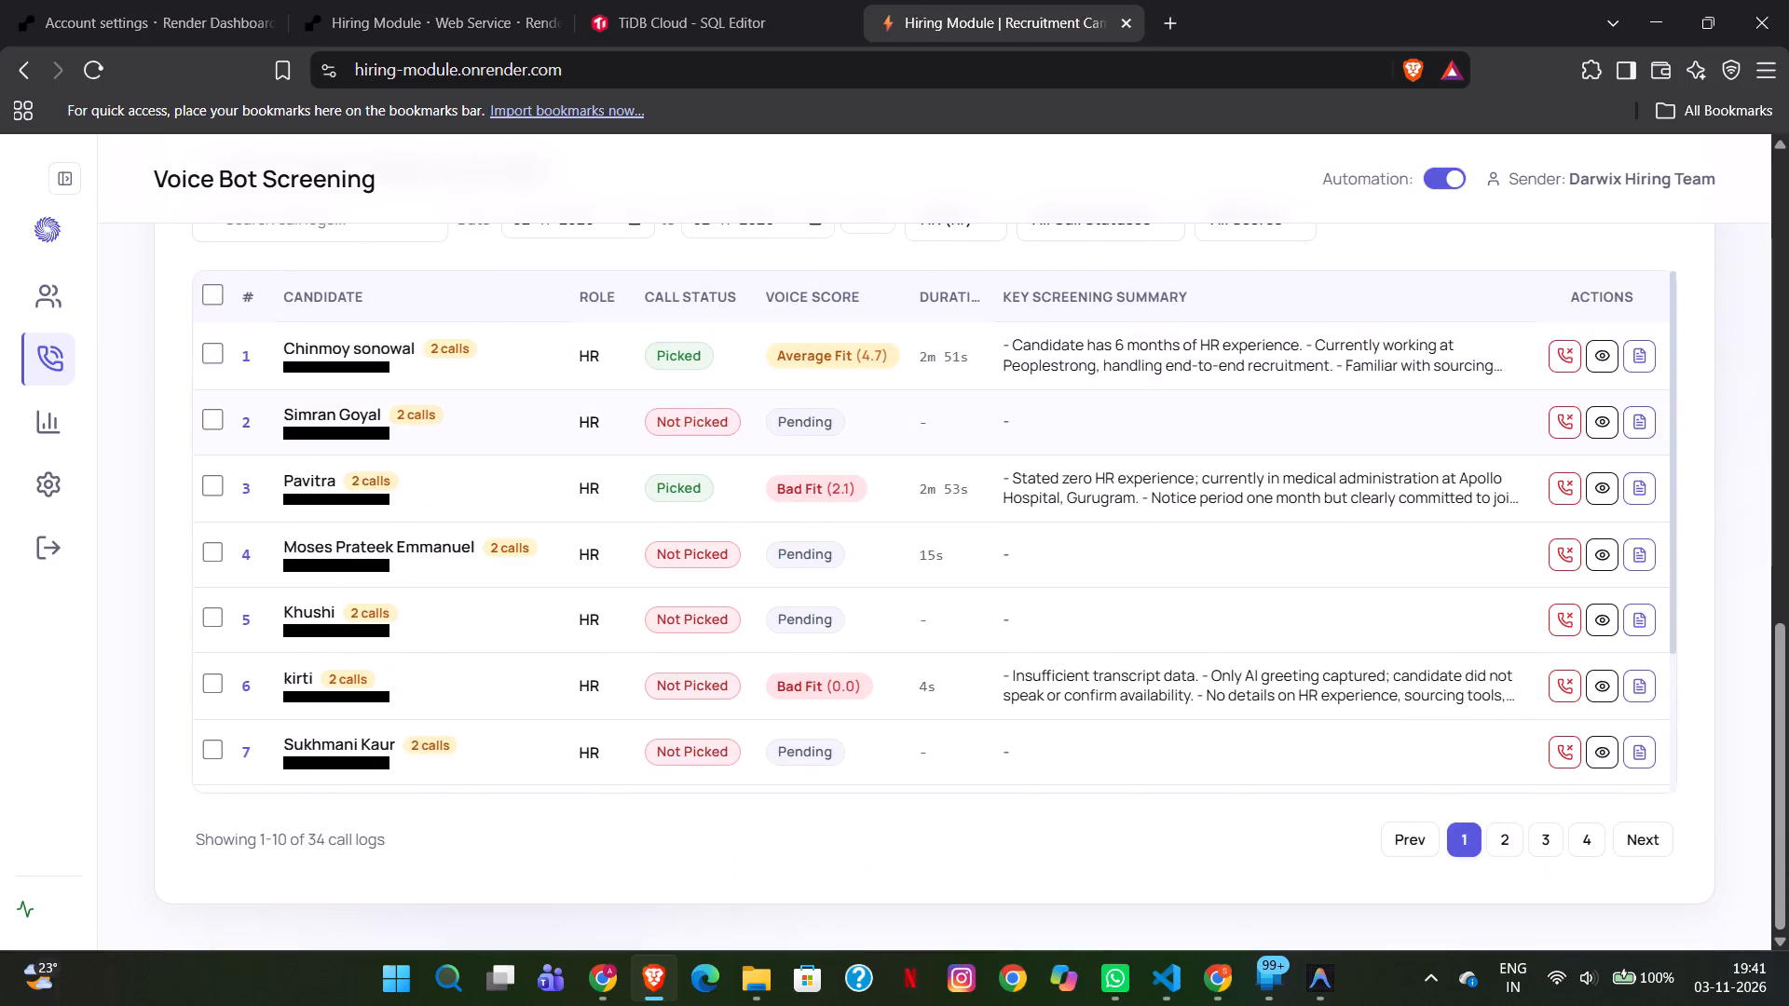
pyautogui.scroll(-4, 790, 427)
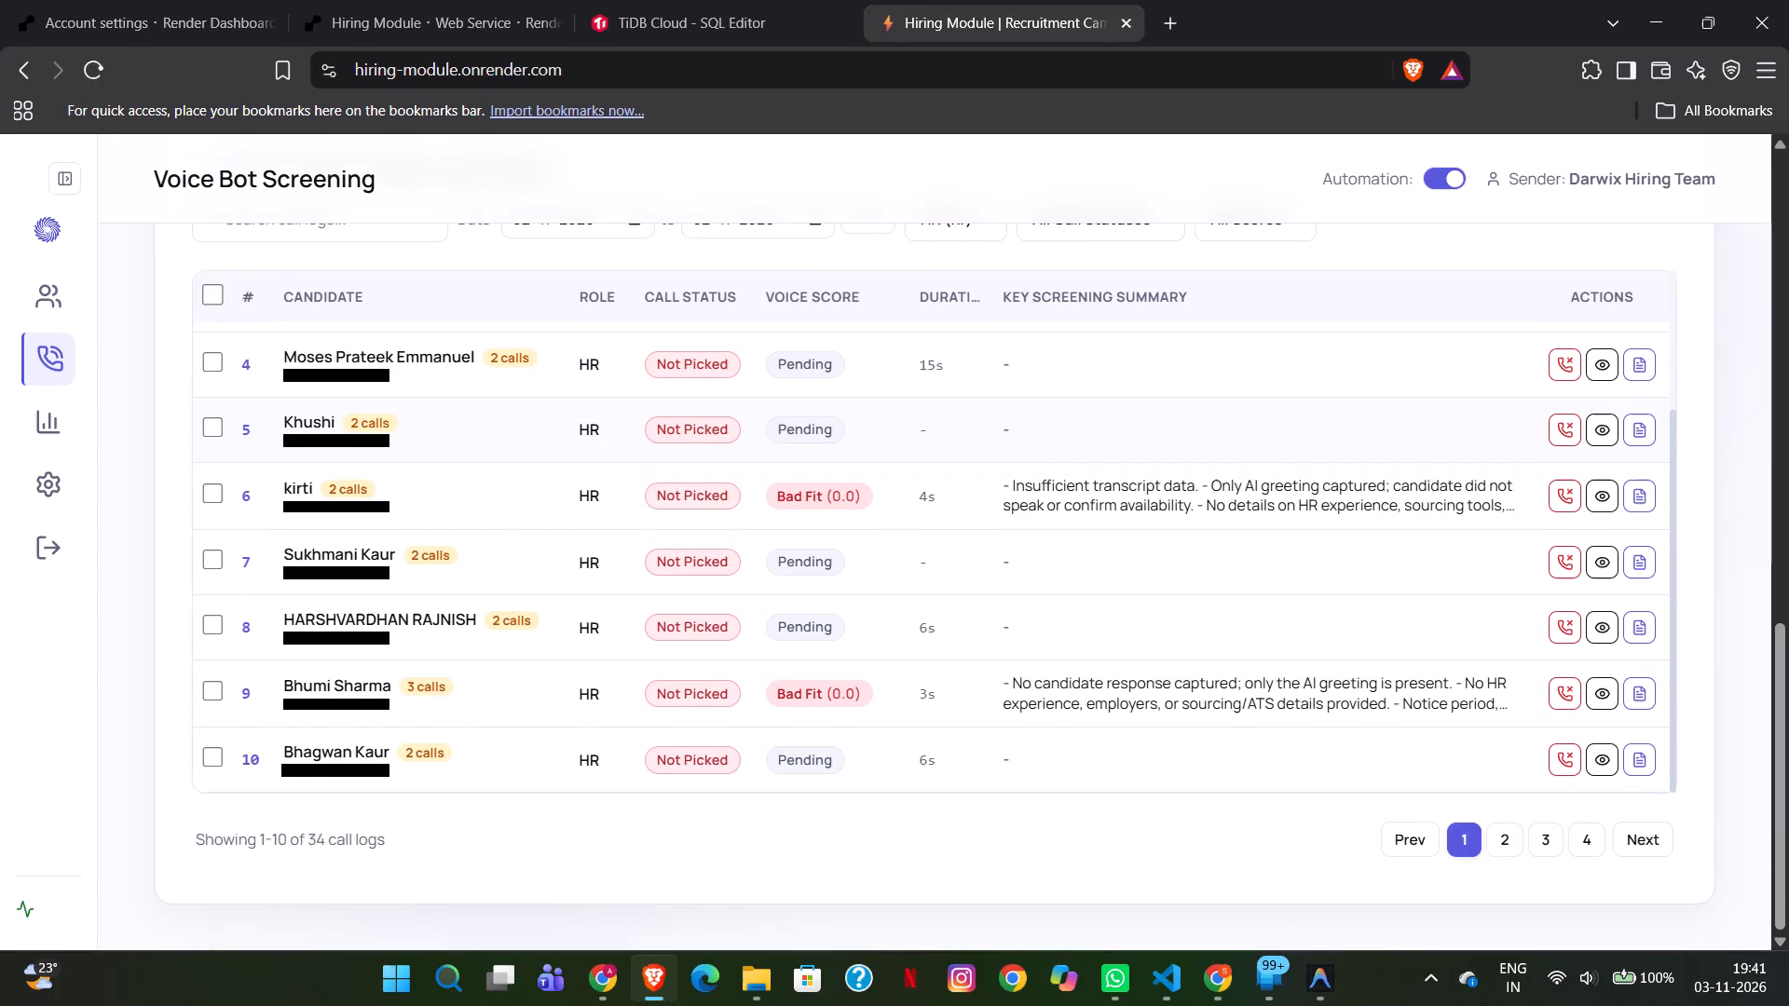
pyautogui.scroll(-1, 790, 427)
pyautogui.scroll(4, 790, 427)
pyautogui.scroll(2, 1291, 360)
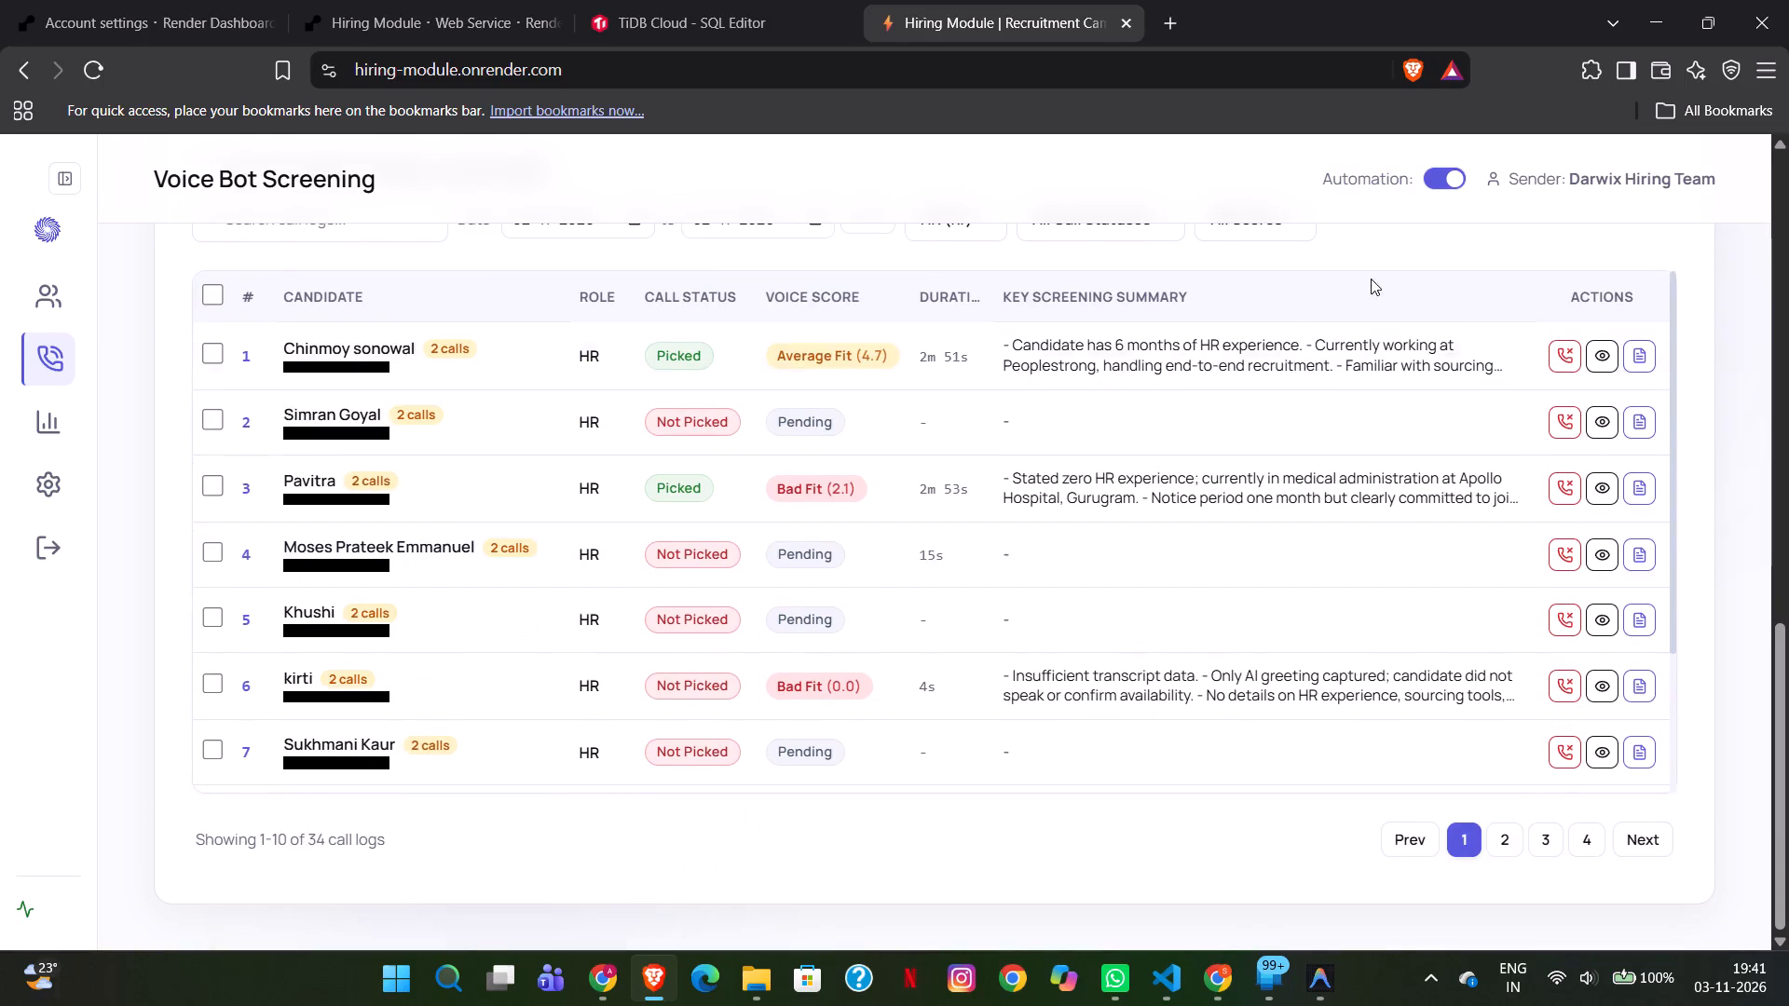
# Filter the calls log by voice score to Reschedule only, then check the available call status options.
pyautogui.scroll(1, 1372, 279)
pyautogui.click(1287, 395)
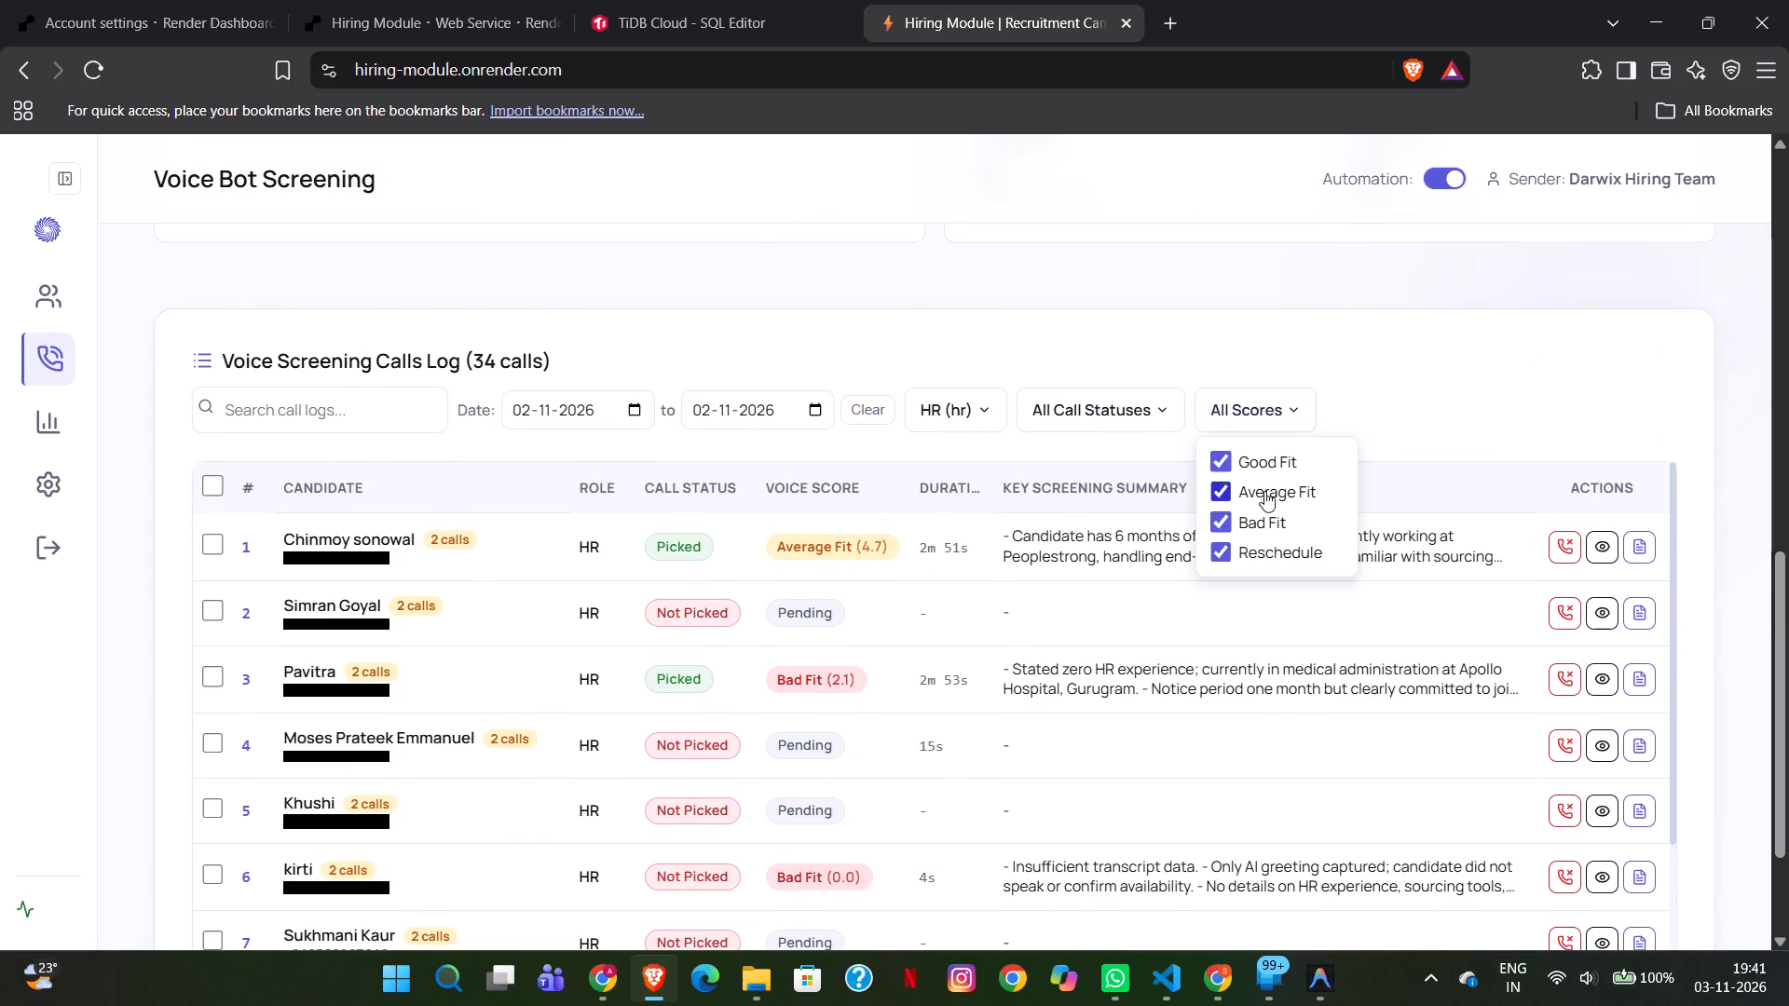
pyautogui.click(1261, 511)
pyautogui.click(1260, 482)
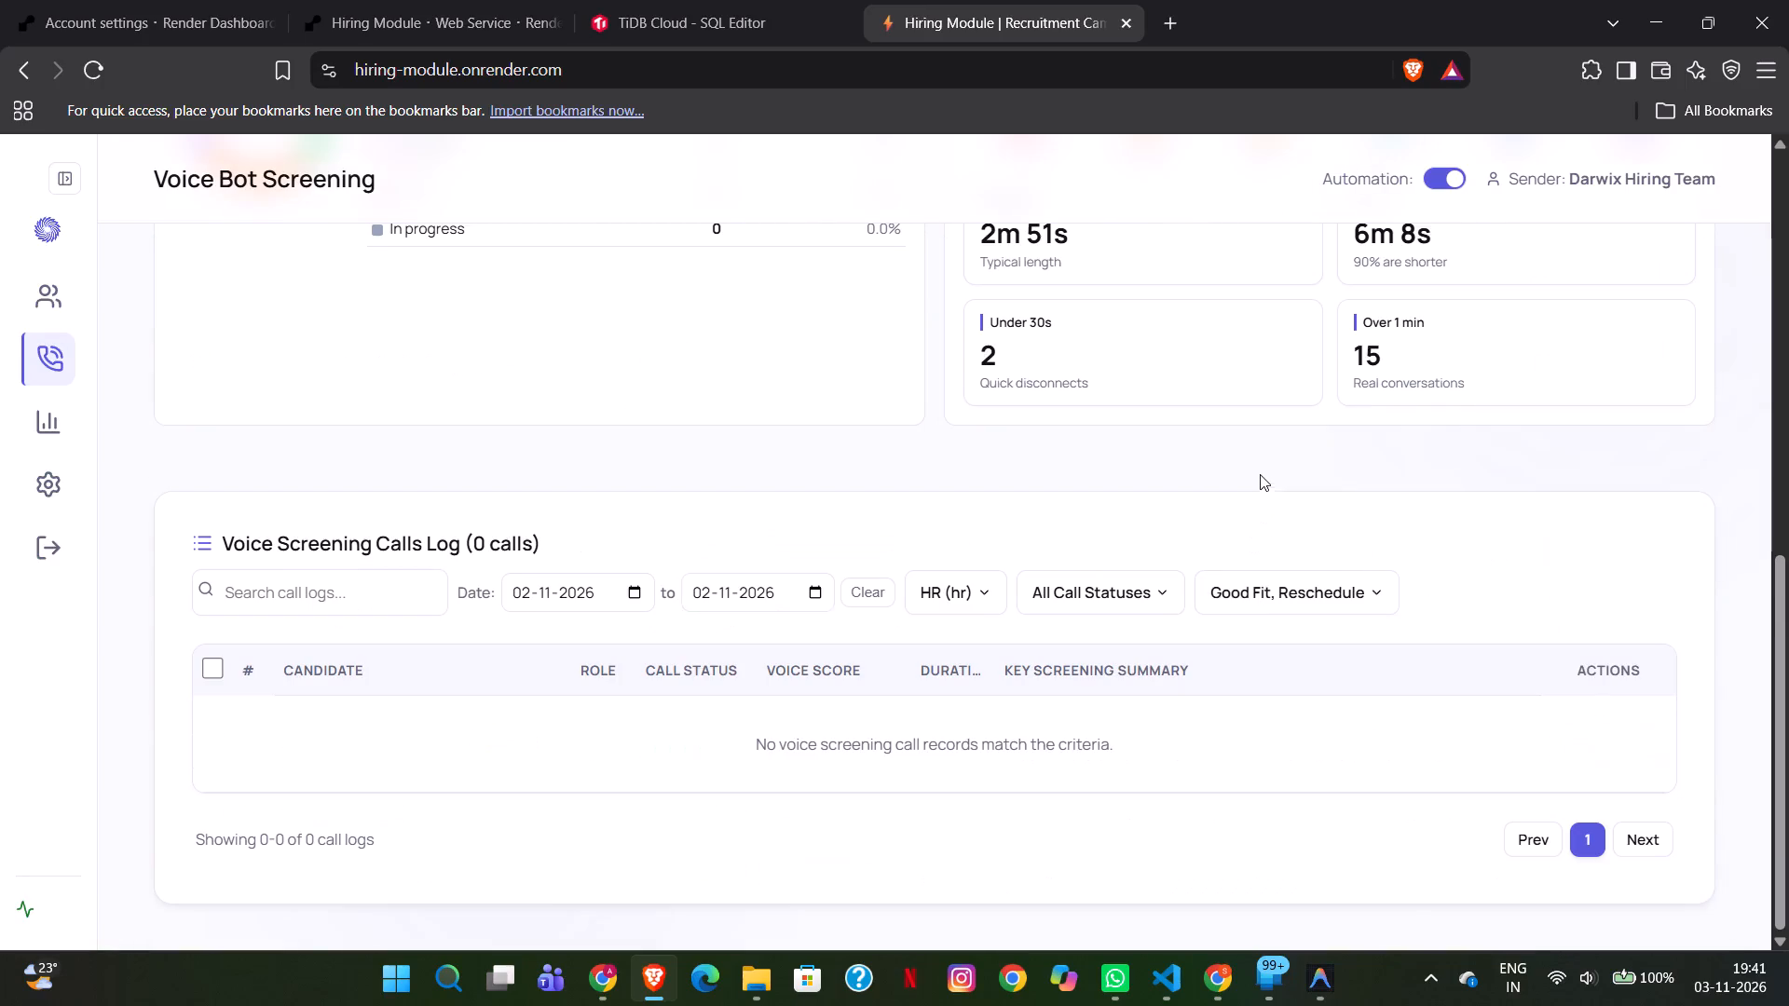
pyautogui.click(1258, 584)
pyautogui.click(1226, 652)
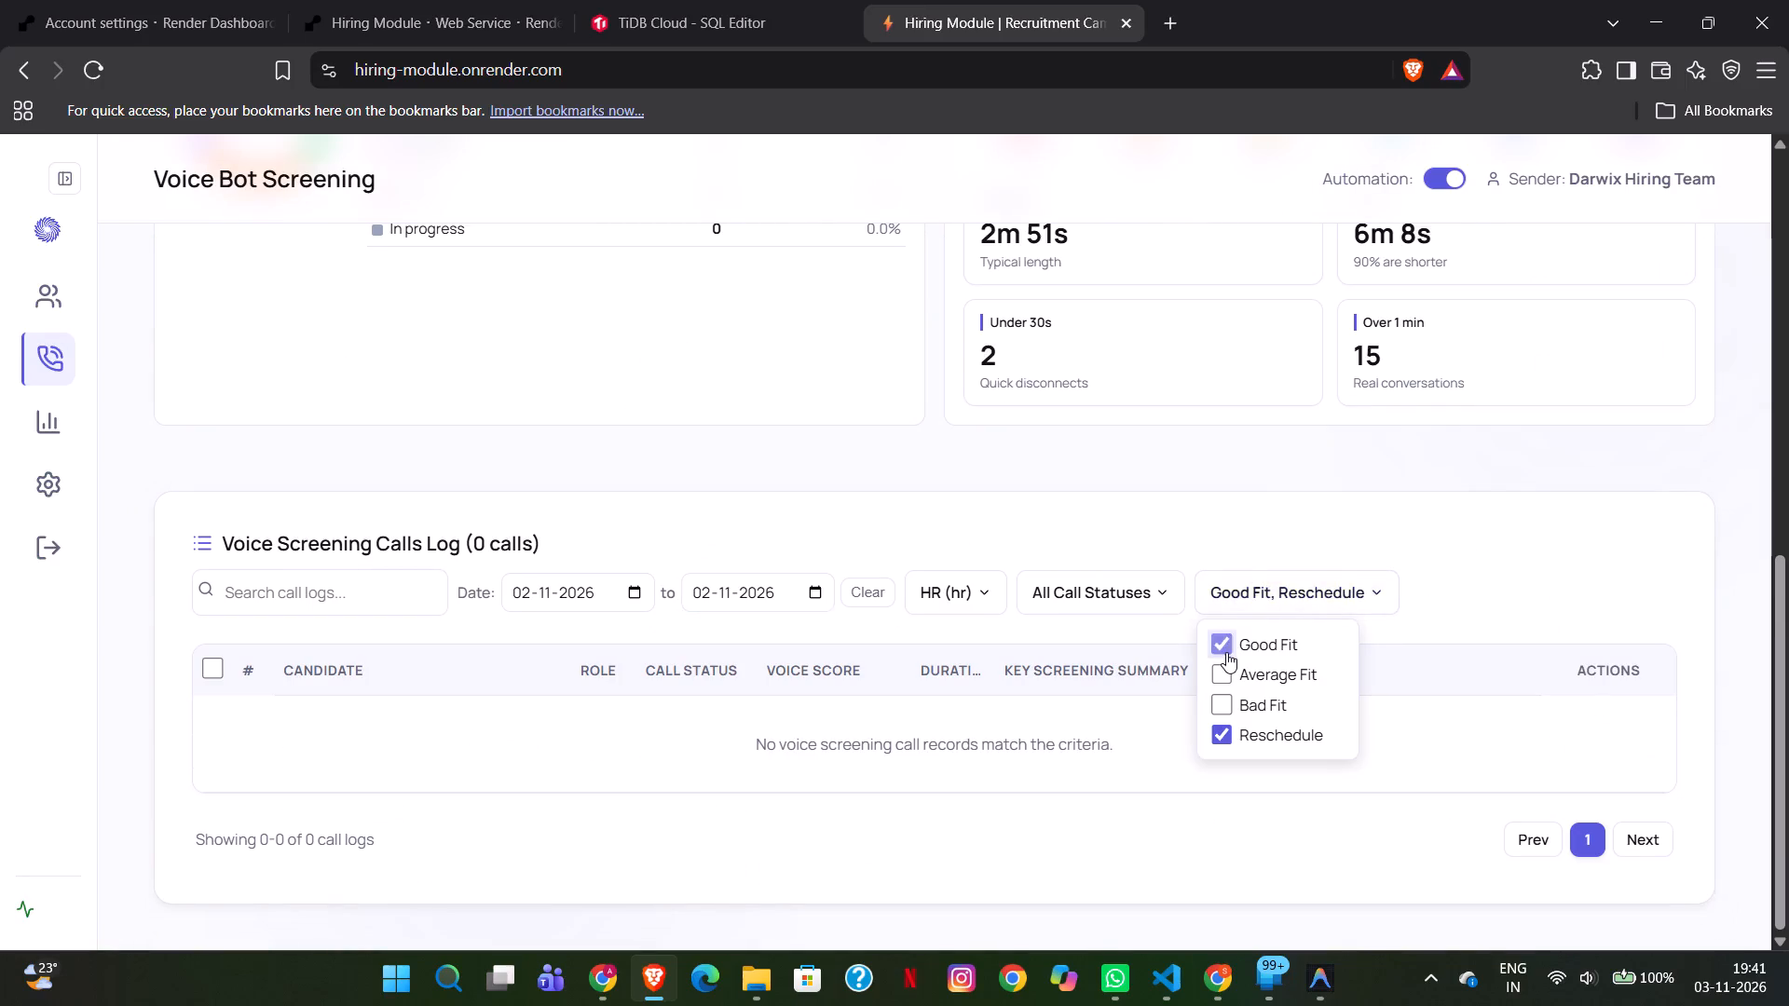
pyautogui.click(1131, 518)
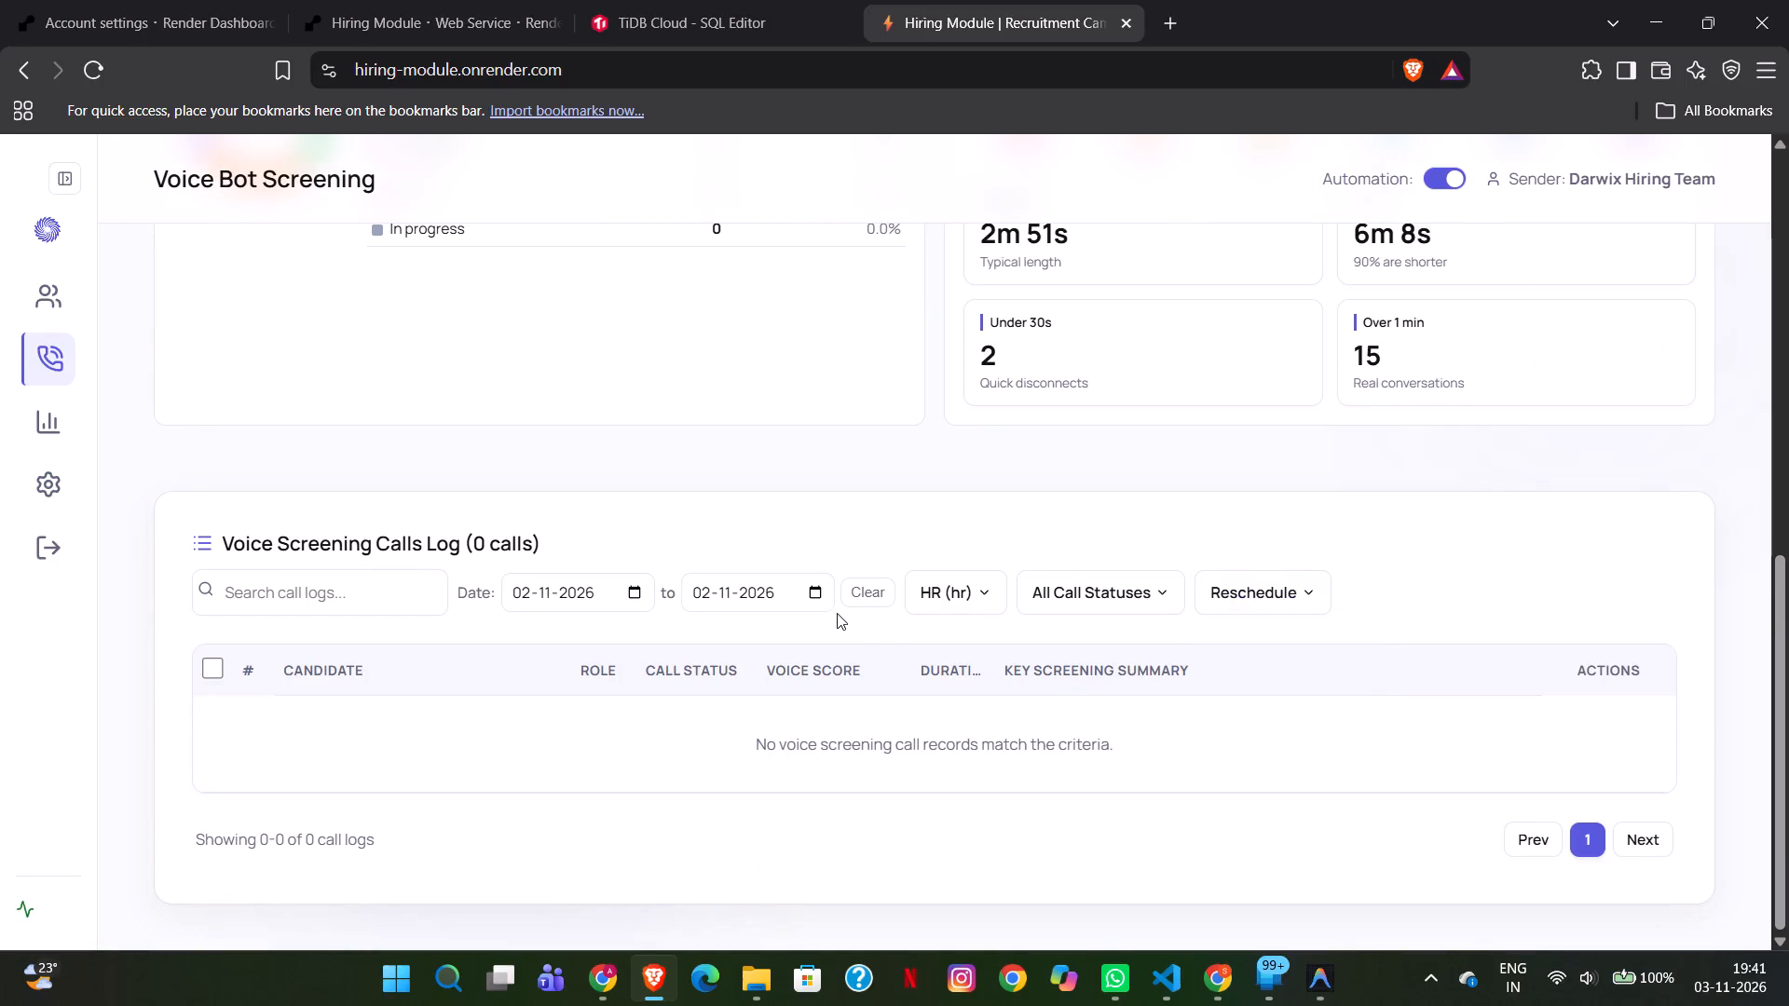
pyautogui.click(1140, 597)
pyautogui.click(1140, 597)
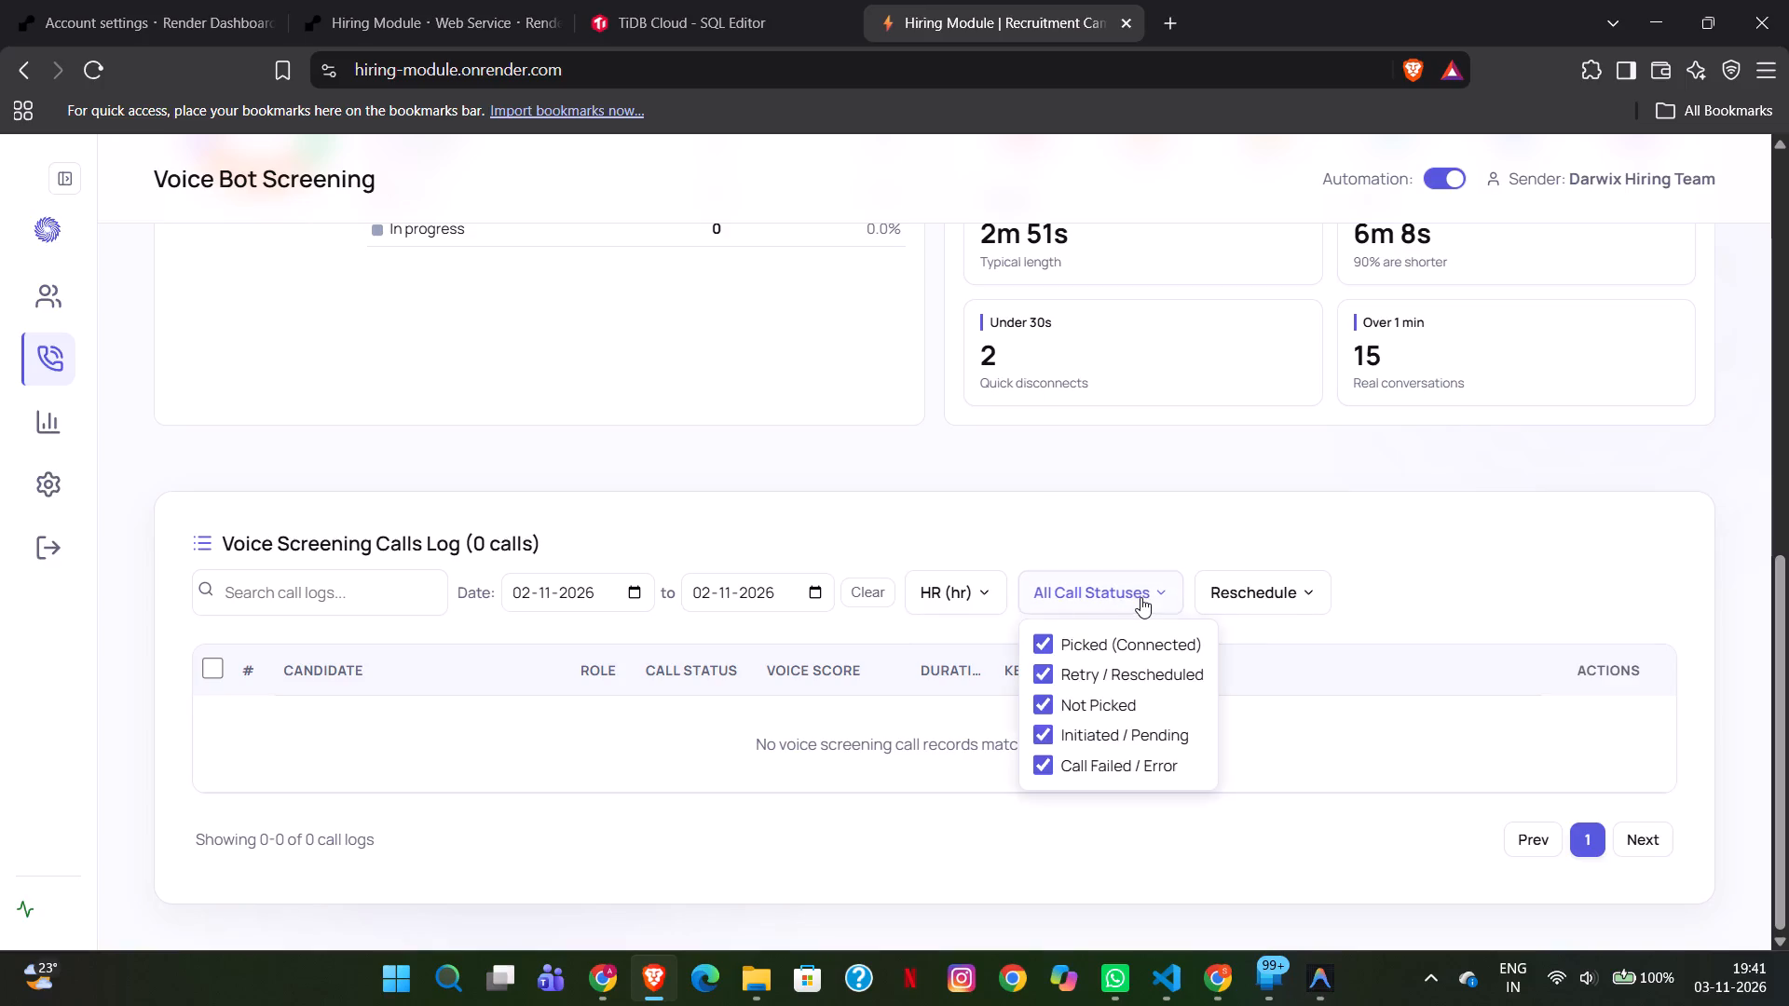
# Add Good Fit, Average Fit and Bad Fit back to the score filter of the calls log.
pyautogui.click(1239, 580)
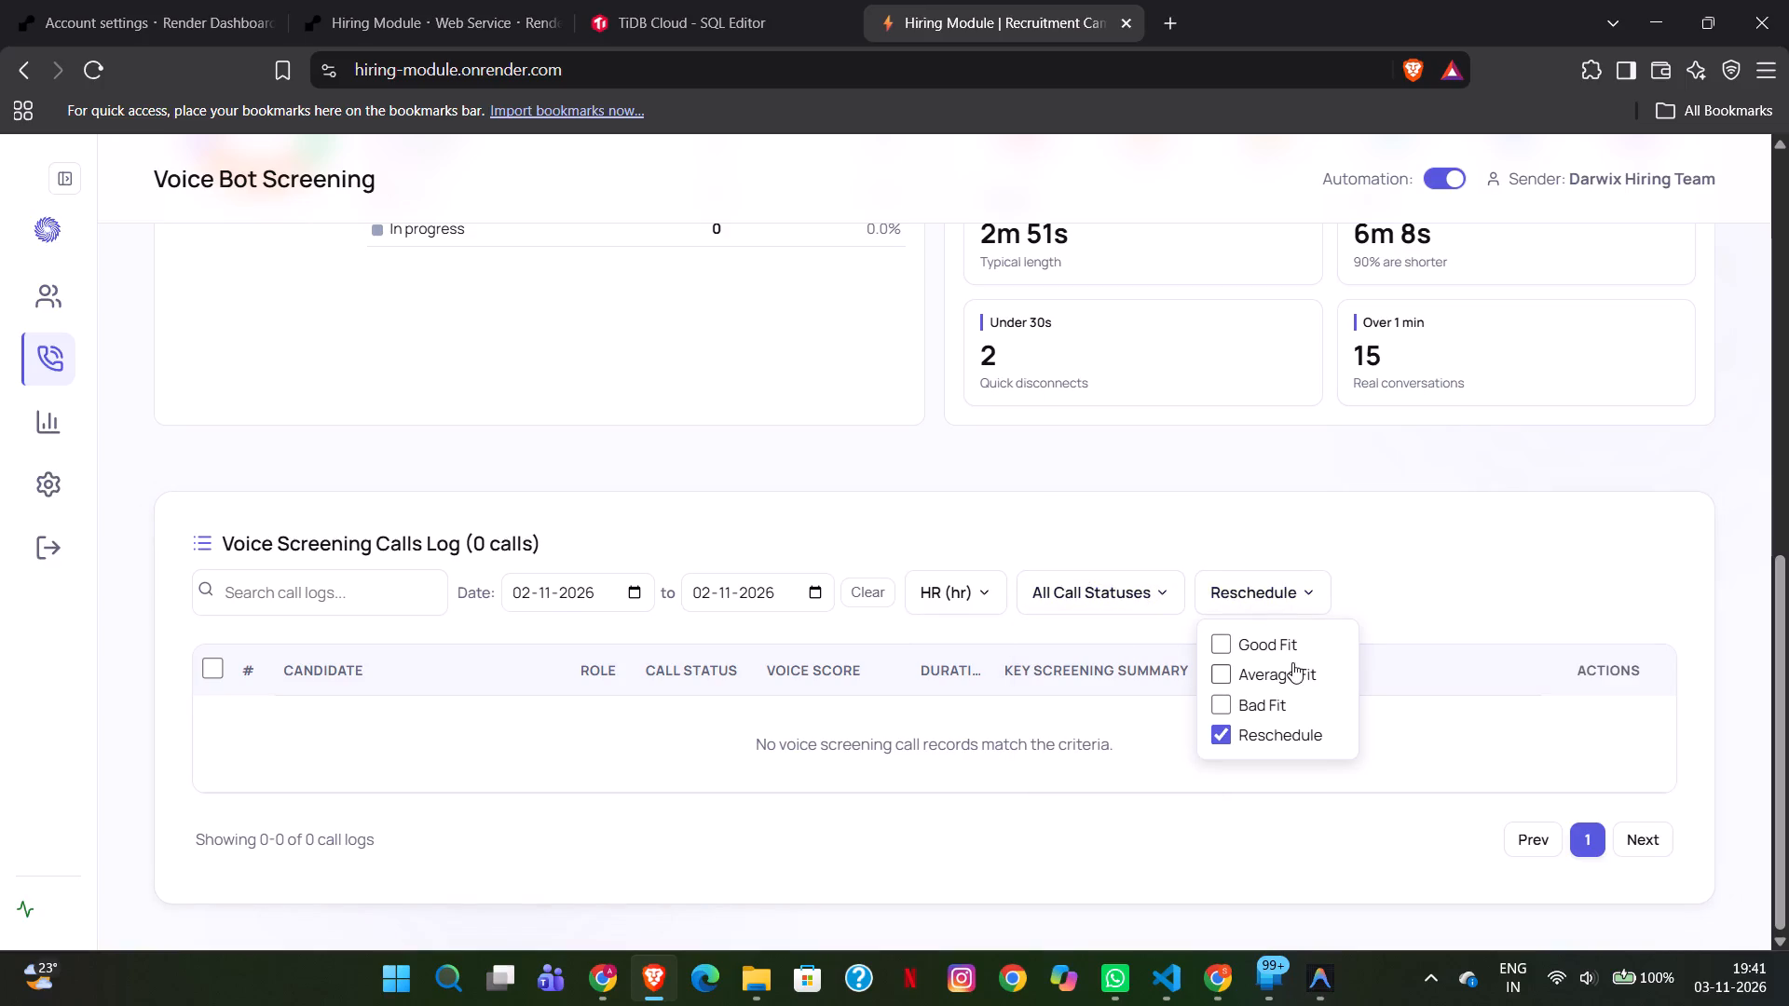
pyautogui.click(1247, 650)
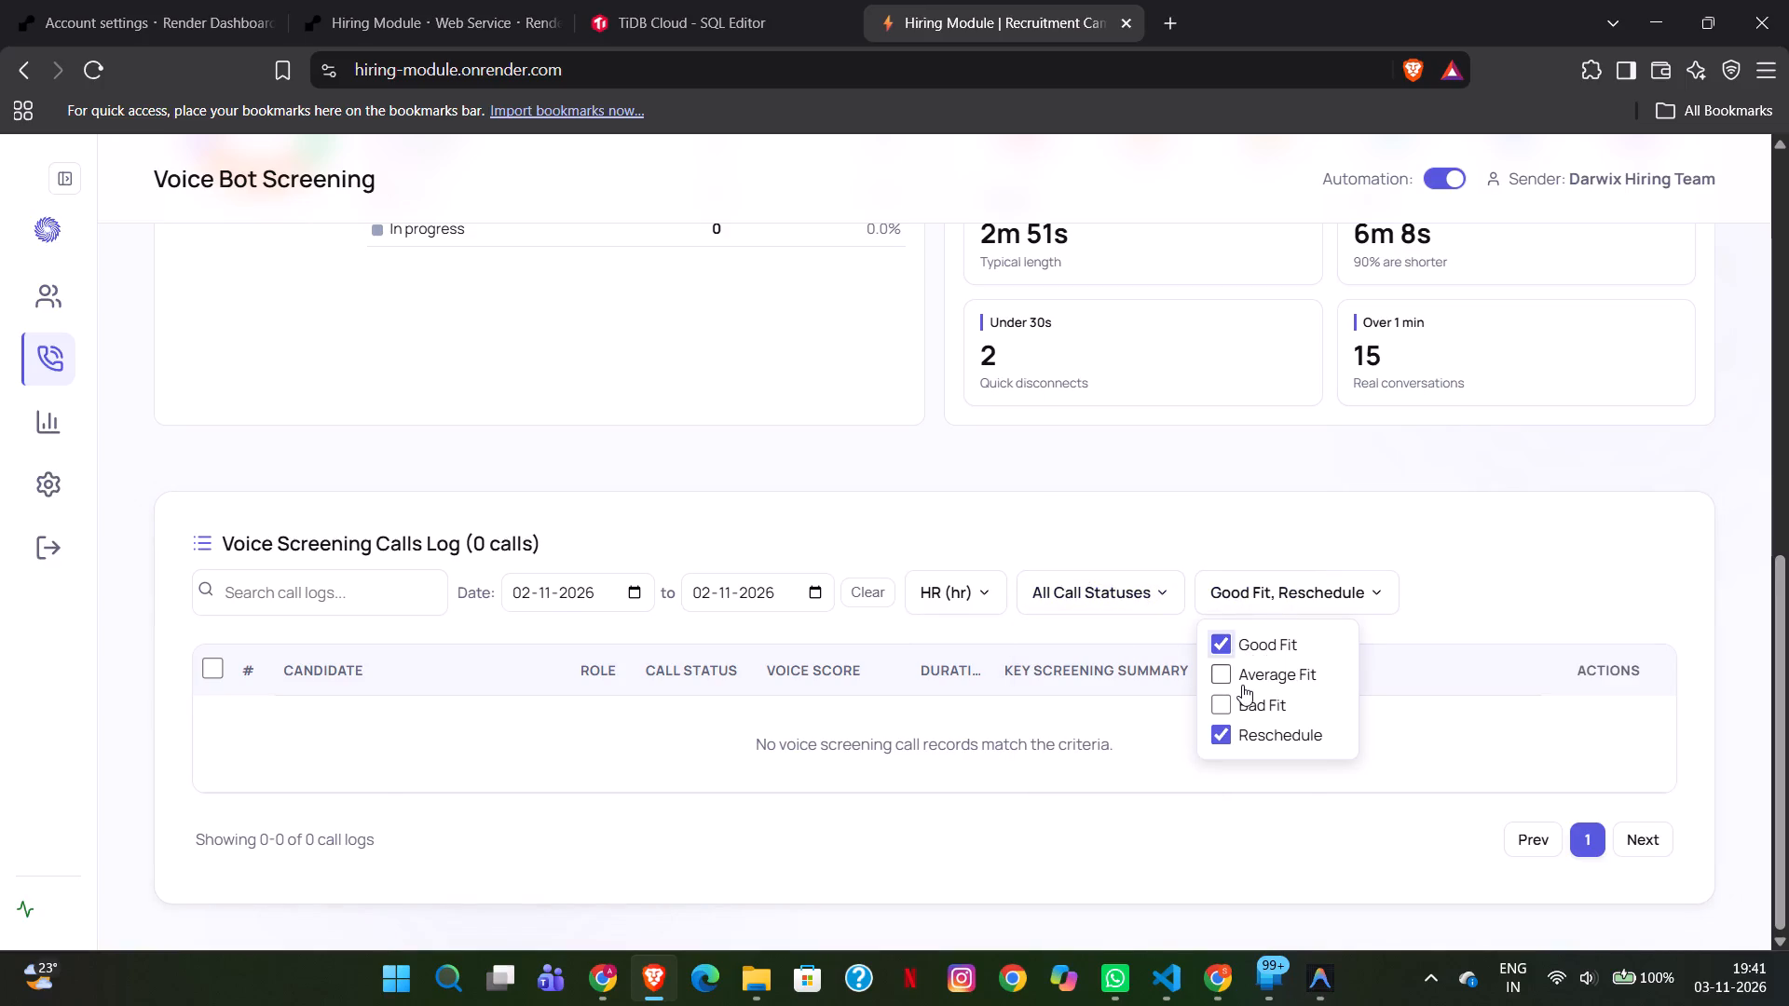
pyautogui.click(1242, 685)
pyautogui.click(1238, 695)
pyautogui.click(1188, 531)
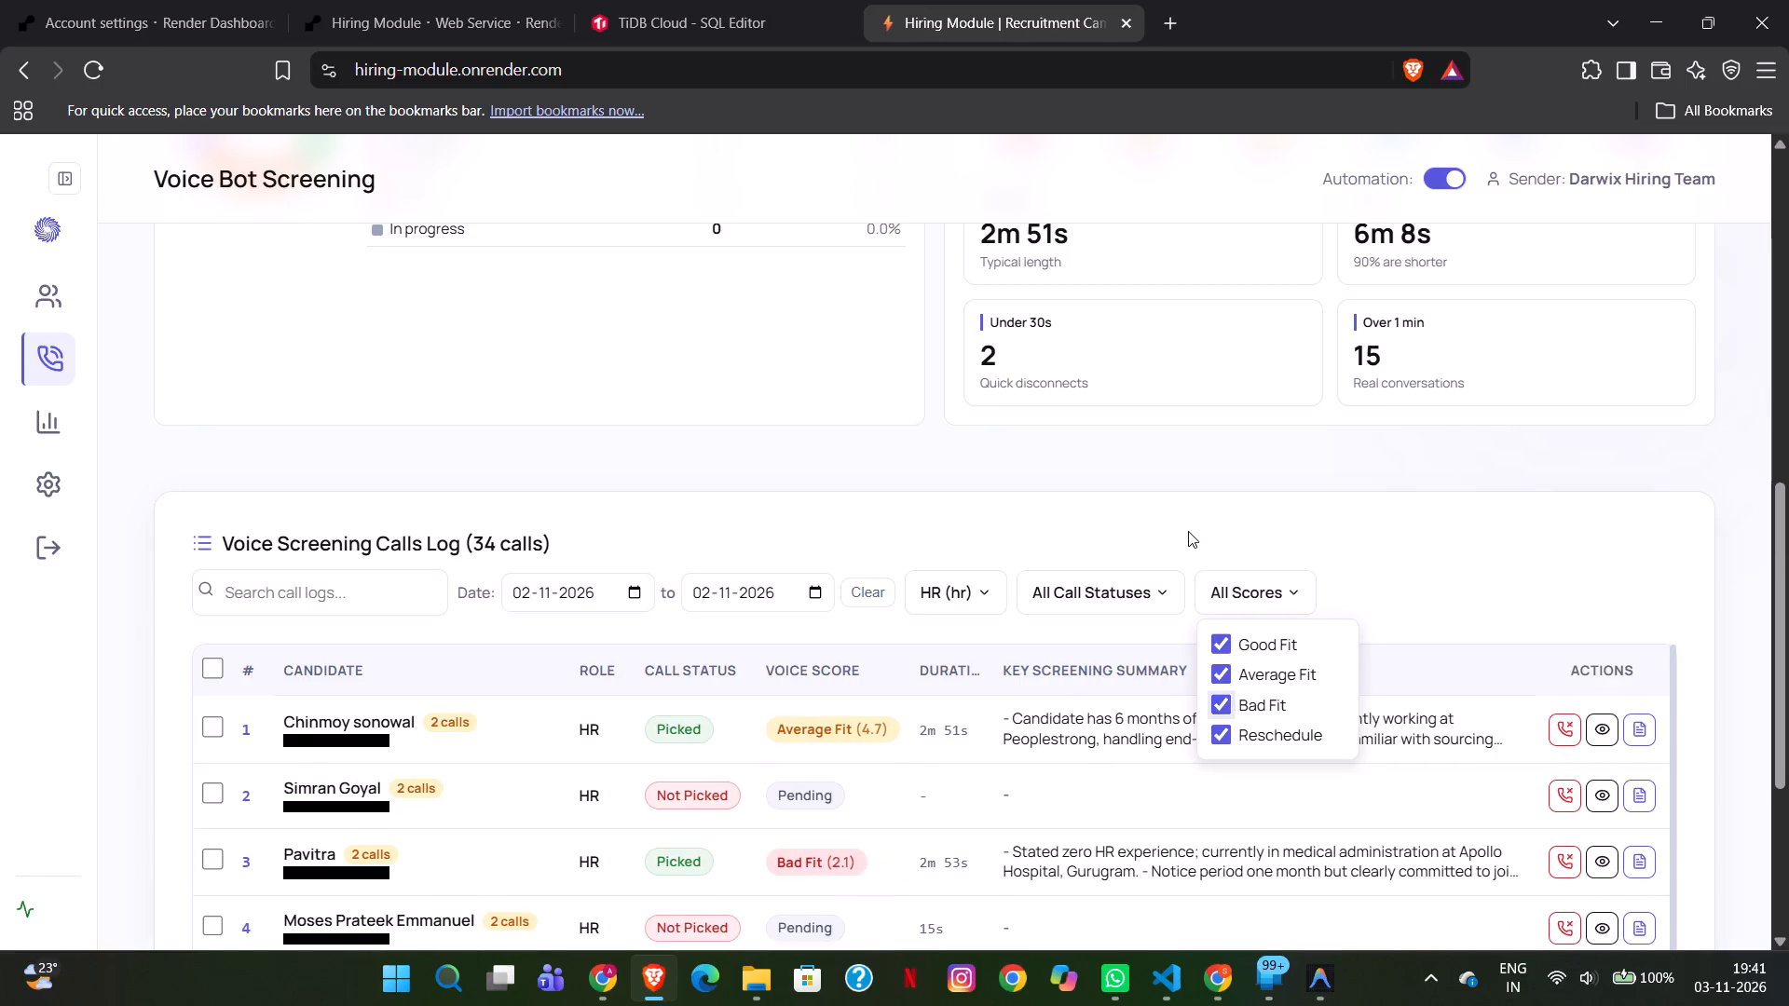
# Look through the first page of the 02-11-2026 HR calls log again, checking call statuses, scores and durations.
pyautogui.scroll(-5, 917, 722)
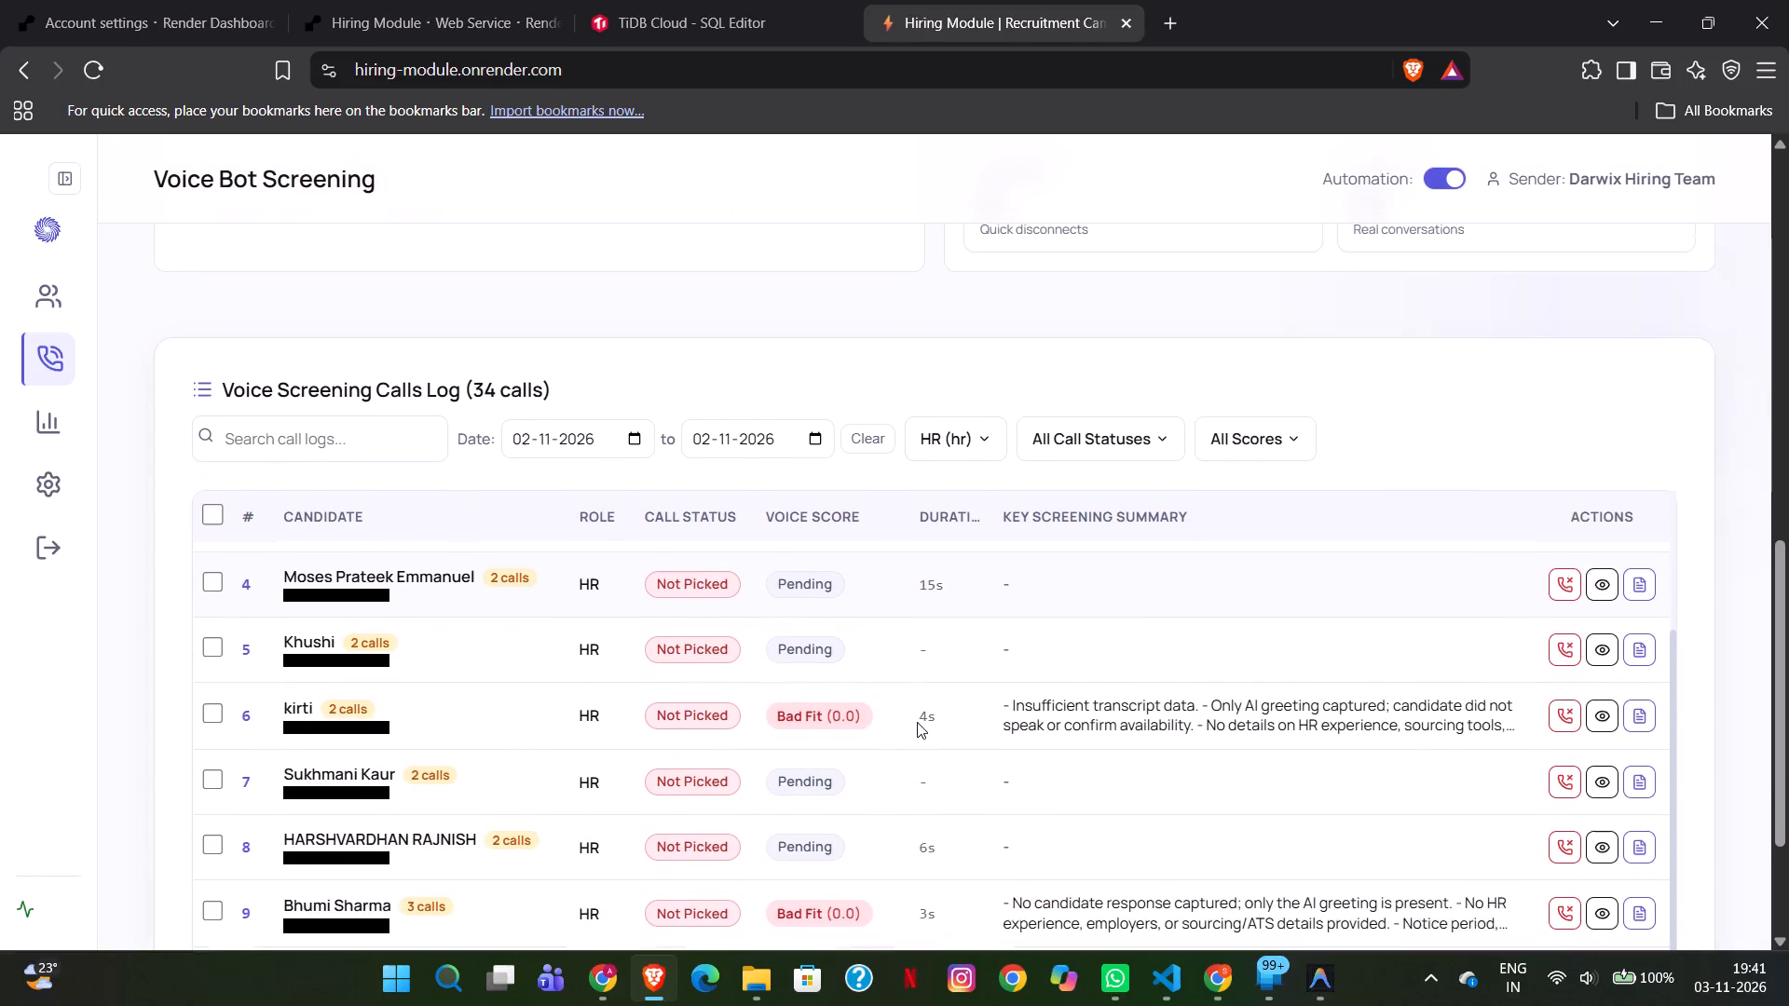
pyautogui.scroll(-3, 917, 722)
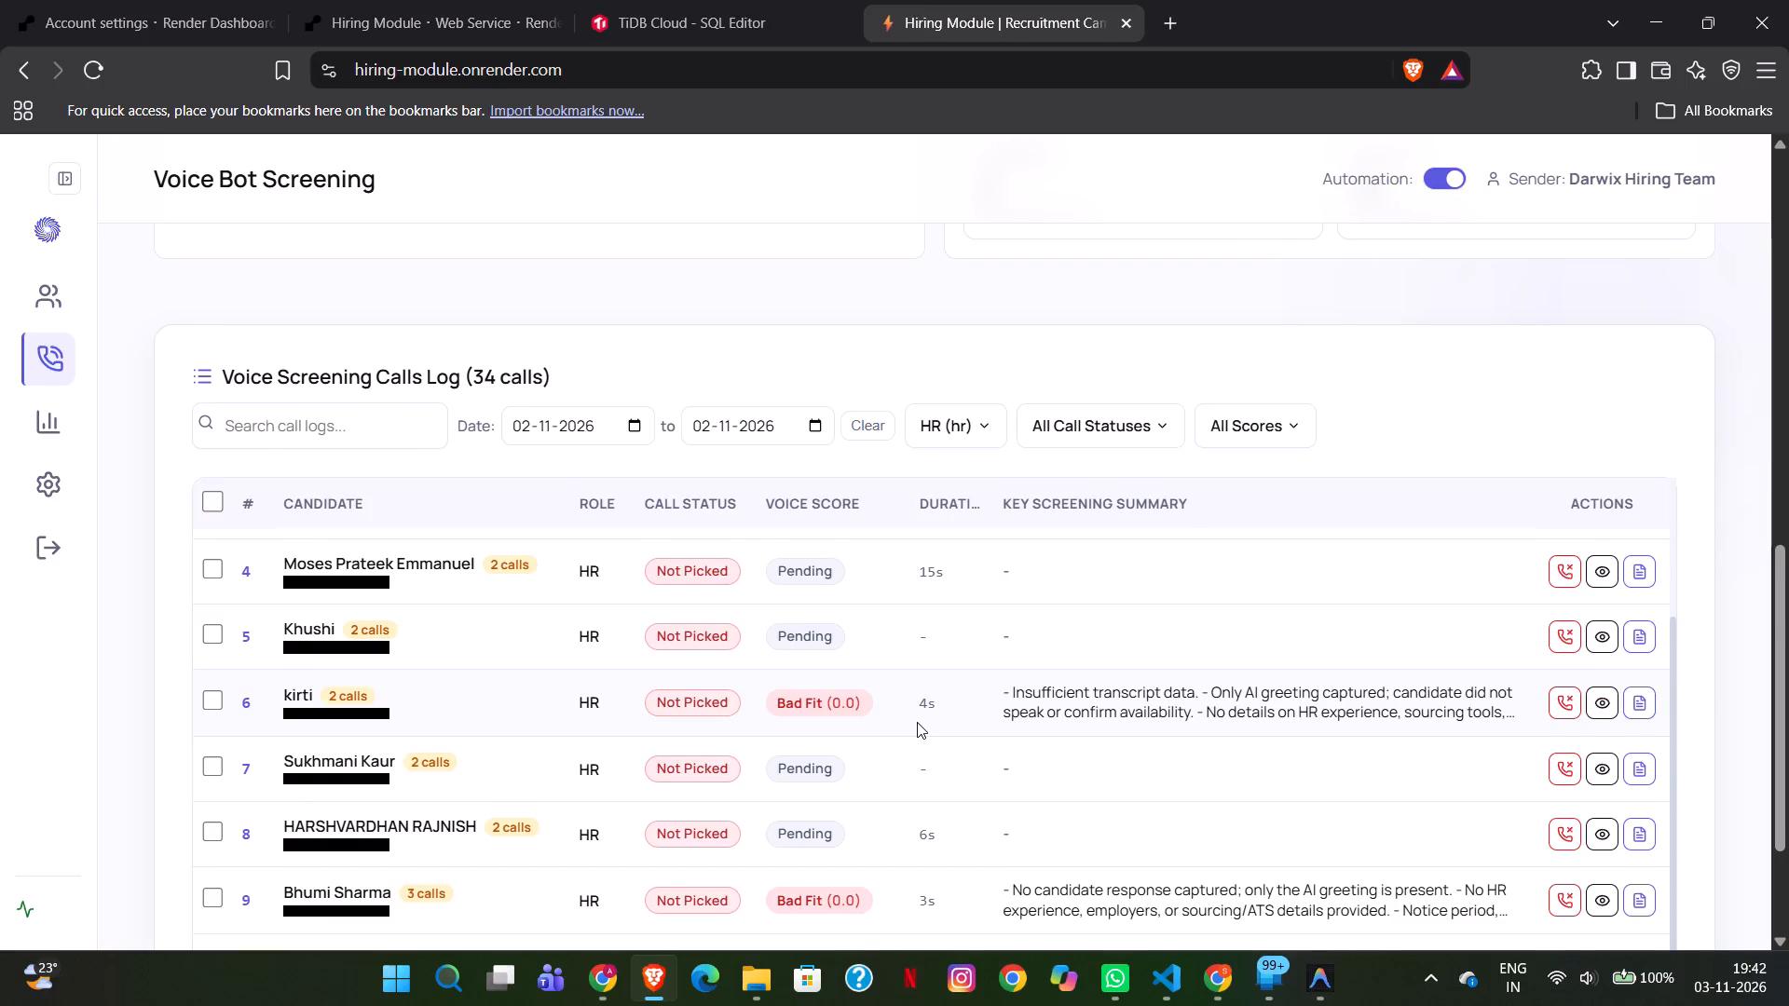
pyautogui.scroll(-2, 917, 722)
pyautogui.scroll(3, 917, 722)
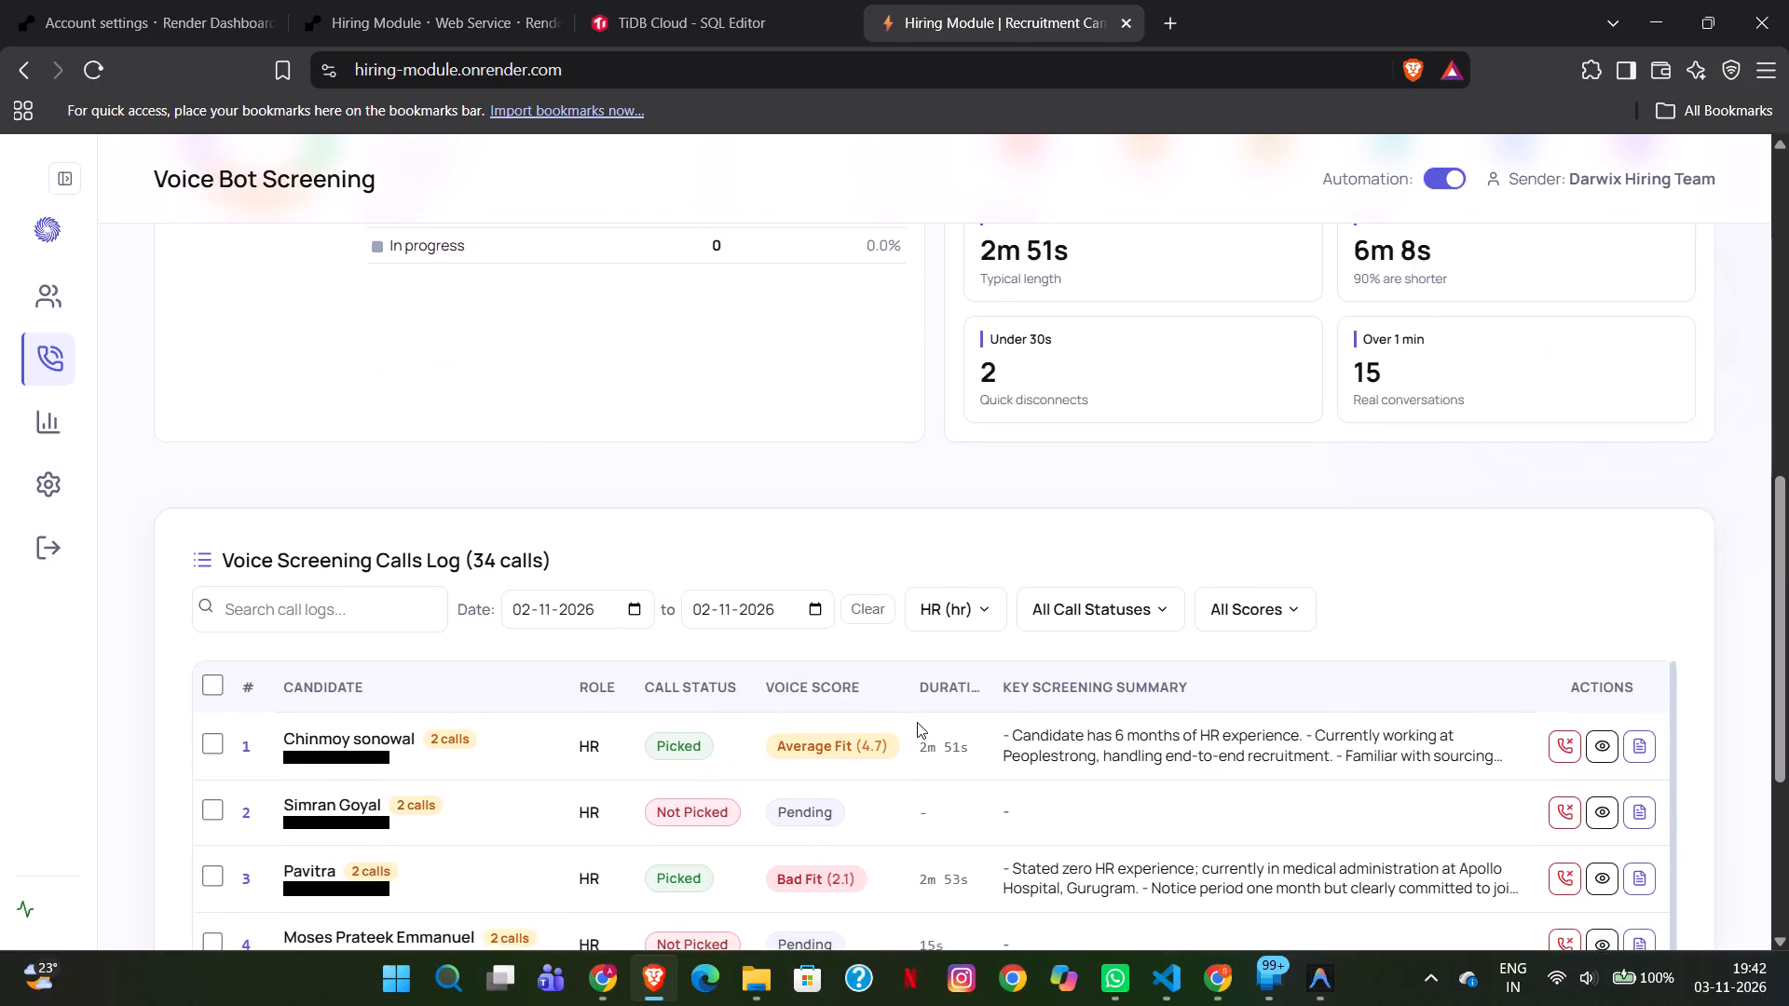
# Set the calls log date range to 03-11-2026 and check the listed calls' statuses and voice scores.
pyautogui.click(629, 603)
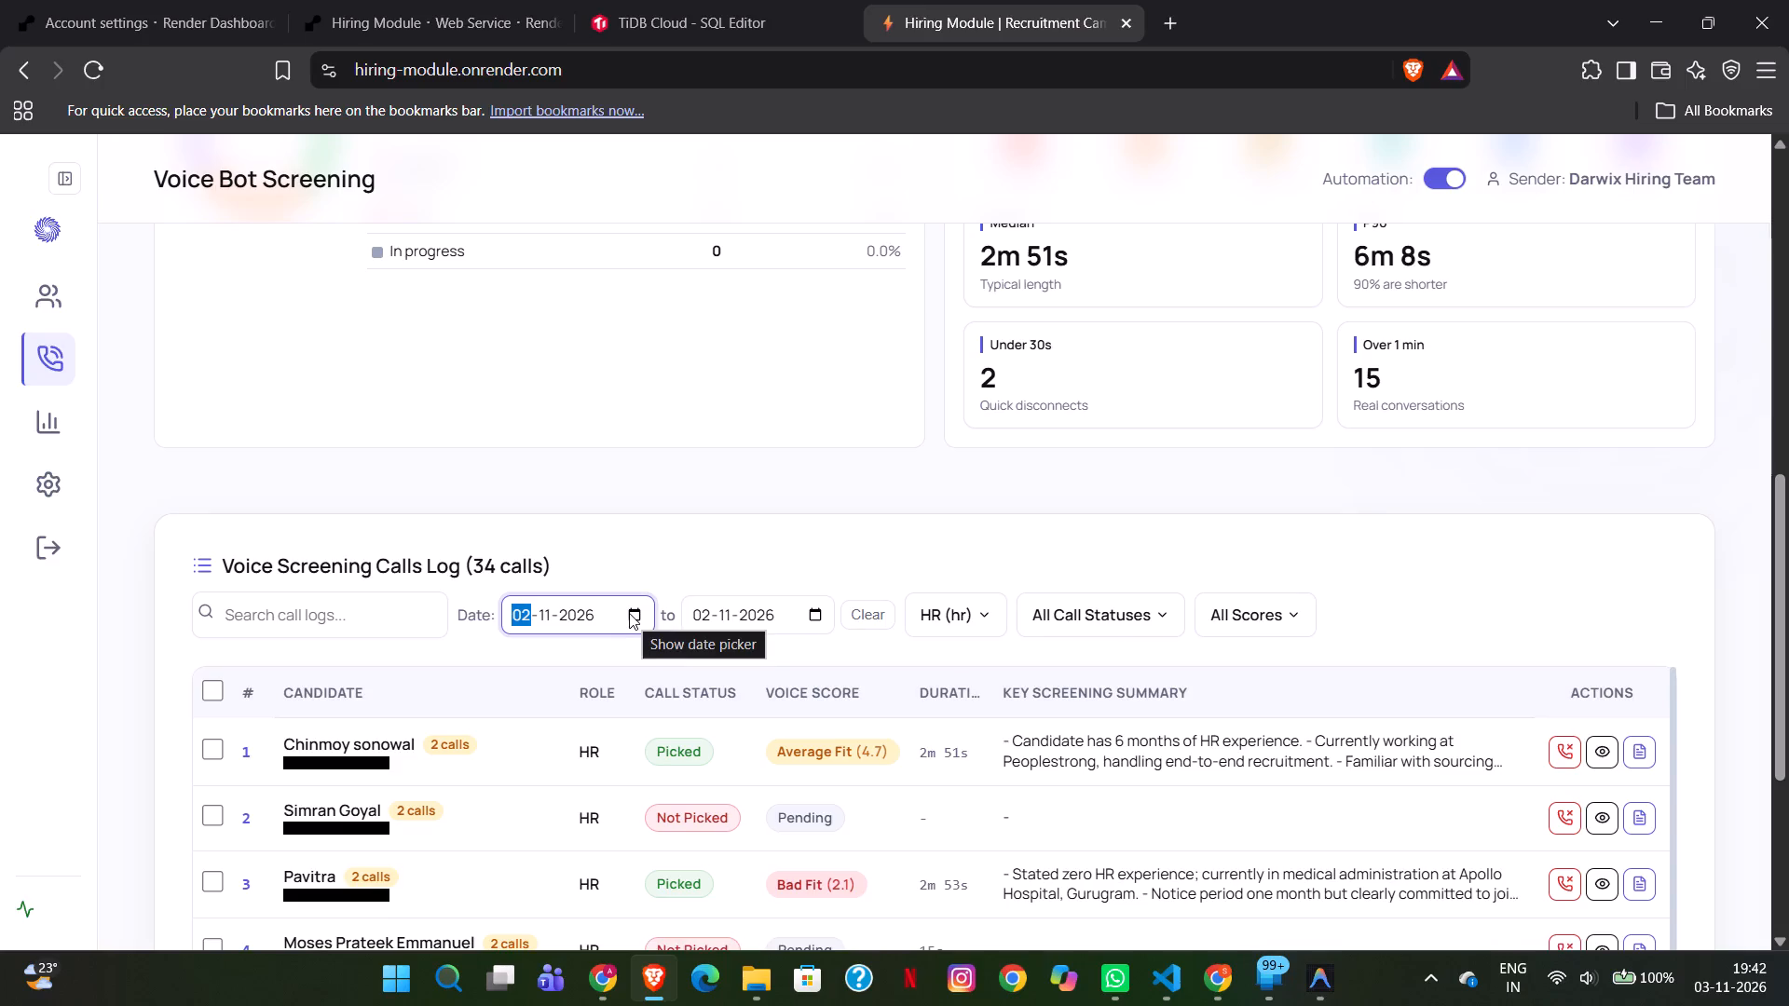
pyautogui.click(628, 614)
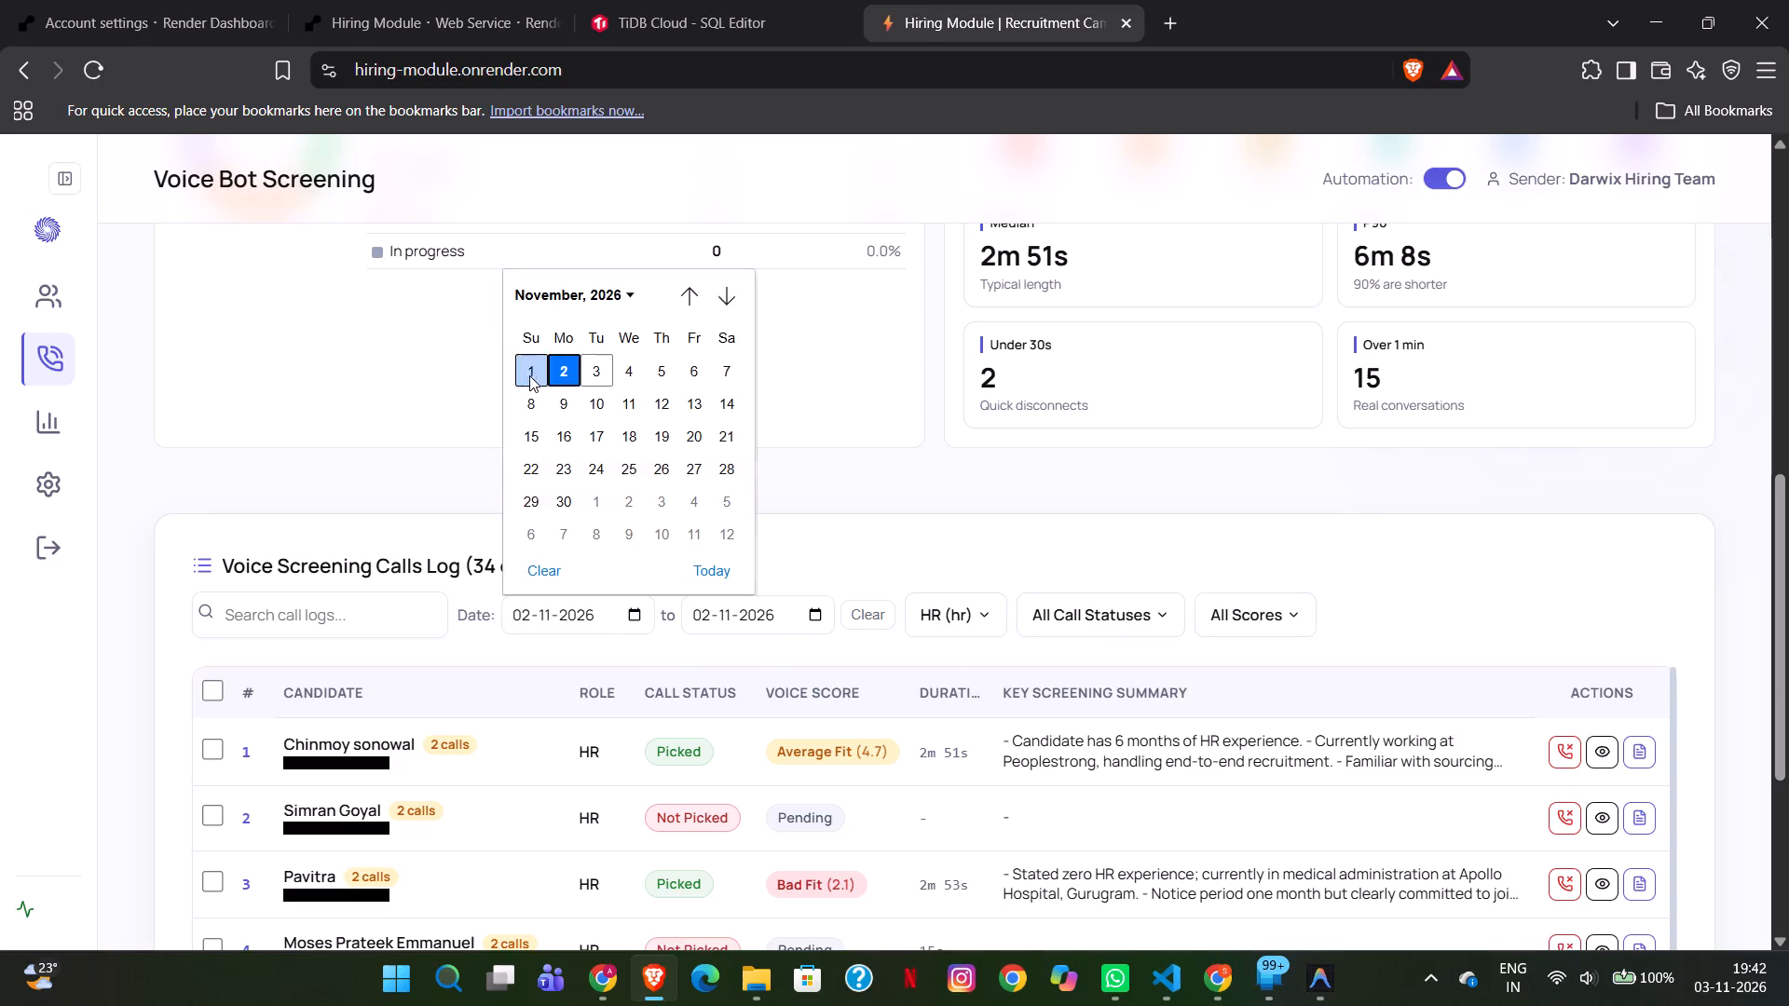
pyautogui.click(593, 369)
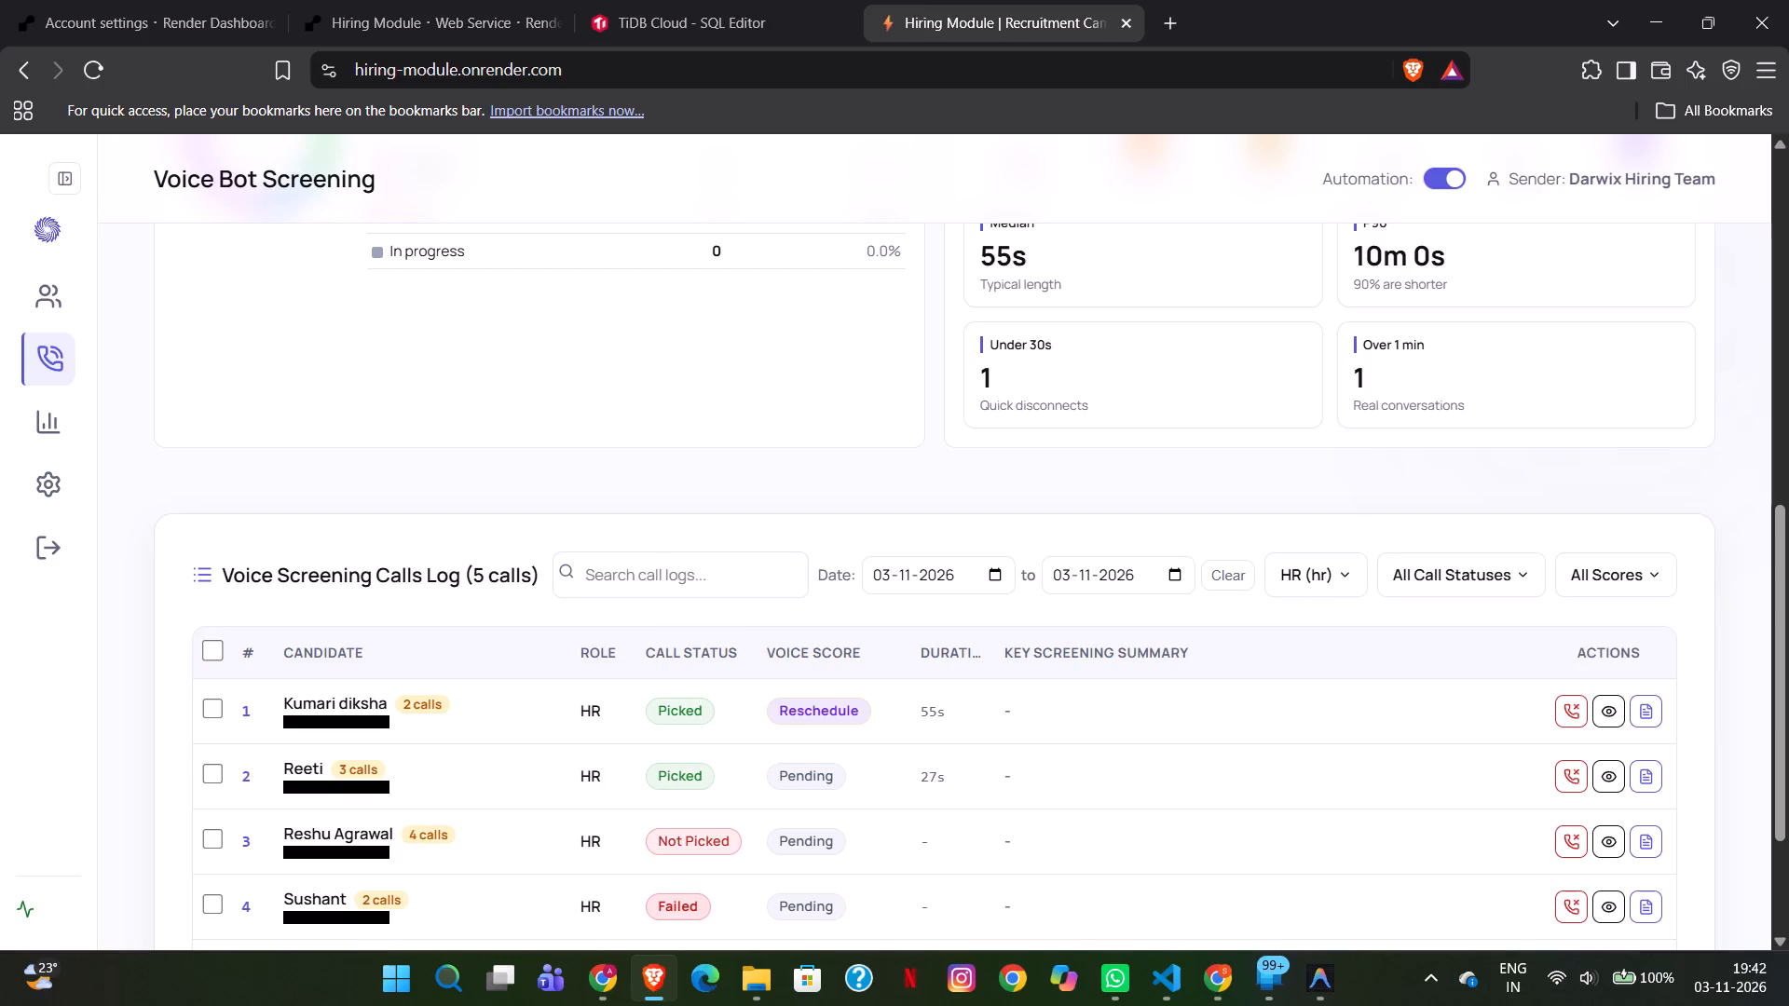
pyautogui.scroll(-1, 1060, 663)
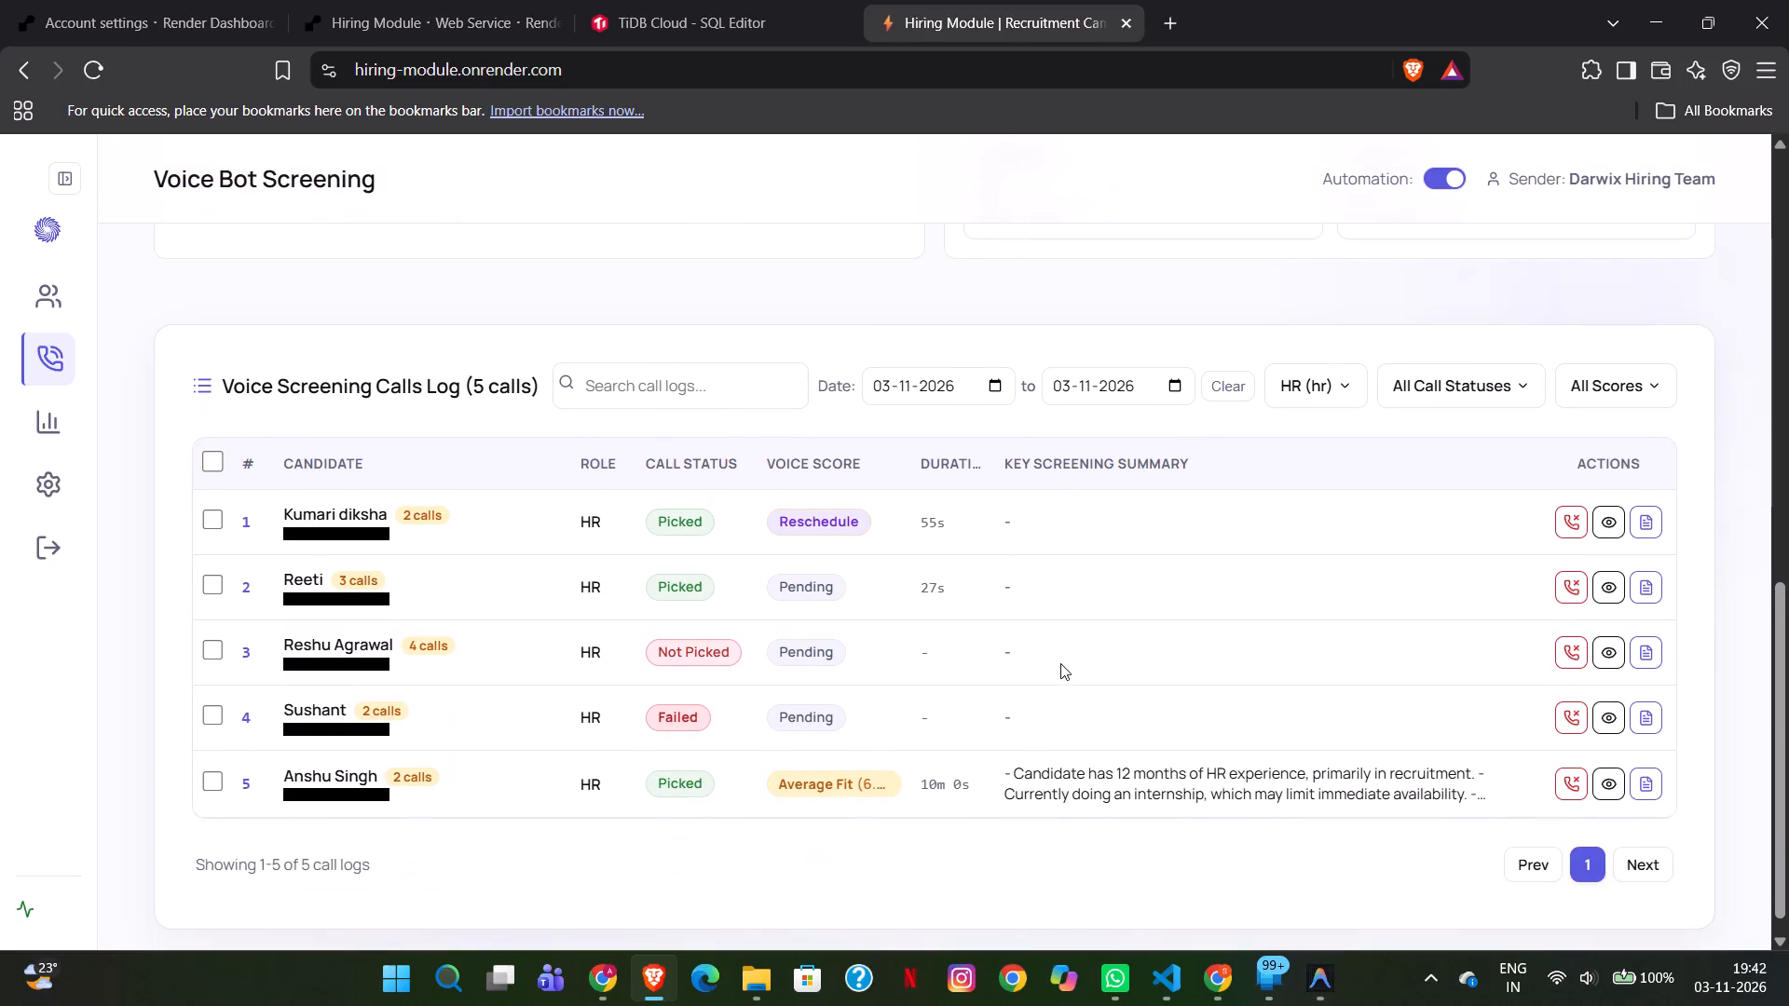
pyautogui.scroll(-1, 1060, 663)
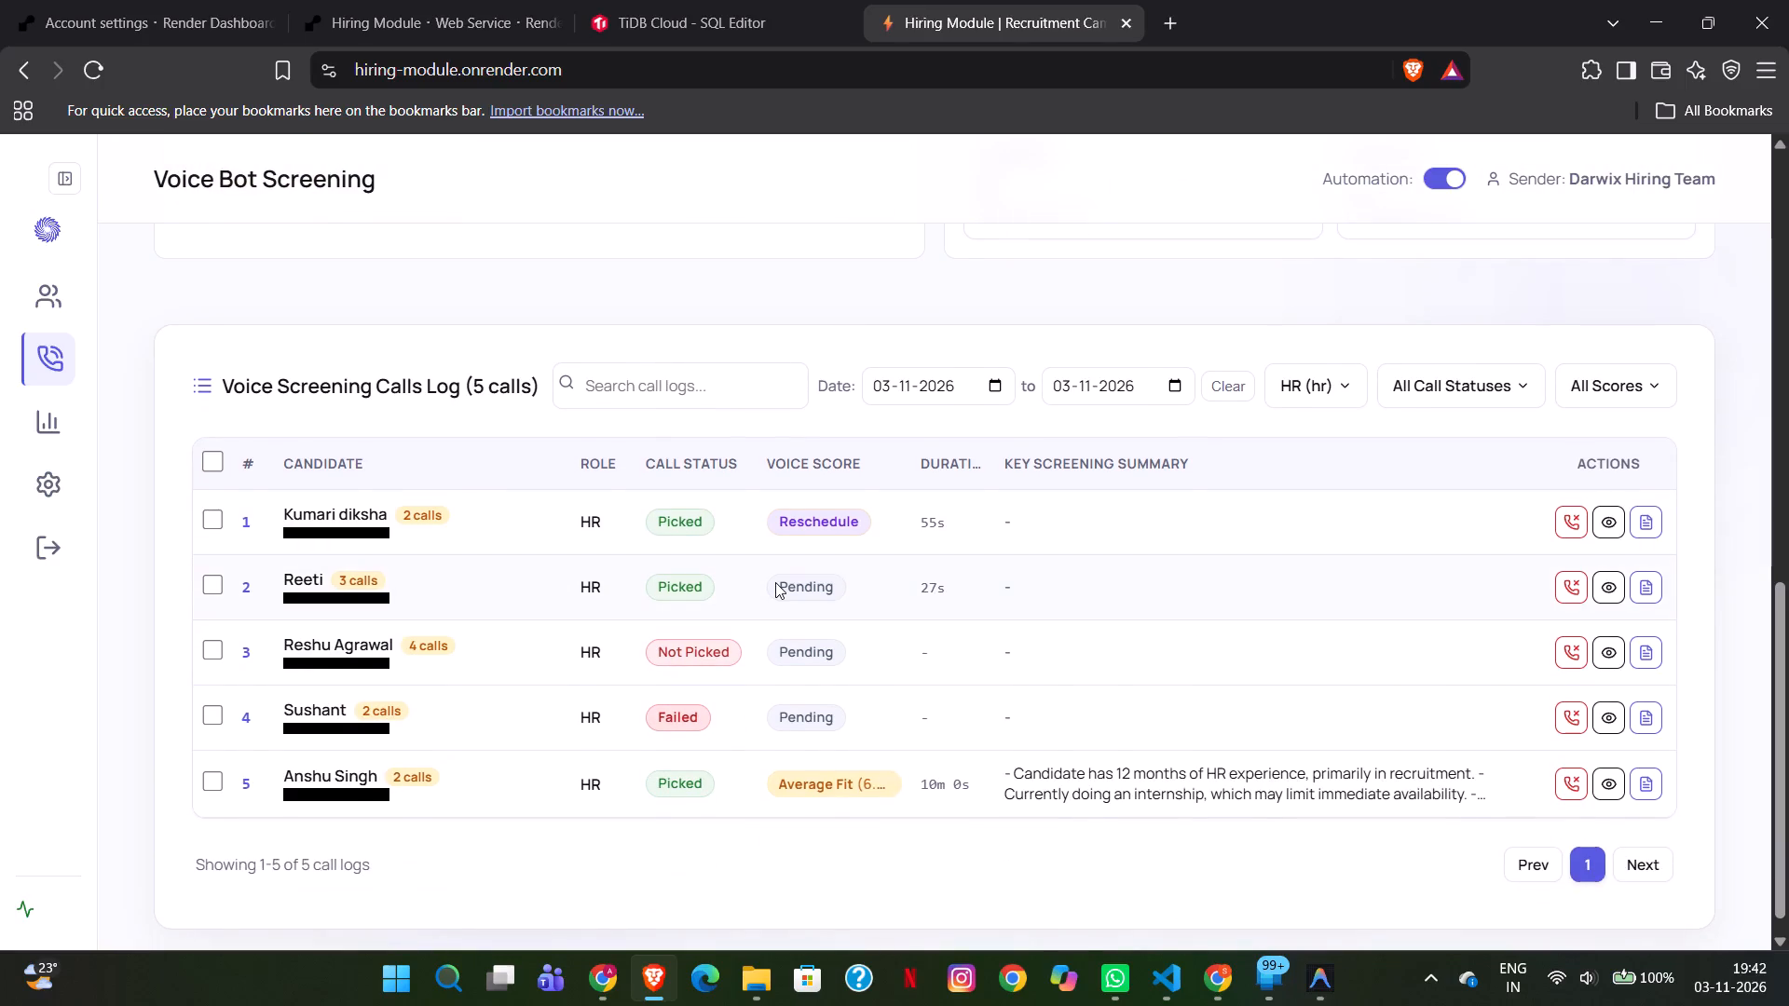
pyautogui.scroll(-1, 673, 799)
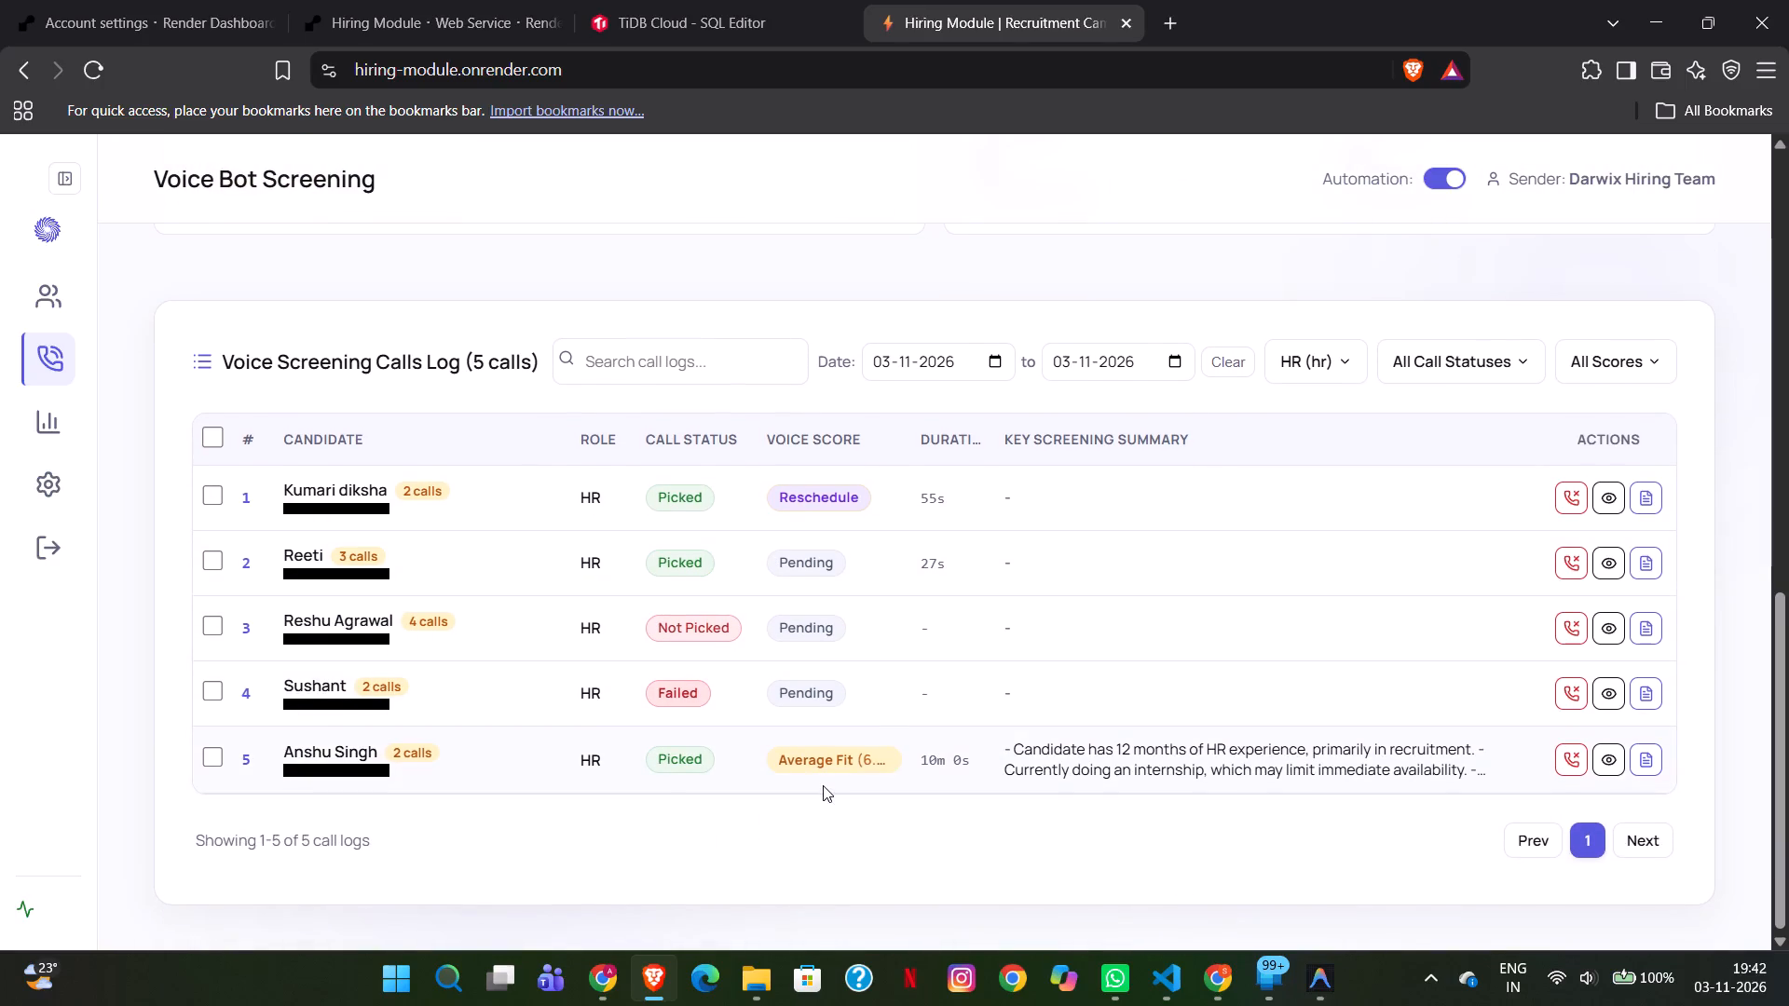
pyautogui.scroll(1, 814, 672)
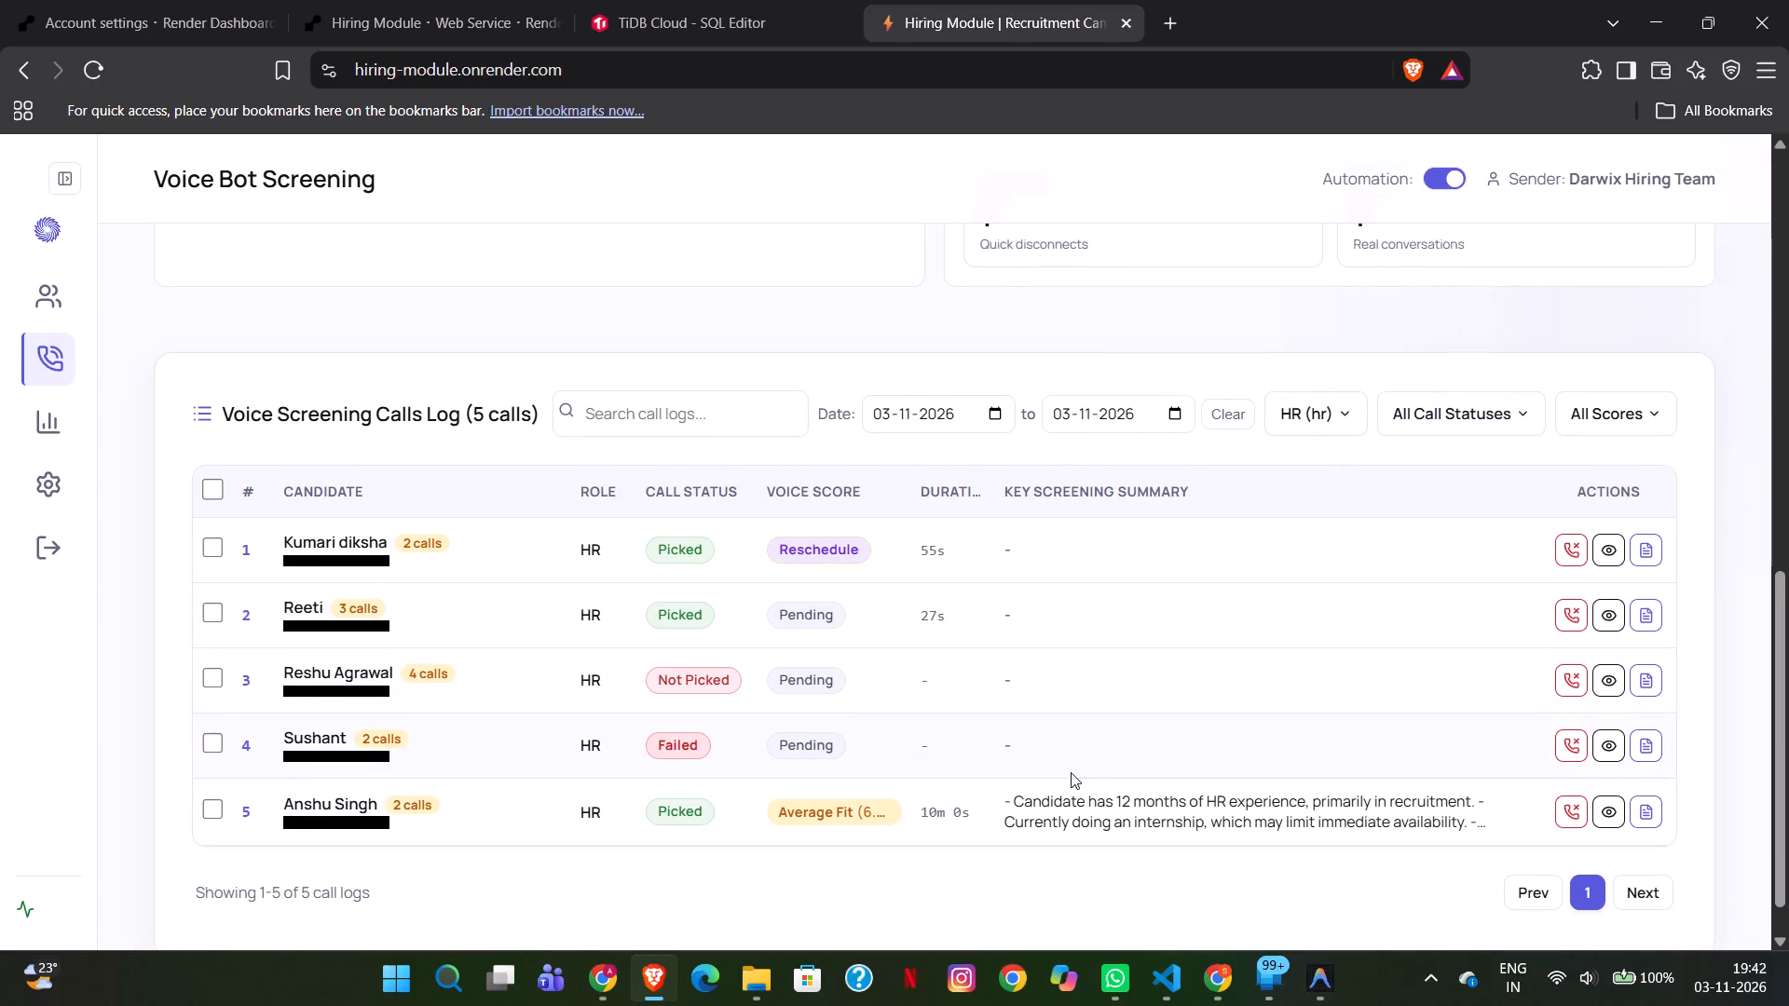
# Open the call history of the candidate in row 1 and read the summaries of both calls.
pyautogui.click(1608, 551)
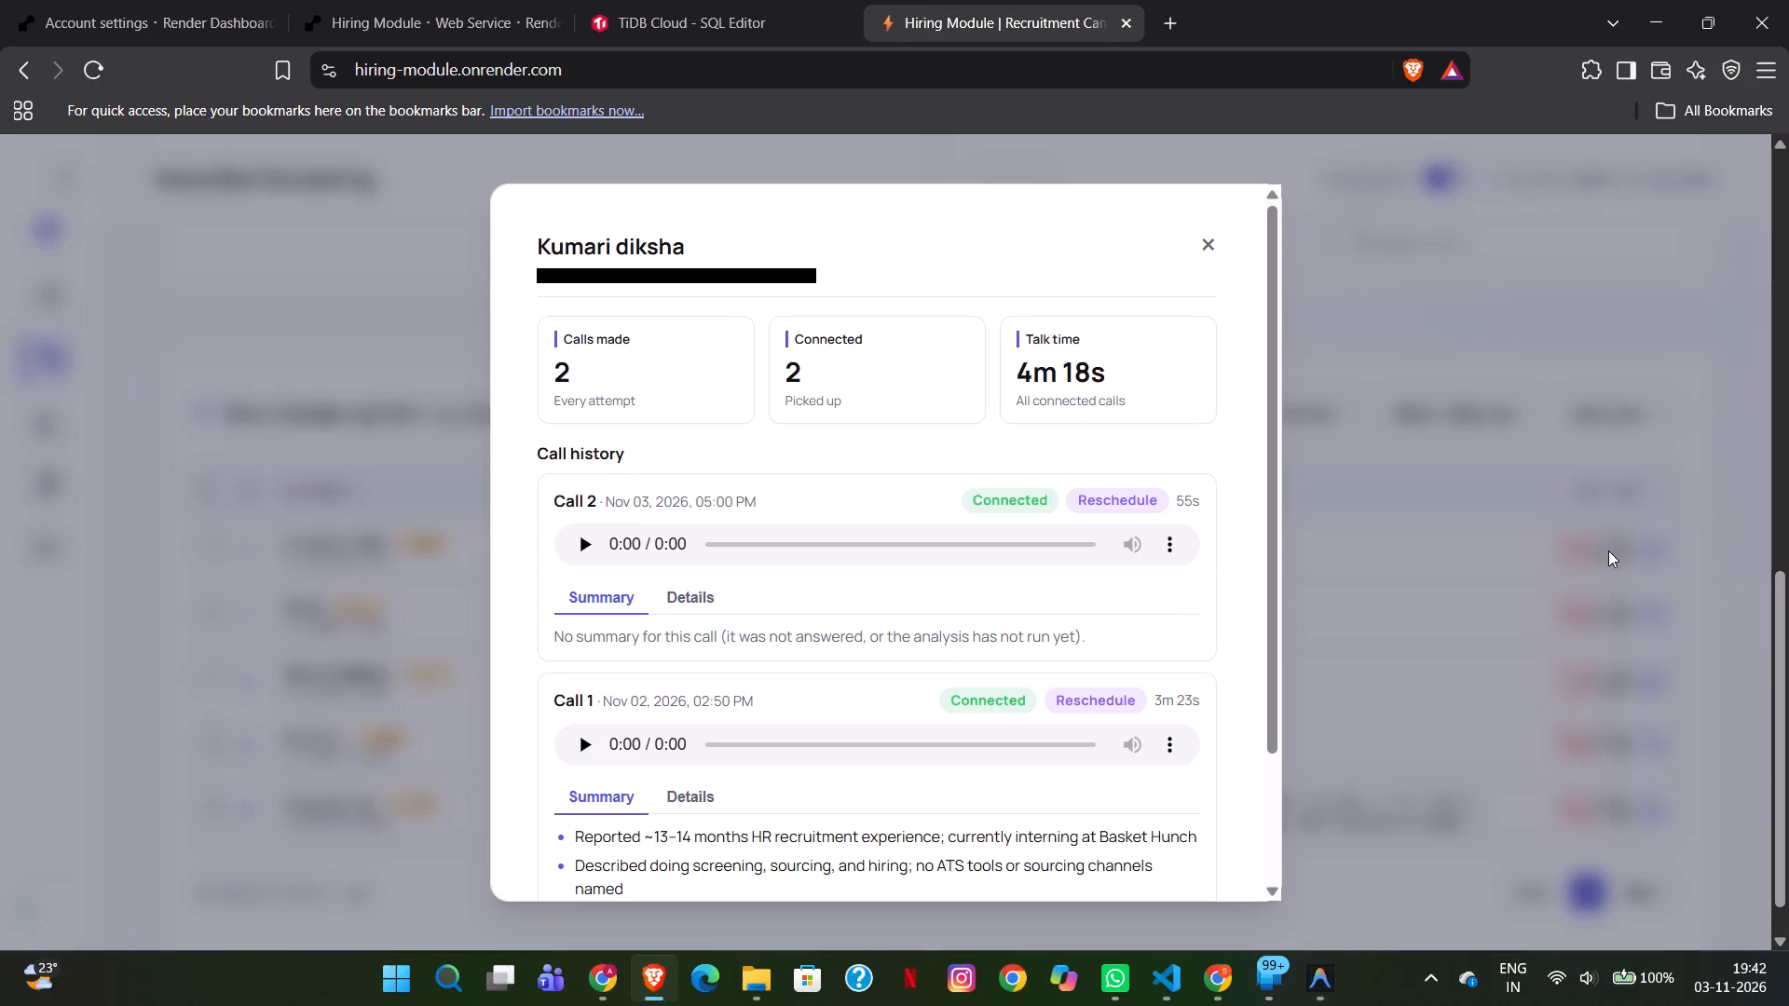
pyautogui.scroll(-4, 1213, 660)
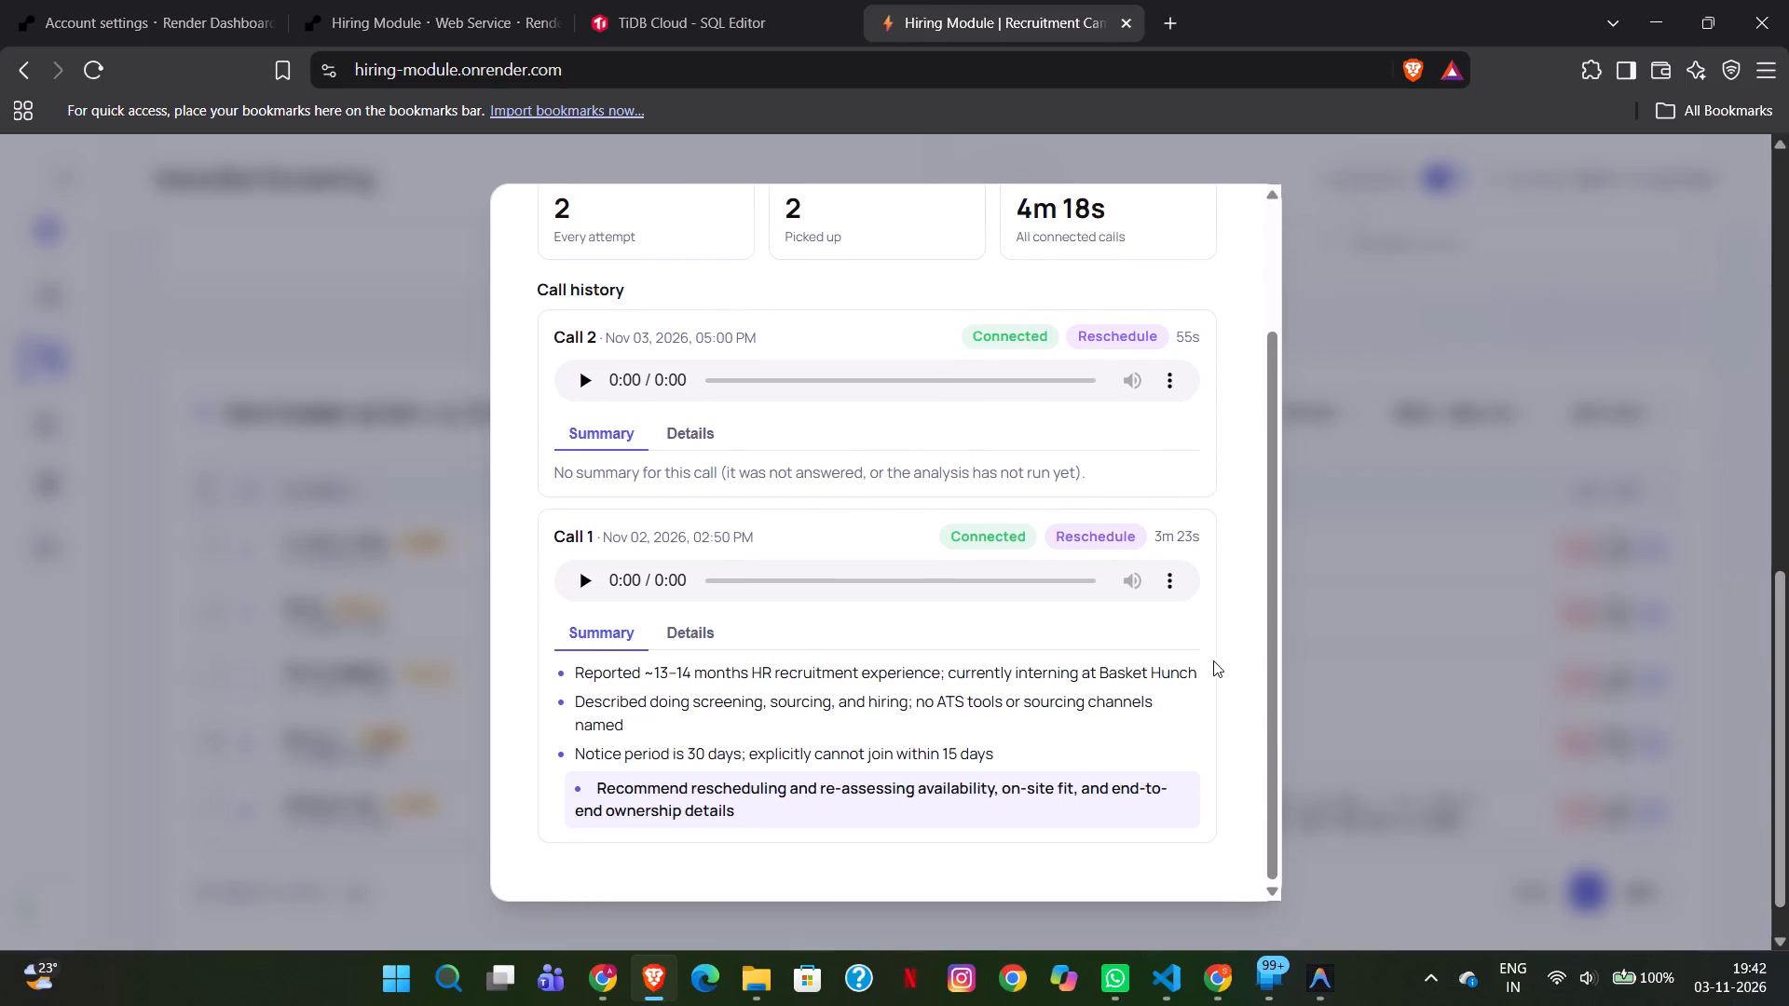
pyautogui.hscroll(1, 909, 697)
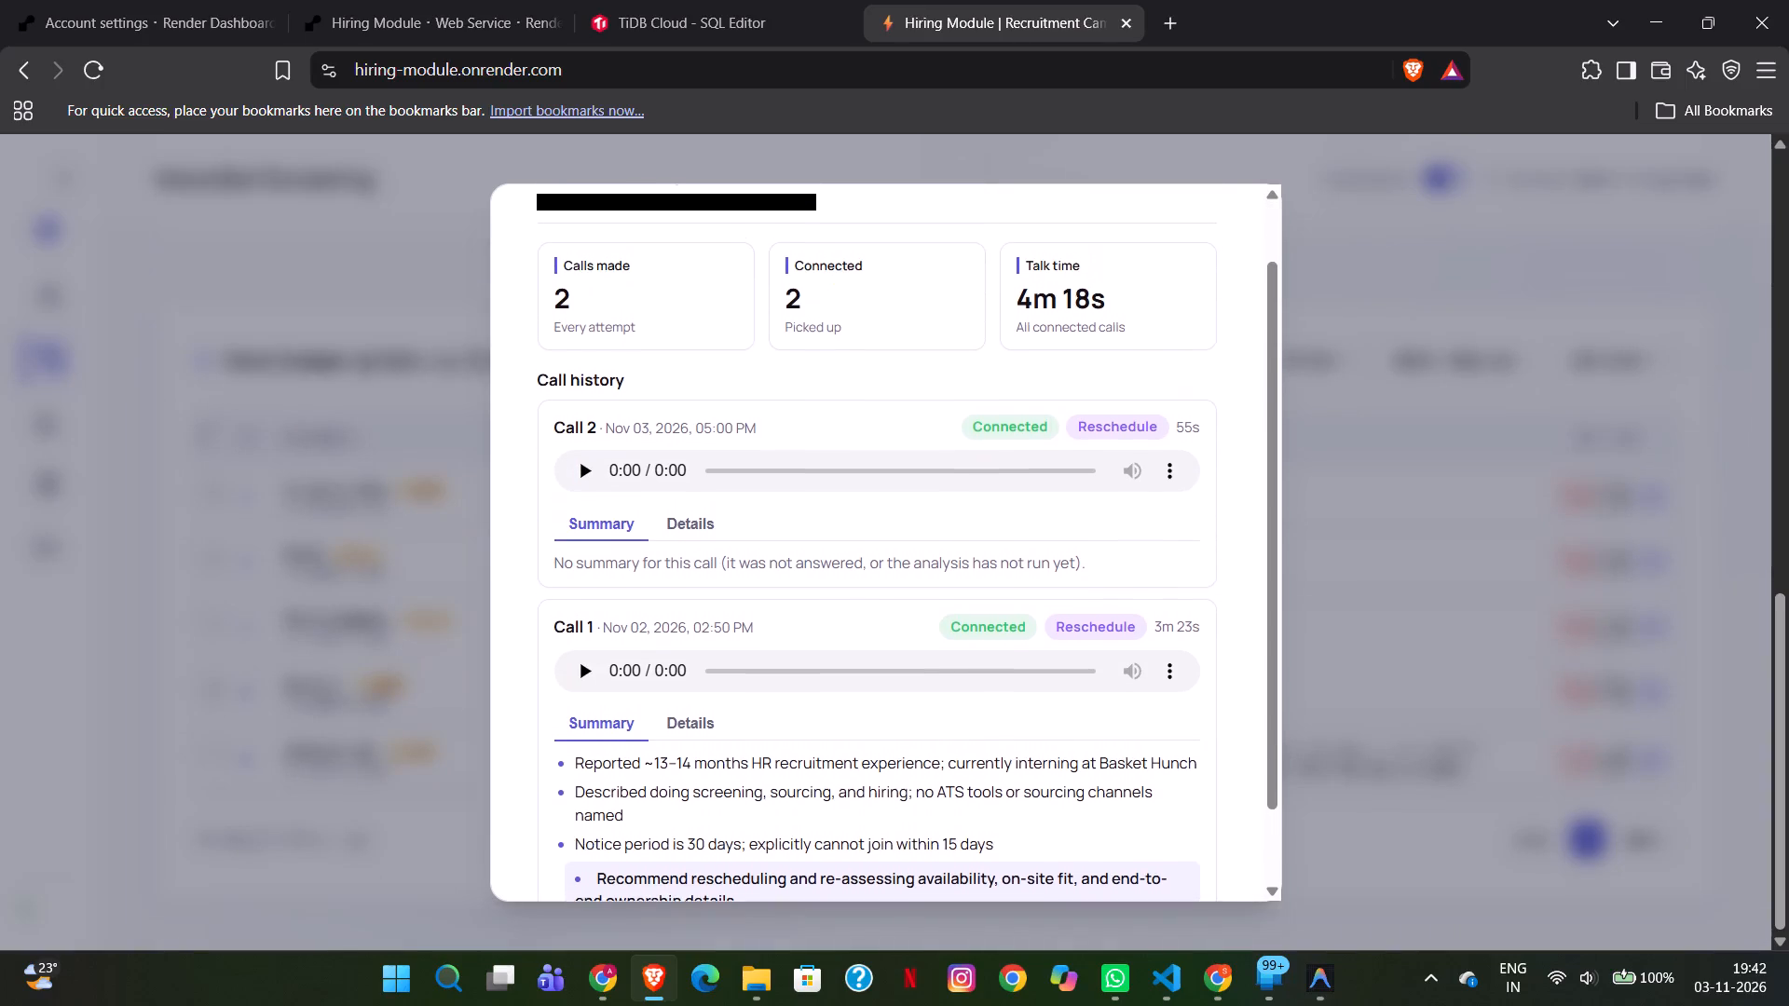
pyautogui.hscroll(1, 909, 697)
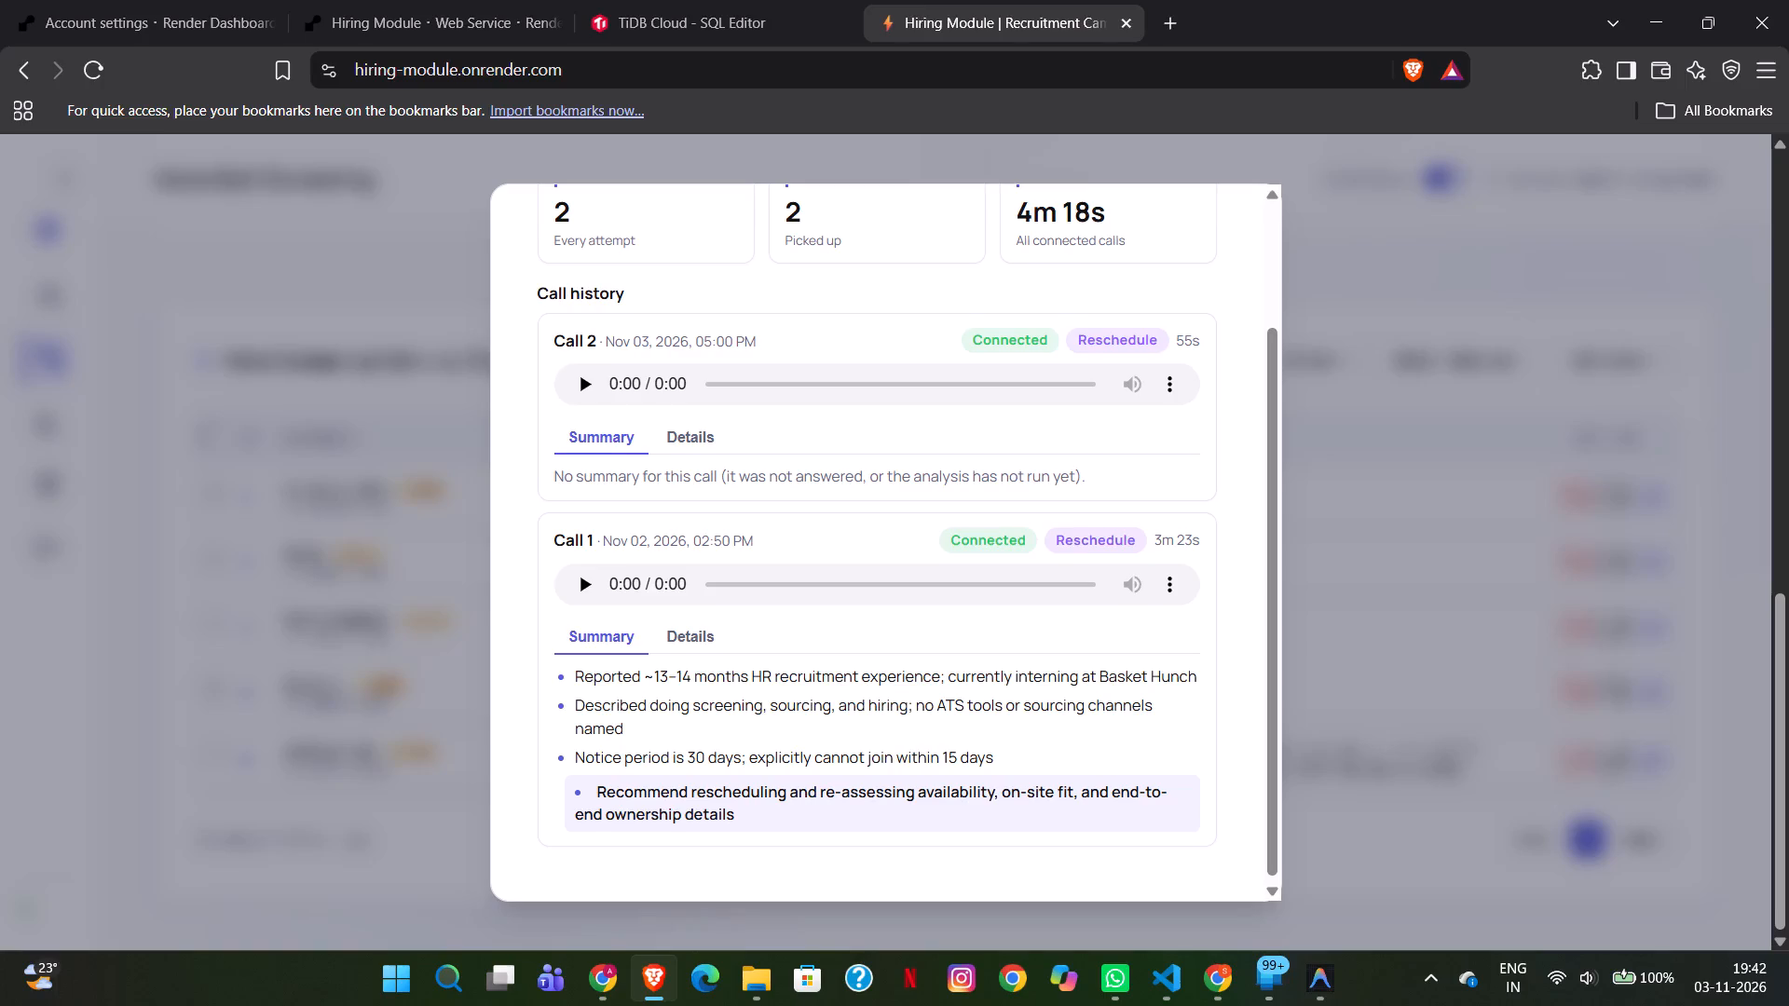
# Open the details of Call 1, read its AI summary and transcript, and close the candidate's call history.
pyautogui.click(670, 627)
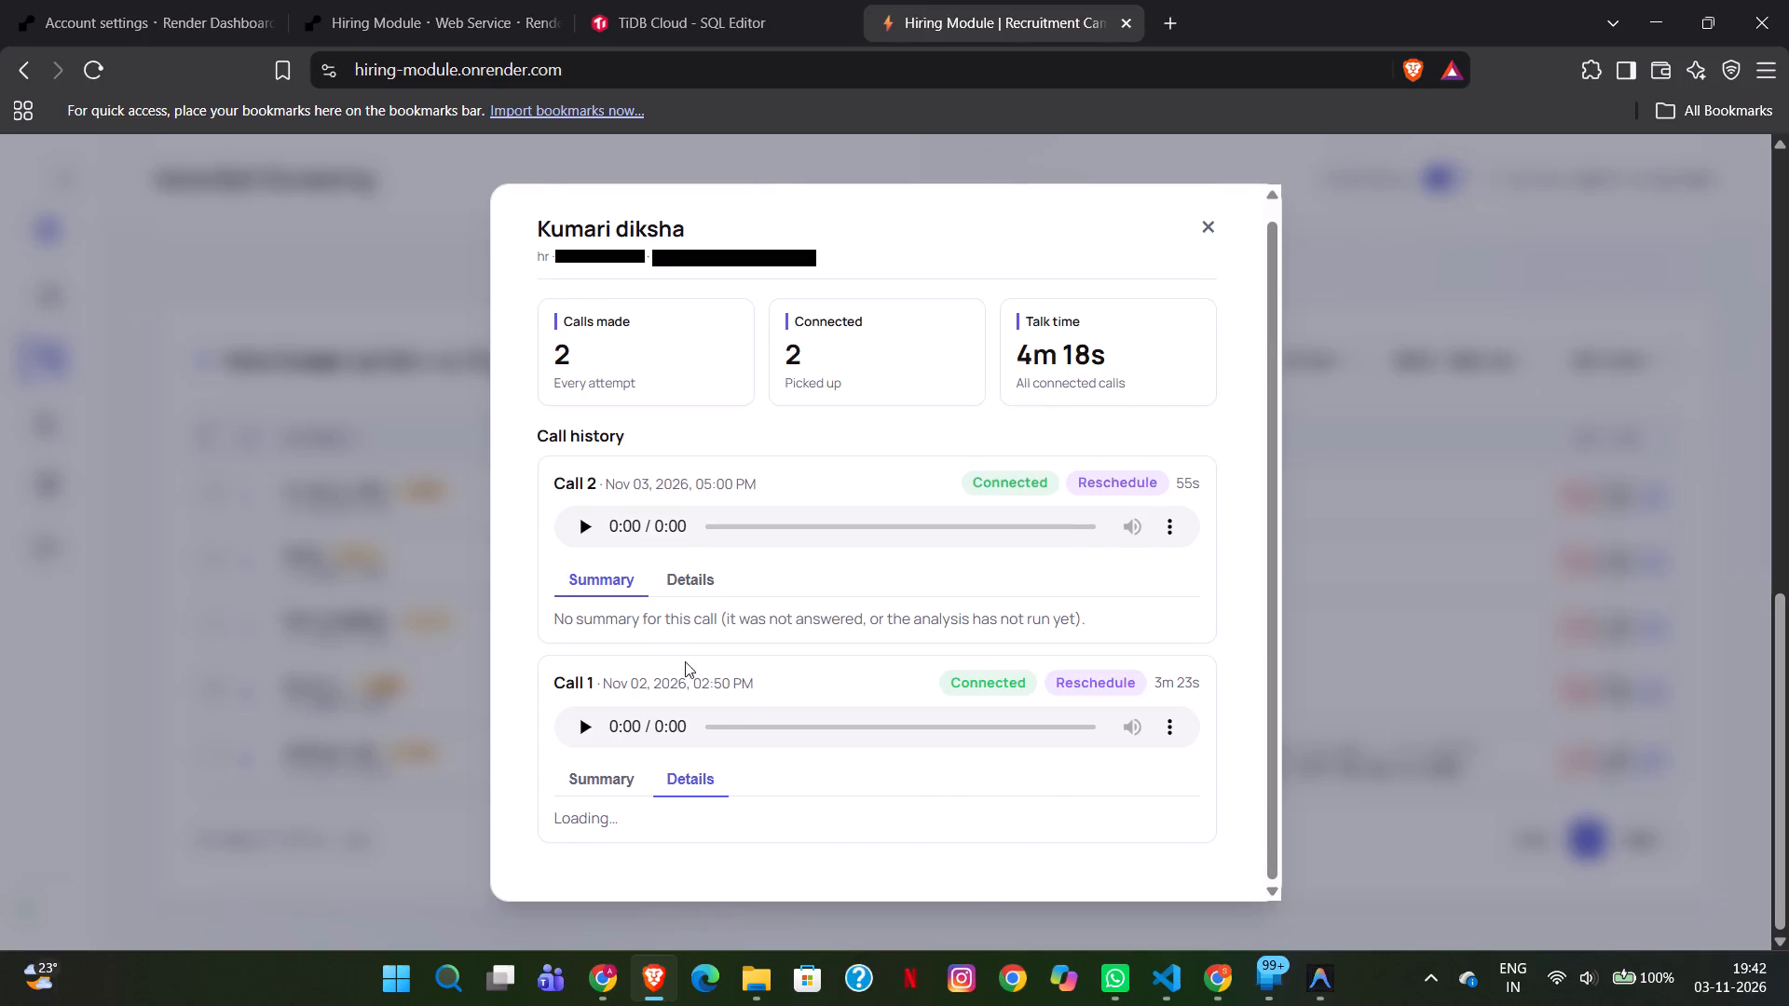
pyautogui.scroll(-3, 692, 691)
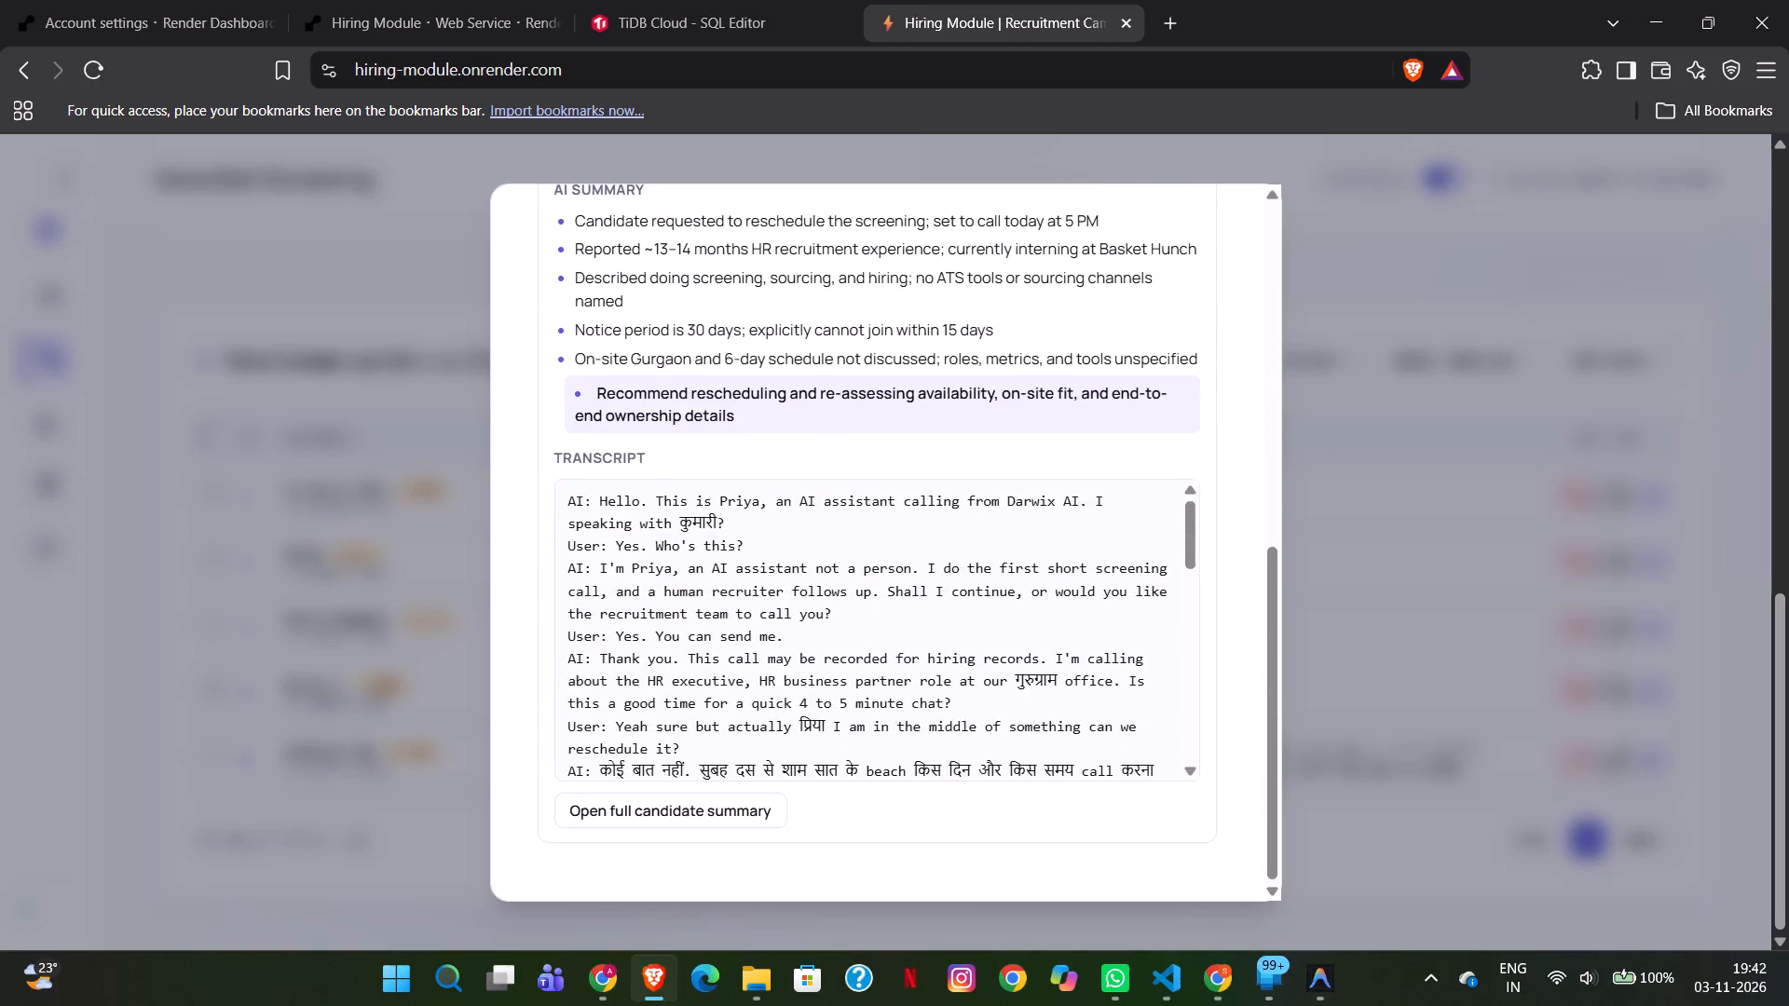
pyautogui.scroll(-2, 692, 691)
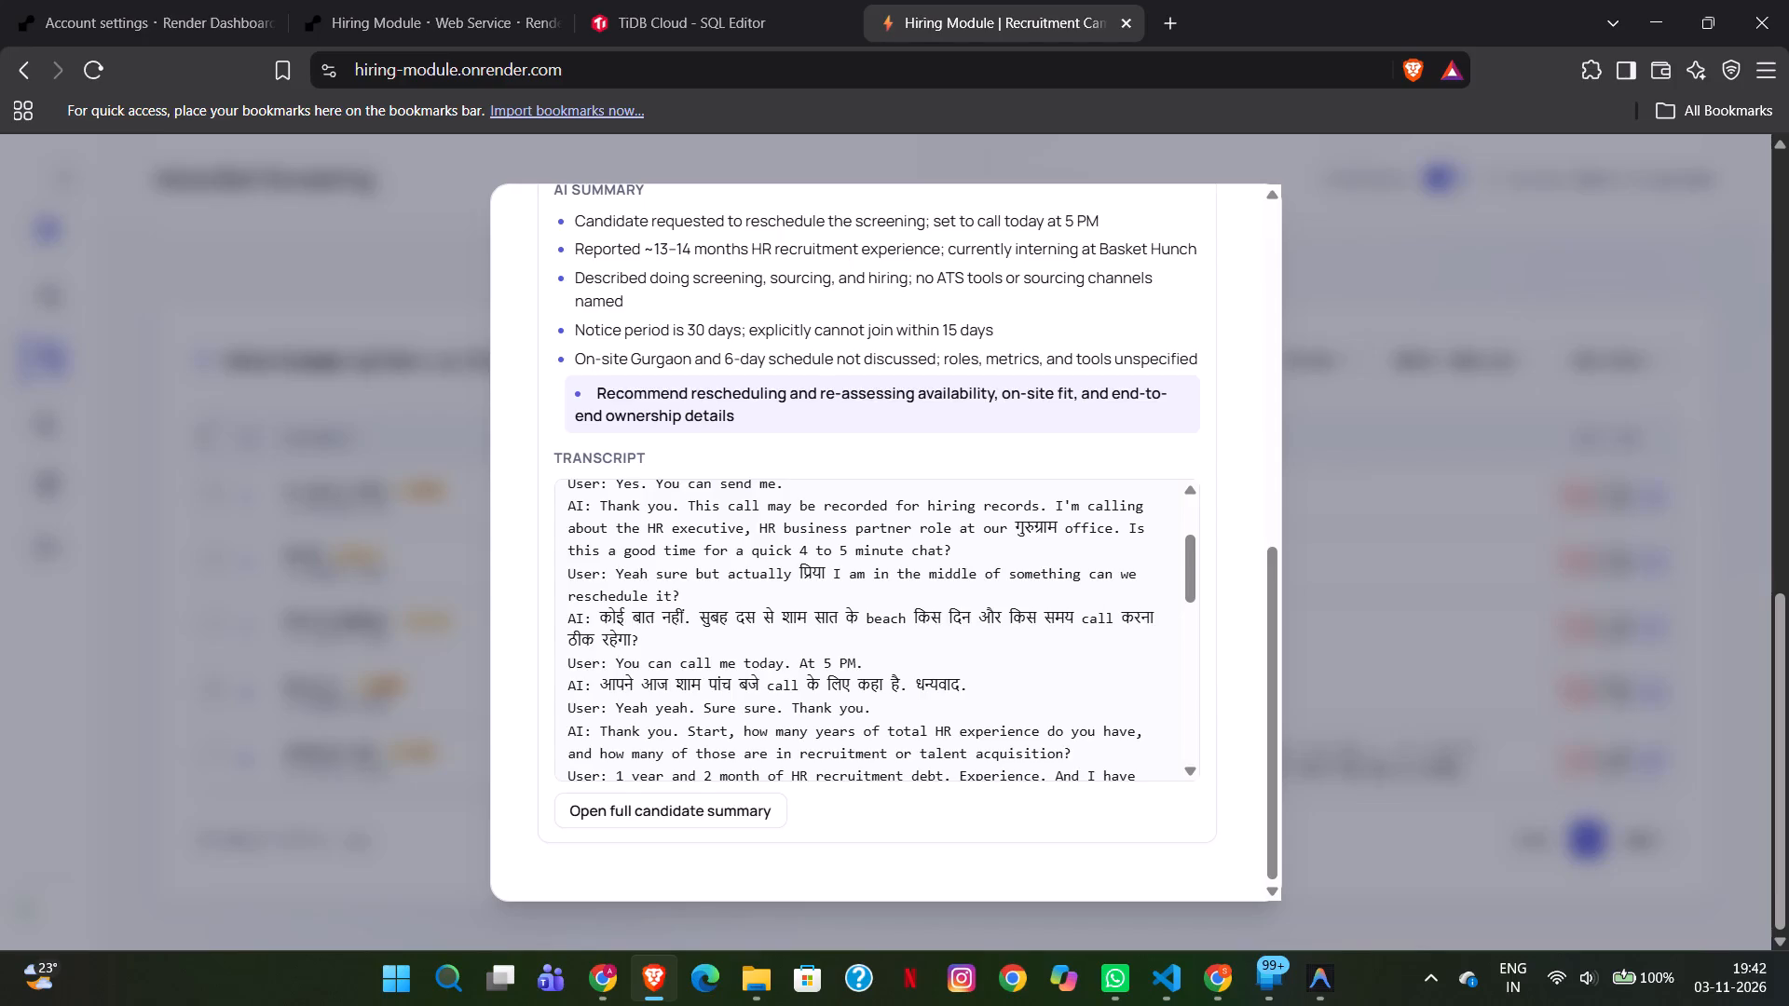
pyautogui.scroll(3, 1042, 447)
pyautogui.scroll(1, 1242, 251)
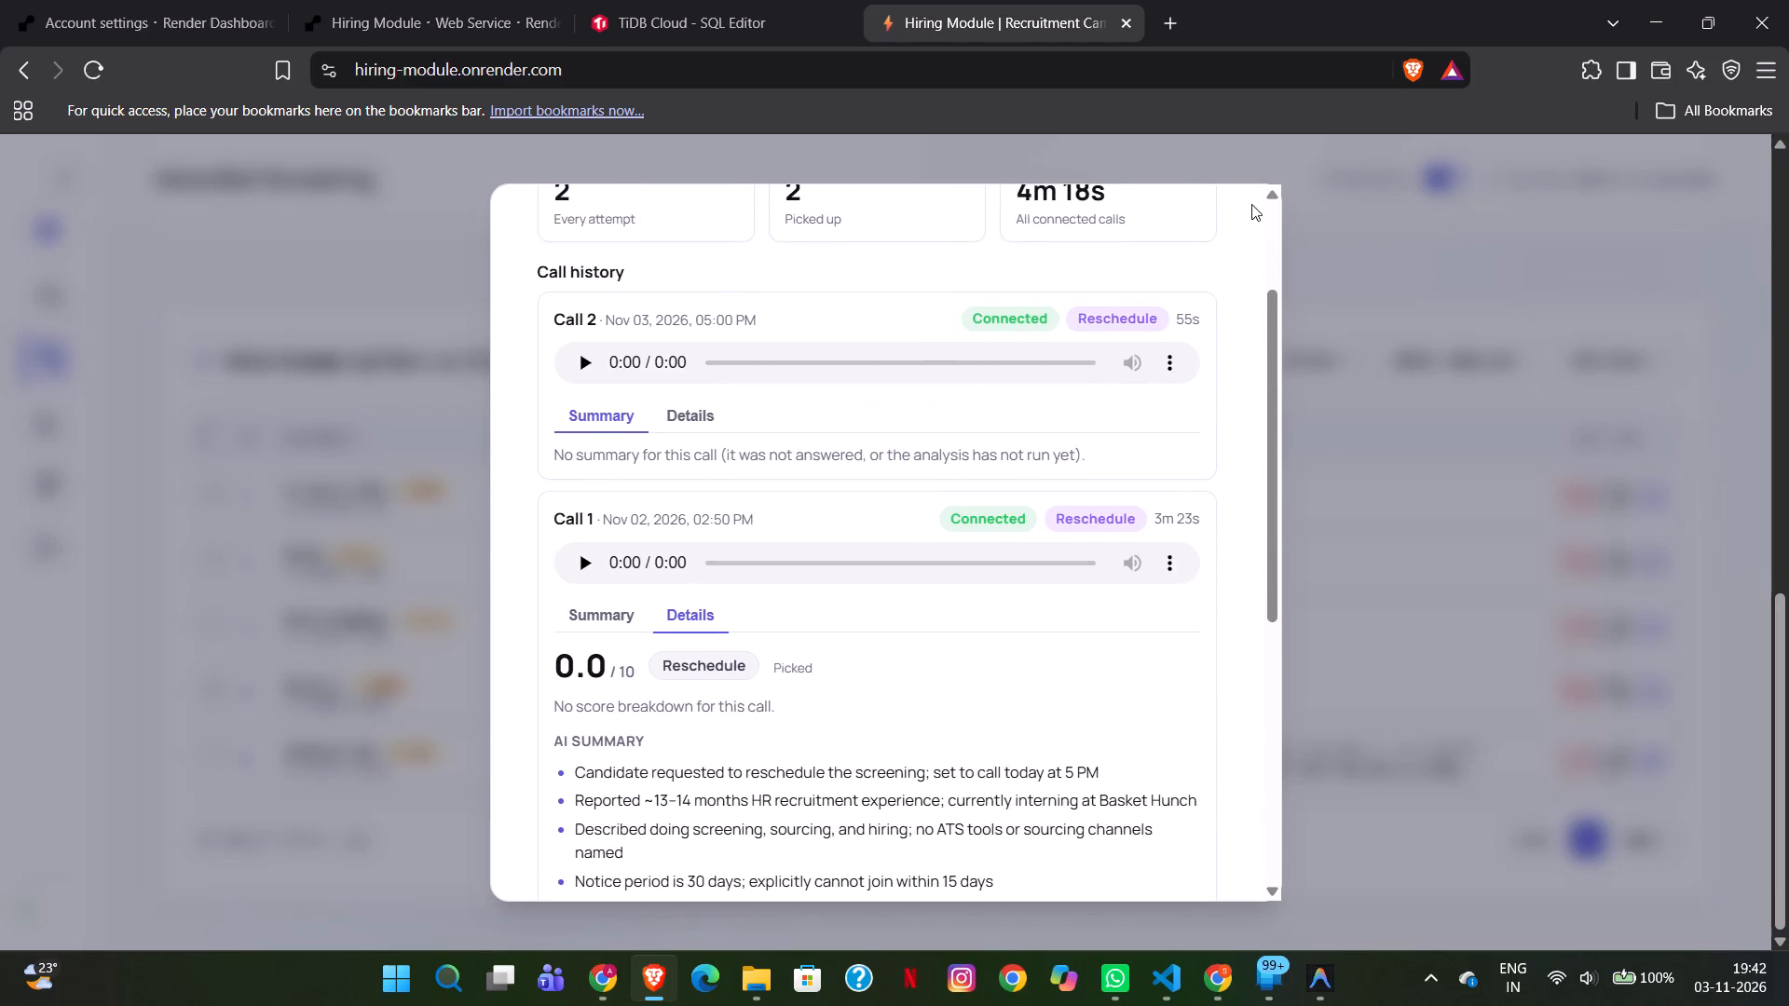
pyautogui.scroll(3, 1228, 244)
pyautogui.click(1212, 243)
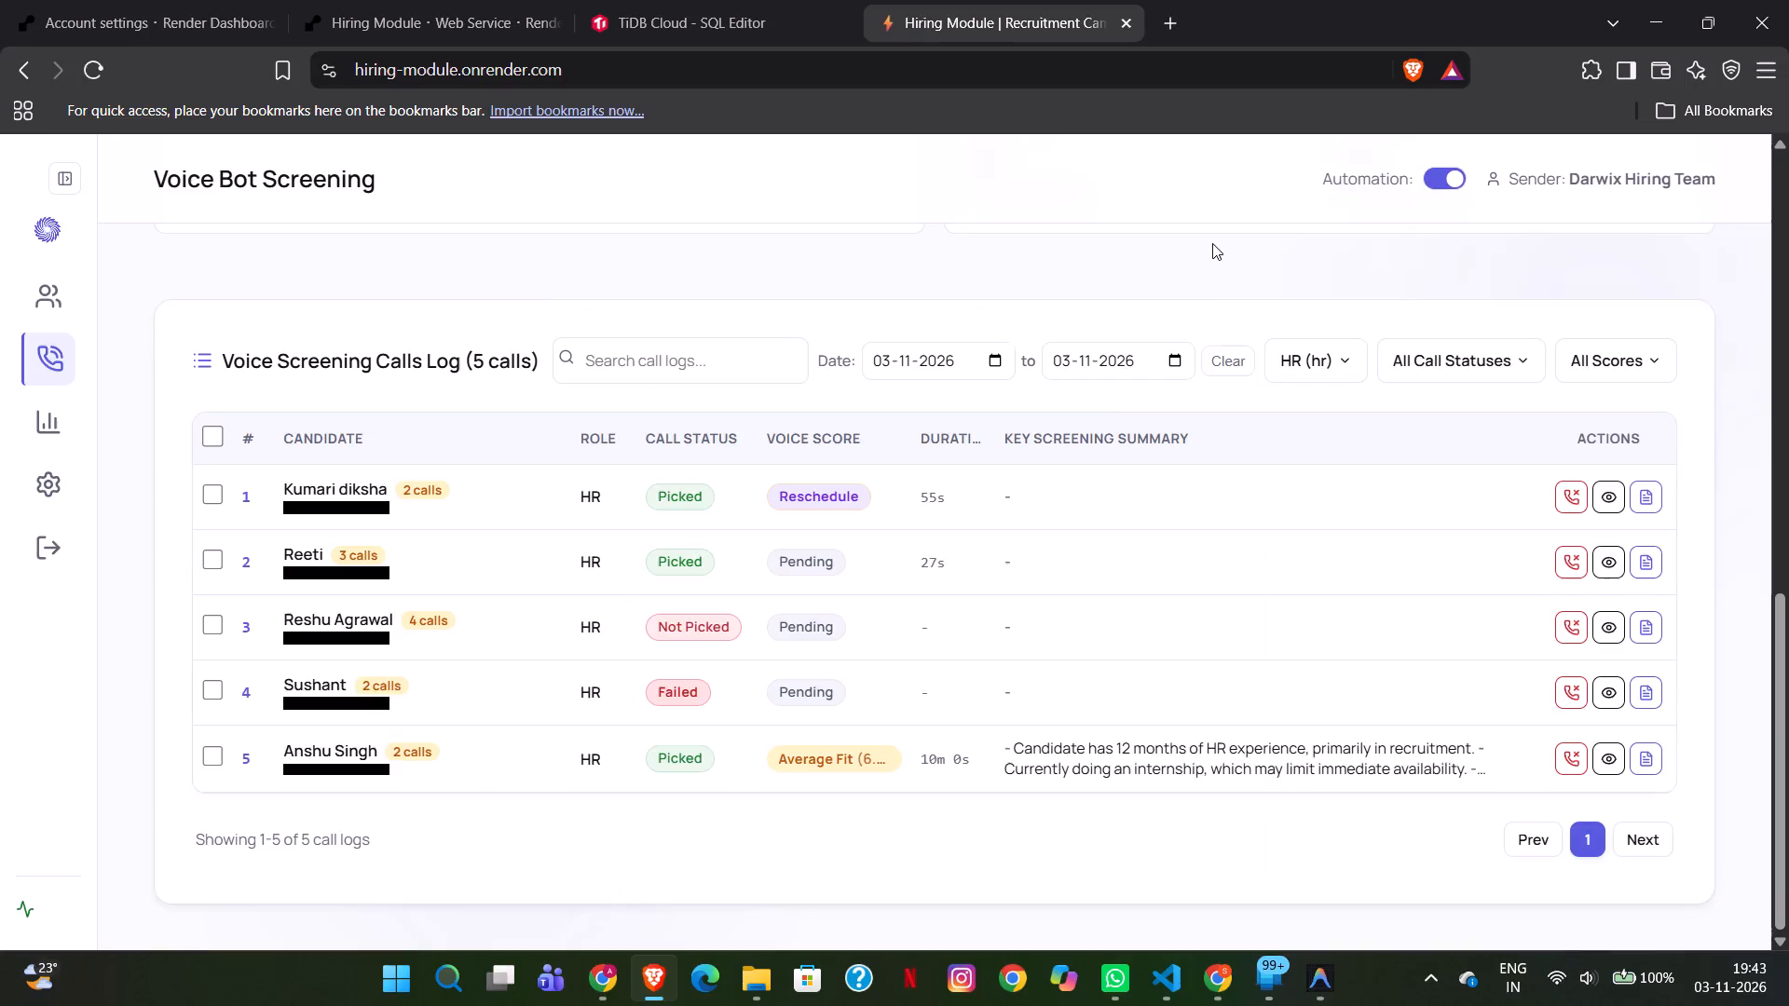
# Open the call history of the candidate in row 3 and examine the status and summary of every call attempt.
pyautogui.click(1606, 687)
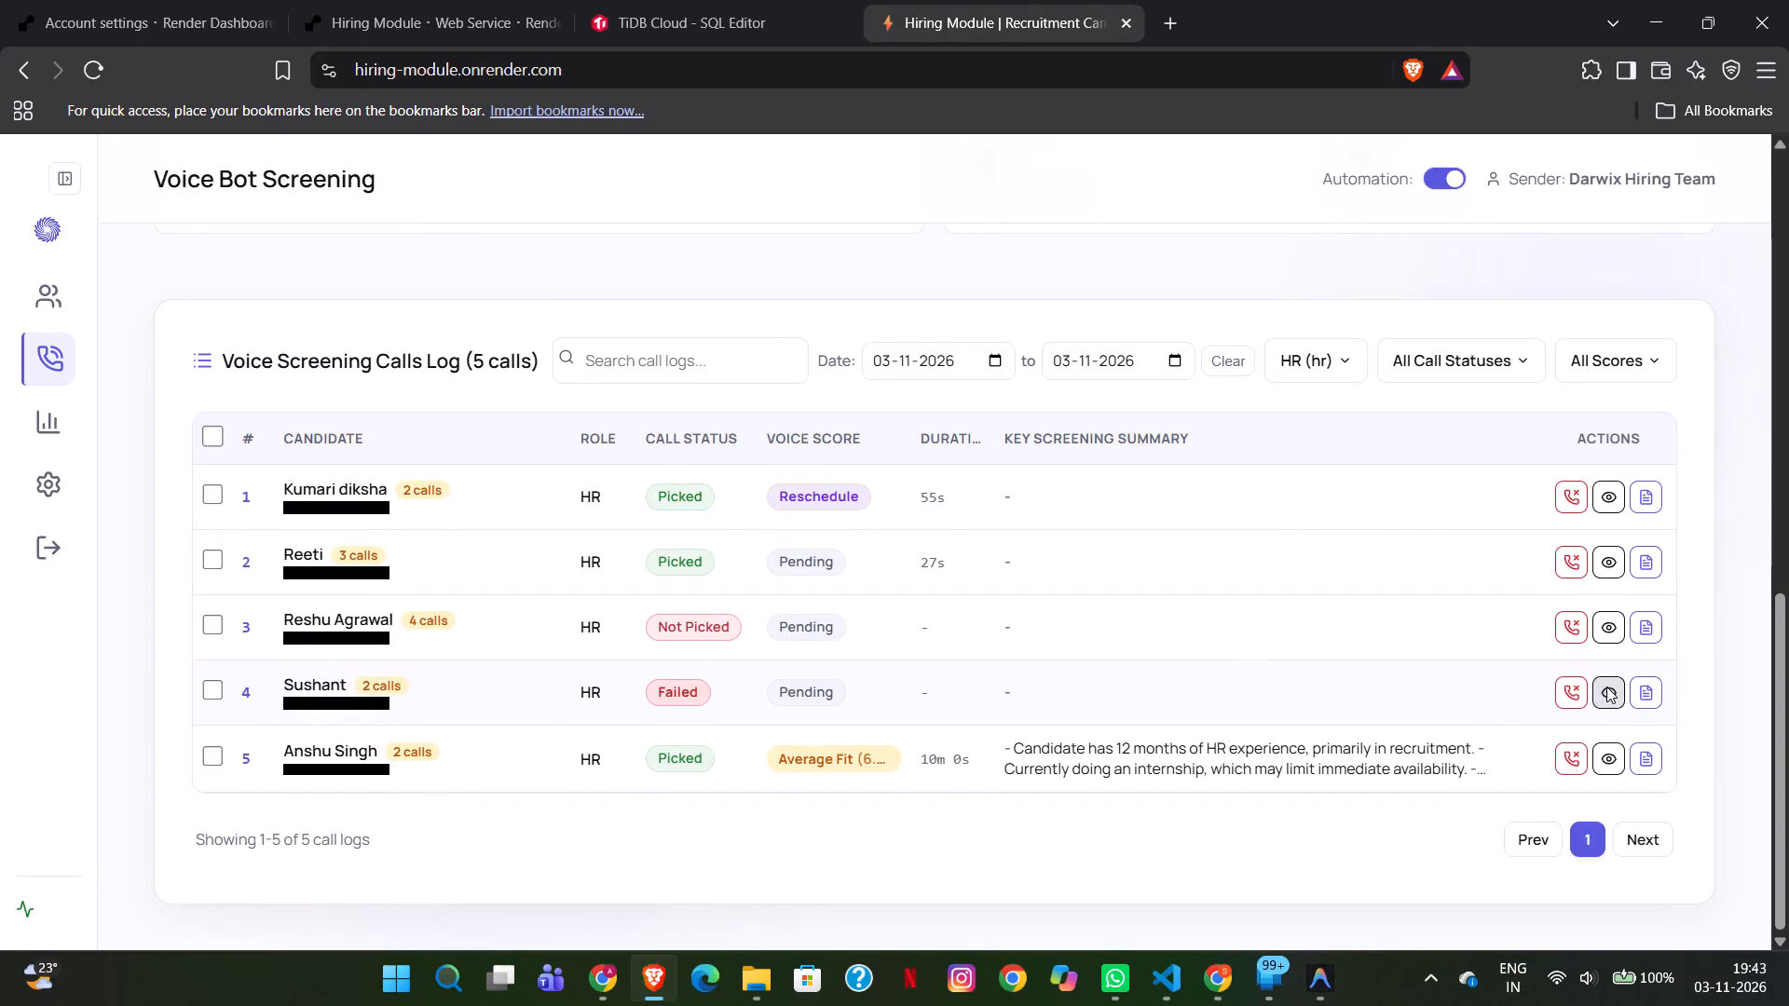
pyautogui.click(1606, 687)
pyautogui.click(1619, 626)
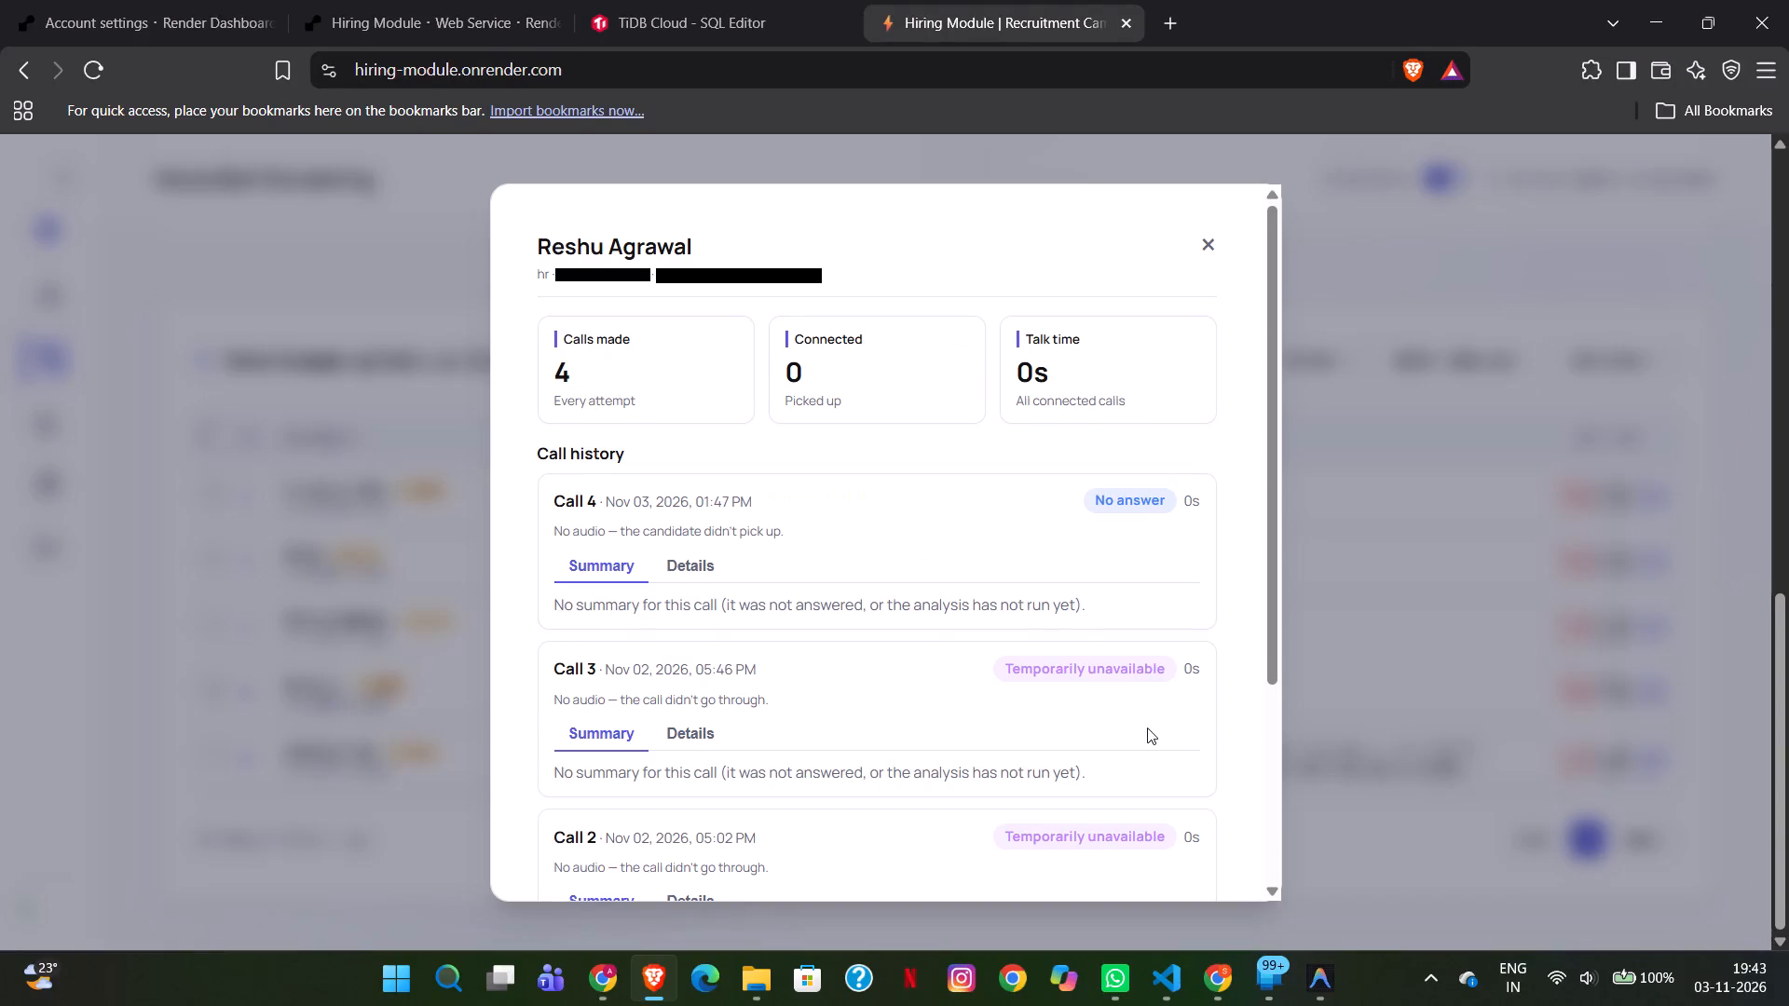
pyautogui.scroll(-2, 1083, 708)
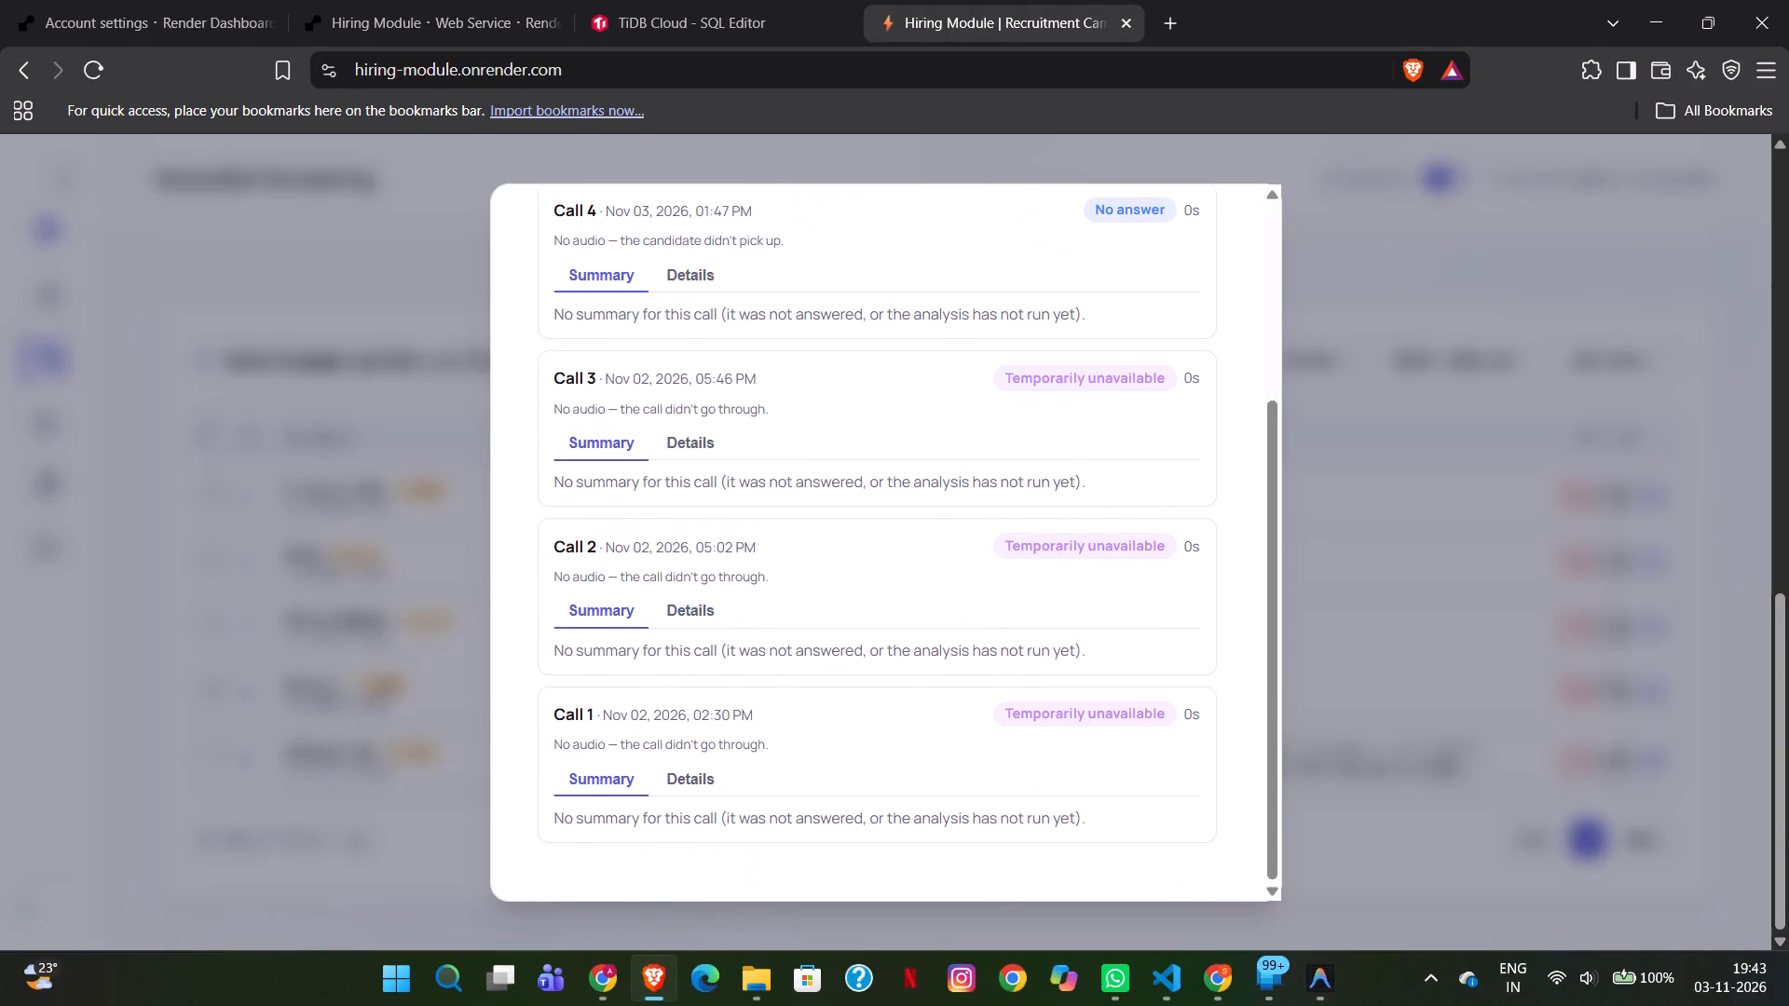
pyautogui.scroll(2, 990, 700)
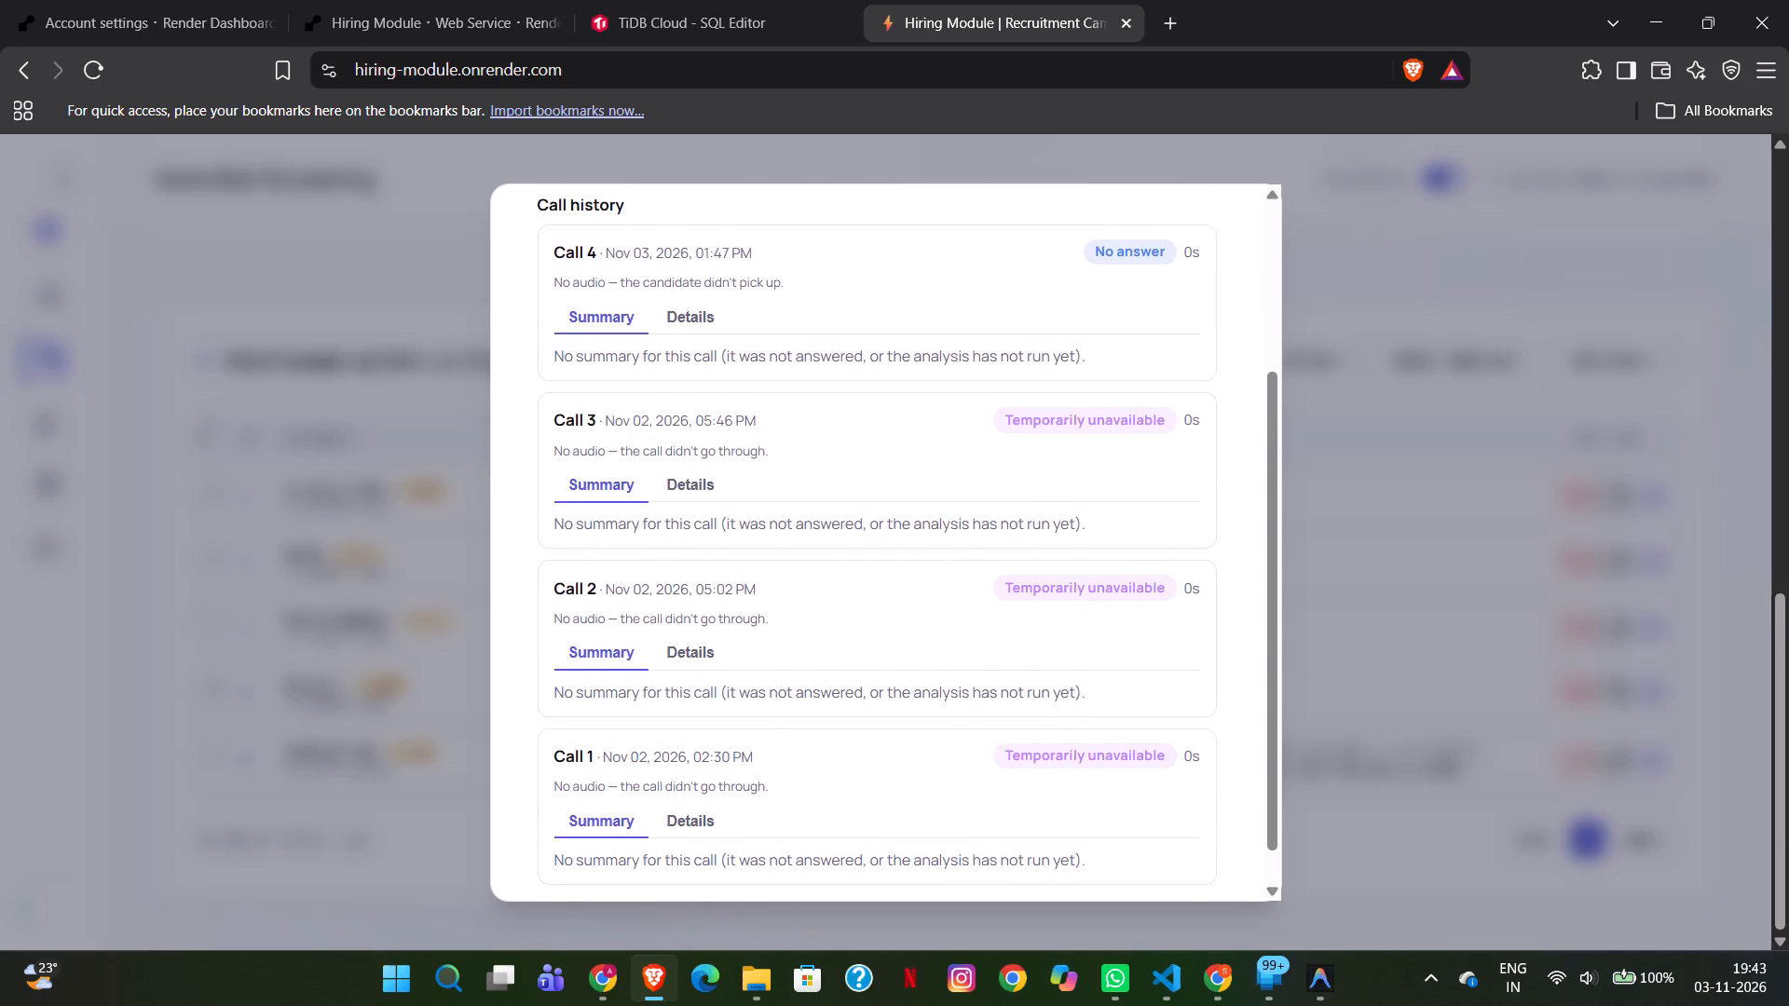
pyautogui.scroll(1, 990, 700)
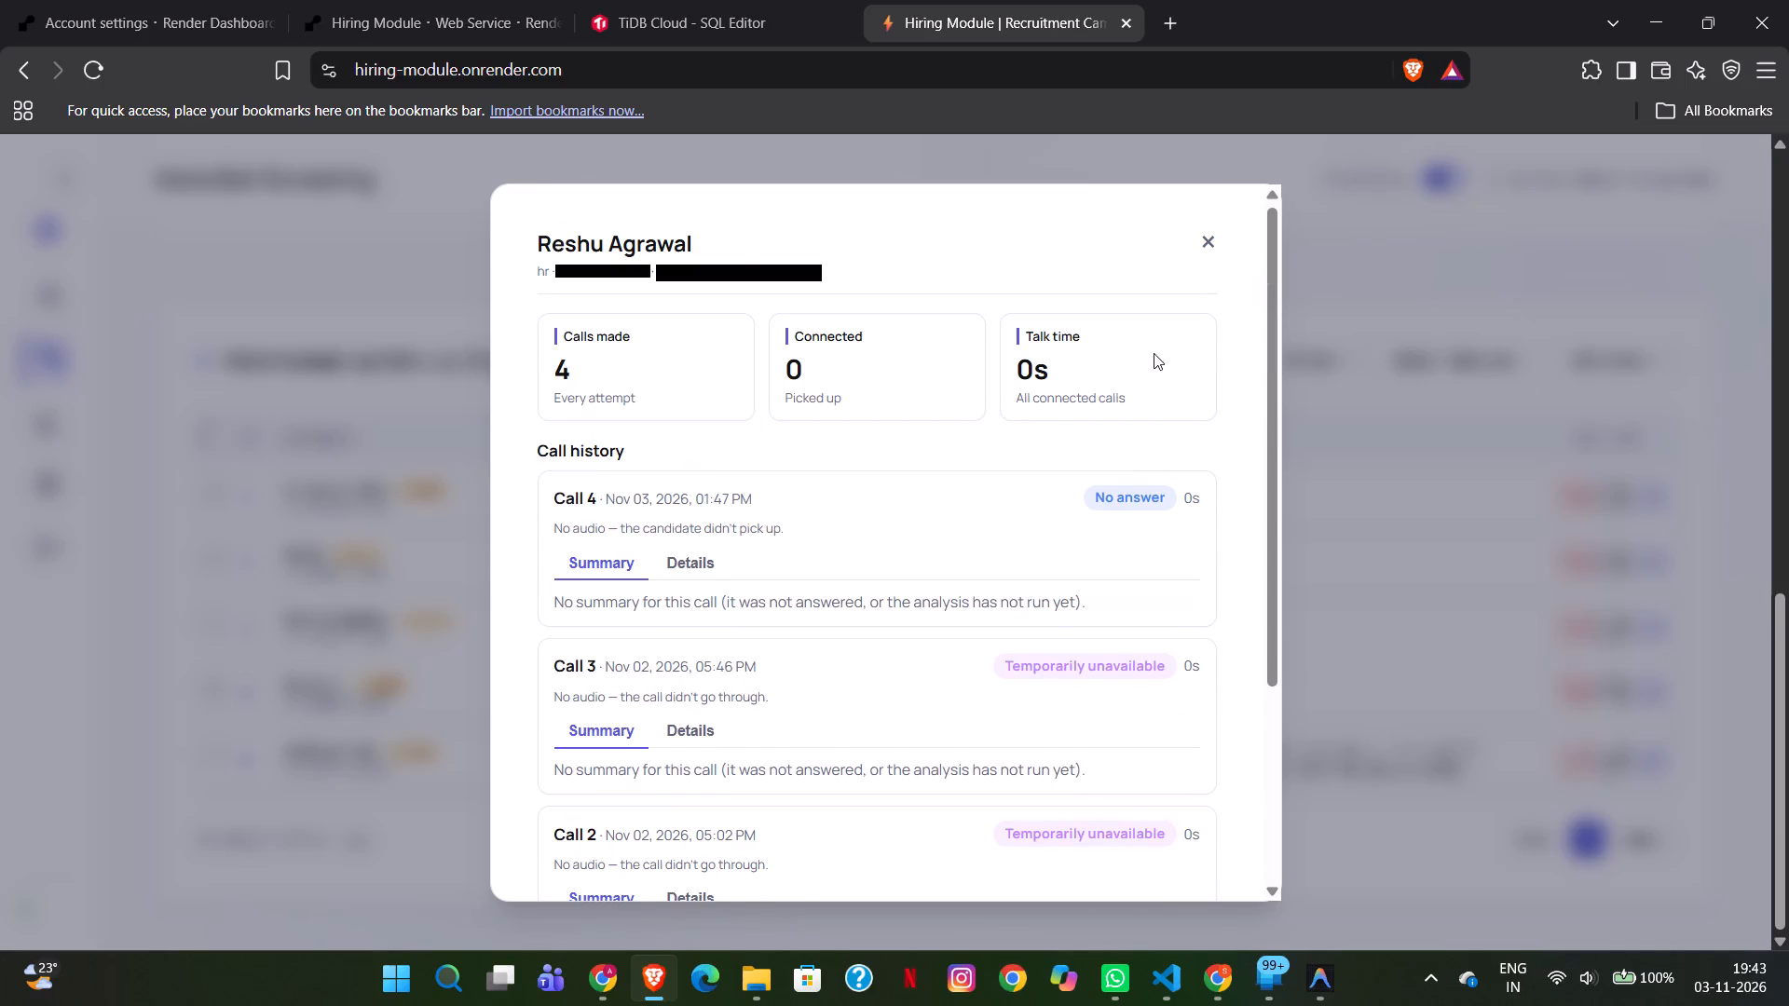
pyautogui.scroll(-2, 1065, 657)
pyautogui.scroll(1, 1065, 657)
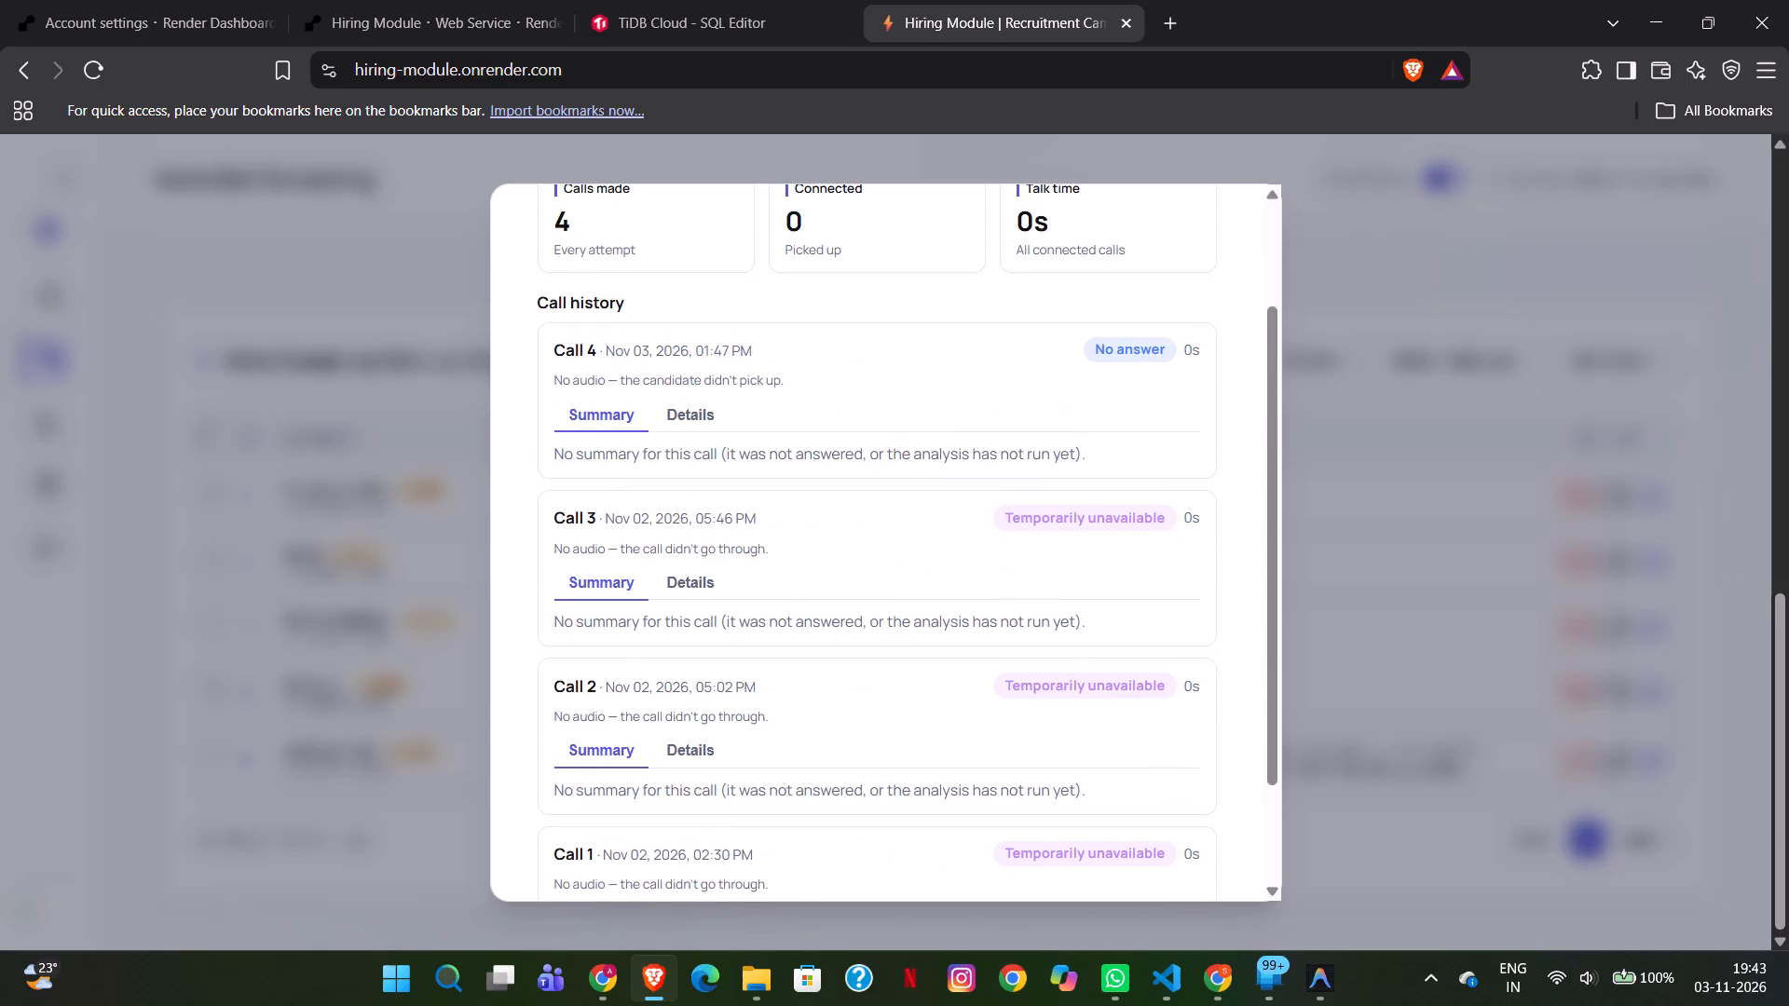
pyautogui.scroll(1, 1191, 413)
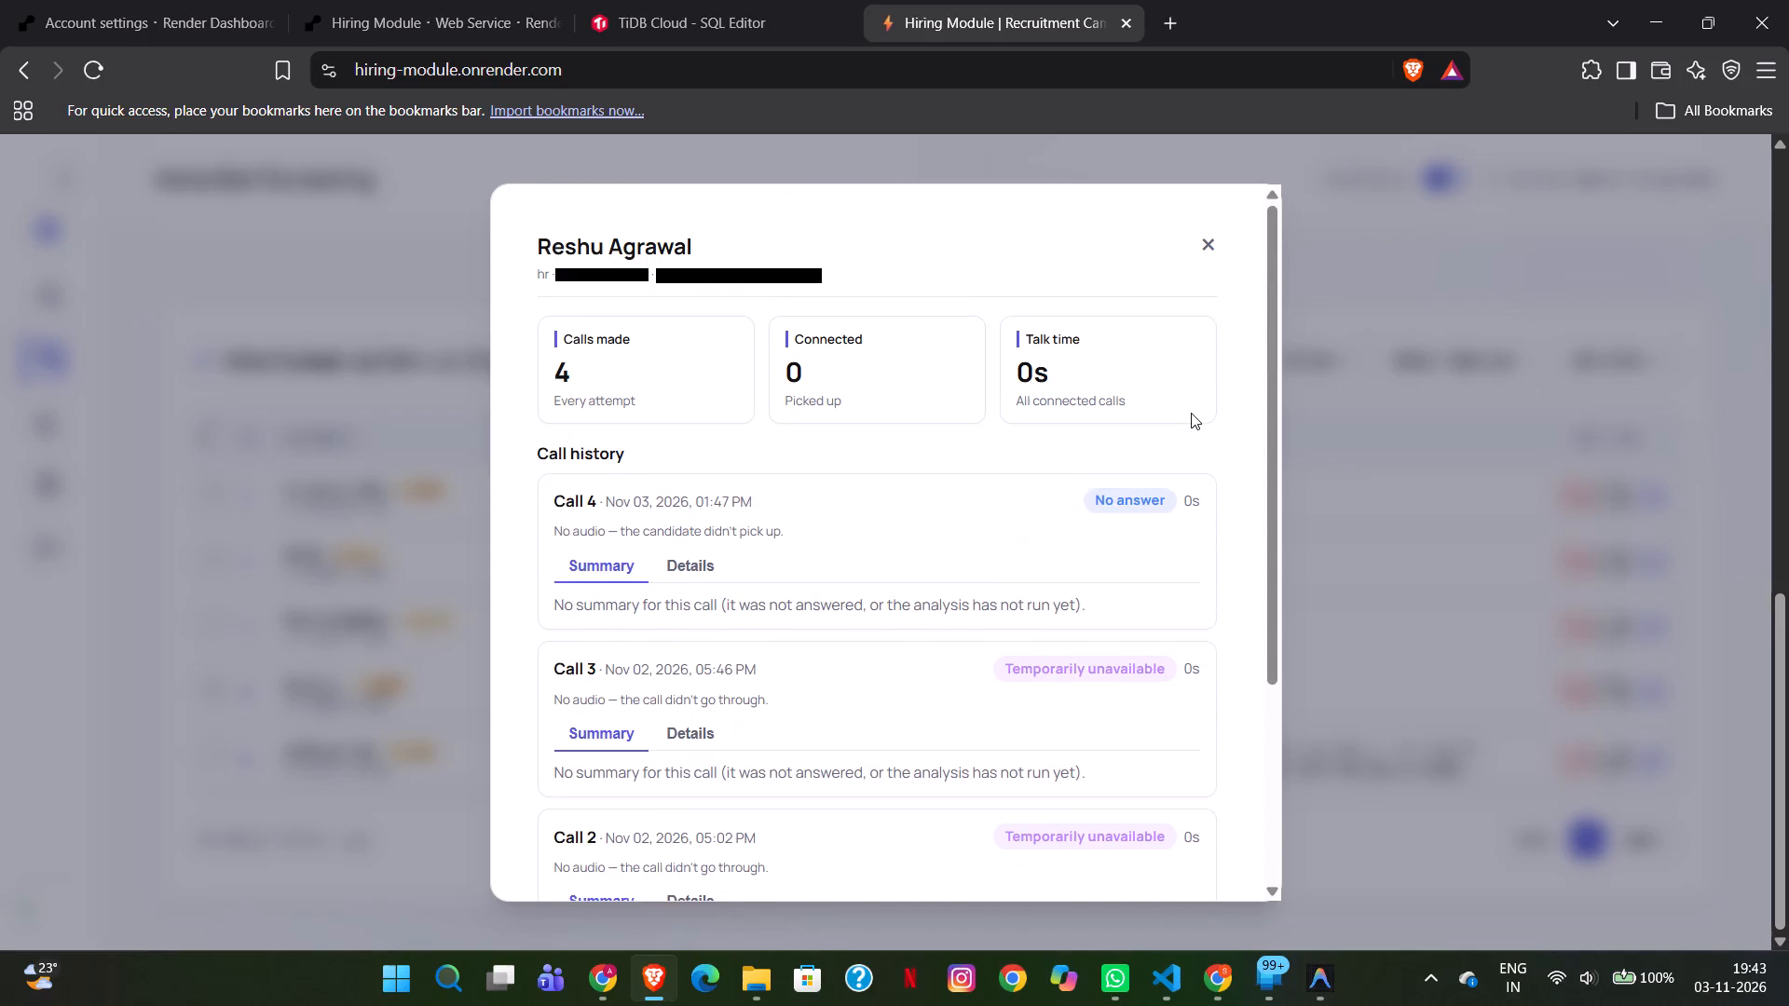
# Close and reopen the call history of the candidate in row 3, recheck the call attempts, and close it.
pyautogui.click(1217, 243)
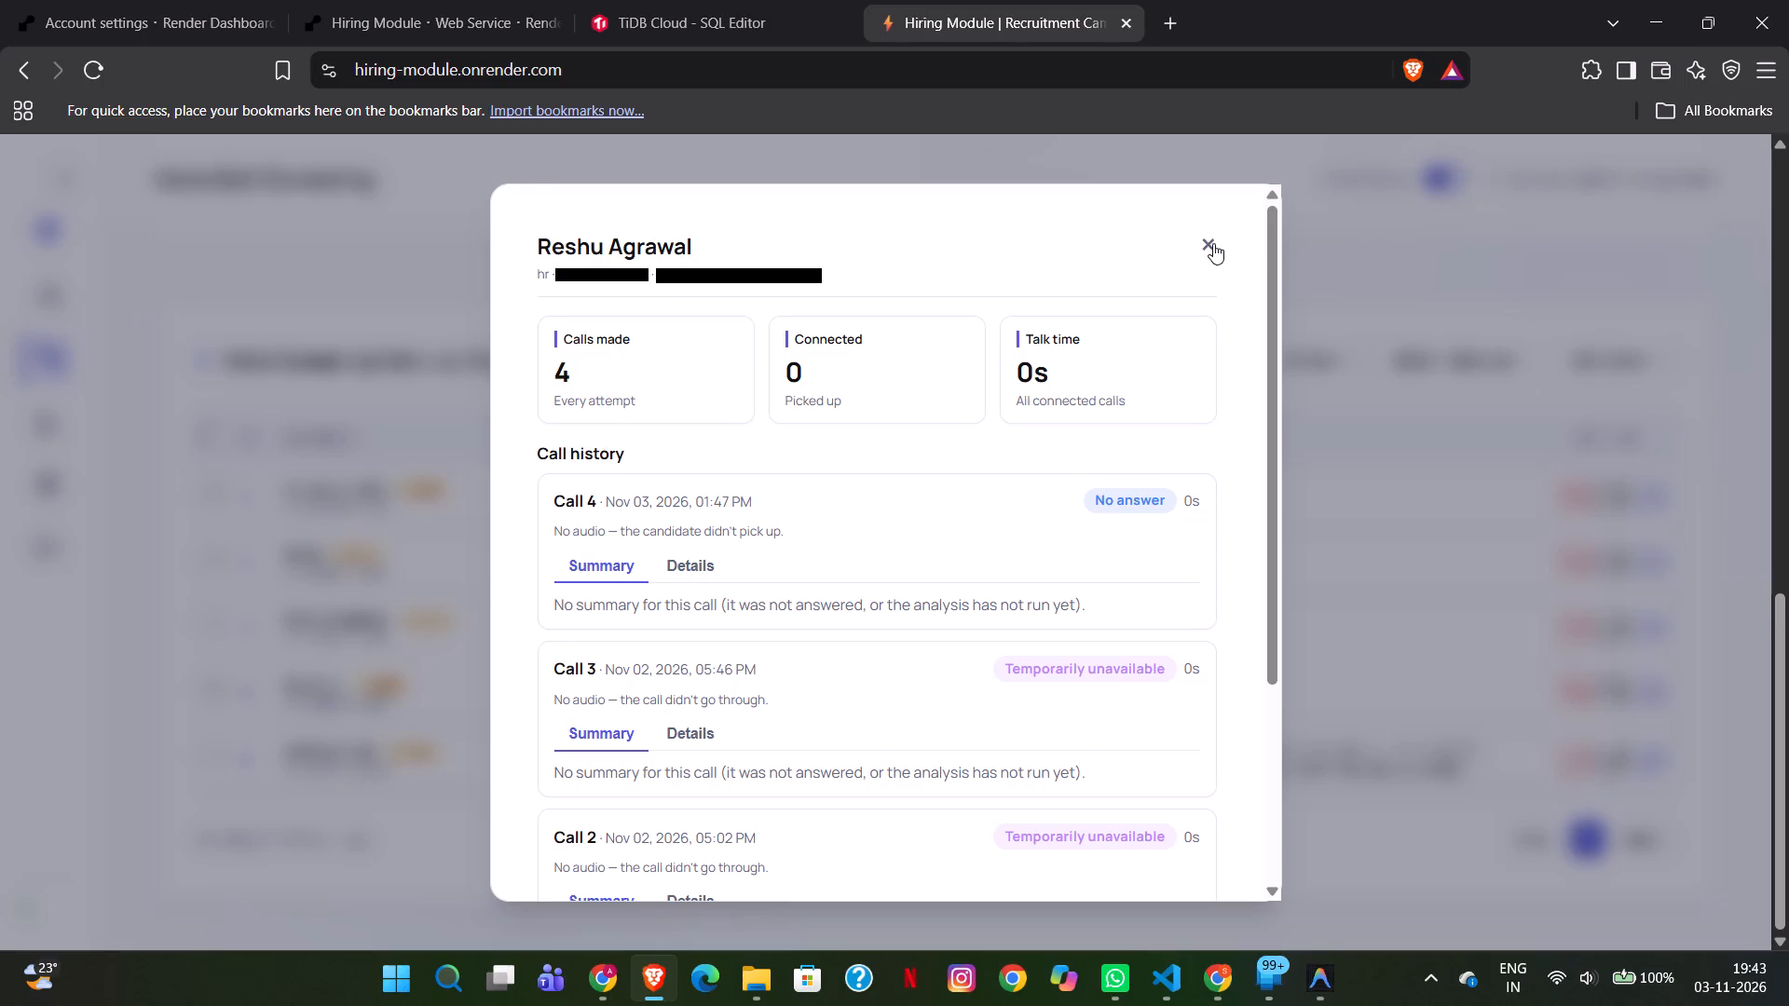
pyautogui.click(1208, 243)
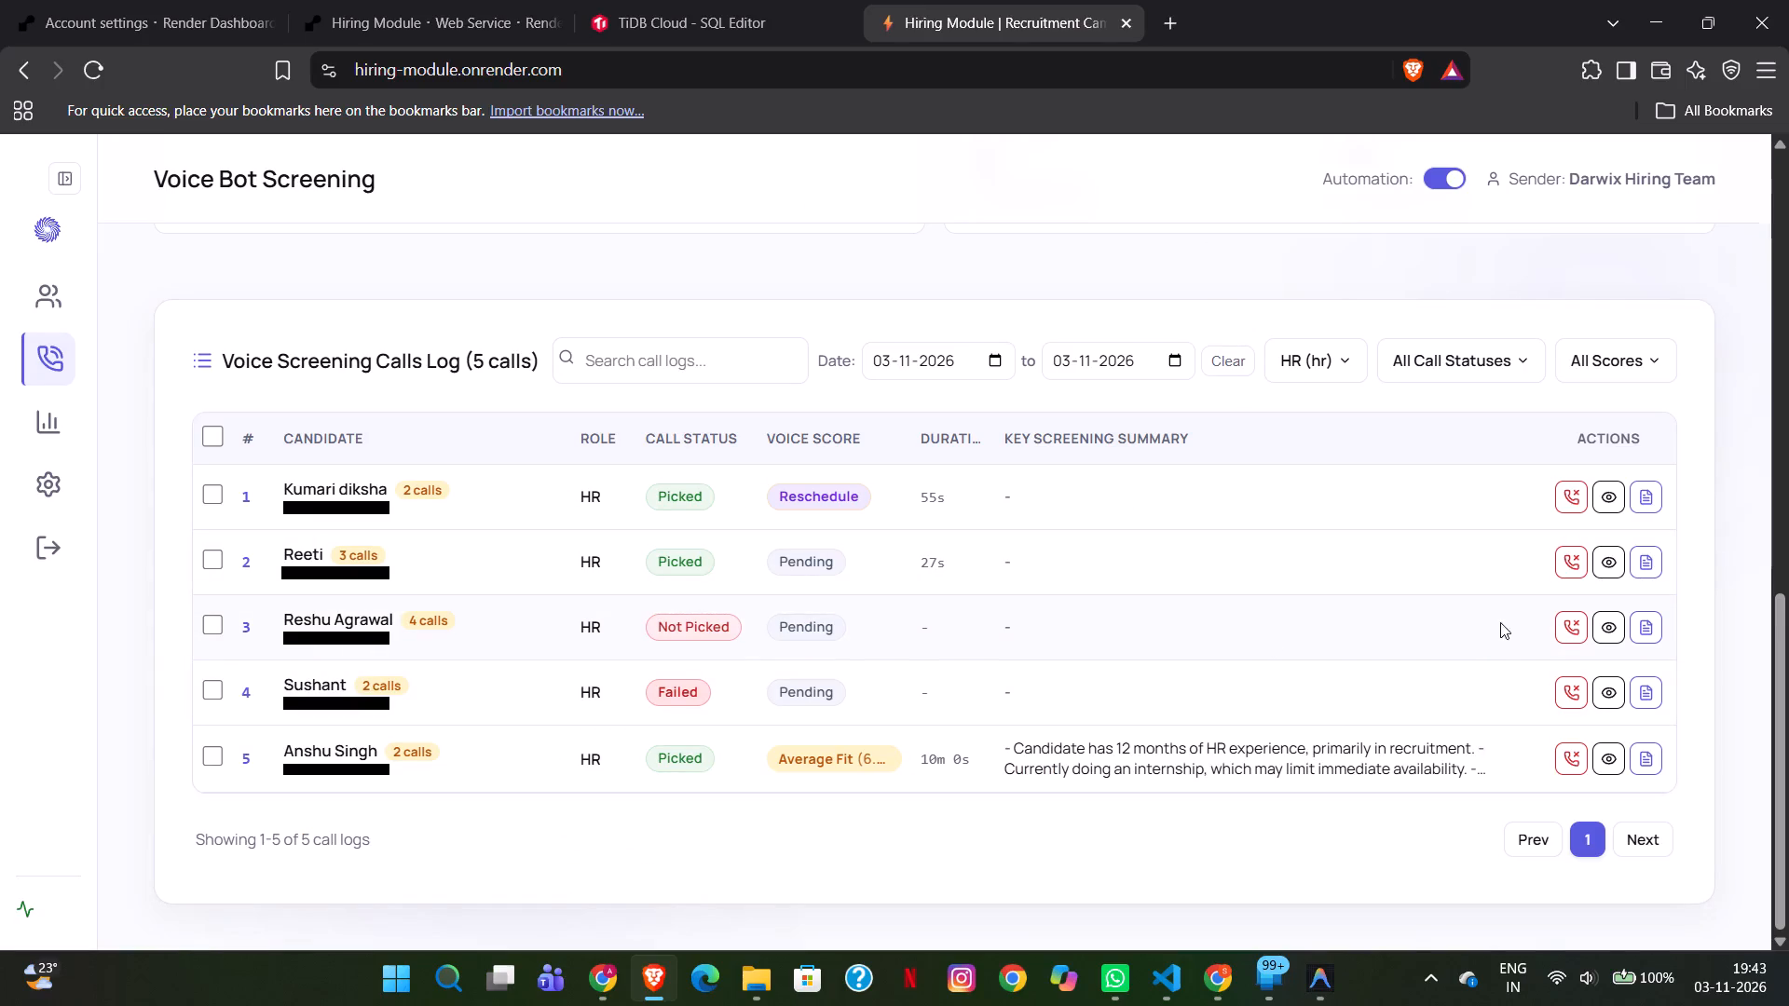
pyautogui.click(1617, 633)
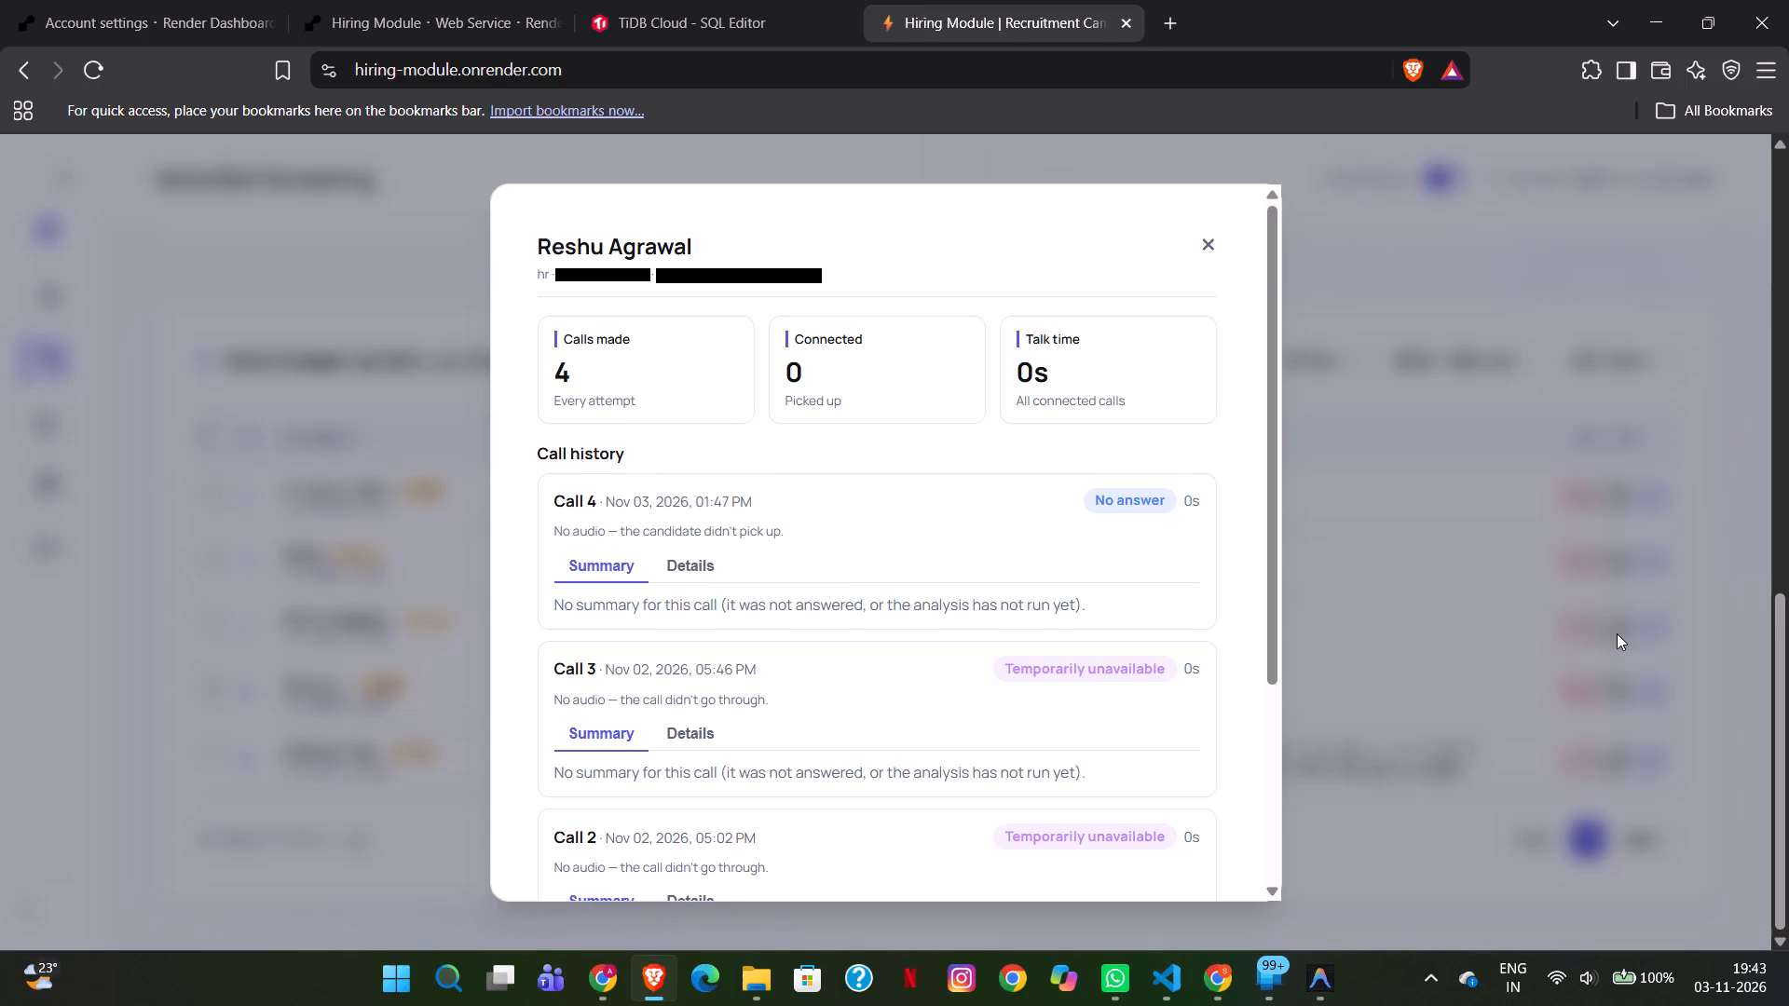
pyautogui.scroll(-2, 1135, 741)
pyautogui.scroll(1, 1135, 741)
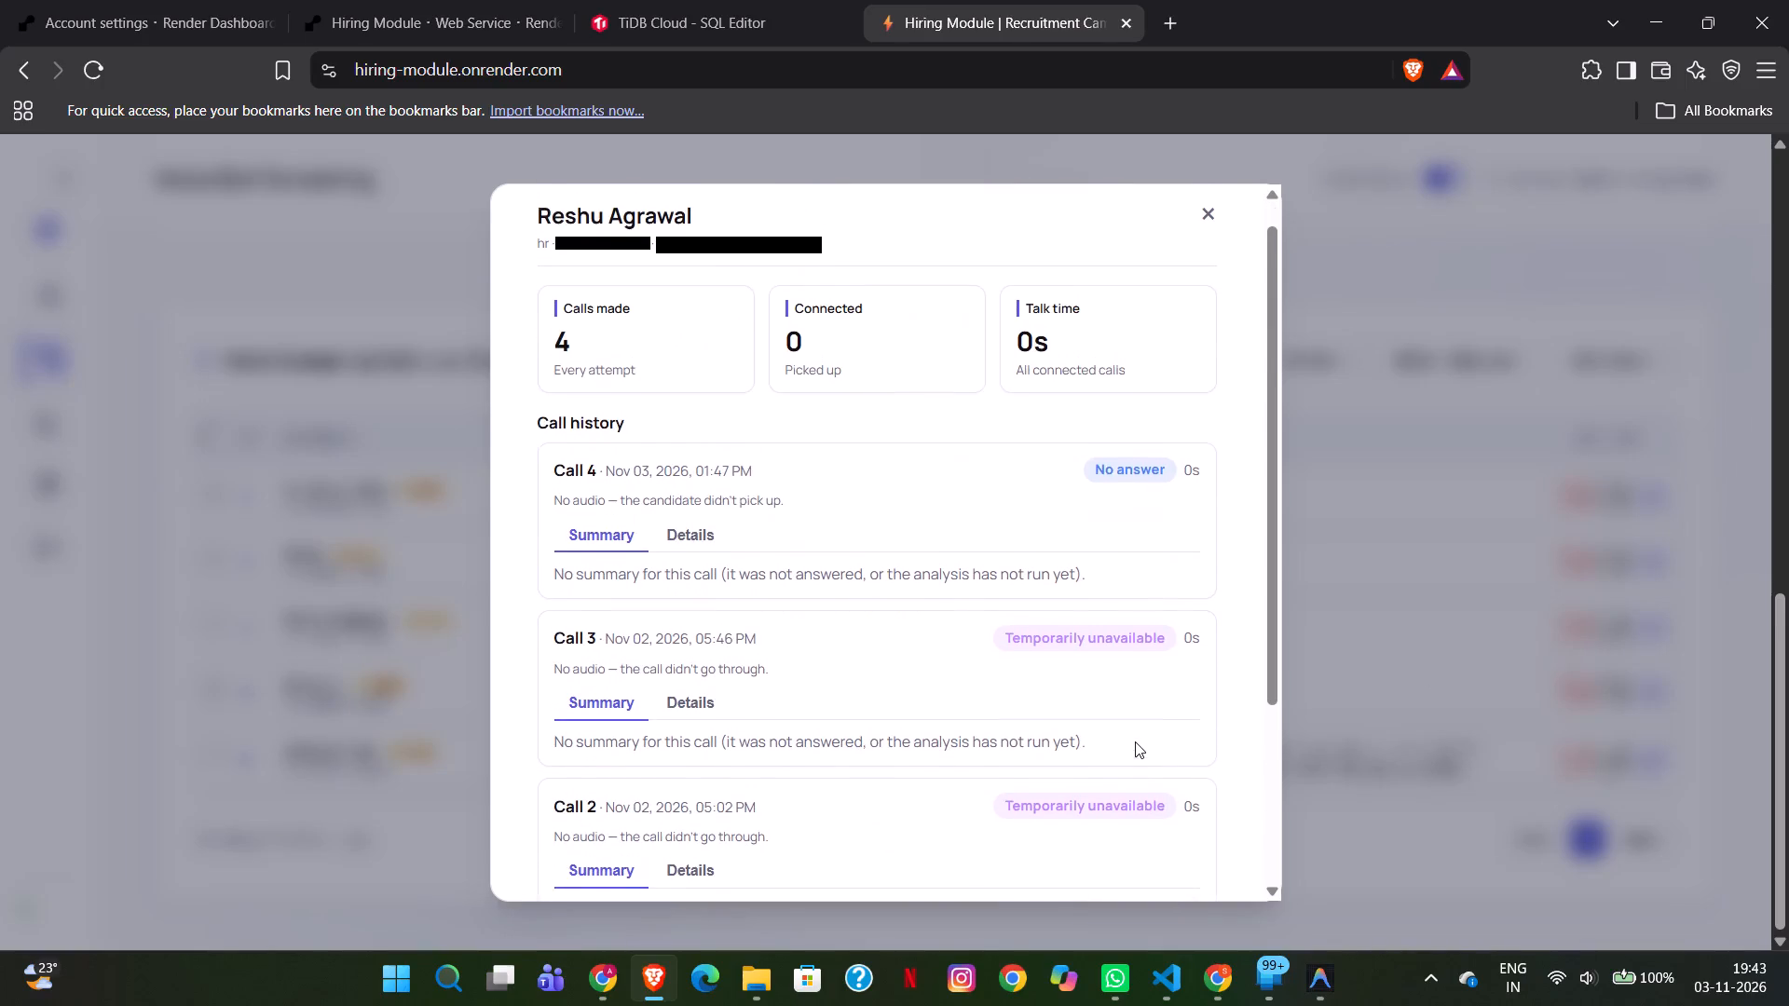
pyautogui.scroll(1, 1135, 741)
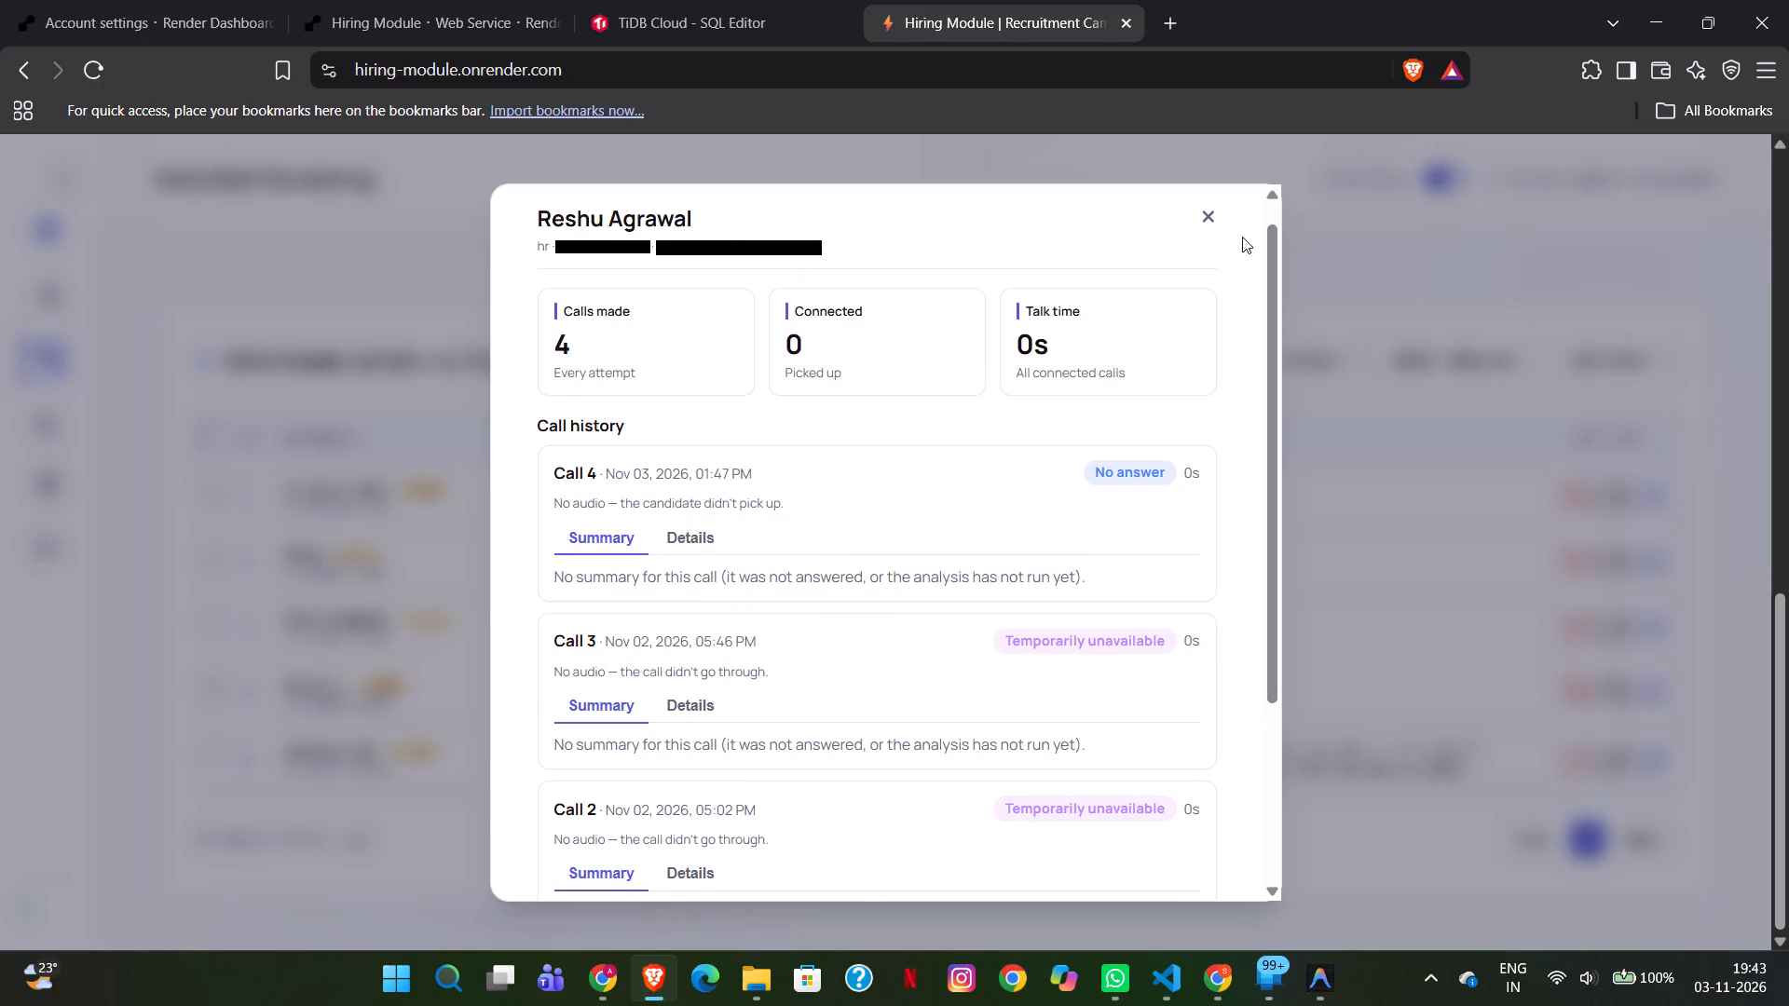
pyautogui.click(1204, 206)
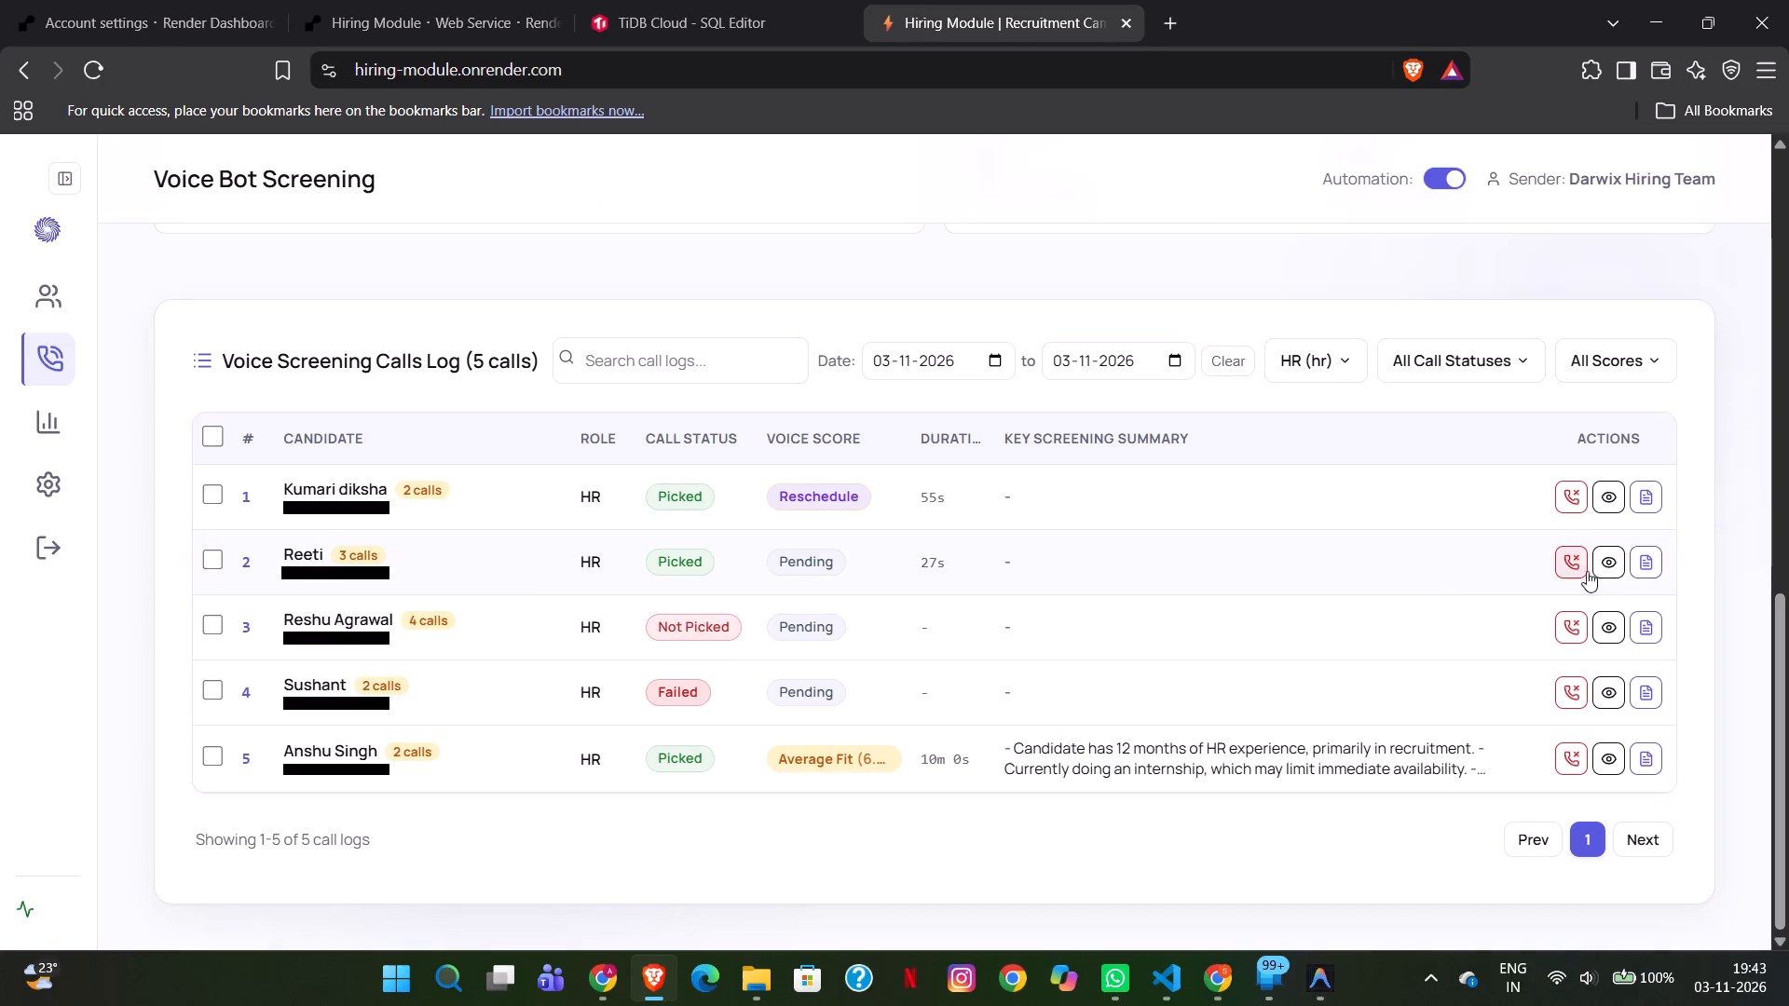
# Open the call history of the candidate in row 2, check the status and summary of all attempts, and close it.
pyautogui.click(1611, 564)
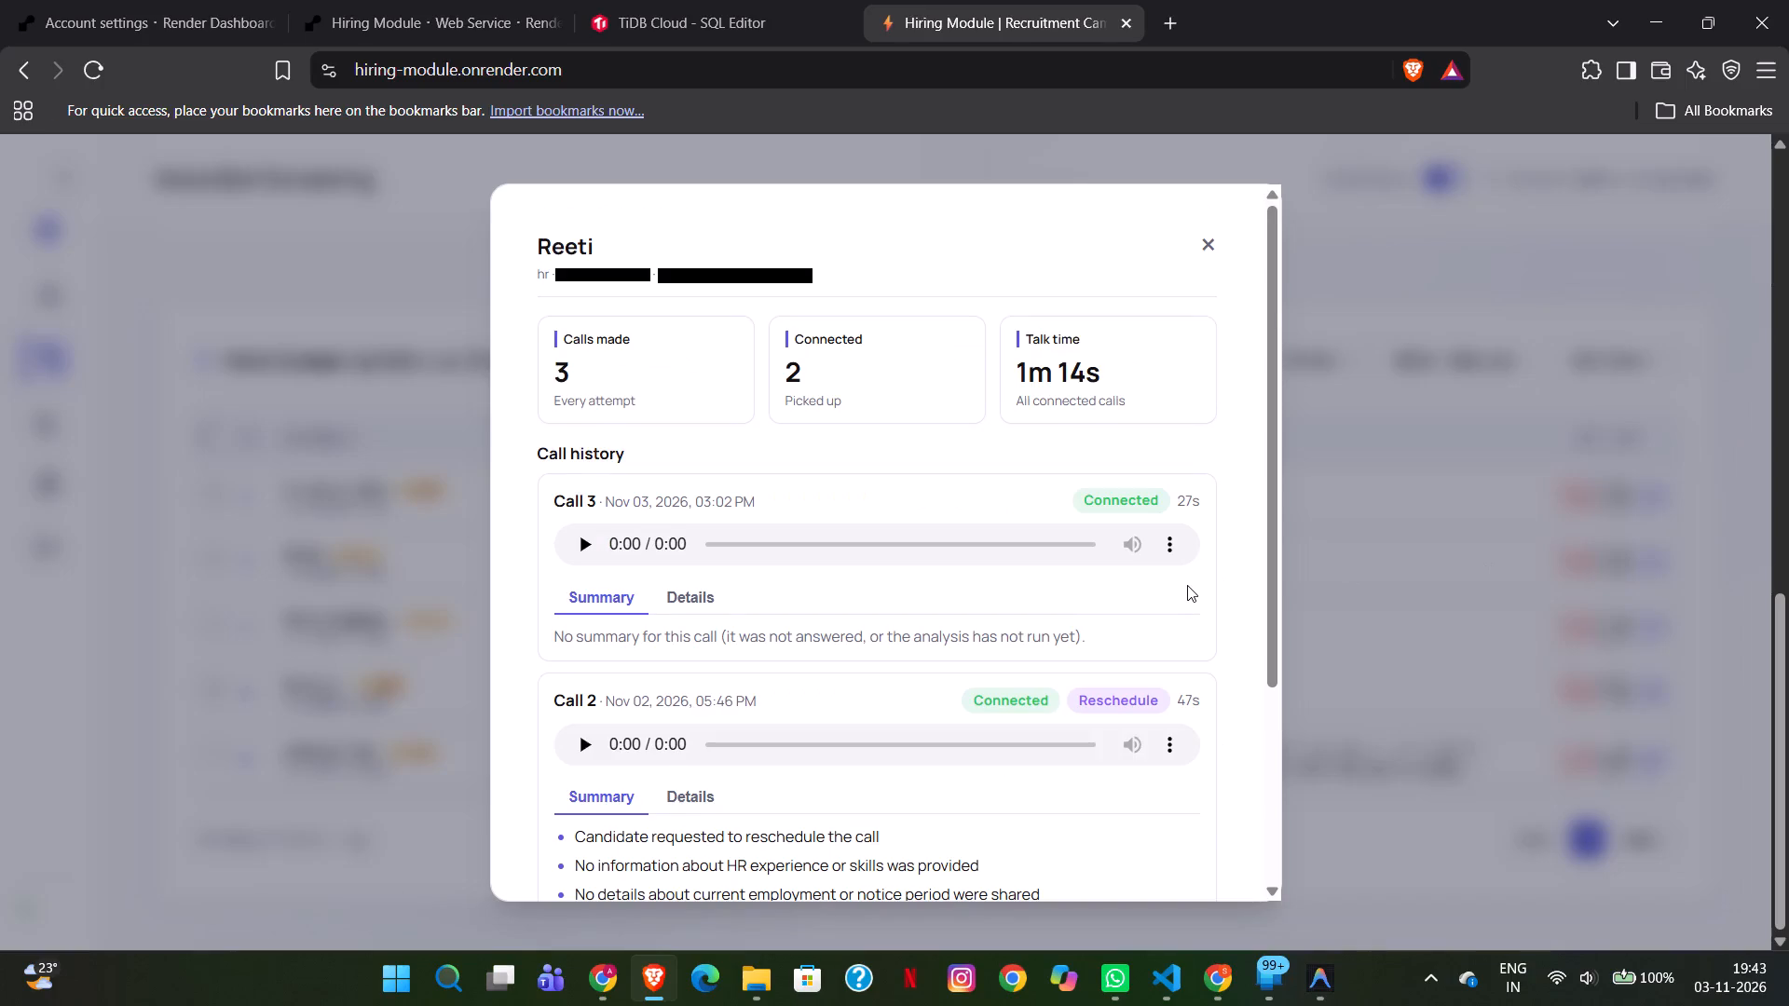
pyautogui.scroll(-2, 1187, 585)
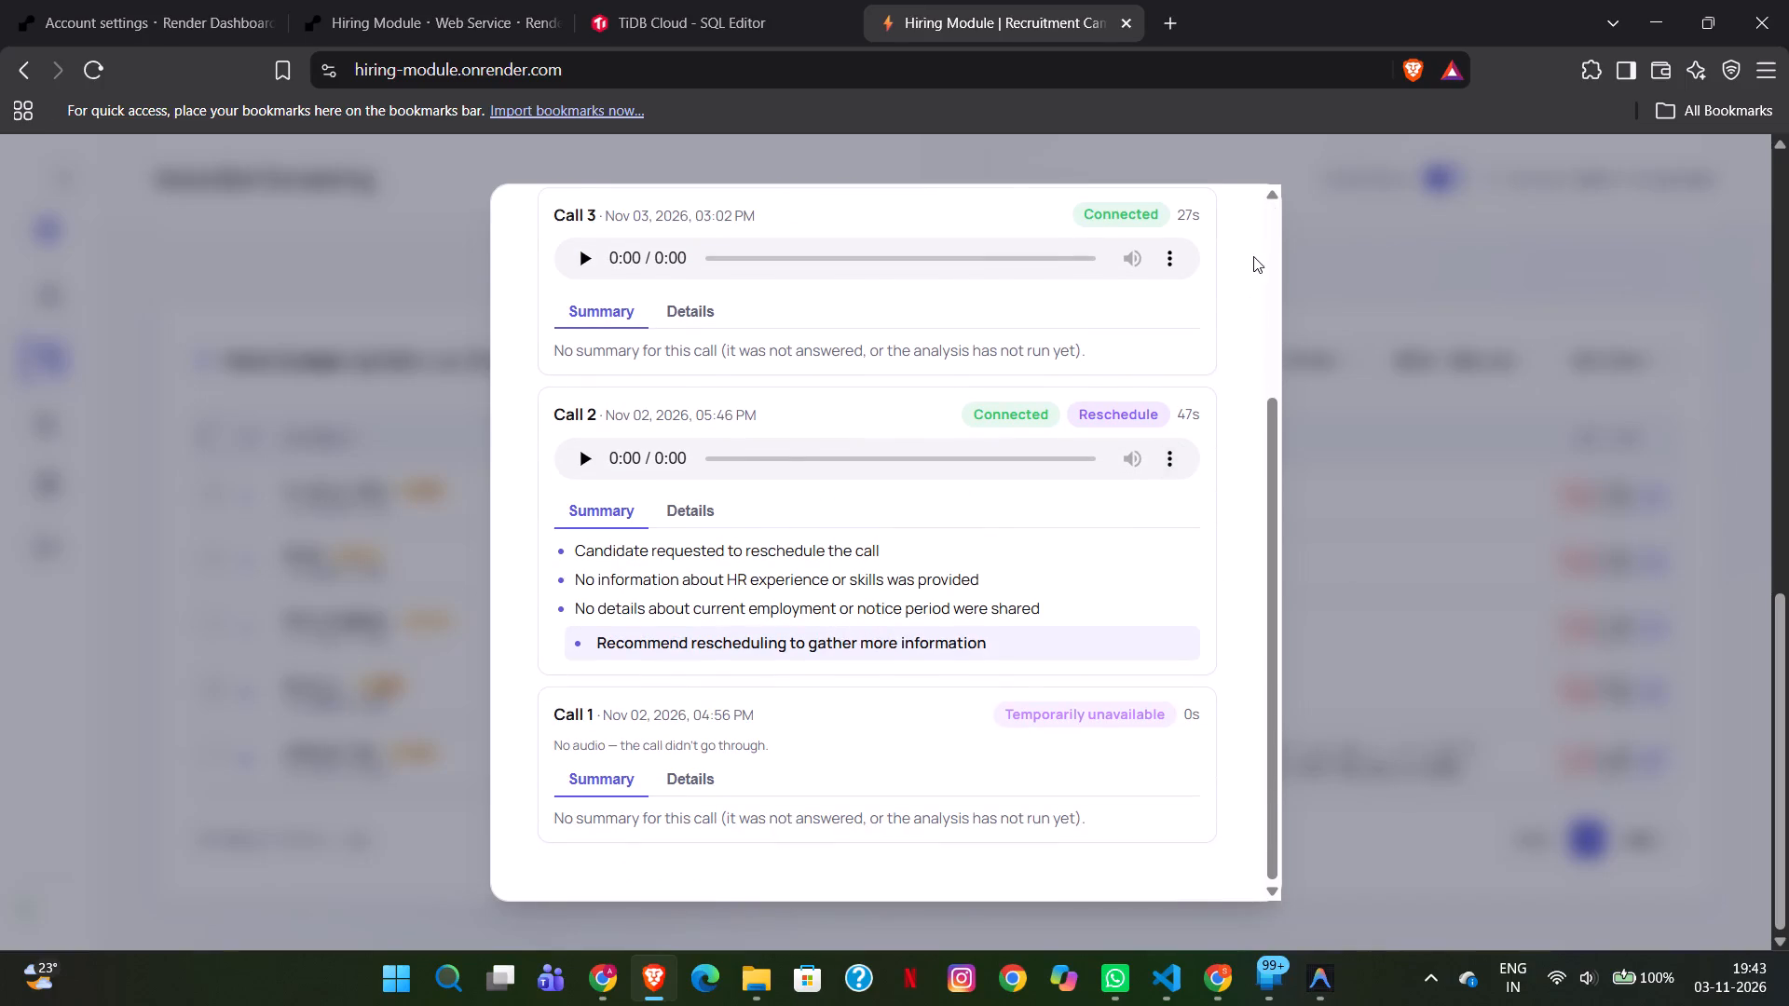
pyautogui.scroll(2, 1253, 256)
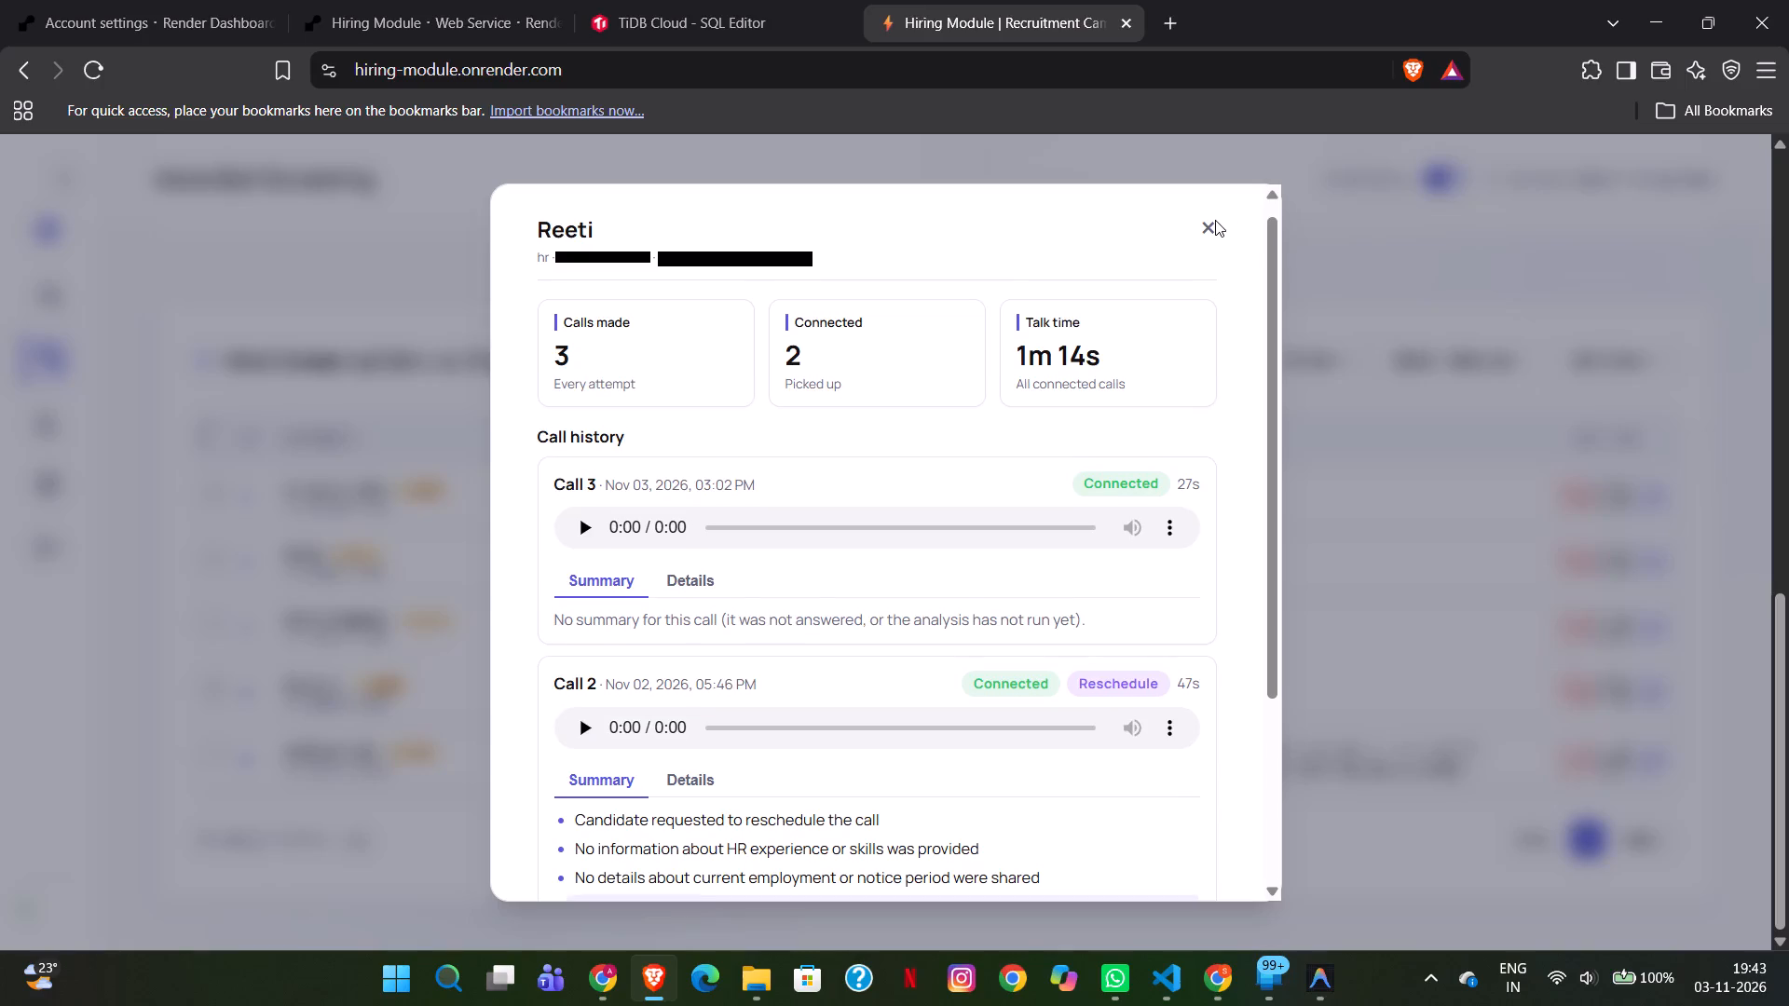
pyautogui.click(1211, 224)
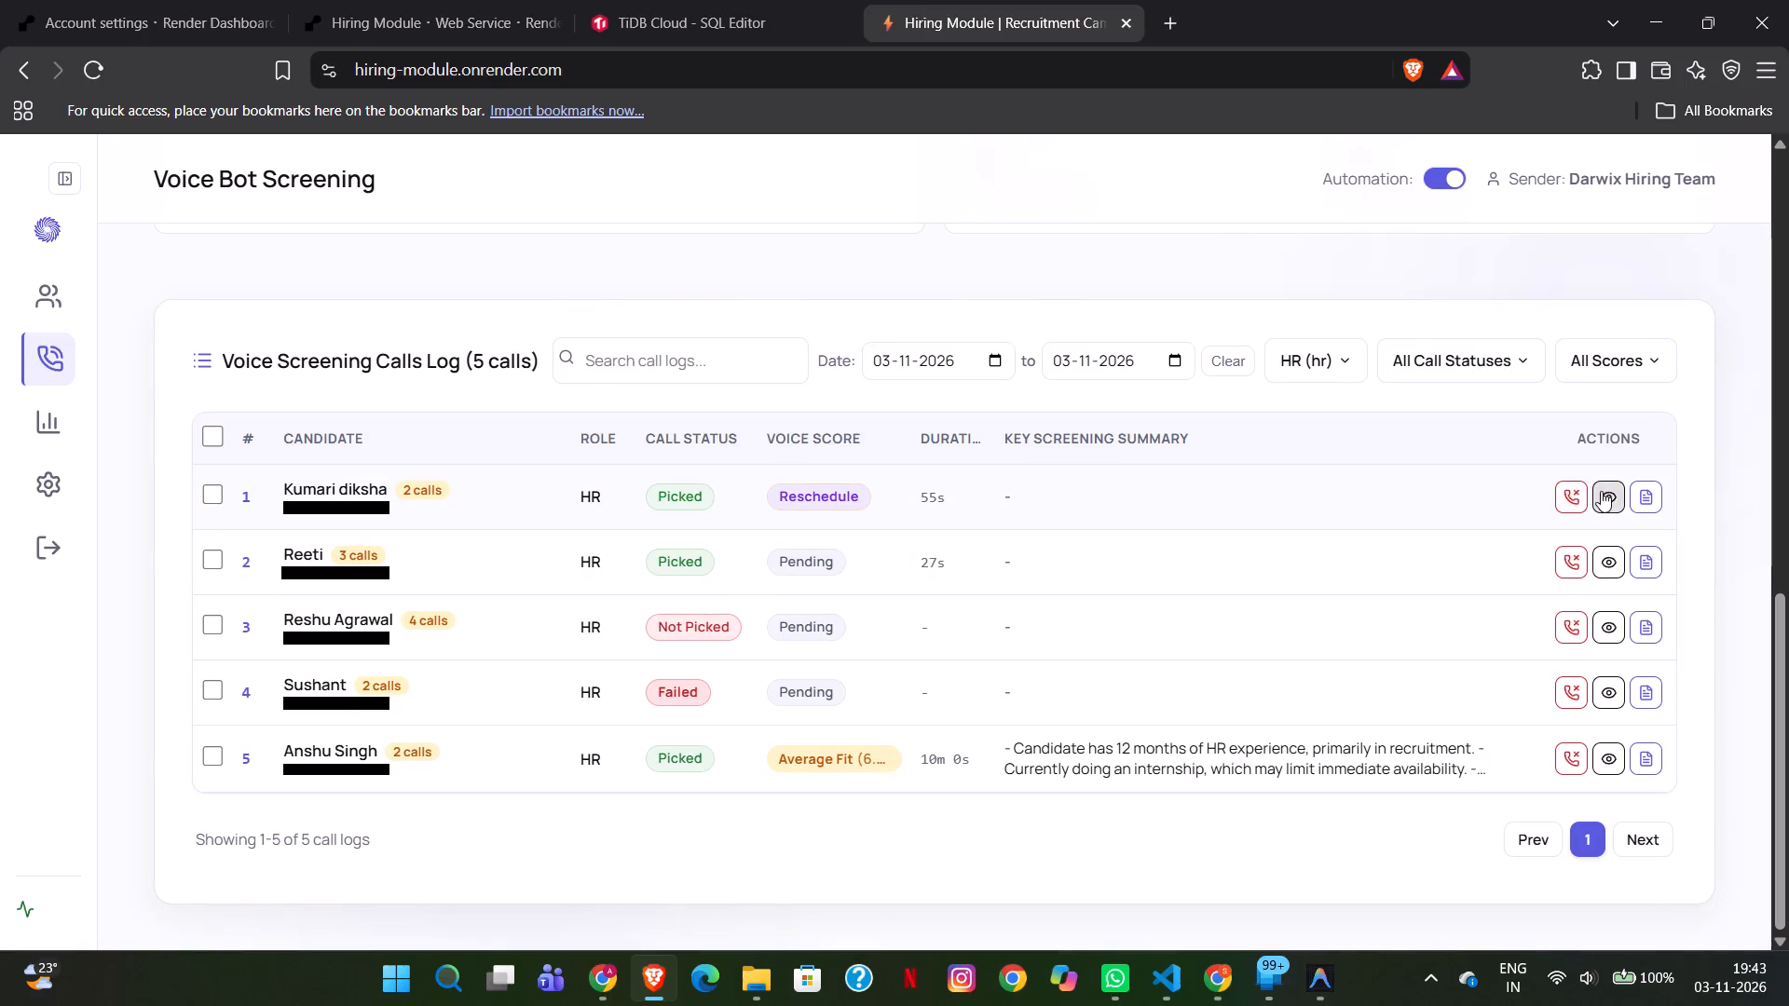
# Reopen the call history of the candidate in row 1, review both calls' statuses and summaries, and close it.
pyautogui.click(1601, 491)
pyautogui.scroll(-2, 1209, 627)
pyautogui.scroll(1, 1224, 453)
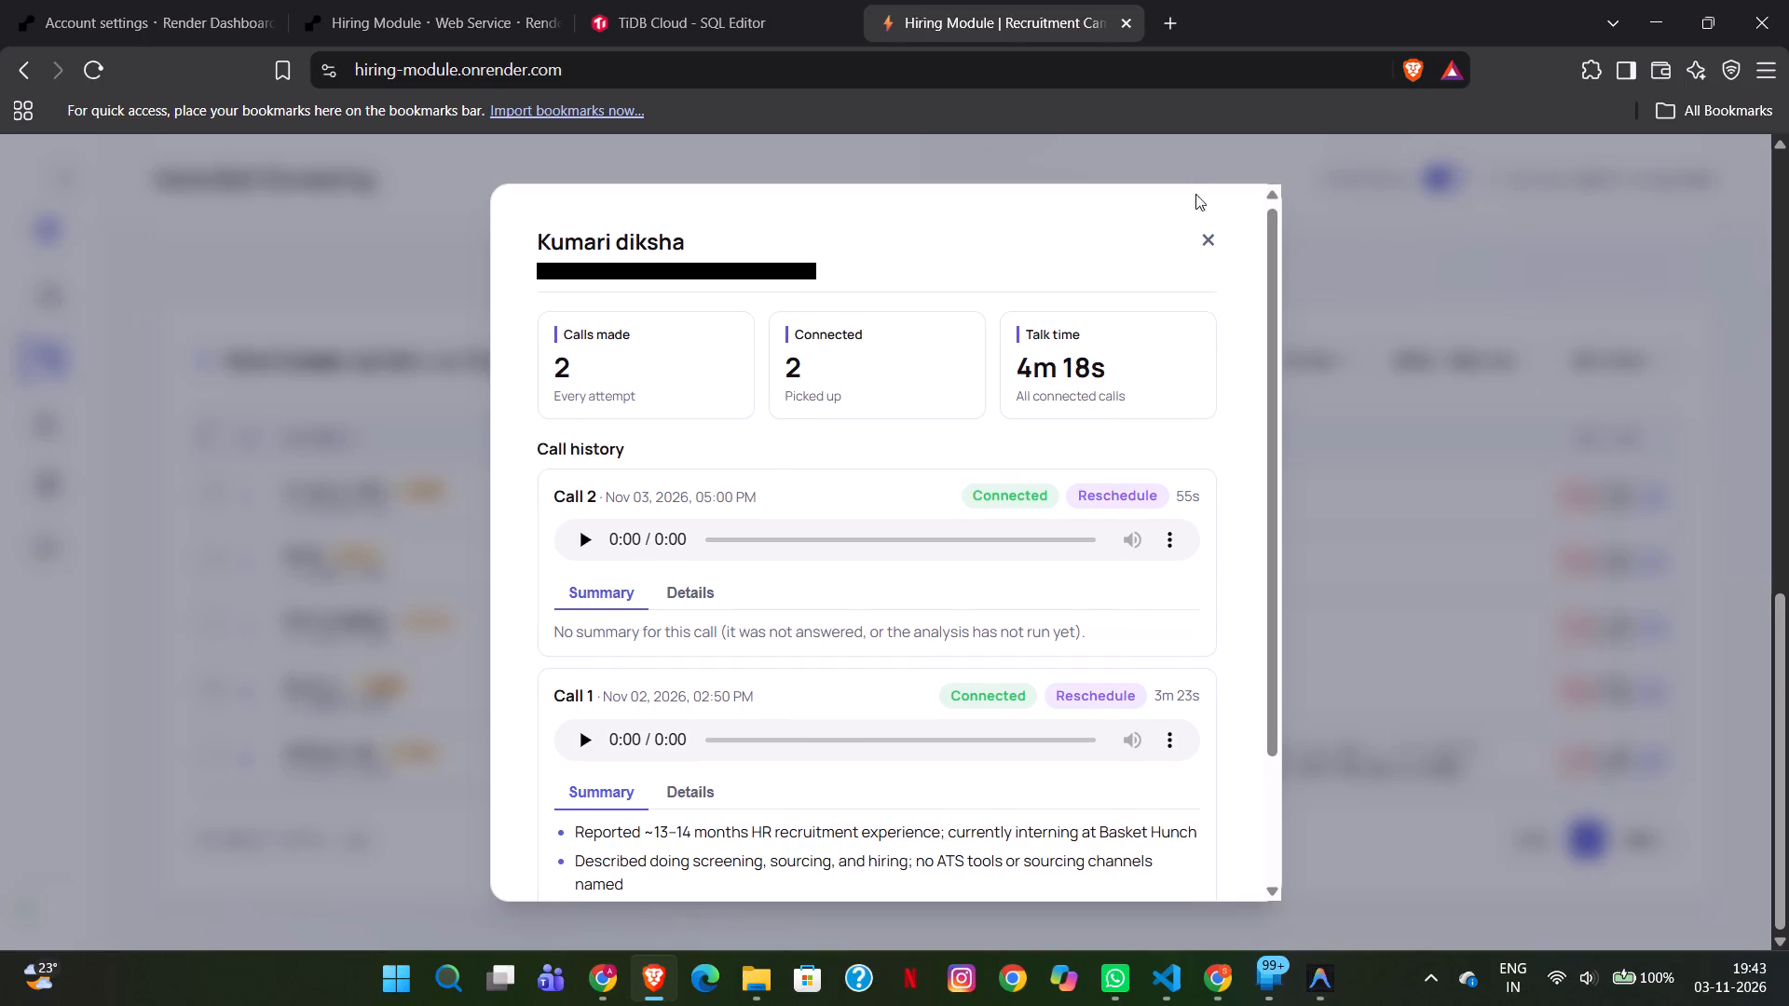
pyautogui.click(1203, 245)
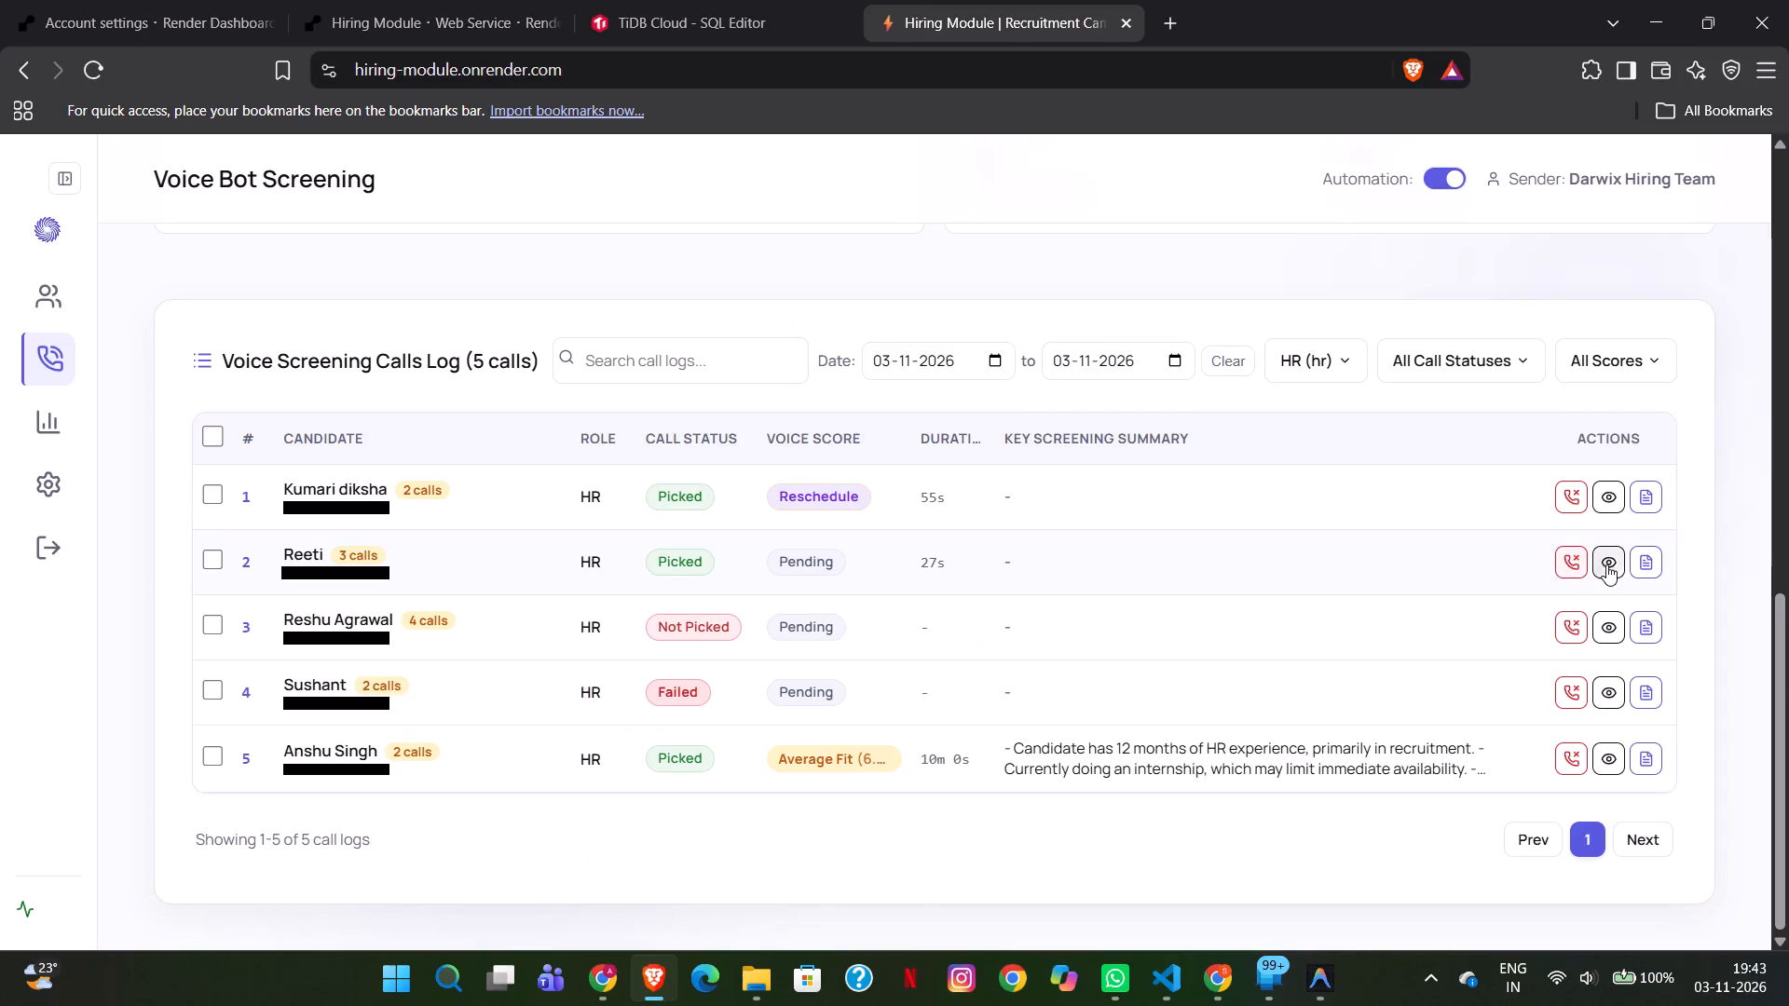
# Recheck the latest calls in the row 2 candidate's call history and close it.
pyautogui.click(1616, 564)
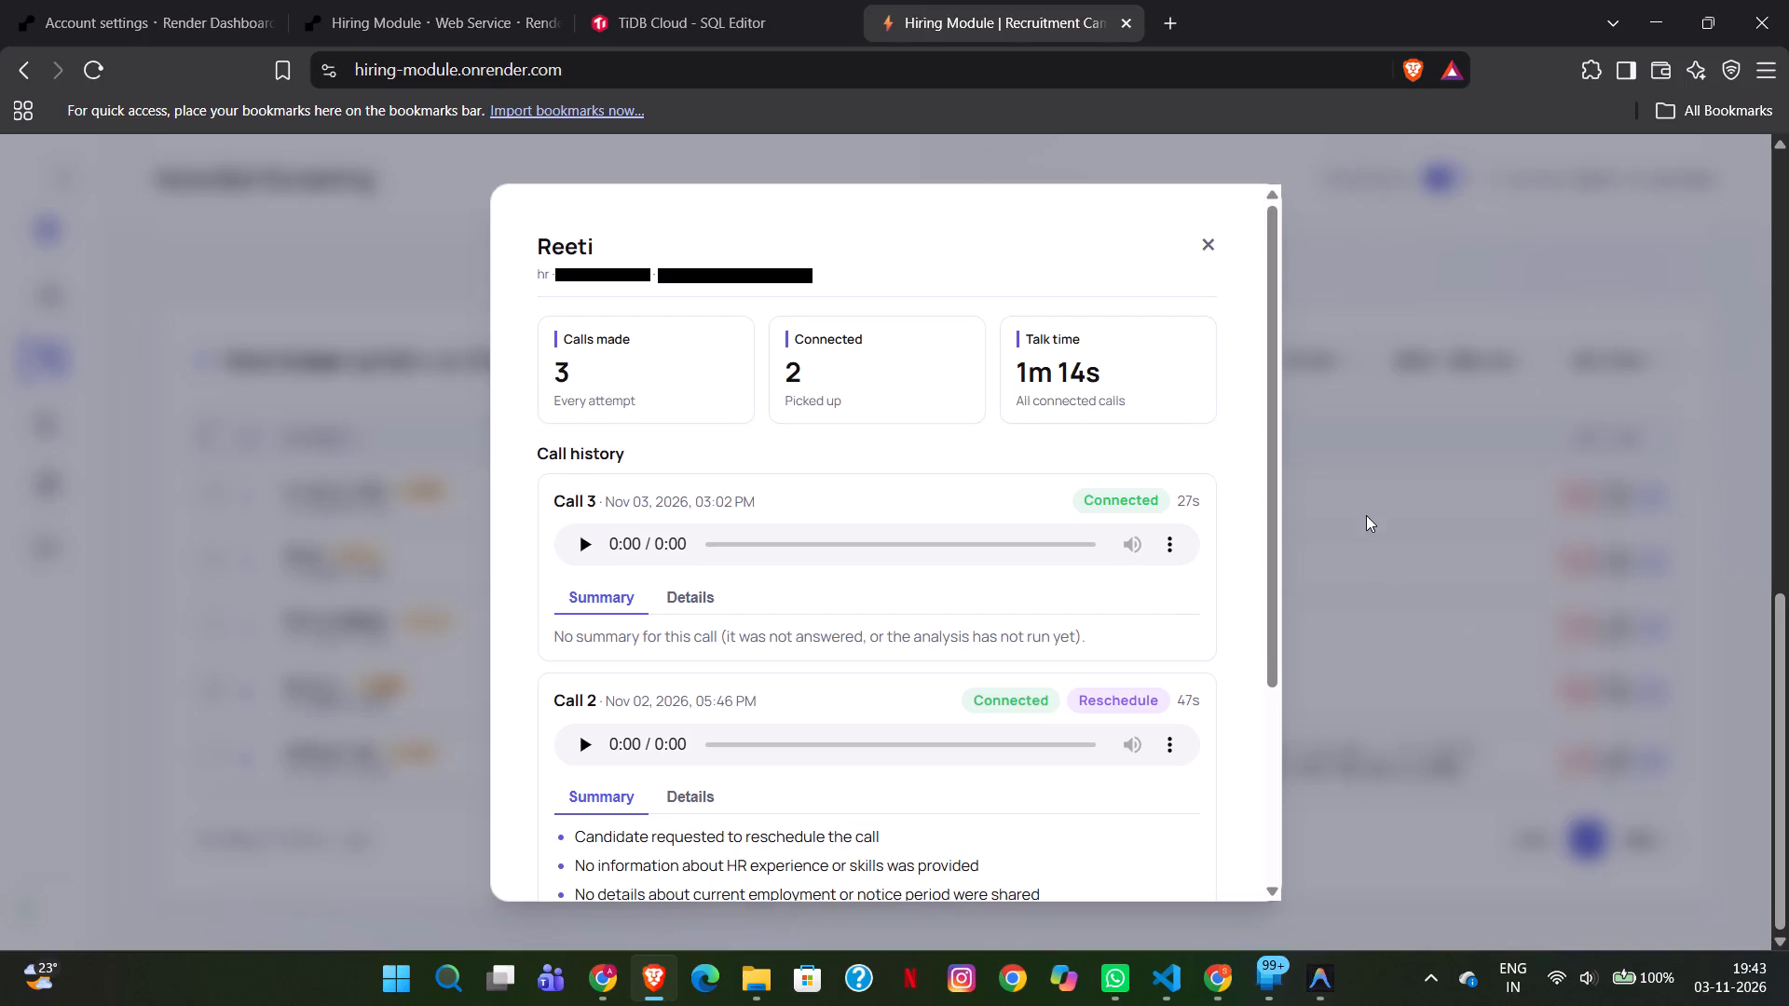
pyautogui.moveTo(1189, 238); pyautogui.dragTo(1199, 243)
pyautogui.click(1199, 243)
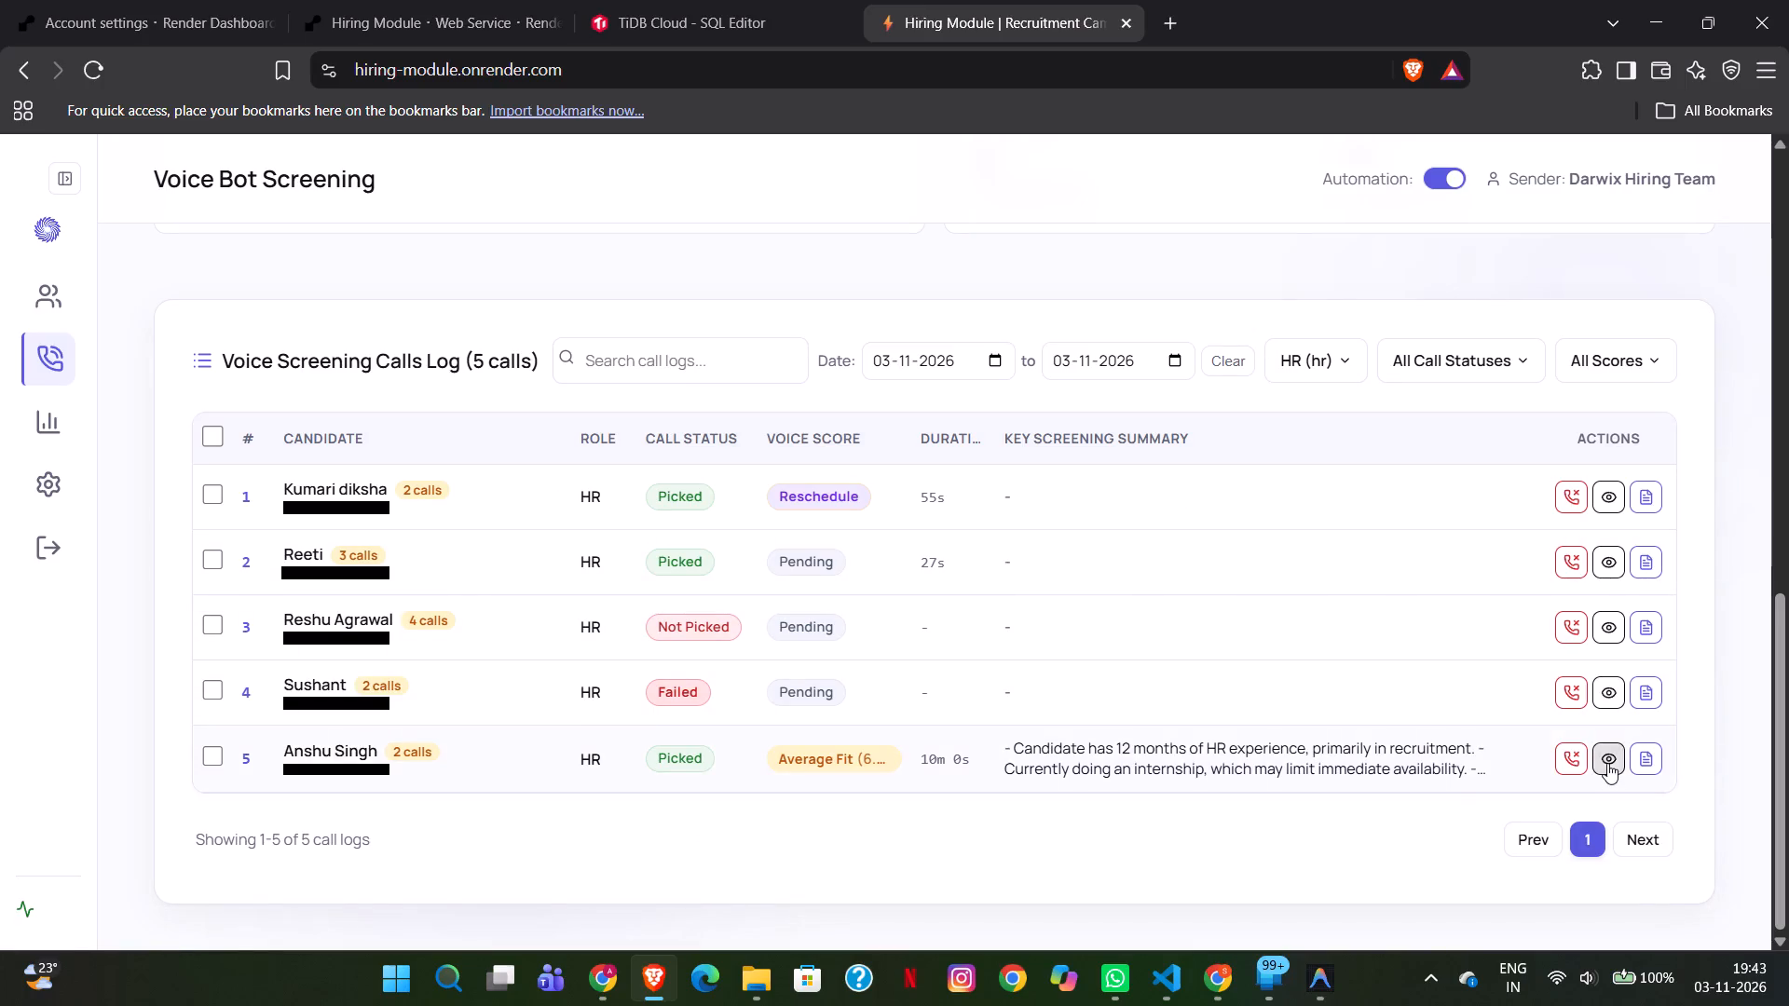
# Open the call history of the candidate in row 5, read the status and summary of both calls, and close it.
pyautogui.click(1608, 763)
pyautogui.scroll(-1, 1185, 773)
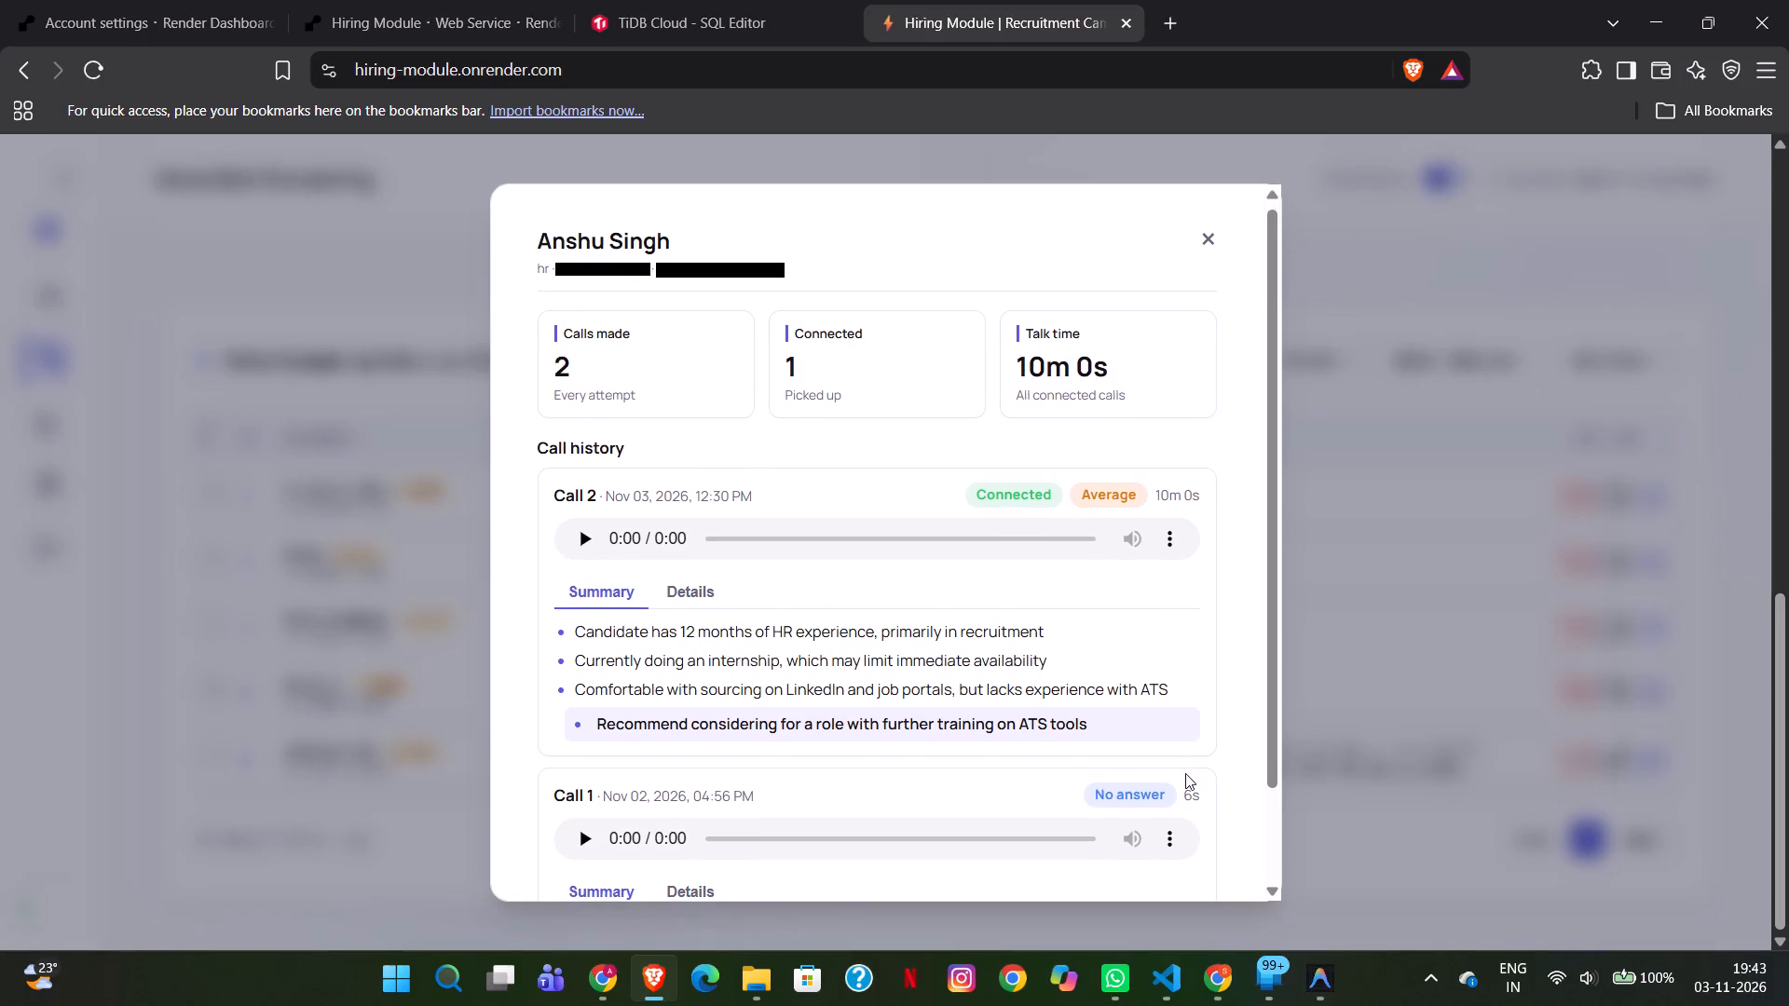
pyautogui.scroll(-2, 1185, 773)
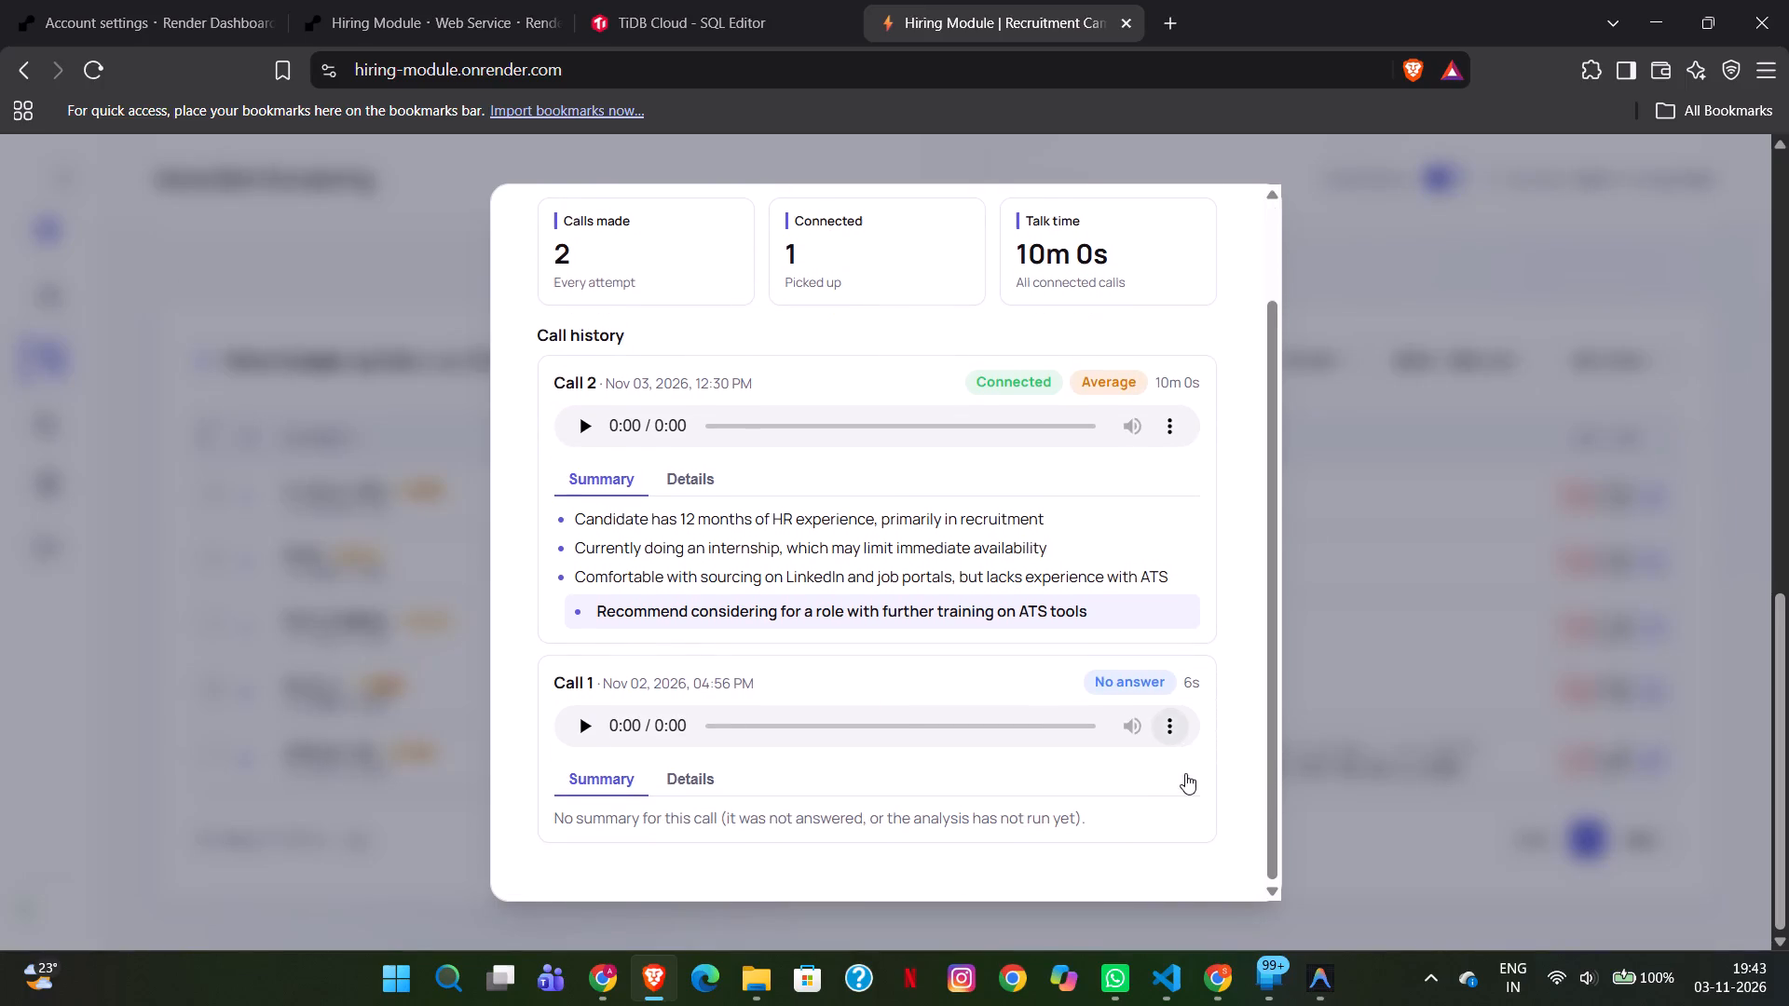
pyautogui.scroll(-2, 1185, 773)
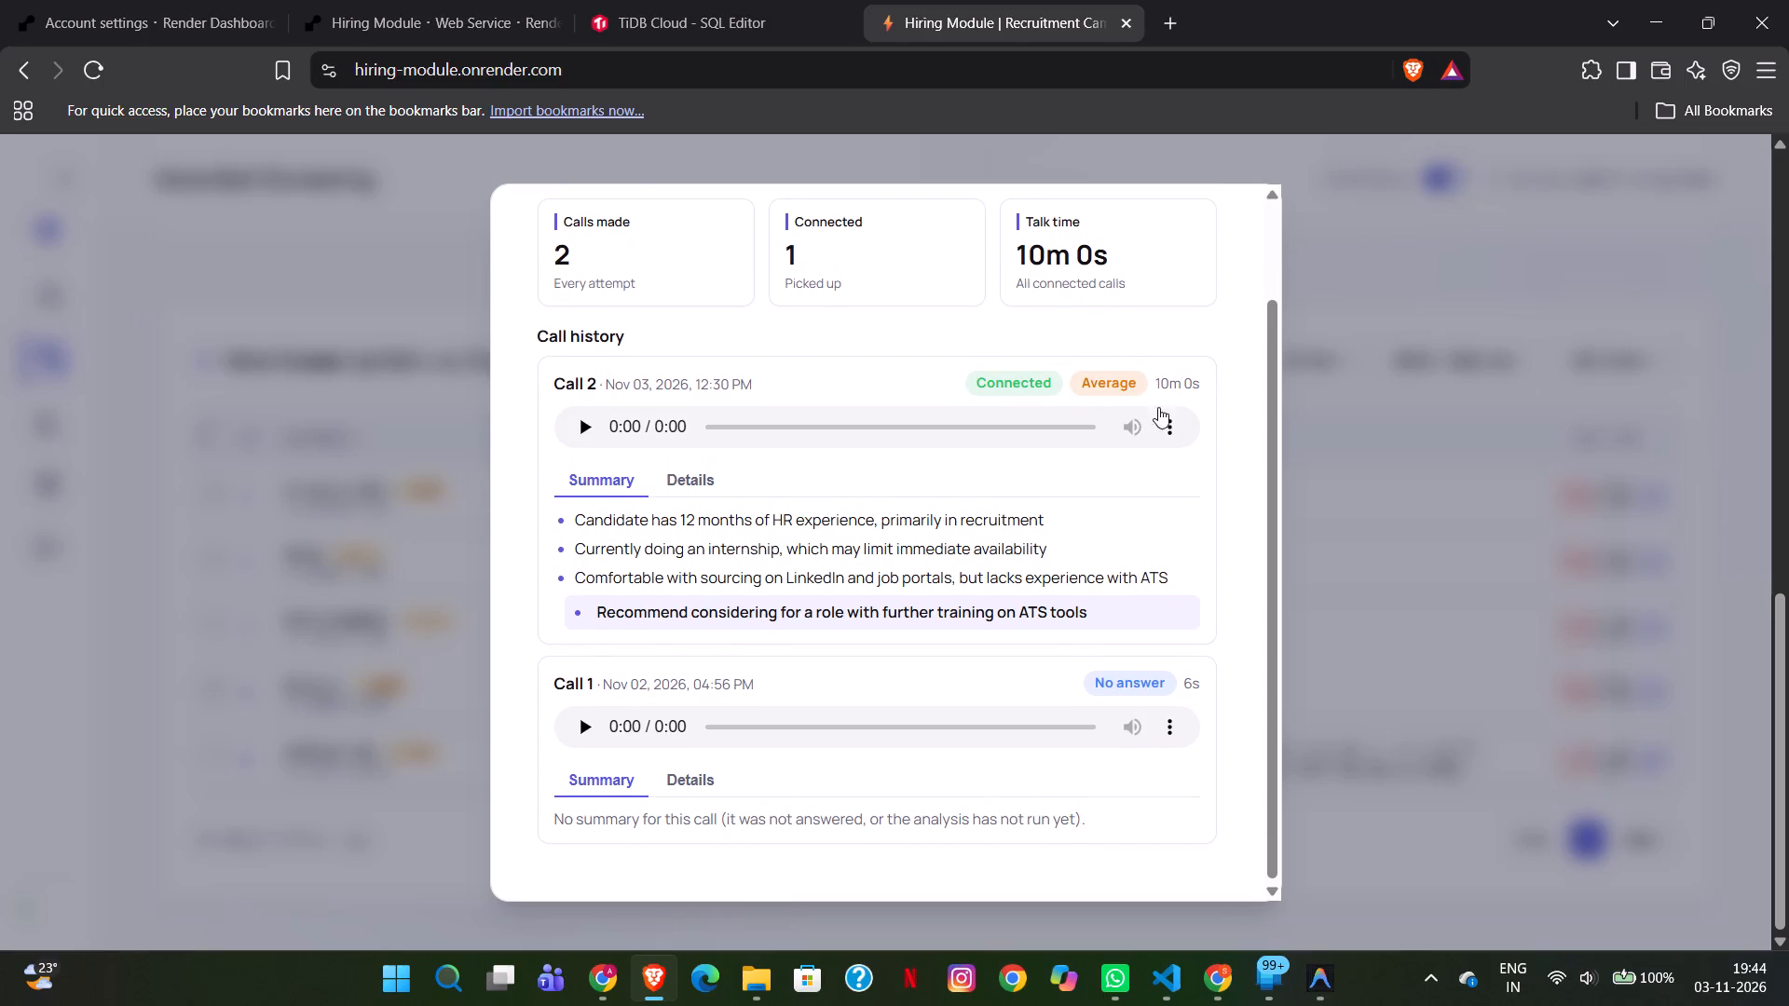
pyautogui.scroll(2, 1158, 407)
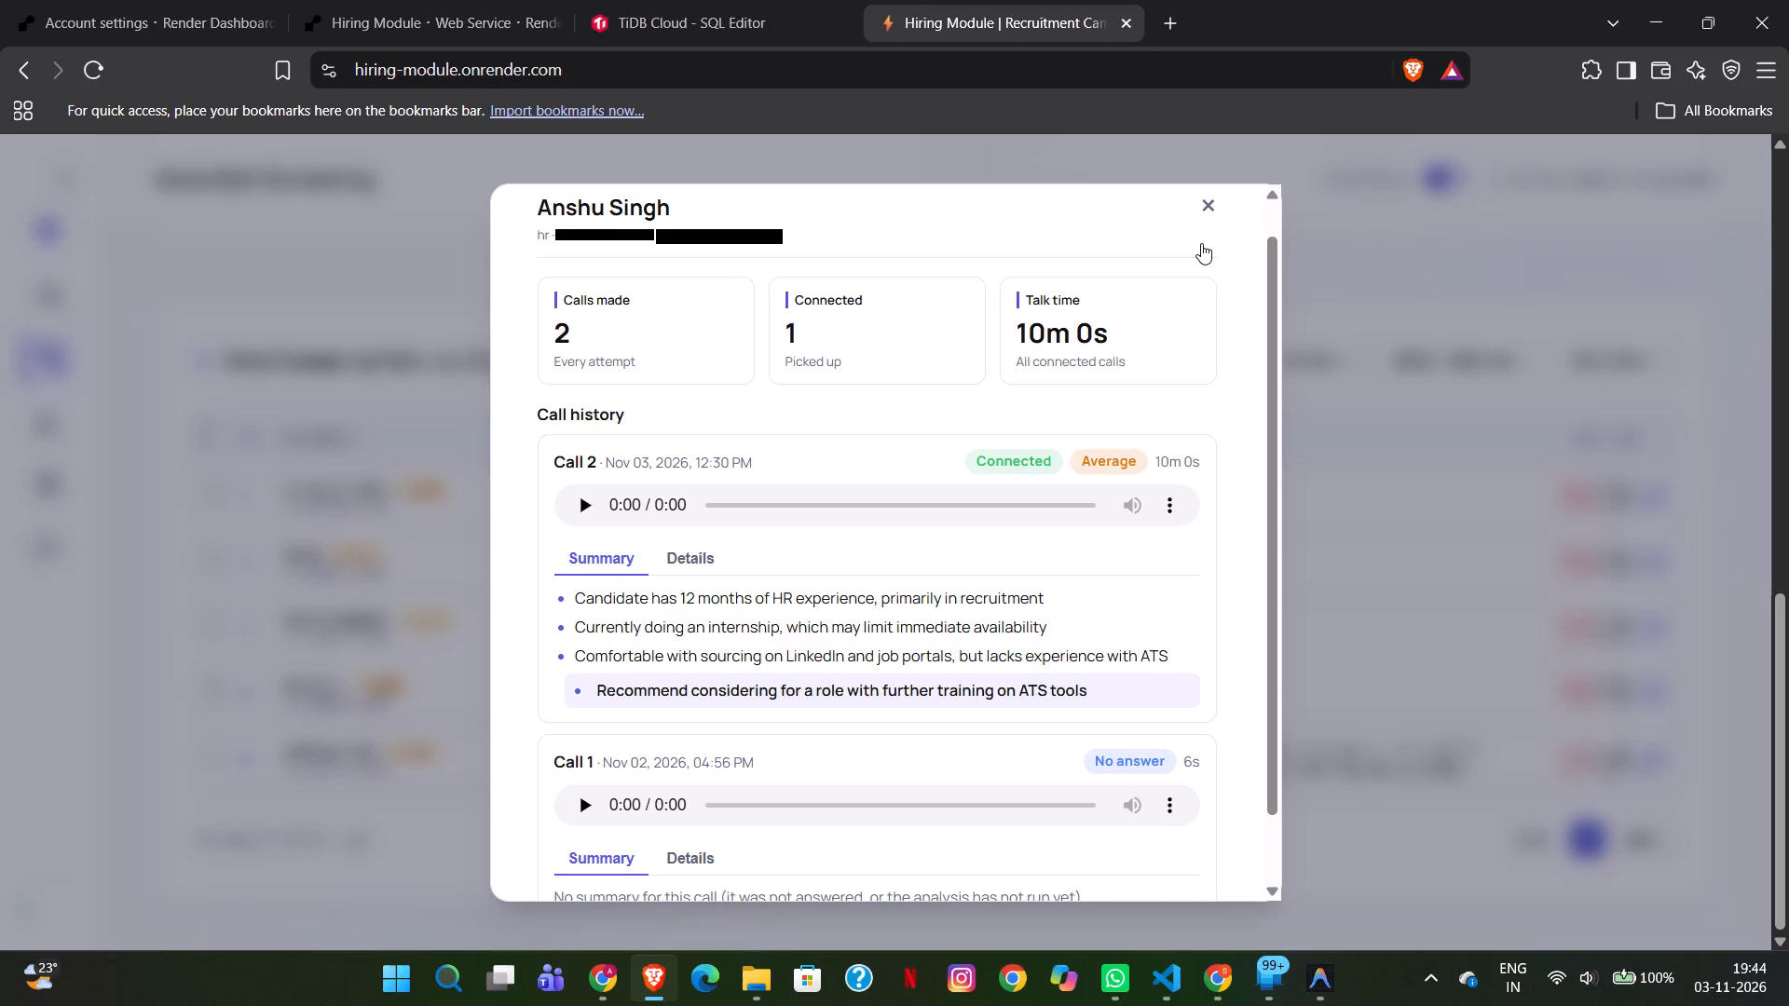
pyautogui.click(1201, 243)
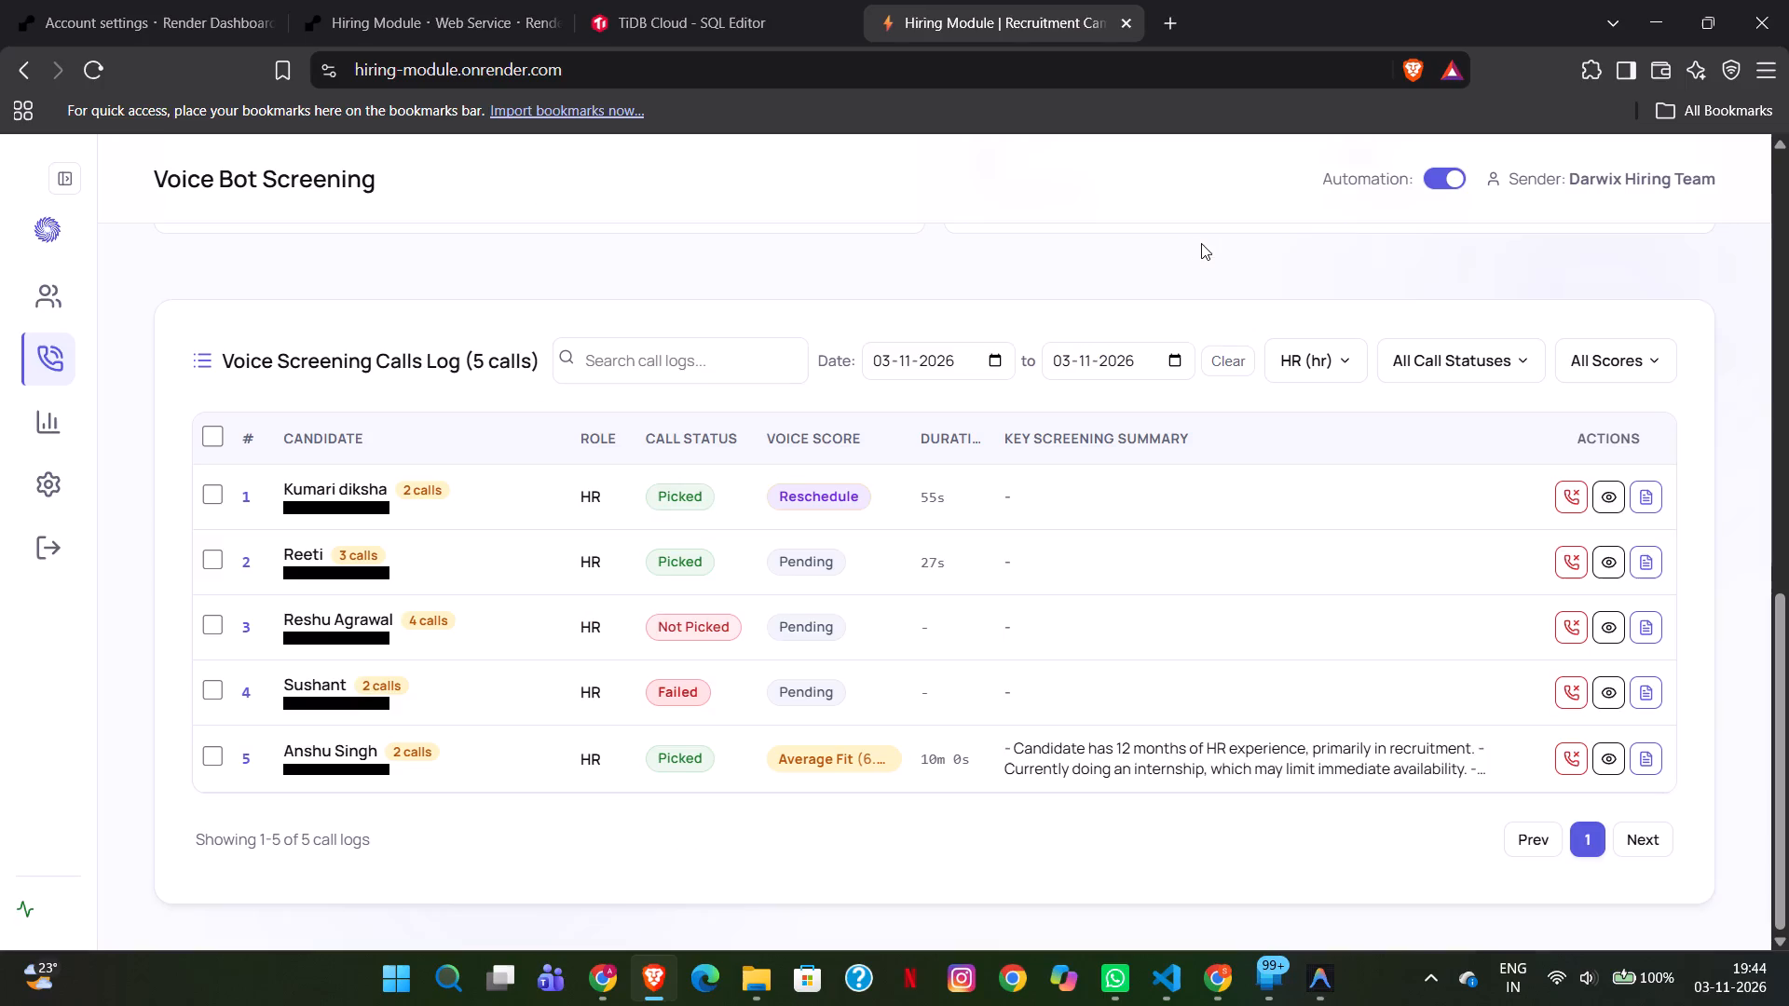
# Open the call history of the candidate in row 4, check the status of both call attempts, and close it.
pyautogui.click(1605, 684)
pyautogui.scroll(-2, 993, 710)
pyautogui.scroll(1, 993, 710)
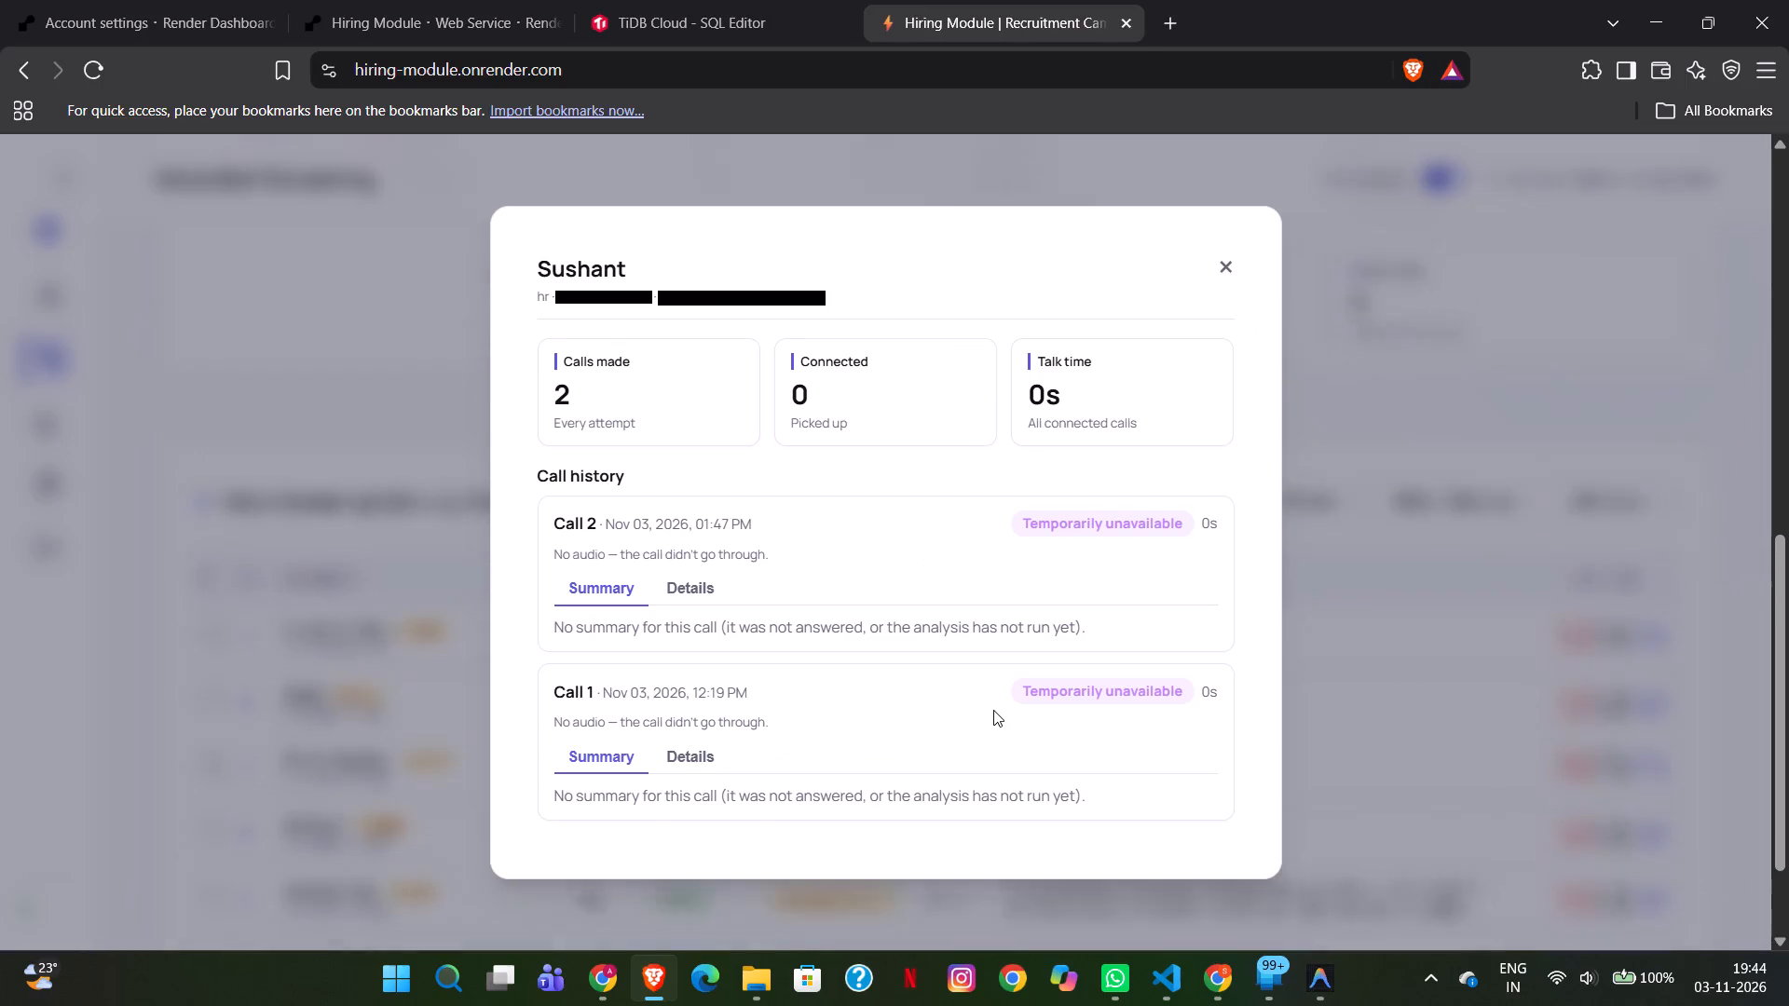
pyautogui.scroll(1, 993, 710)
pyautogui.click(1217, 260)
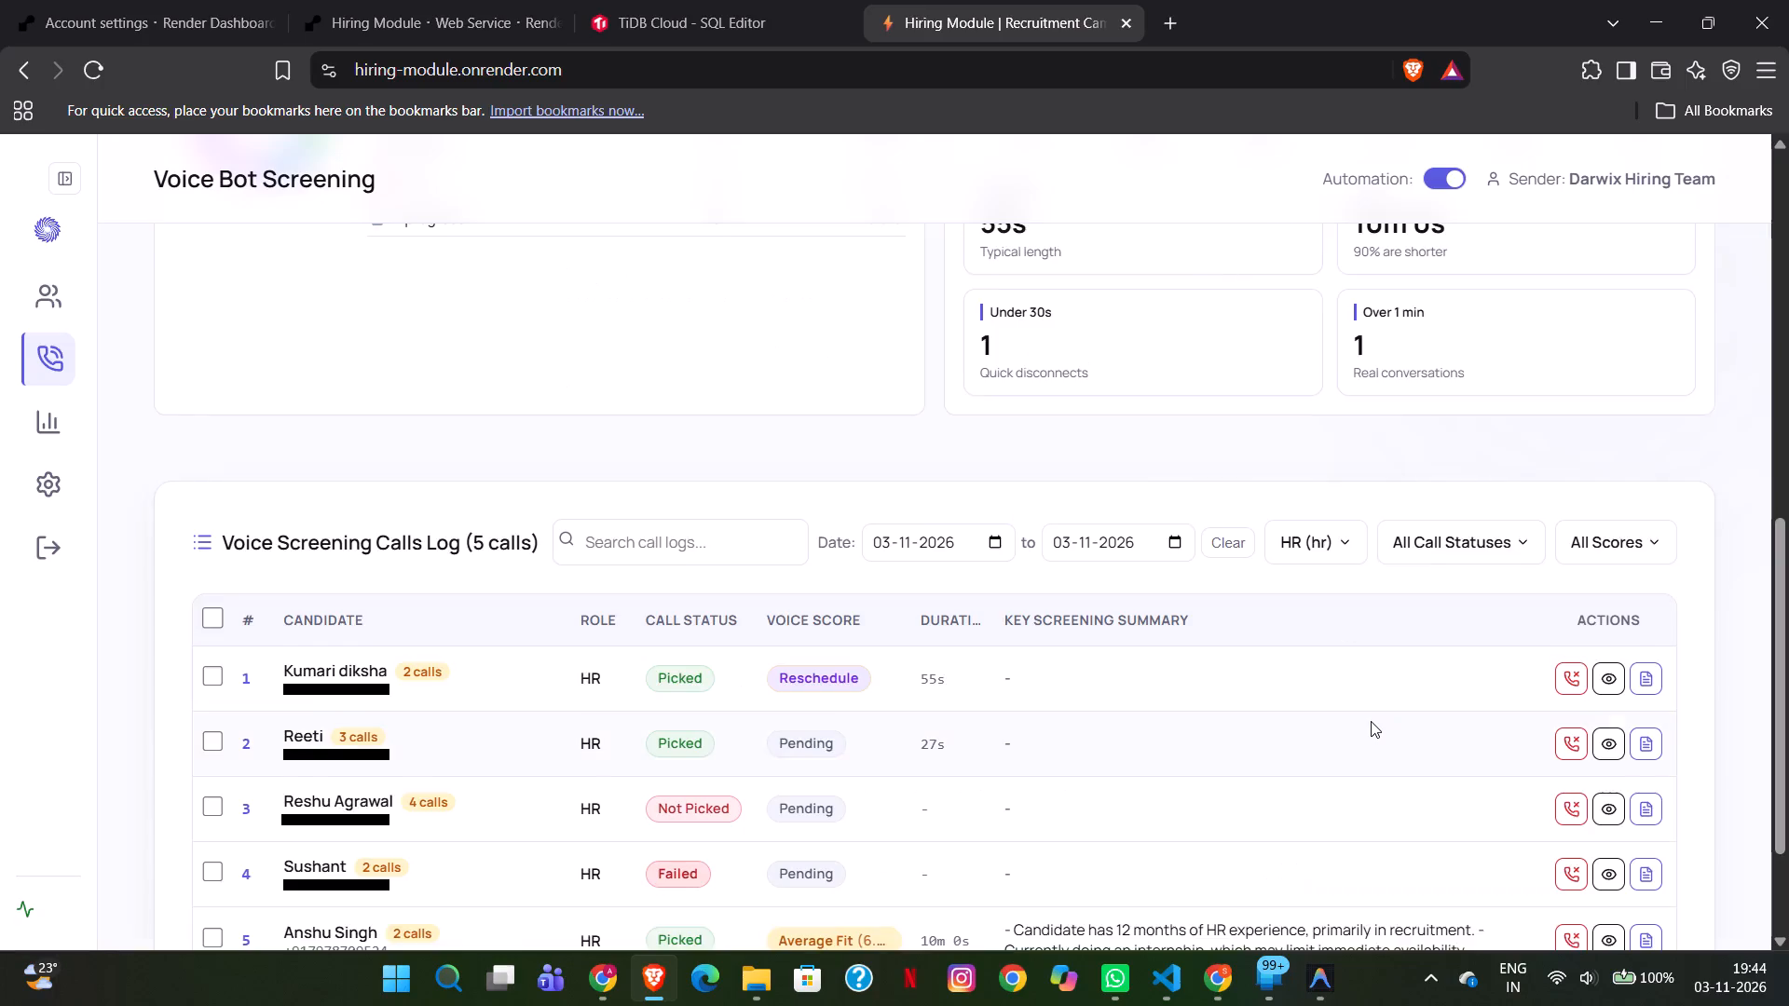
# Examine the calls log alongside the call overview, list health and retry pattern metrics for 03-11-2026.
pyautogui.scroll(-2, 1371, 721)
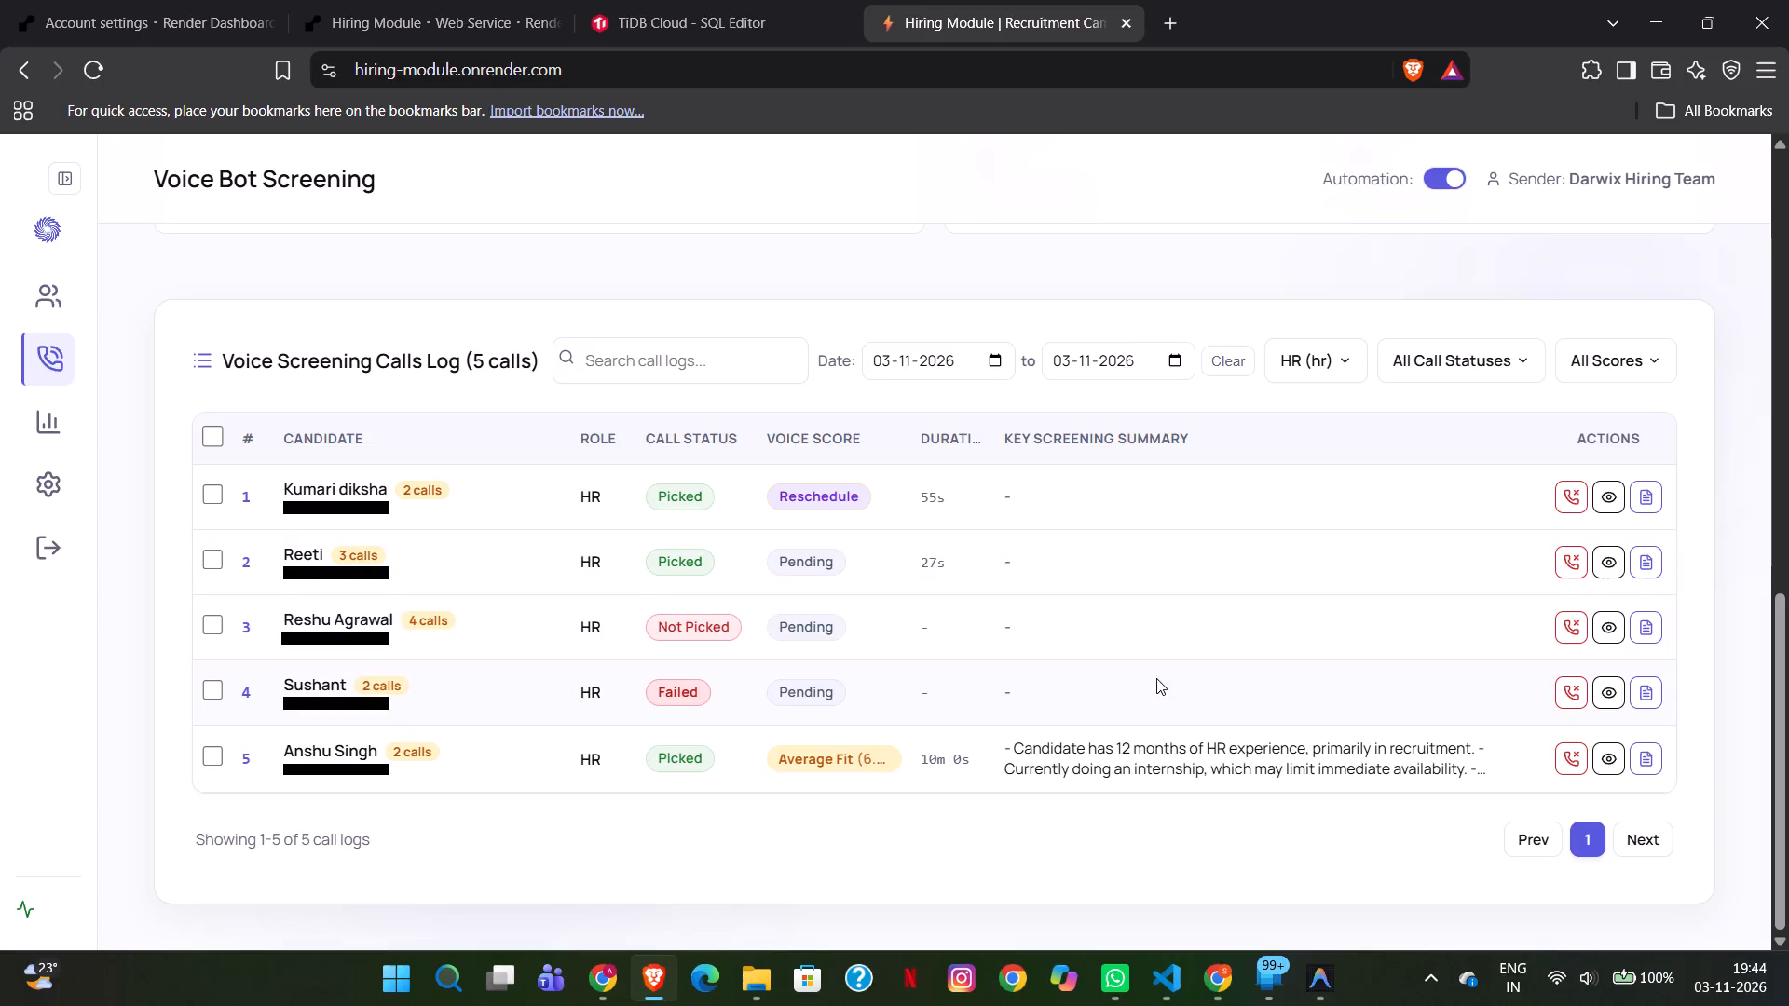
pyautogui.scroll(1, 1250, 701)
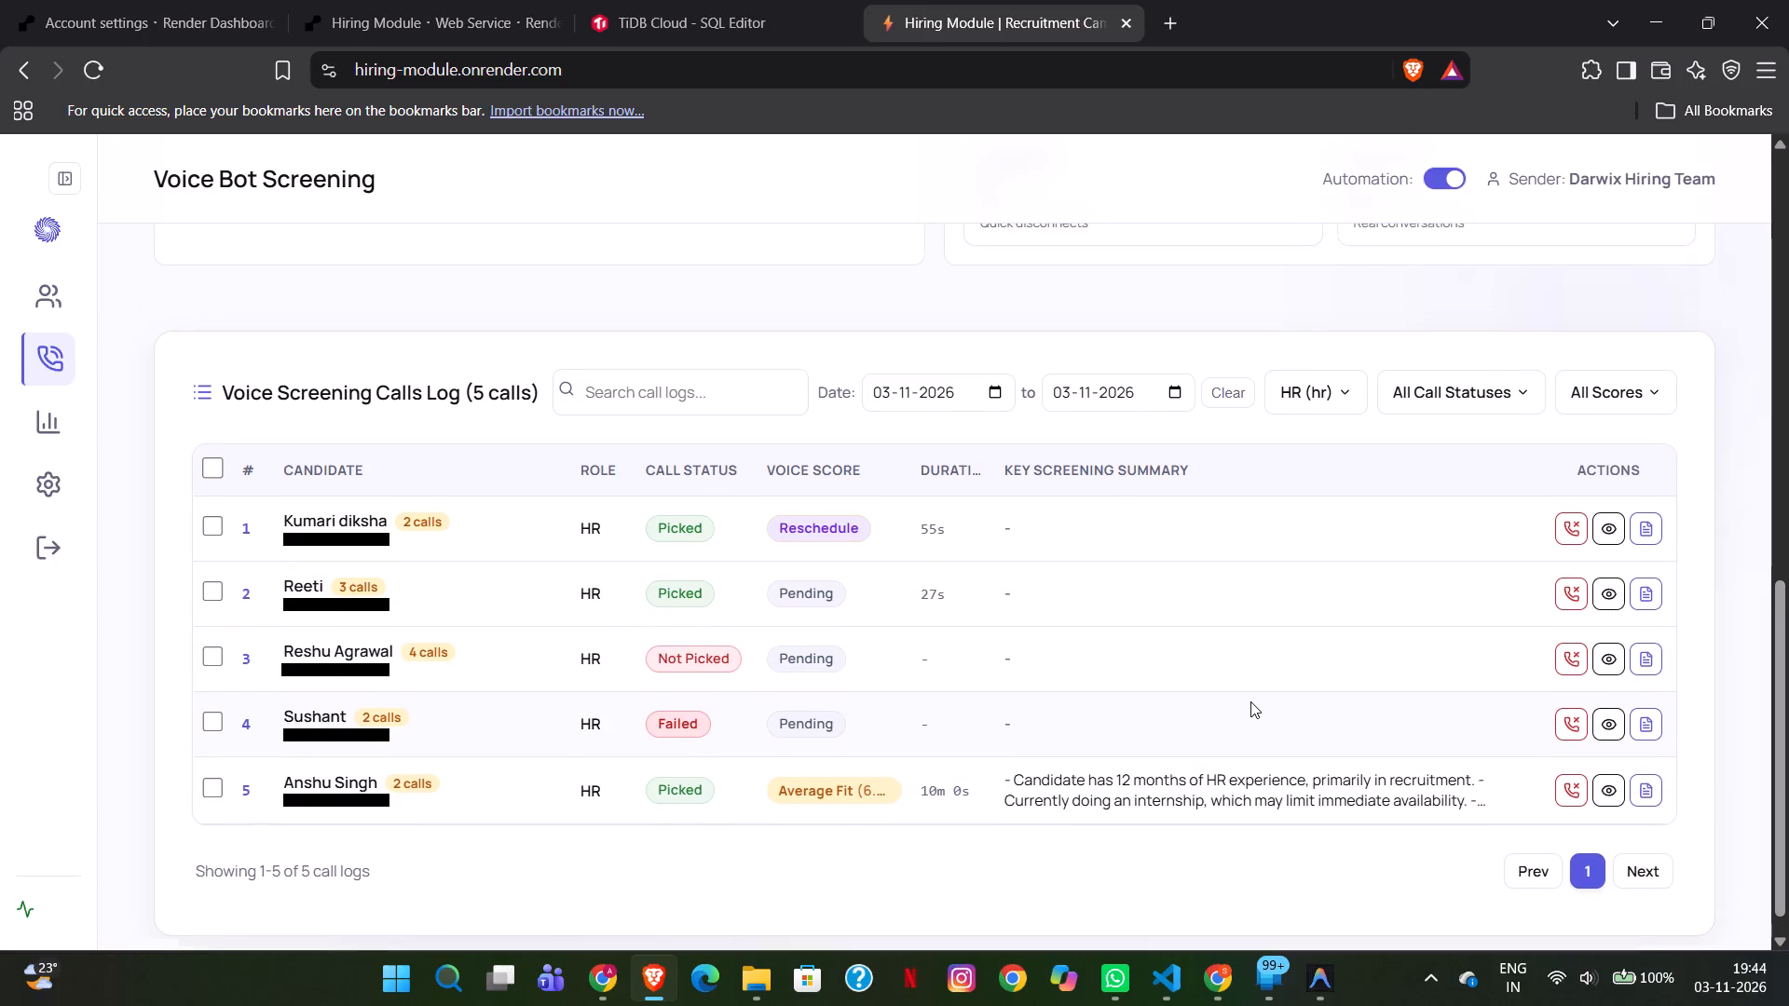
pyautogui.scroll(2, 1250, 701)
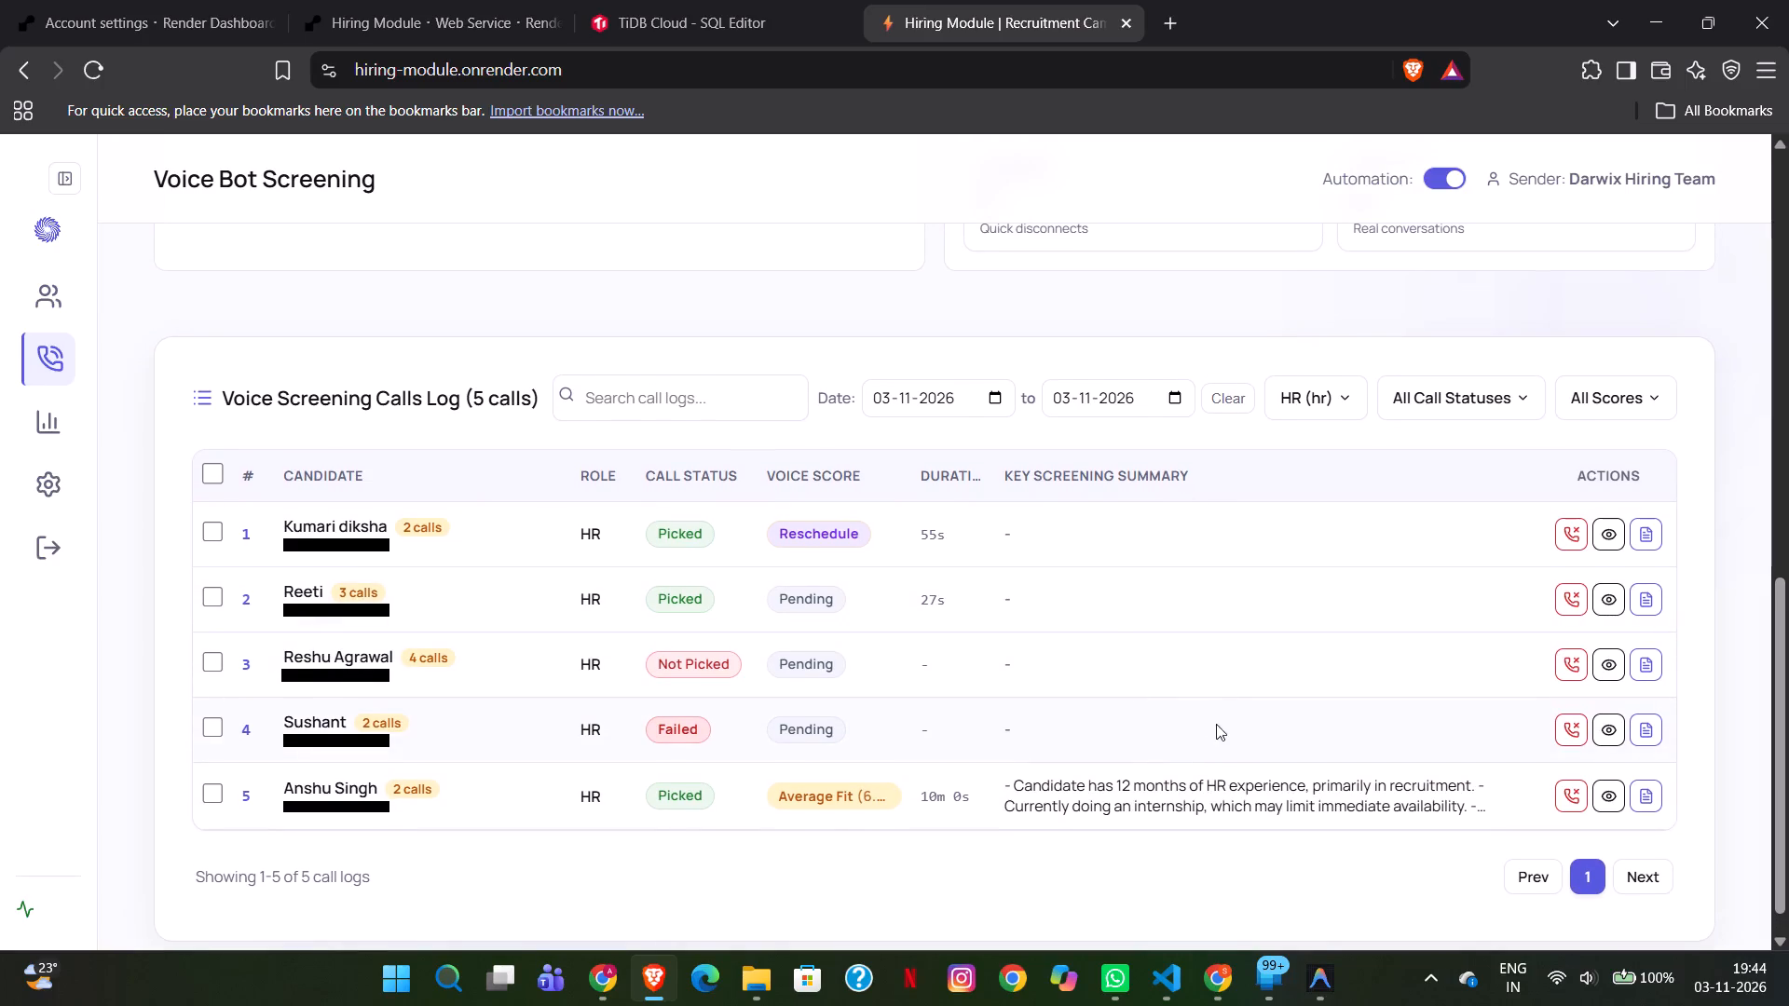
pyautogui.scroll(5, 1219, 714)
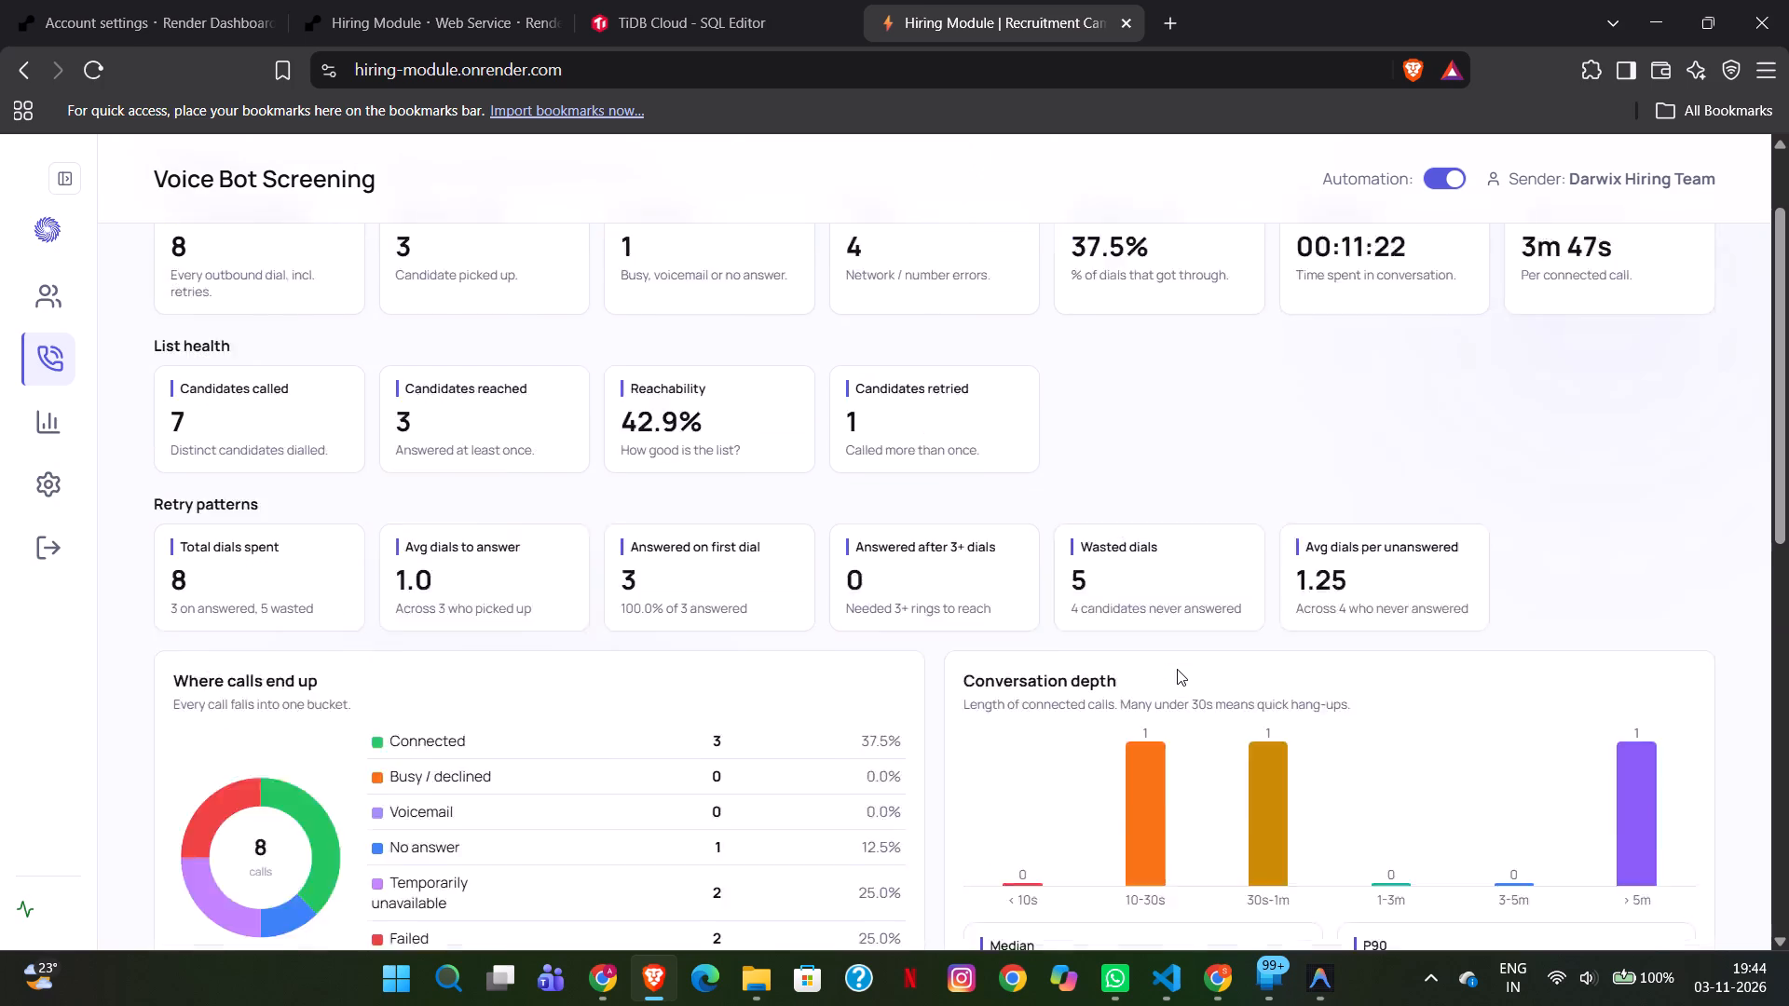
pyautogui.scroll(1, 1177, 669)
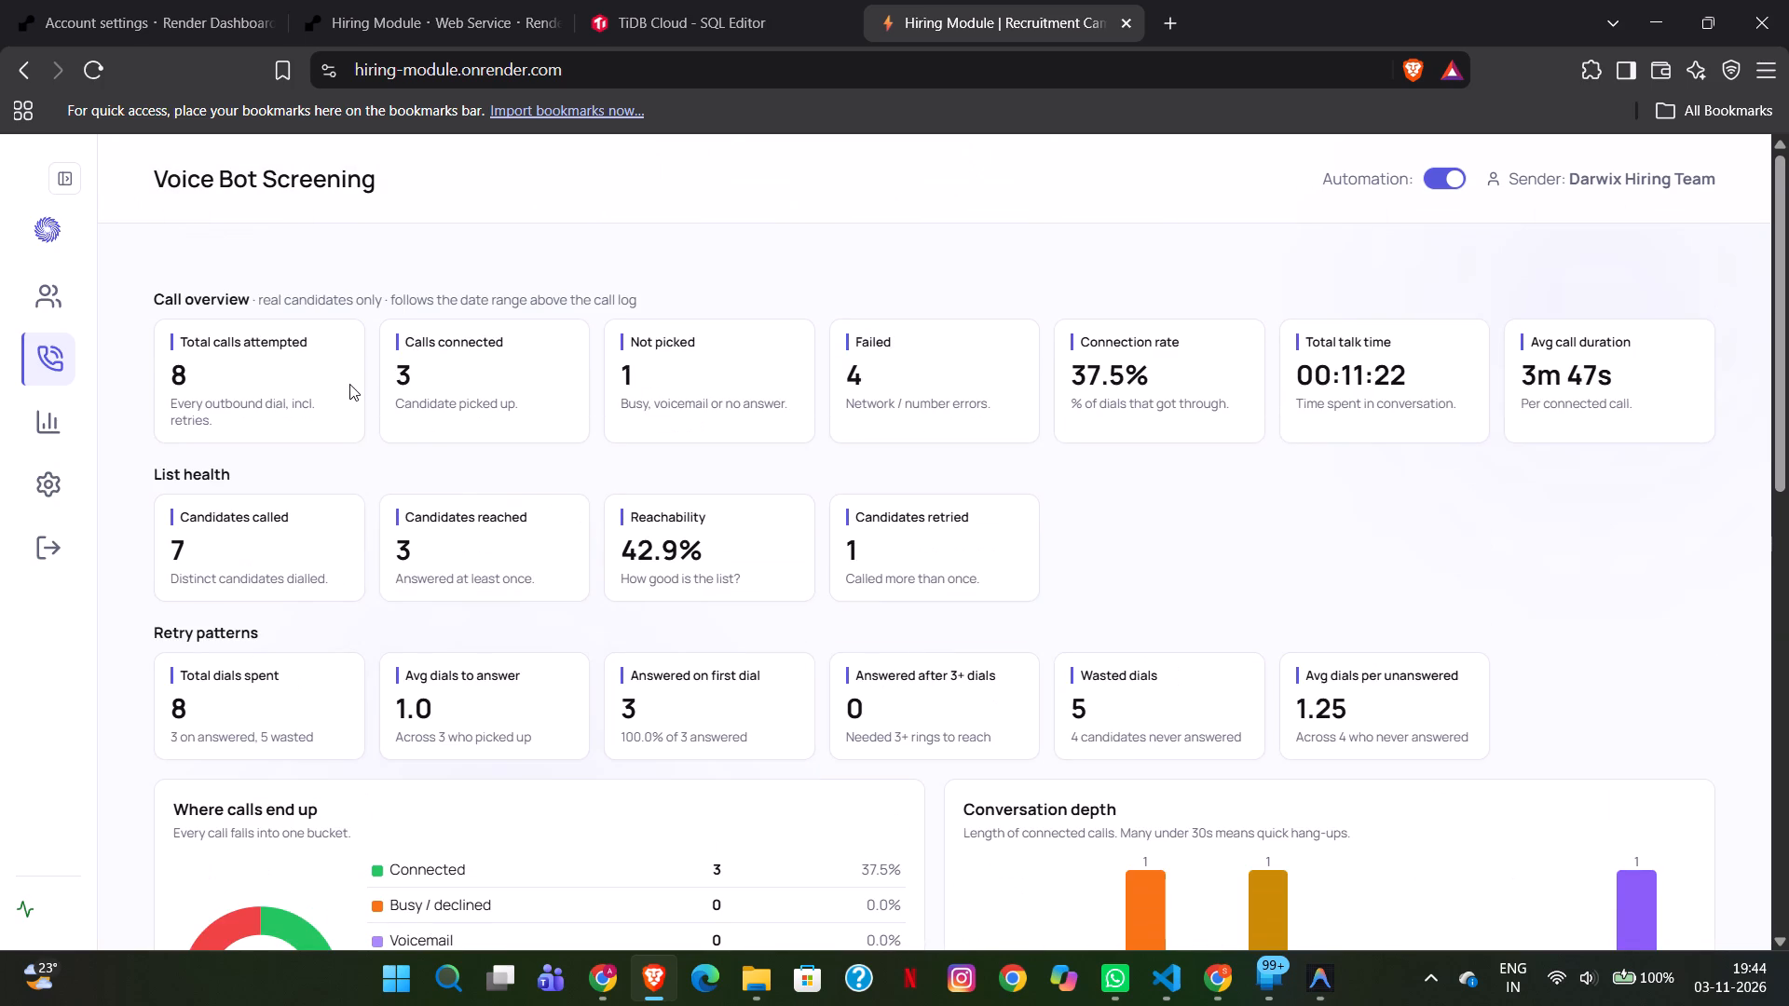
pyautogui.scroll(-1, 443, 542)
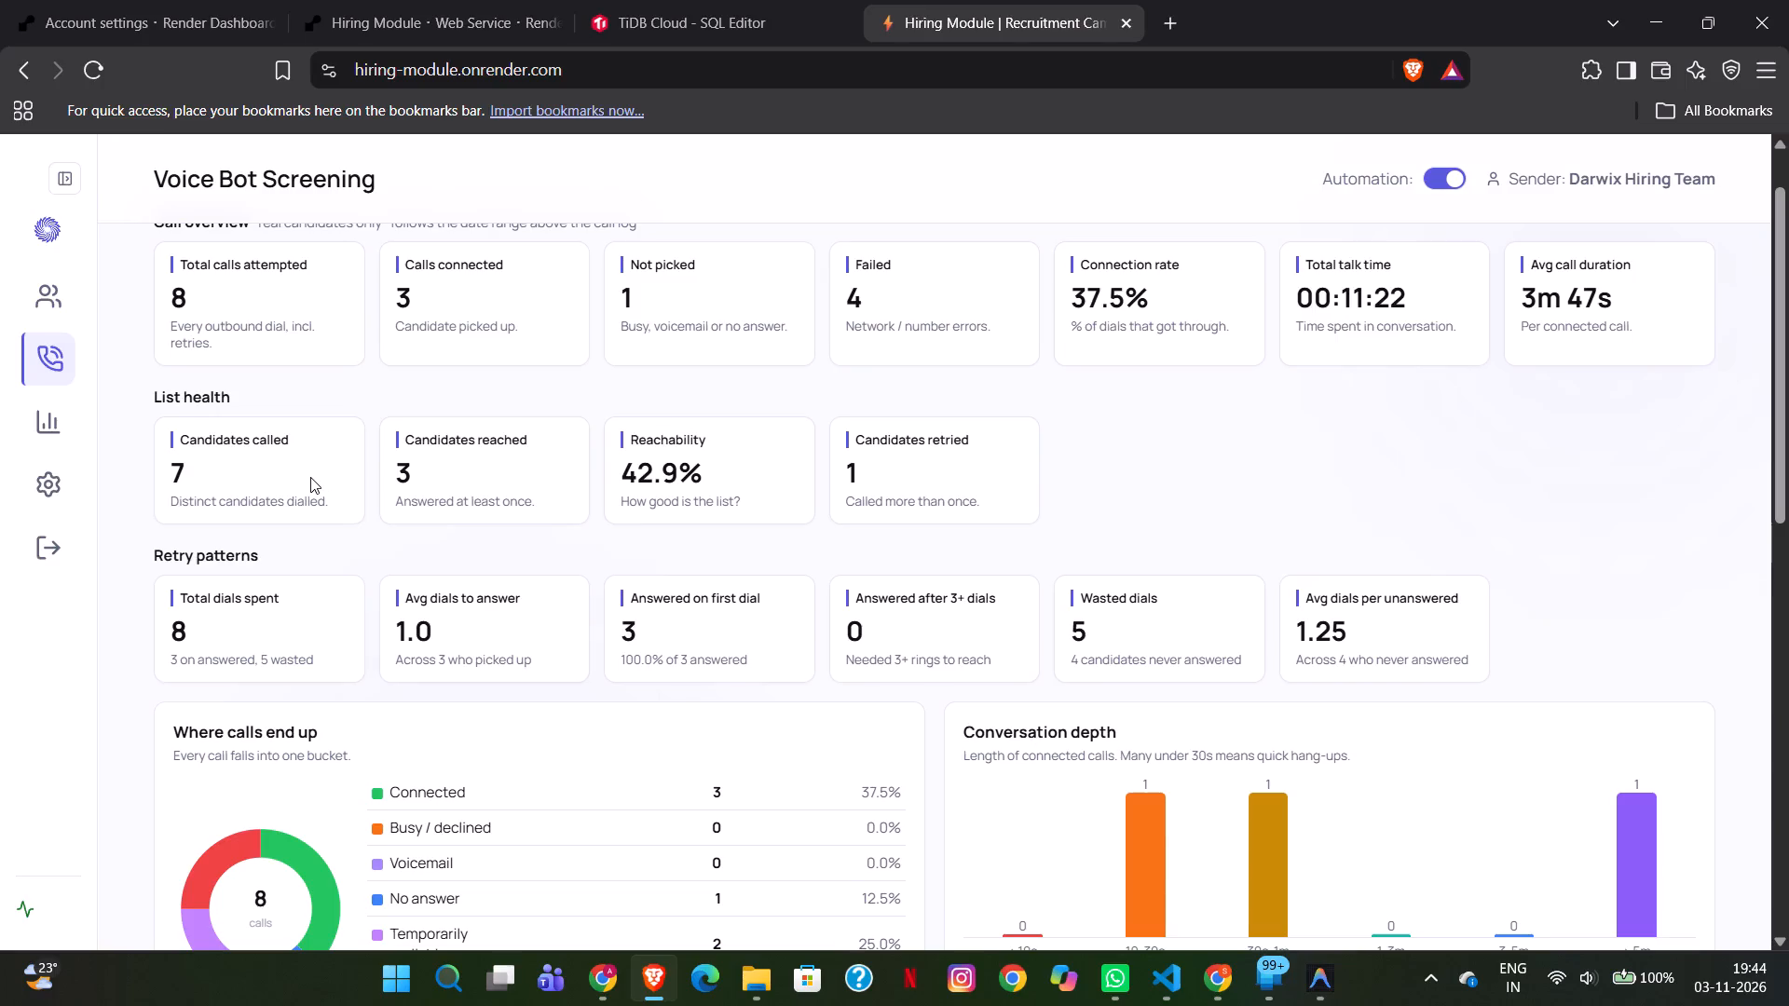
pyautogui.moveTo(310, 477); pyautogui.dragTo(509, 705)
# Return to the calls log, check the call attempt dates in the row 3 candidate's call history, and close it.
pyautogui.scroll(-4, 509, 705)
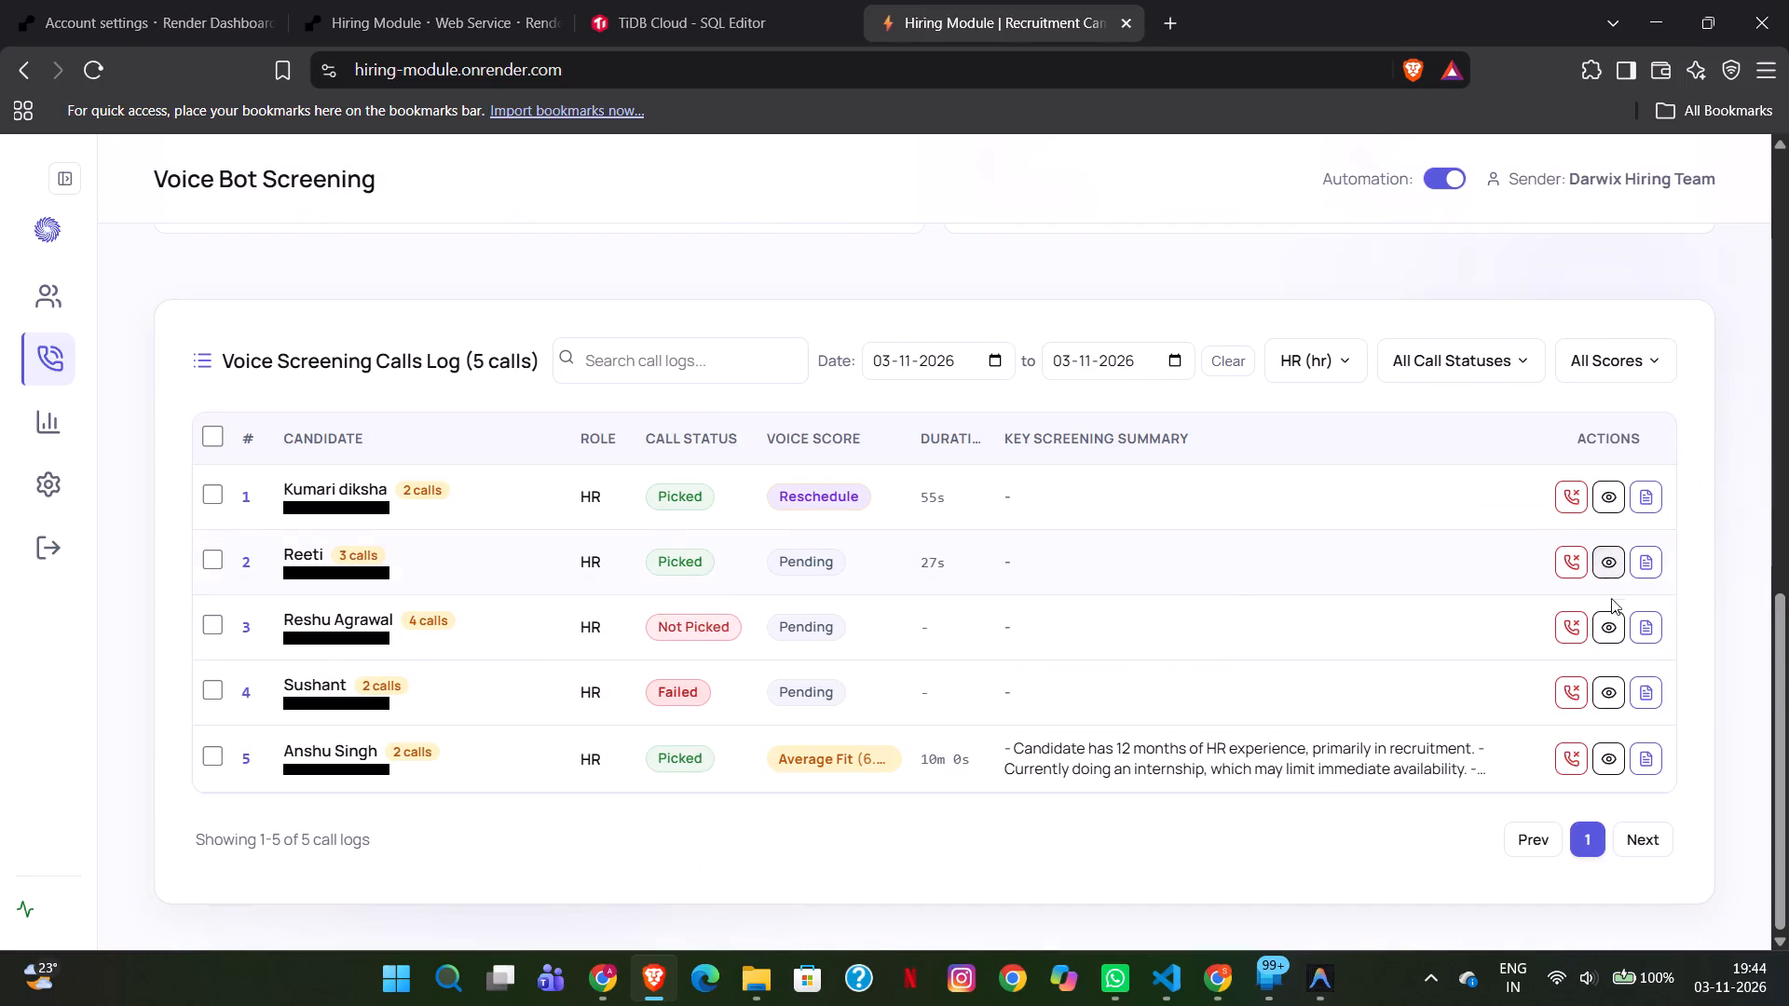
pyautogui.click(1610, 619)
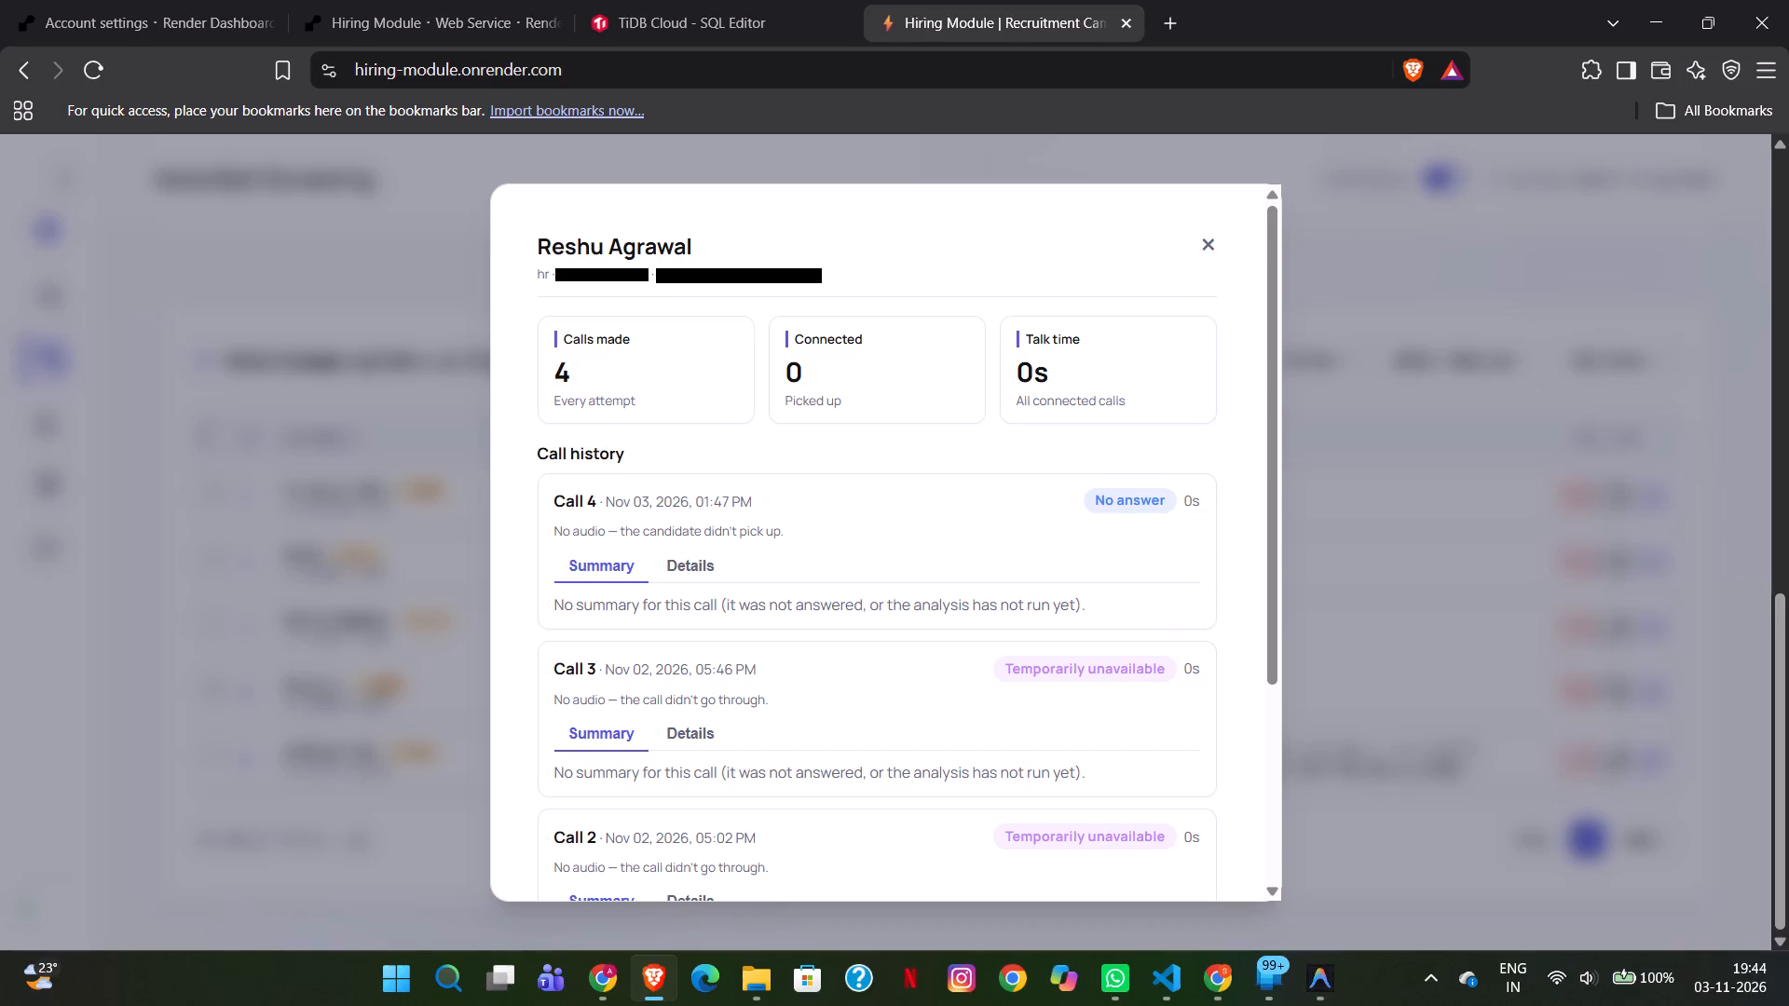
pyautogui.click(1490, 664)
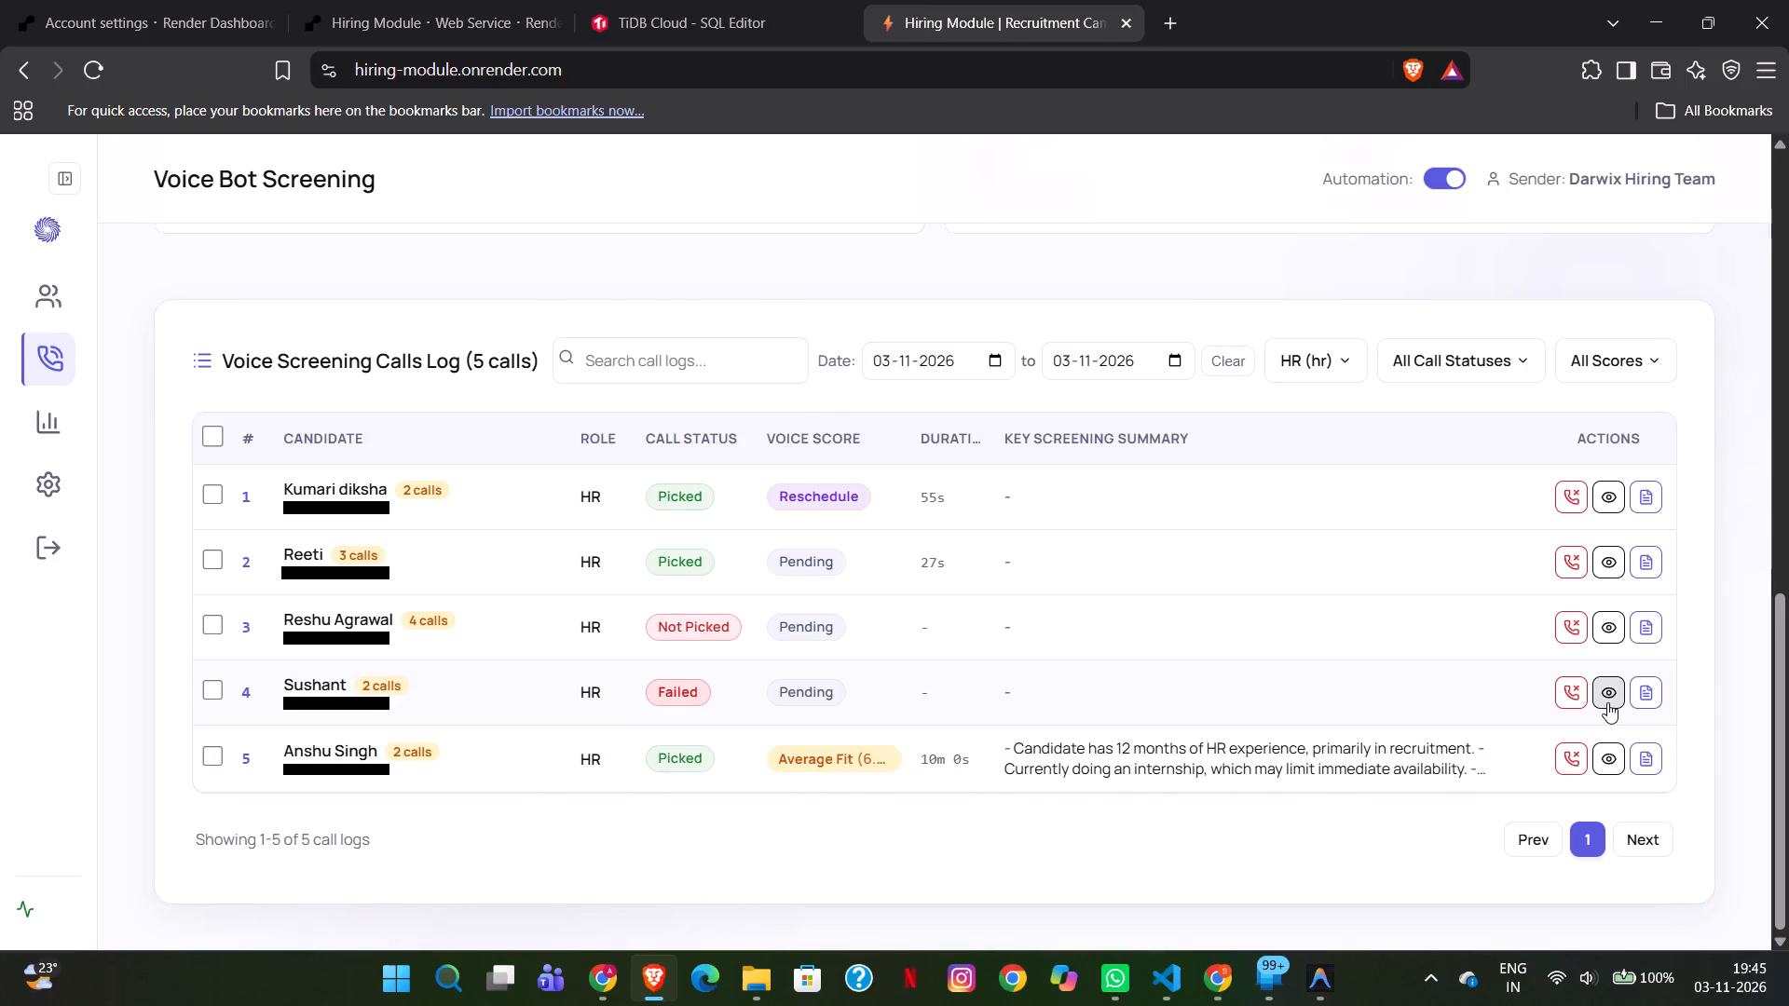
# Check the call attempt dates and statuses in the row 4 candidate's call history and close it.
pyautogui.click(1607, 702)
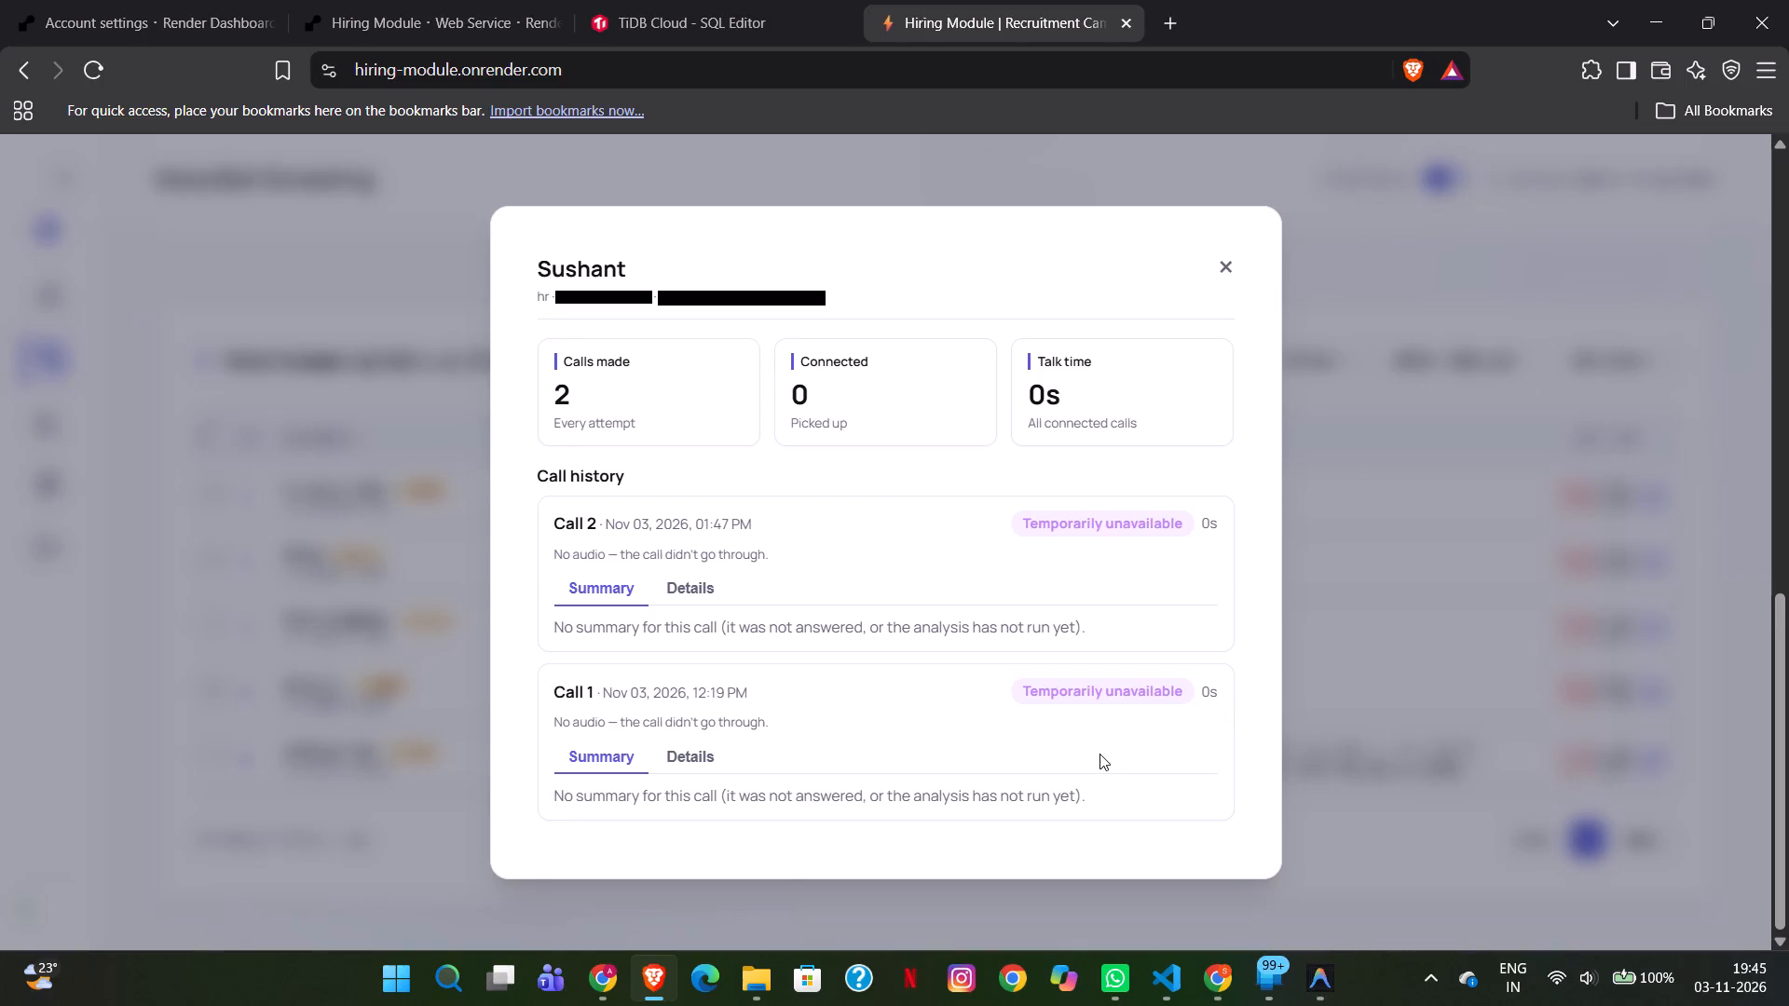
pyautogui.scroll(-2, 1099, 754)
pyautogui.scroll(1, 1057, 685)
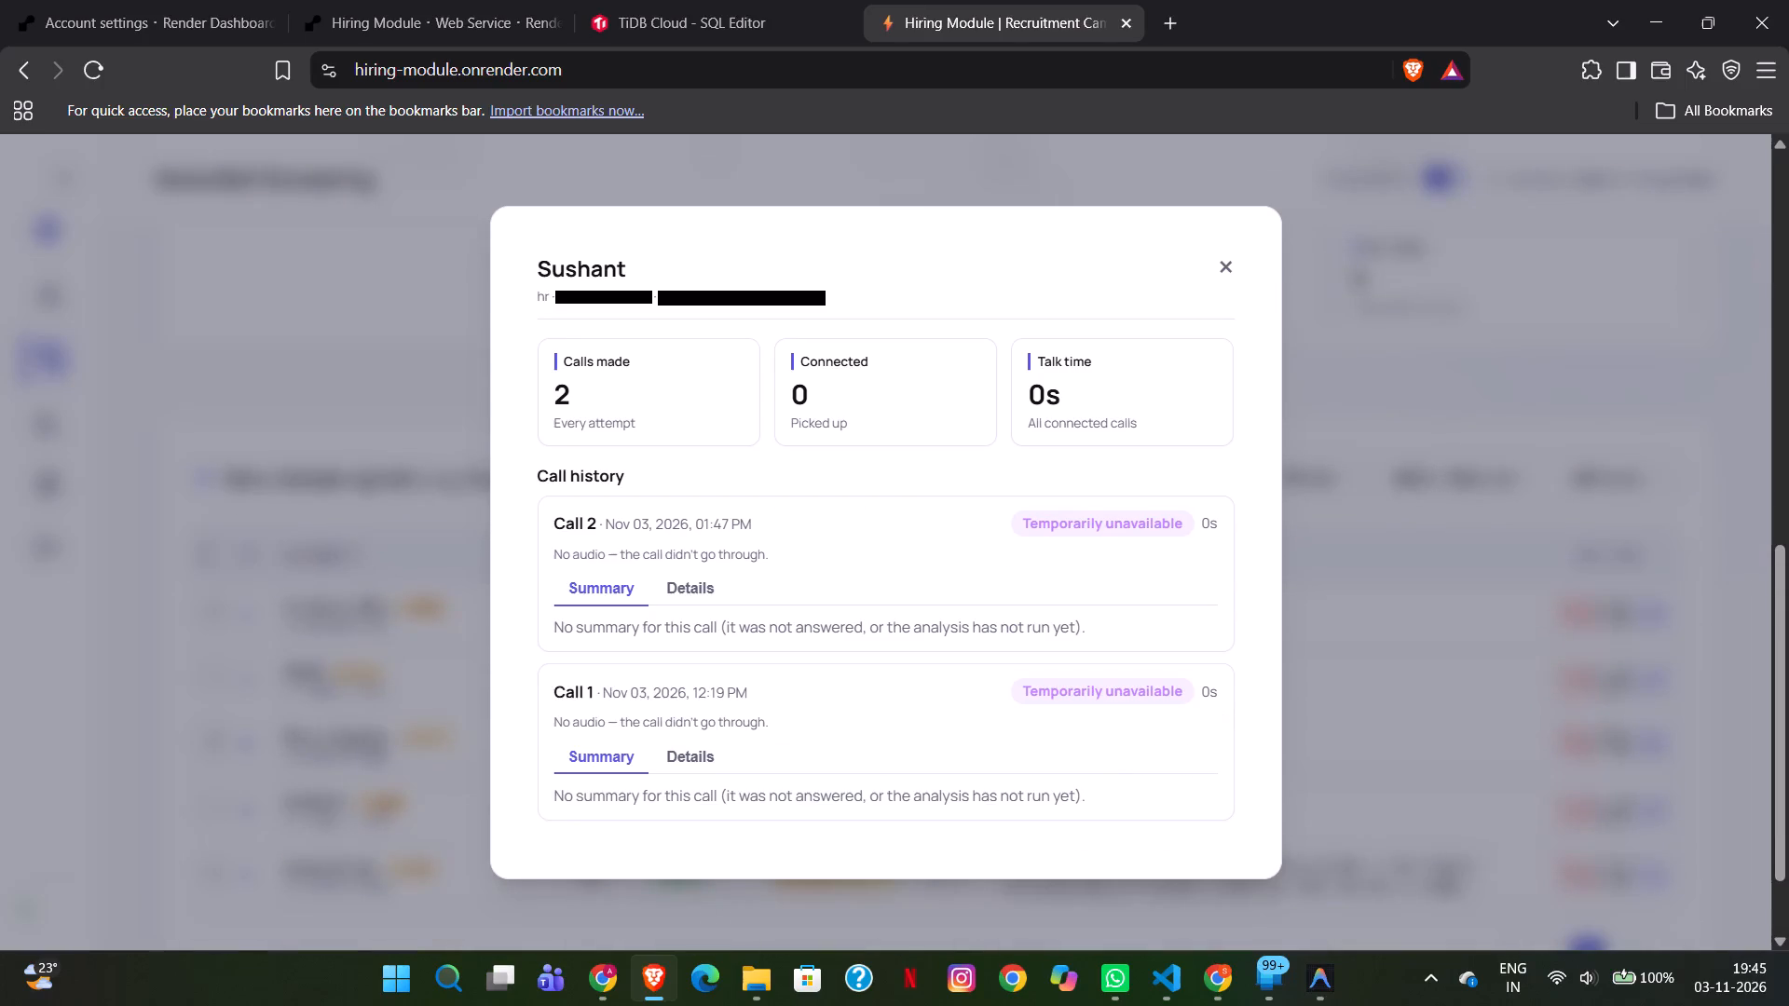
pyautogui.click(1470, 678)
# Check the call attempt dates and statuses in the call histories of the row 2, row 1 and row 5 candidates, closing each.
pyautogui.scroll(-1, 1460, 725)
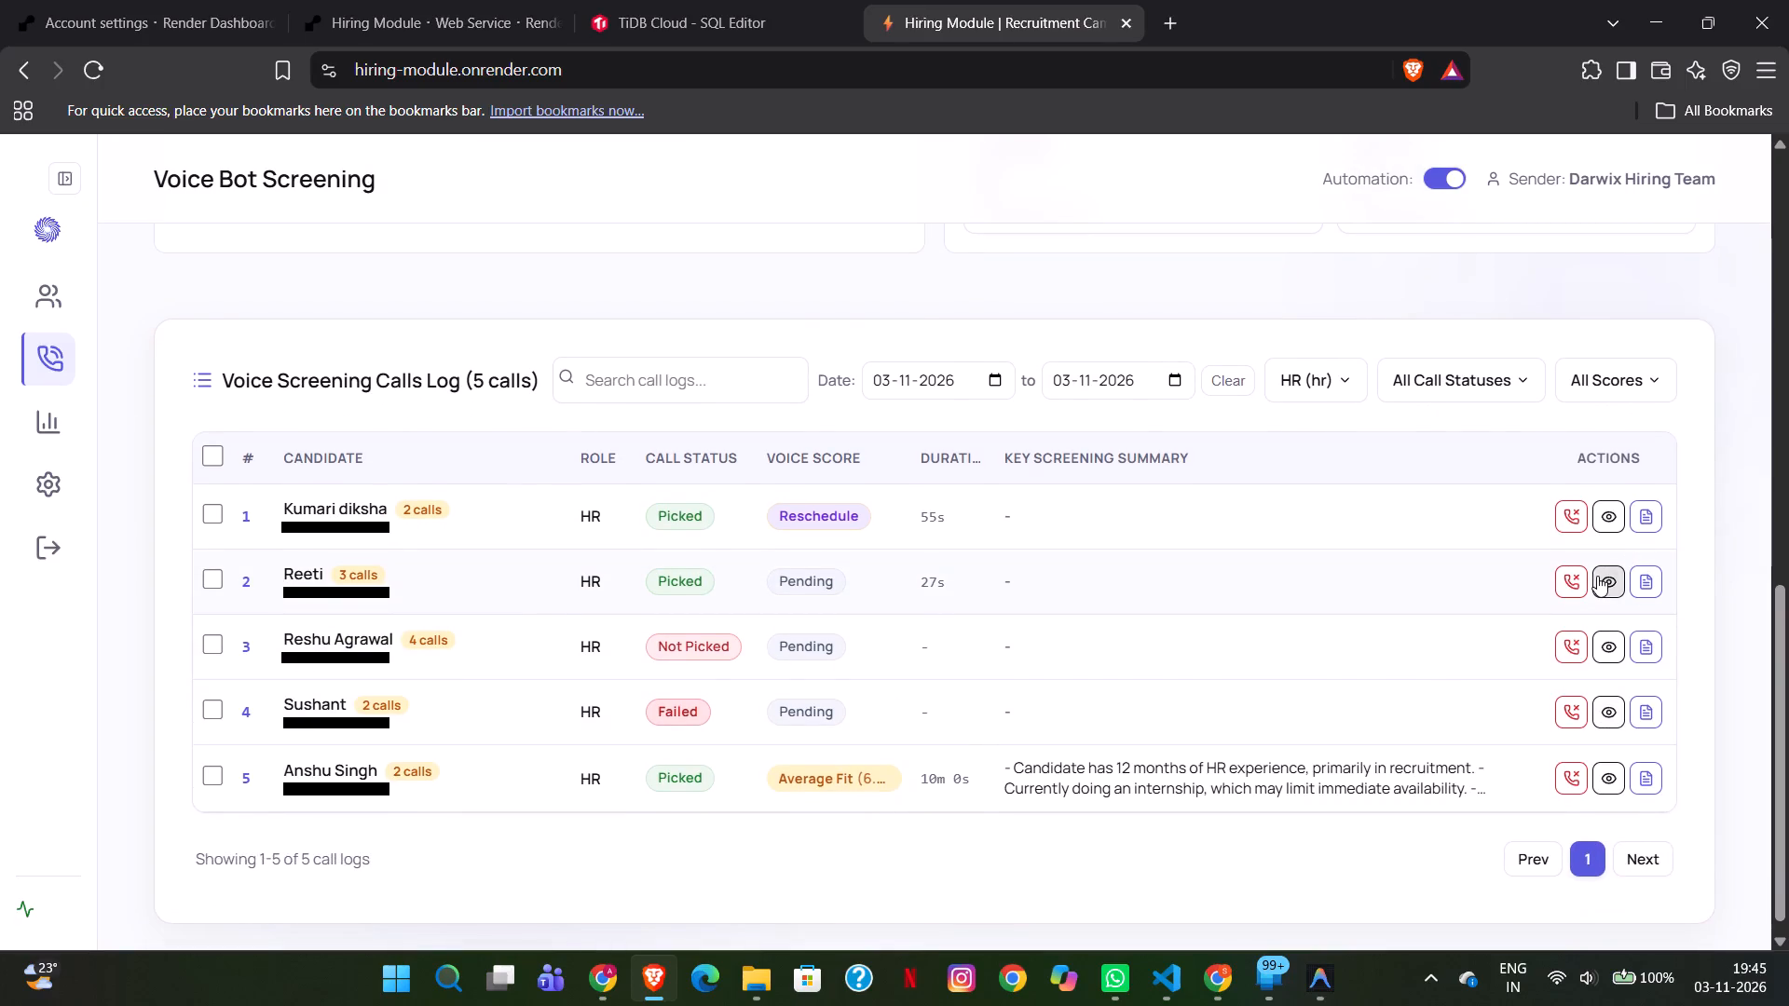
pyautogui.click(1597, 576)
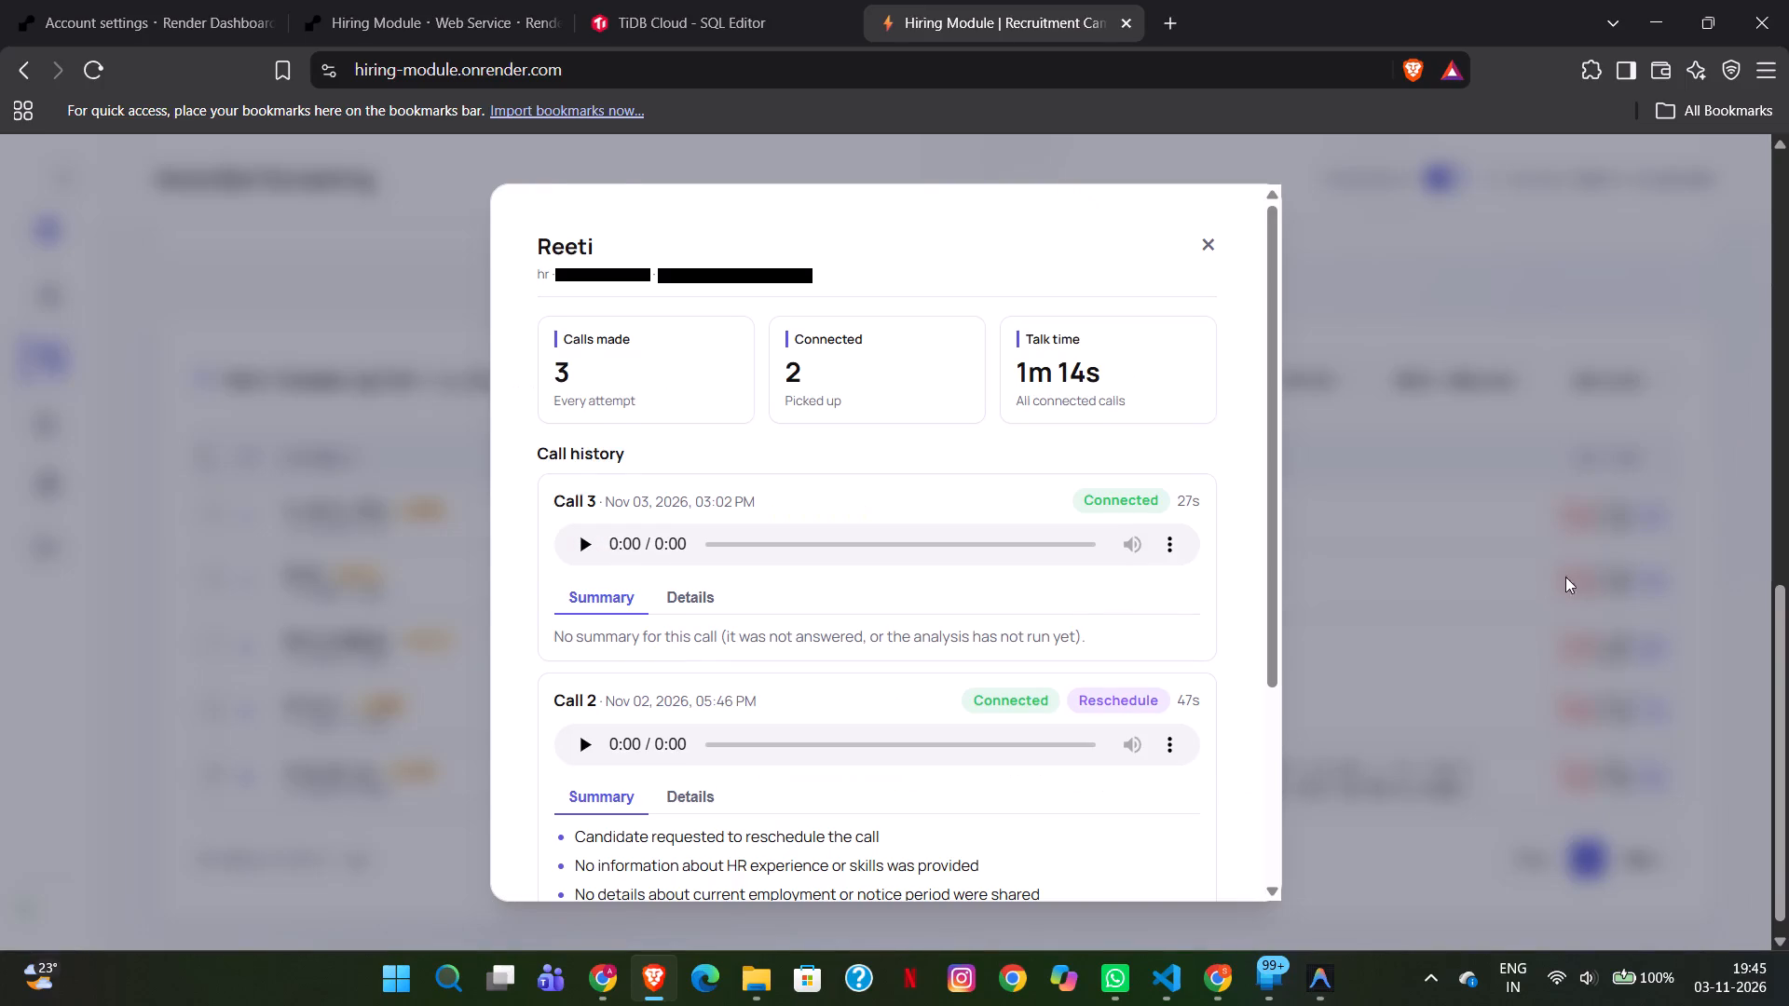
pyautogui.click(1533, 577)
pyautogui.click(1613, 512)
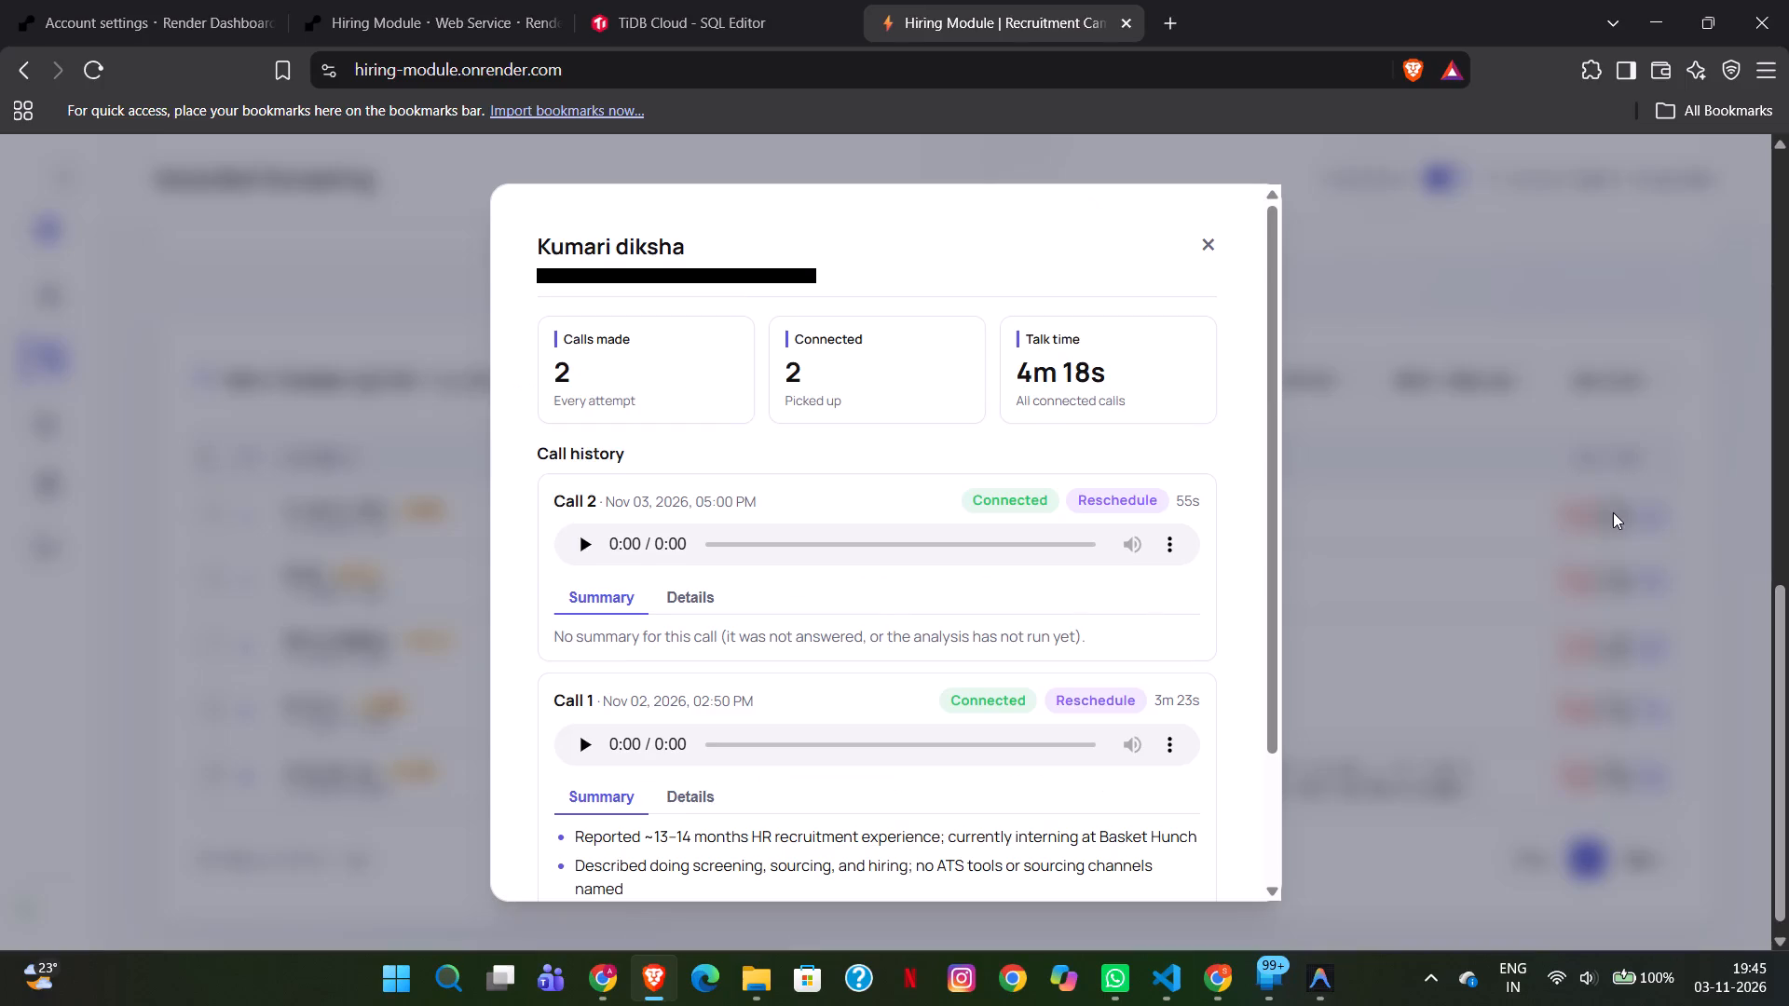
pyautogui.click(1468, 573)
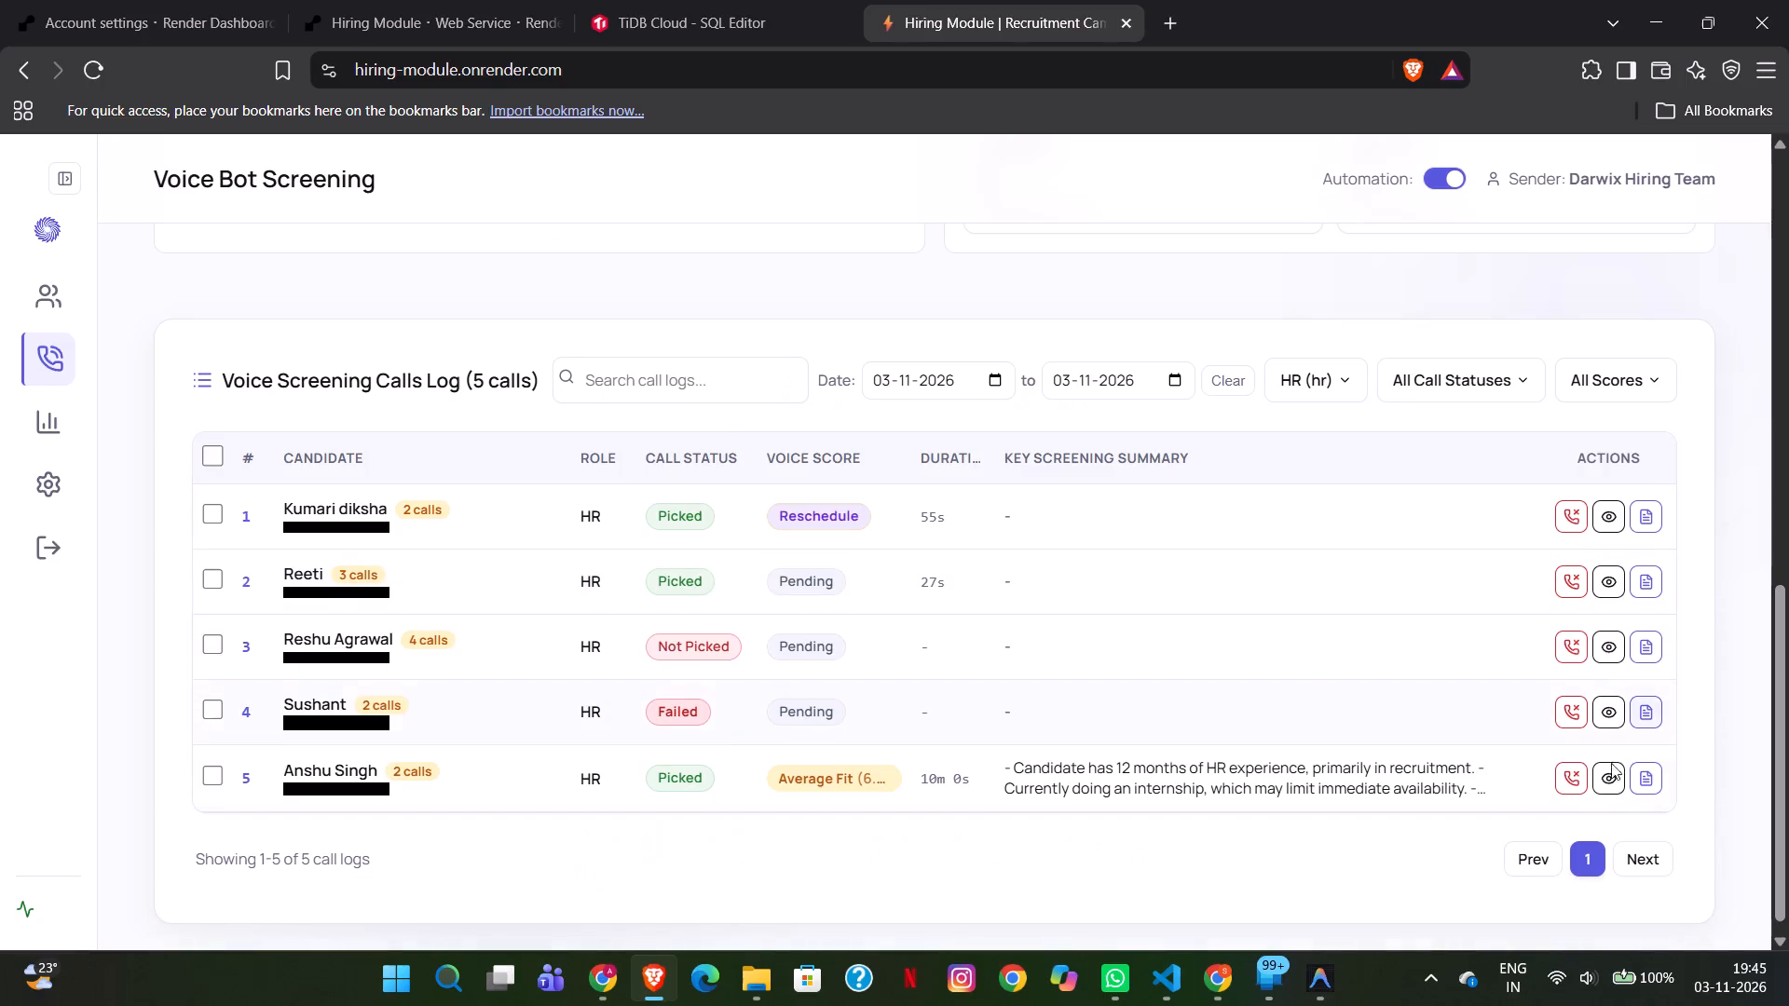
pyautogui.click(1598, 786)
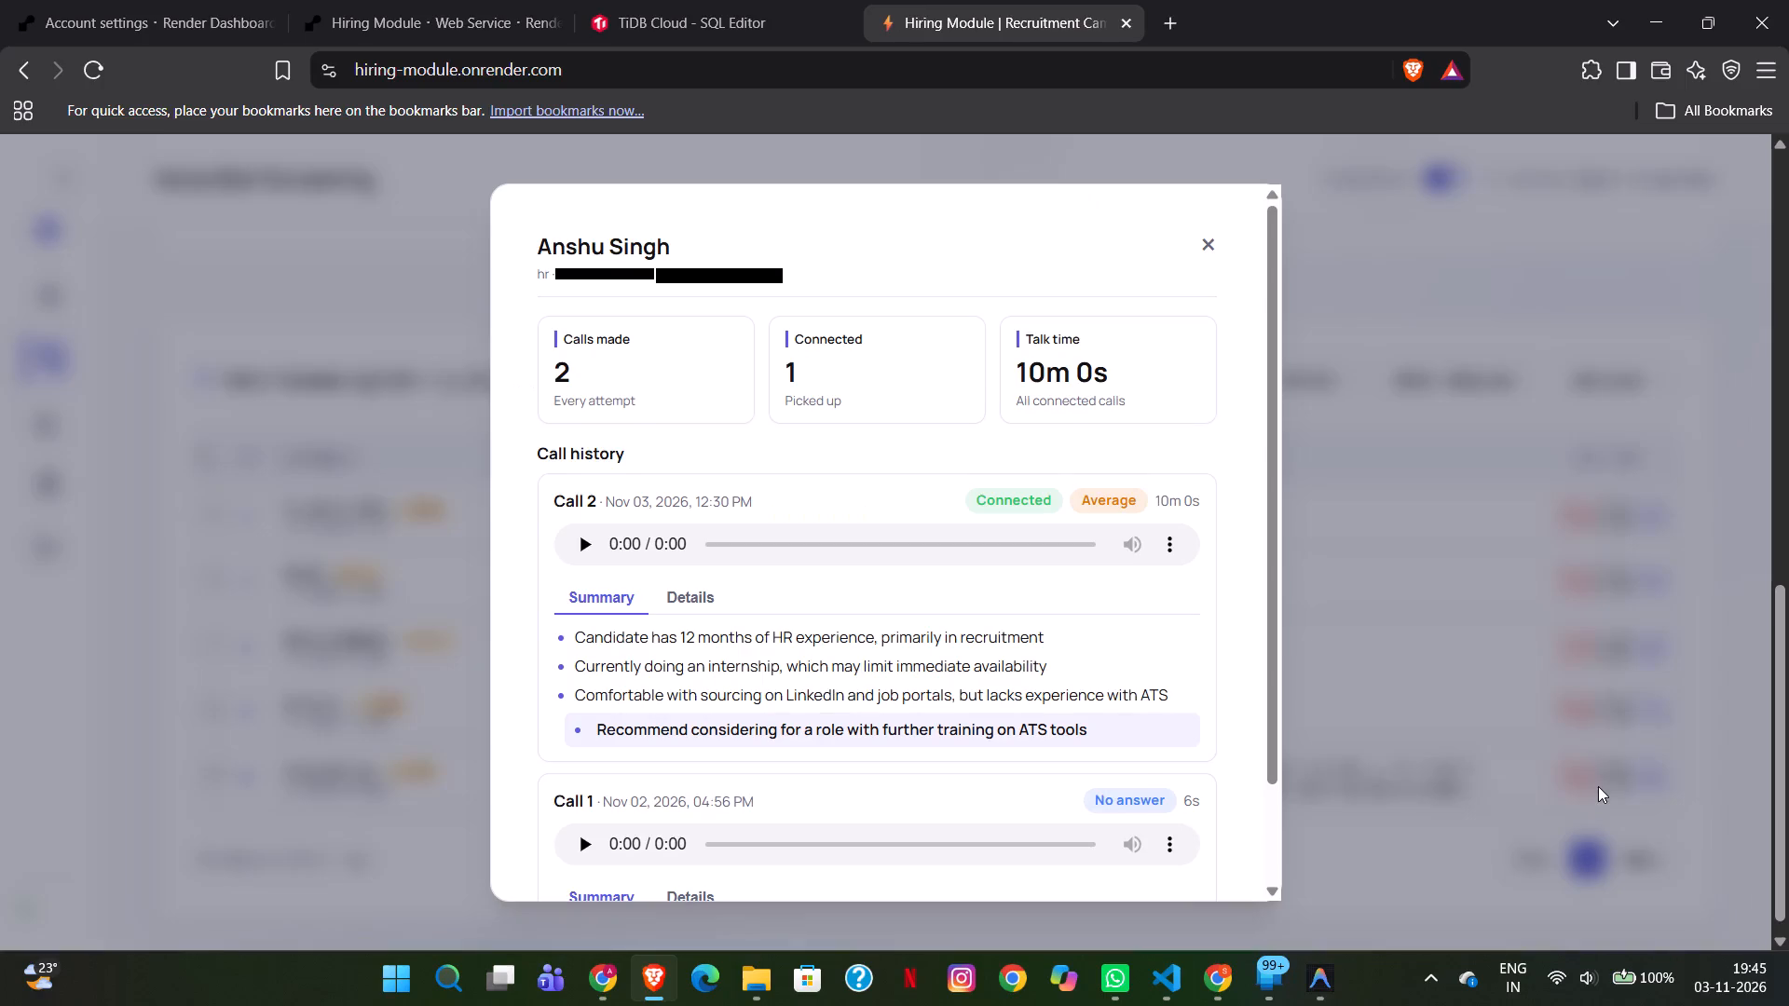
pyautogui.click(1474, 692)
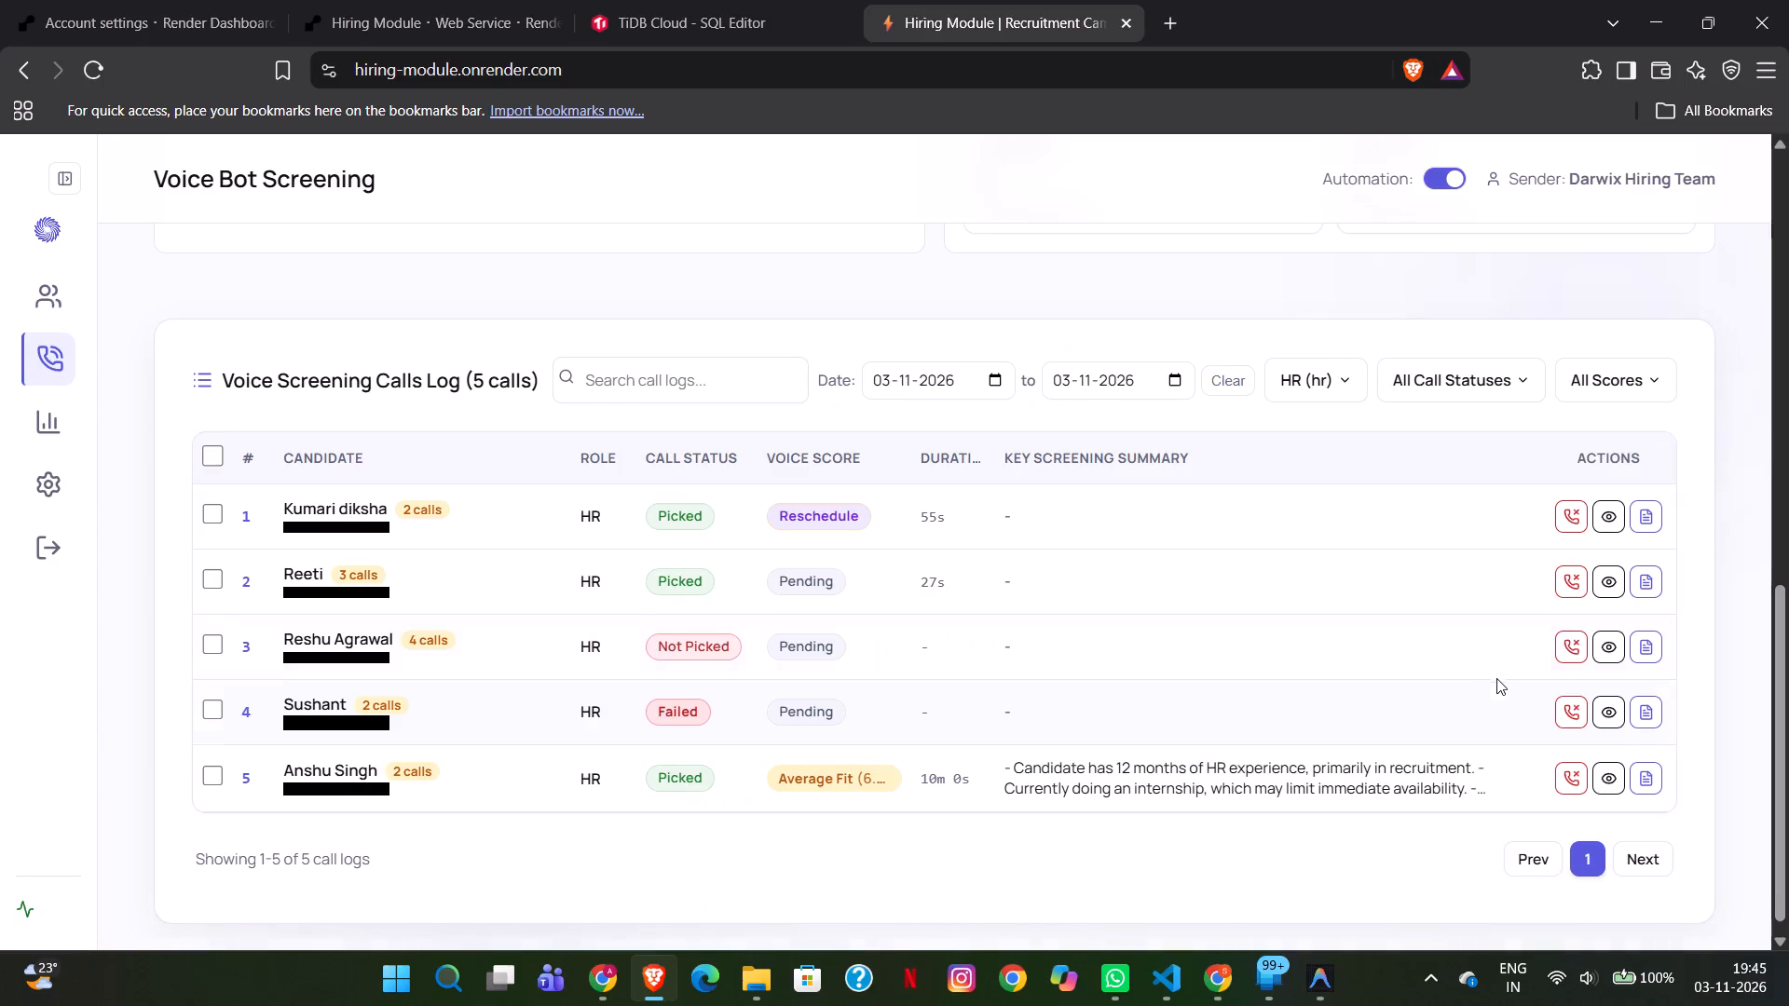
# Examine the list health, retry pattern, call outcome and conversation depth metrics against the calls log for 03-11-2026.
pyautogui.scroll(3, 1496, 675)
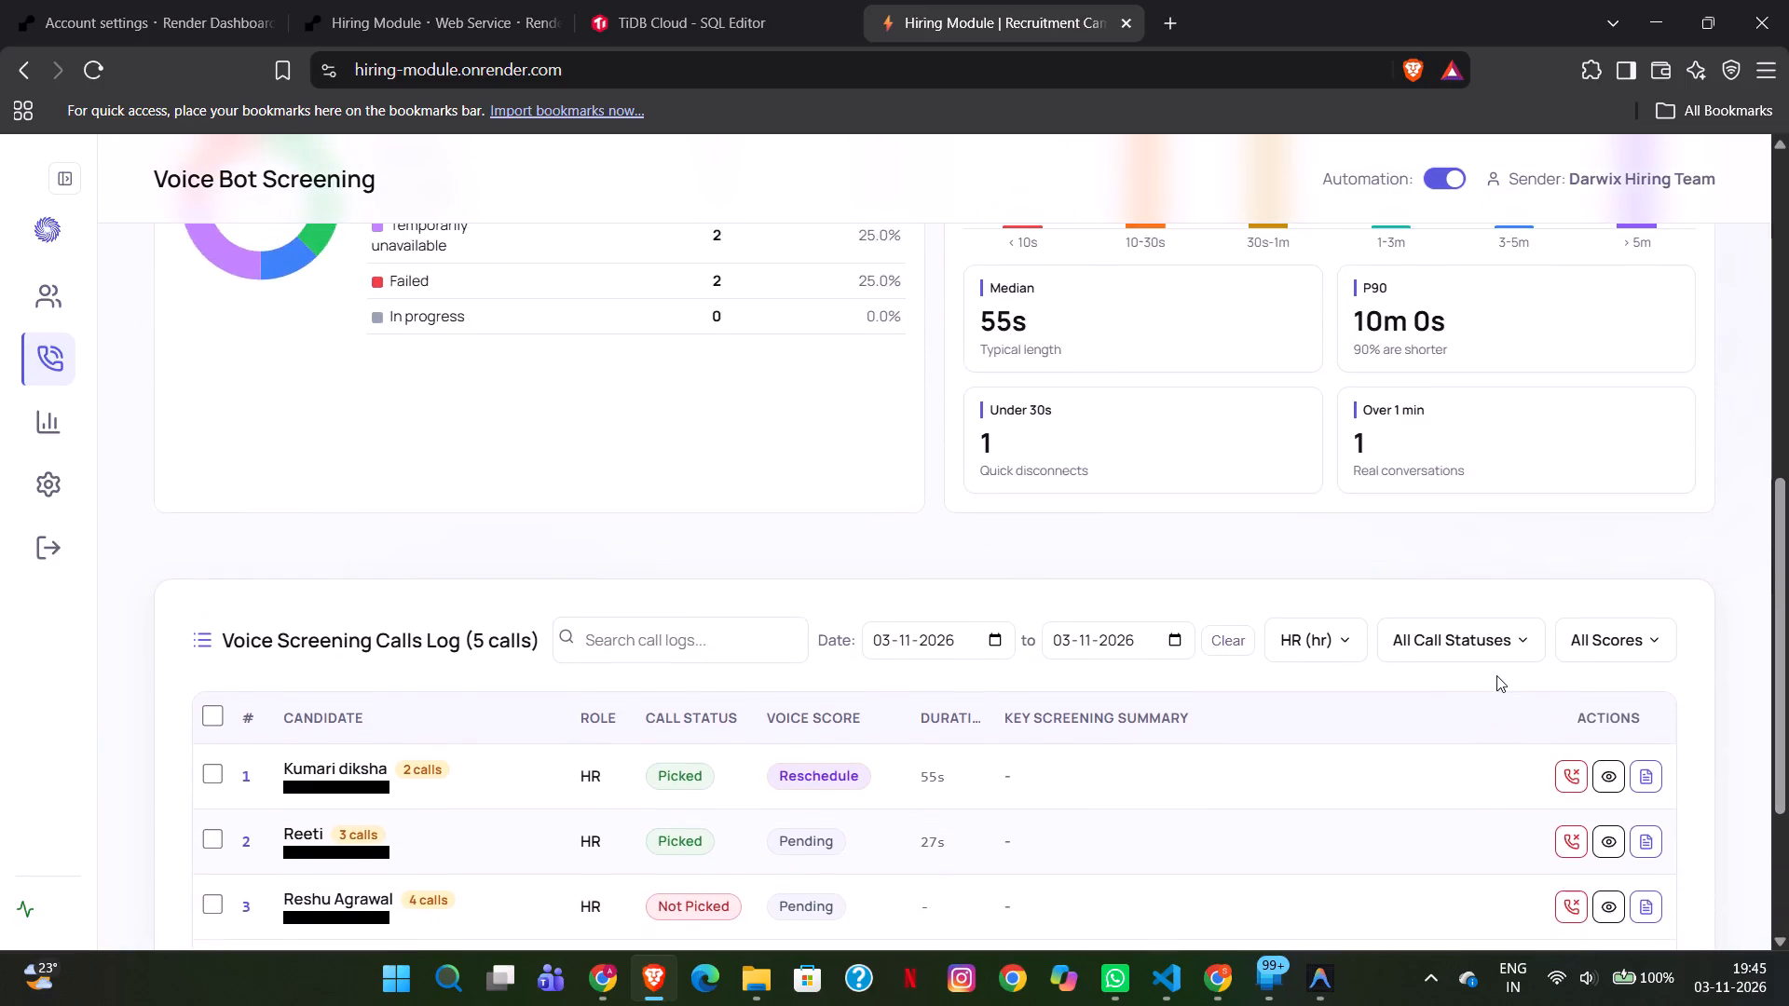
pyautogui.scroll(2, 1496, 675)
pyautogui.scroll(-2, 1496, 675)
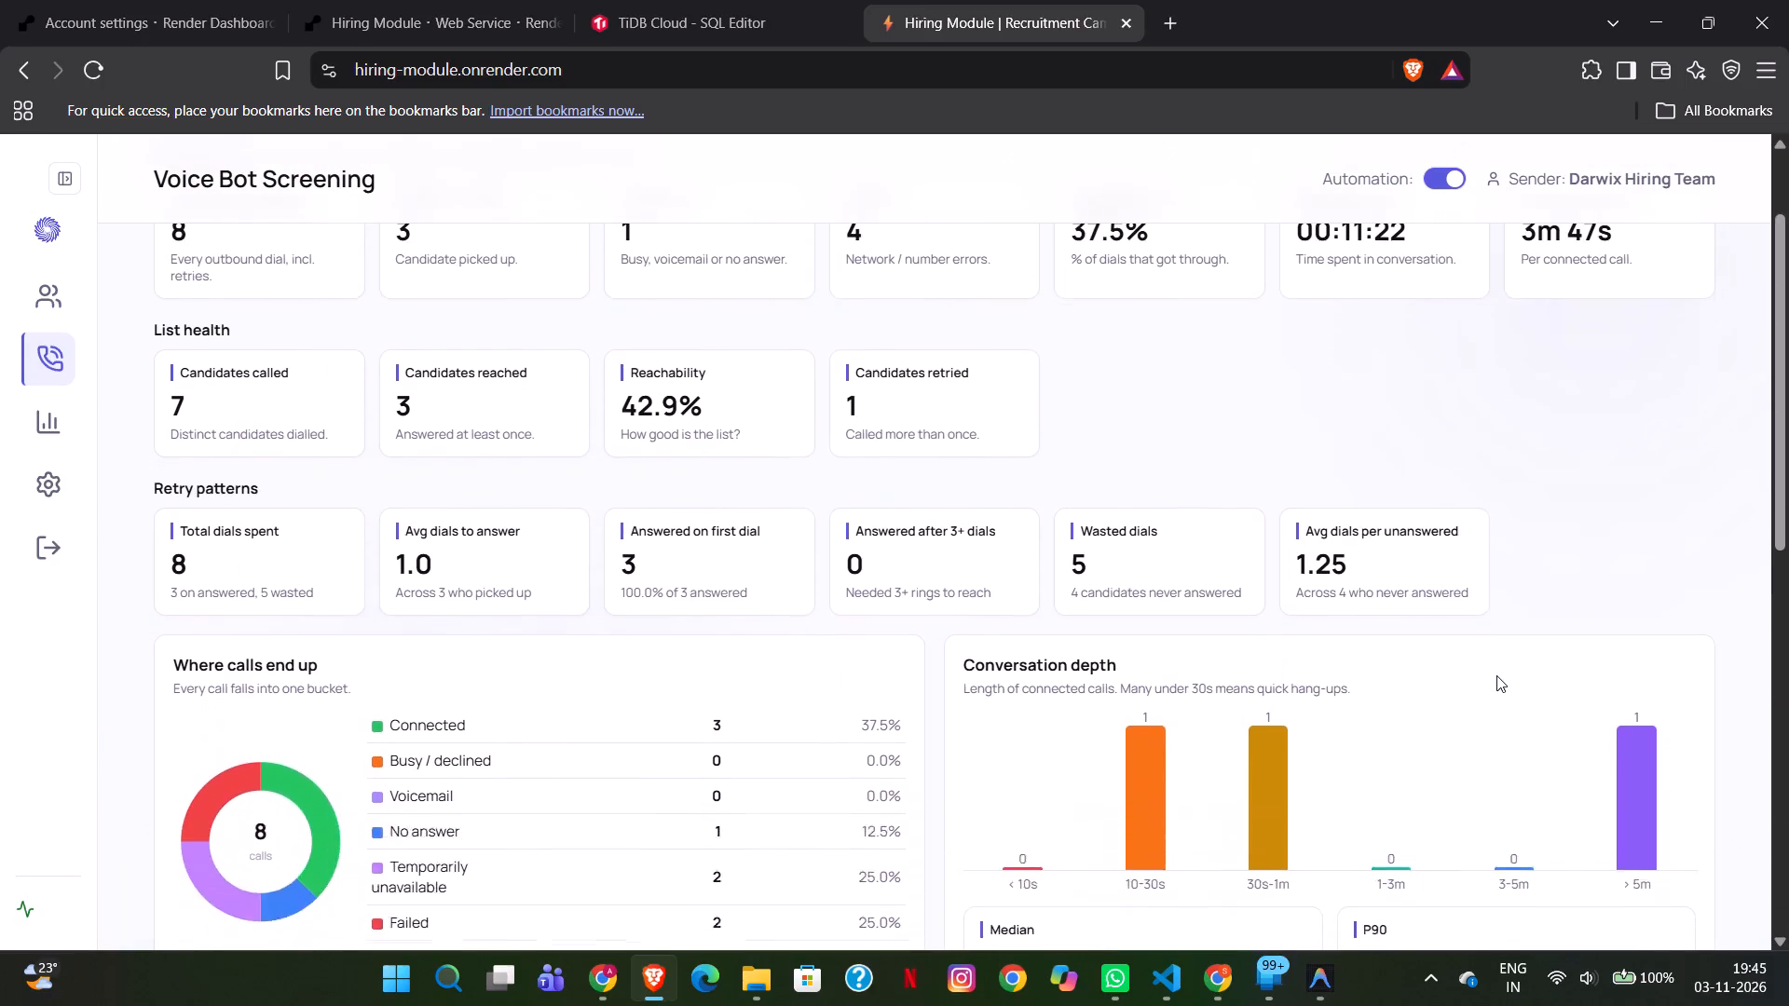
pyautogui.scroll(-3, 1496, 675)
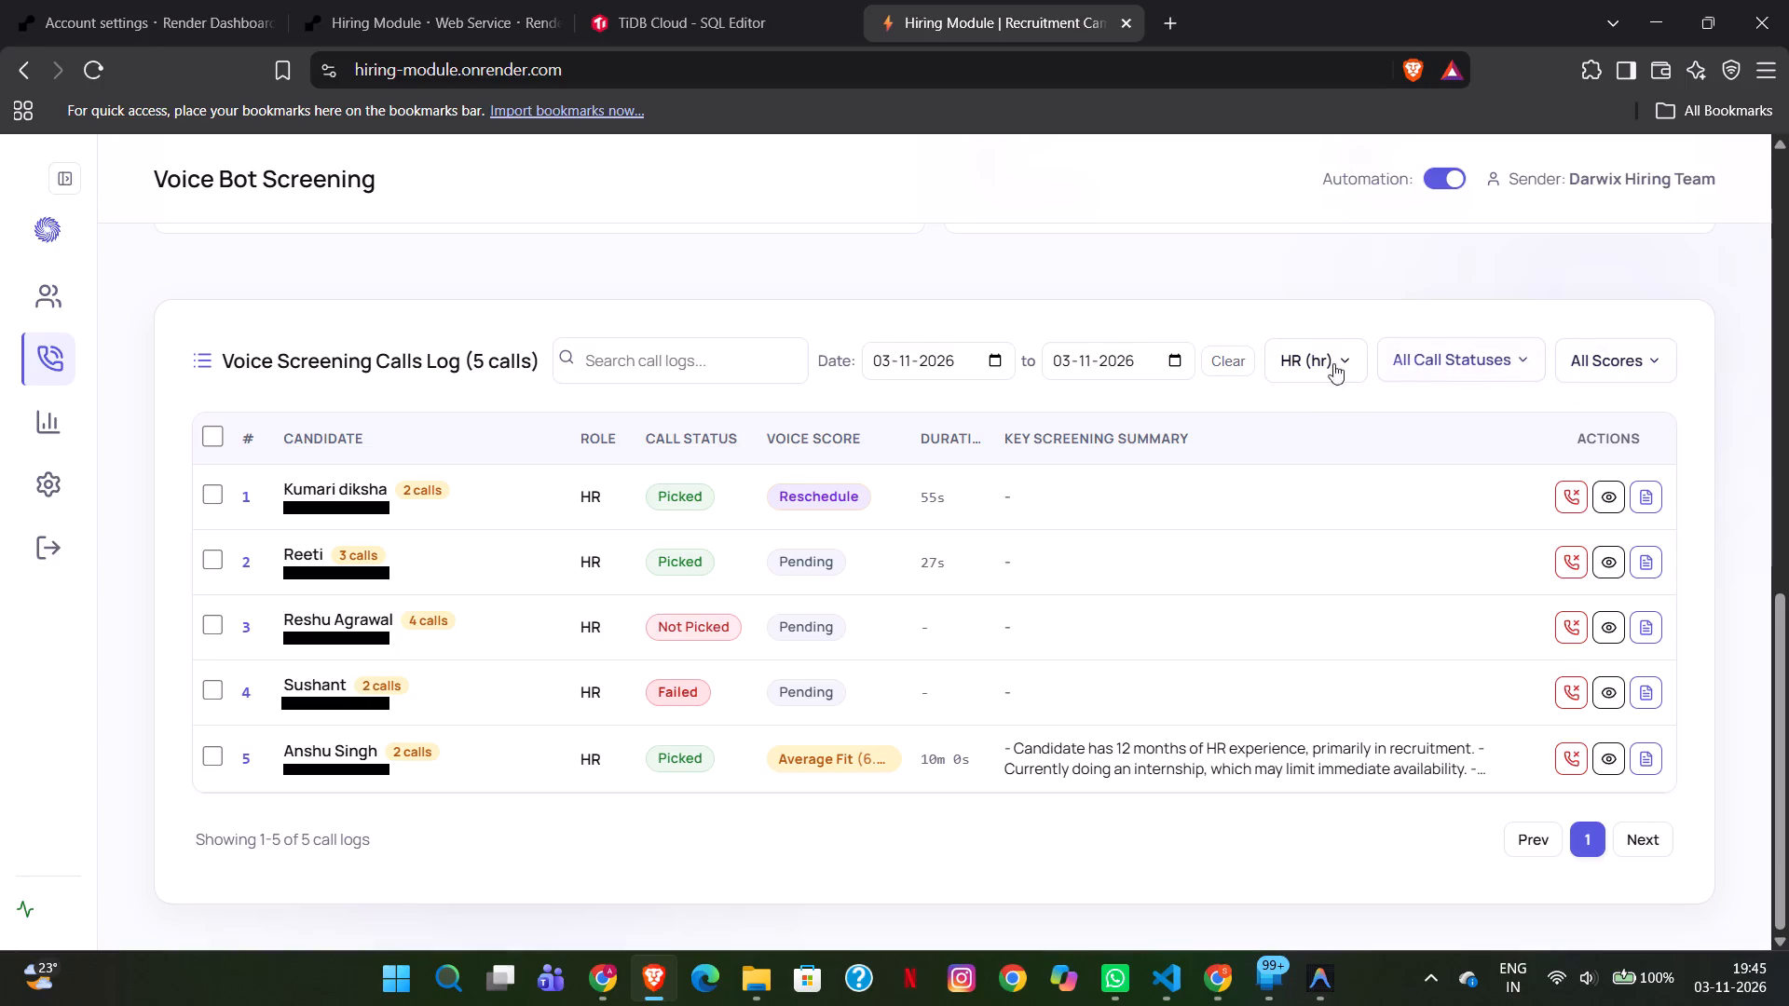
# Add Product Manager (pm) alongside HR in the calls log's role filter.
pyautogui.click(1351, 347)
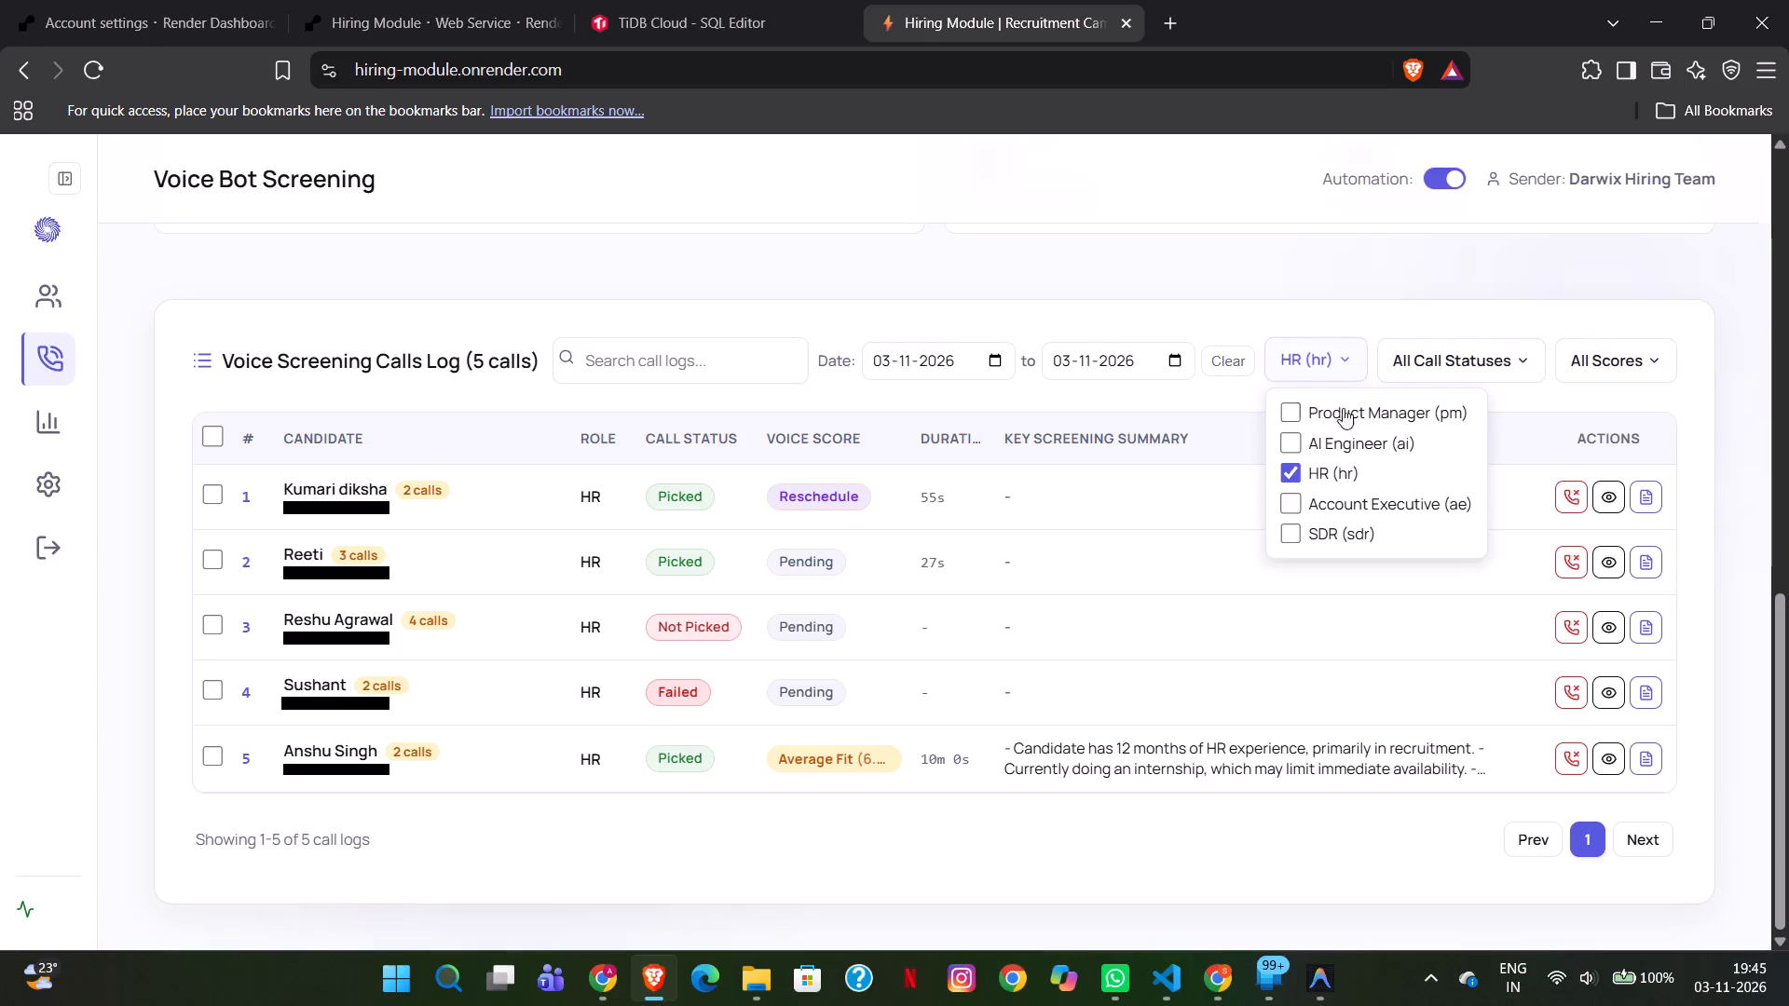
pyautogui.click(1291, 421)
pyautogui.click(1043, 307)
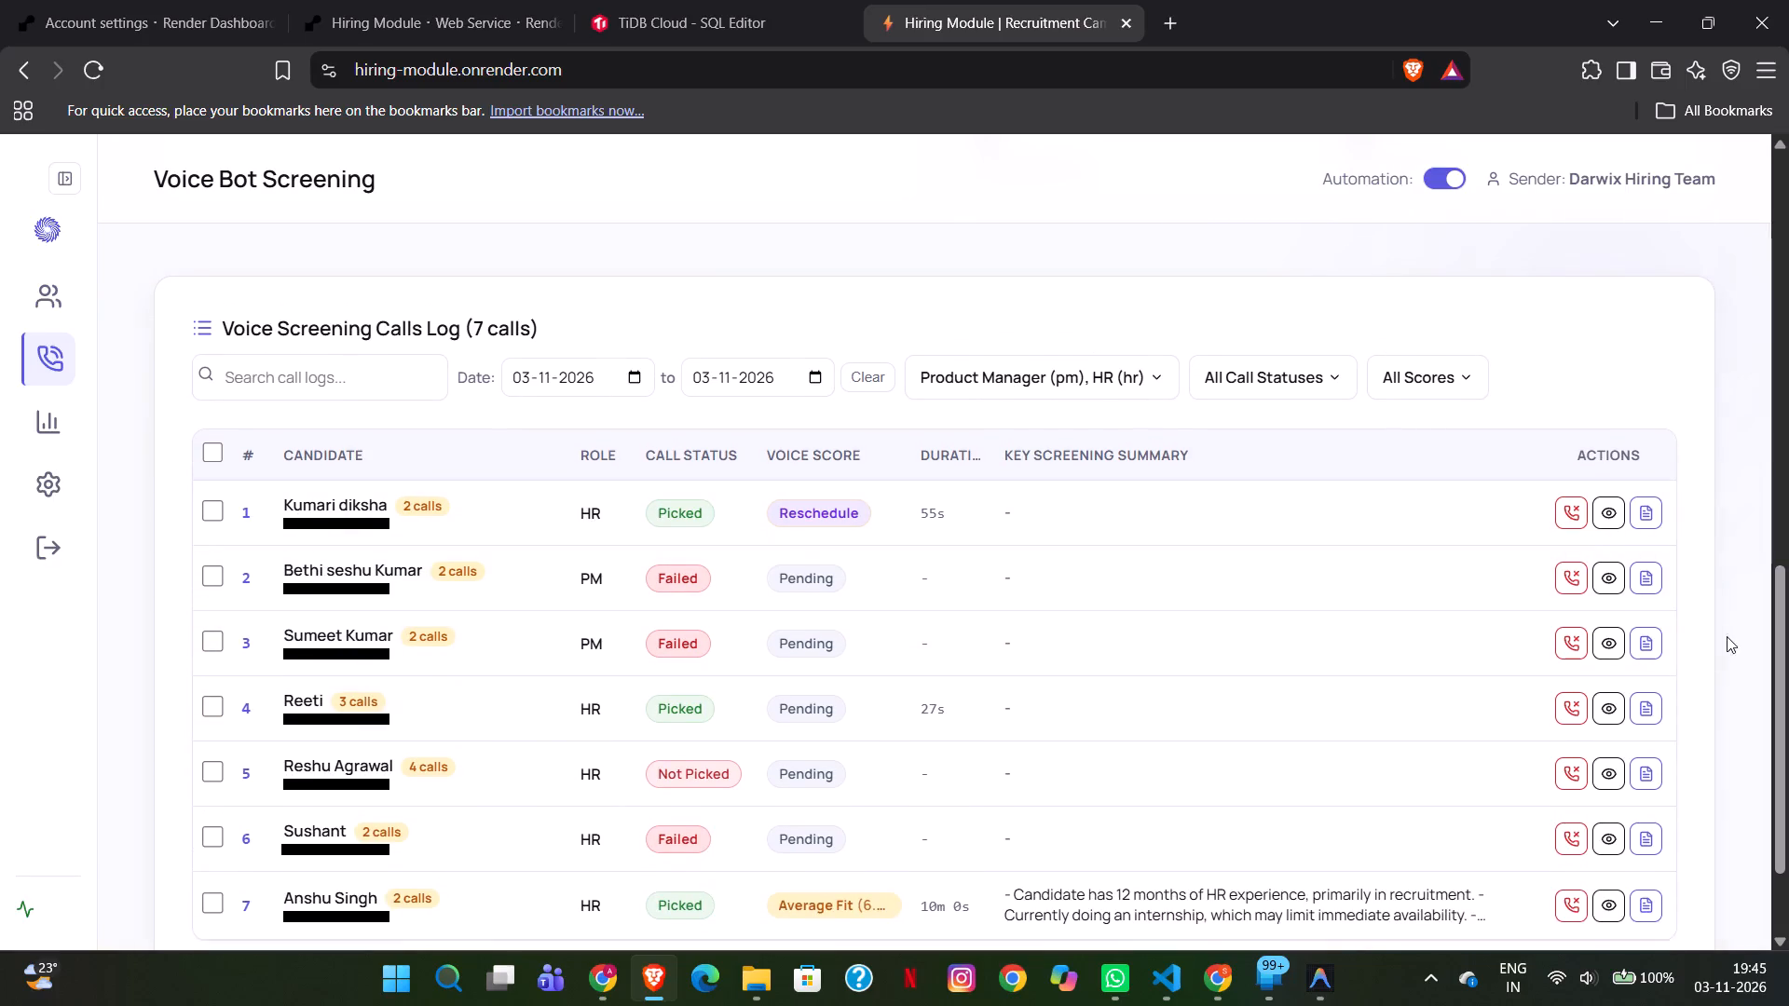
# Check the call attempt dates and statuses in the row 2 PM candidate's call history and close it.
pyautogui.click(1609, 566)
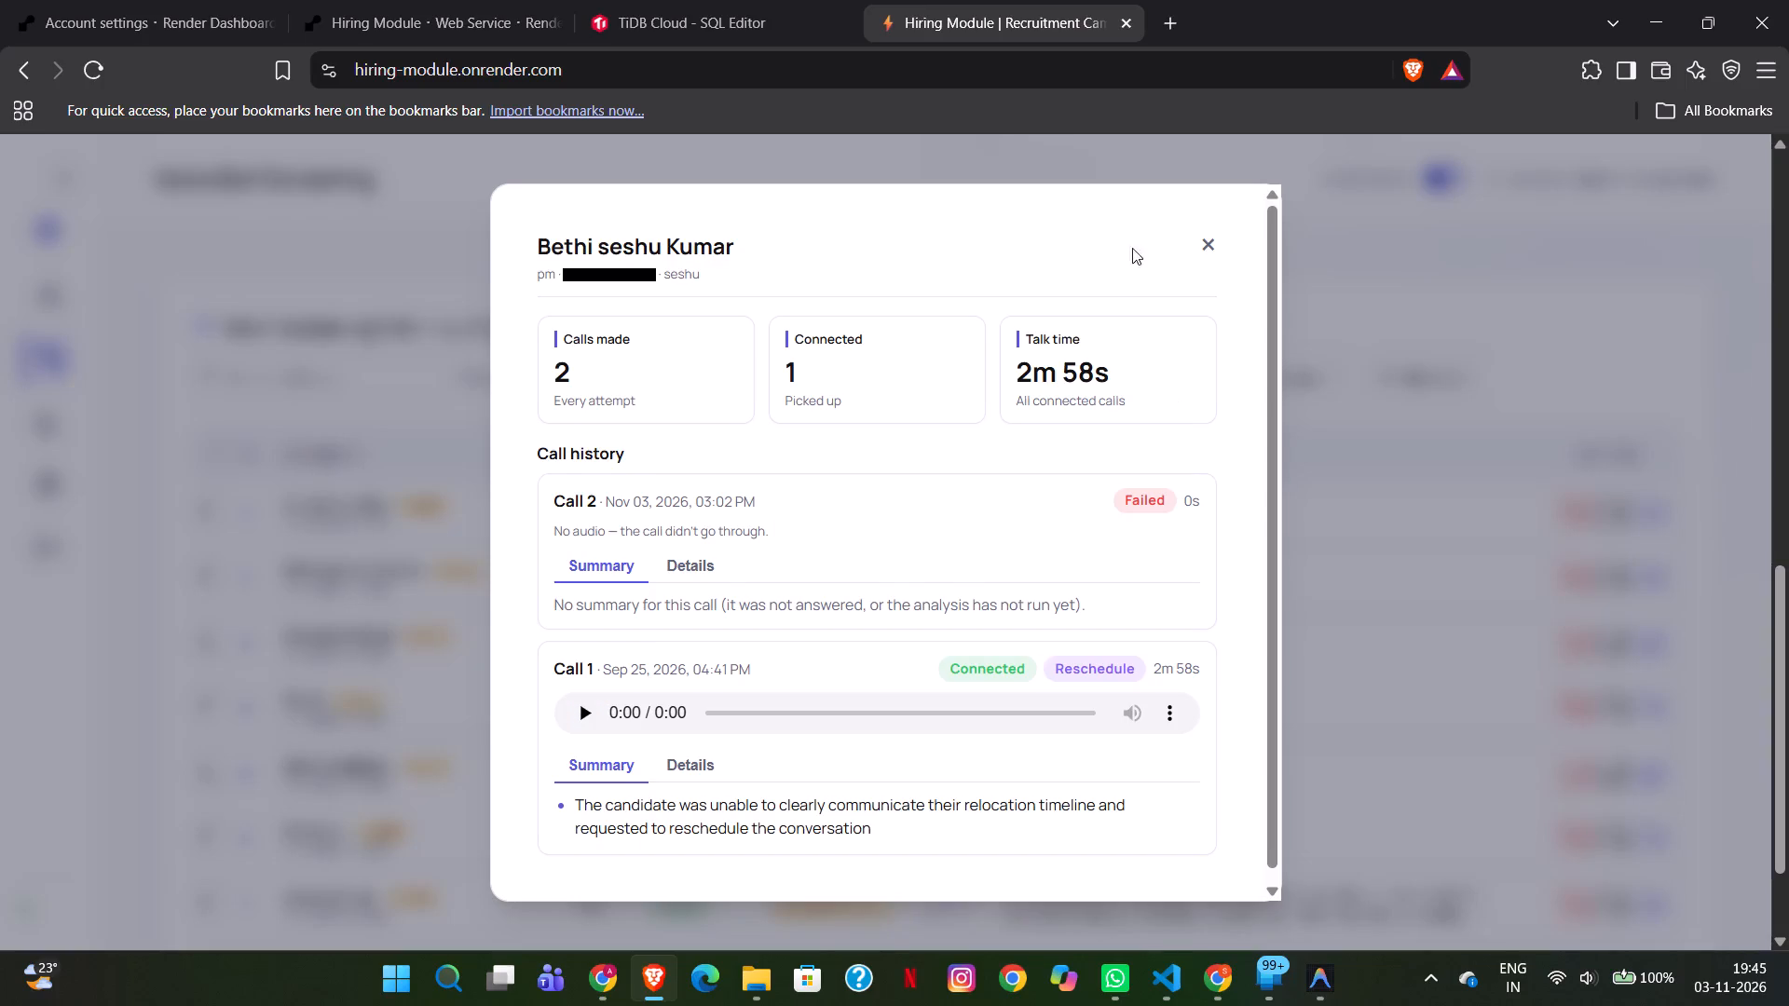
pyautogui.click(1216, 245)
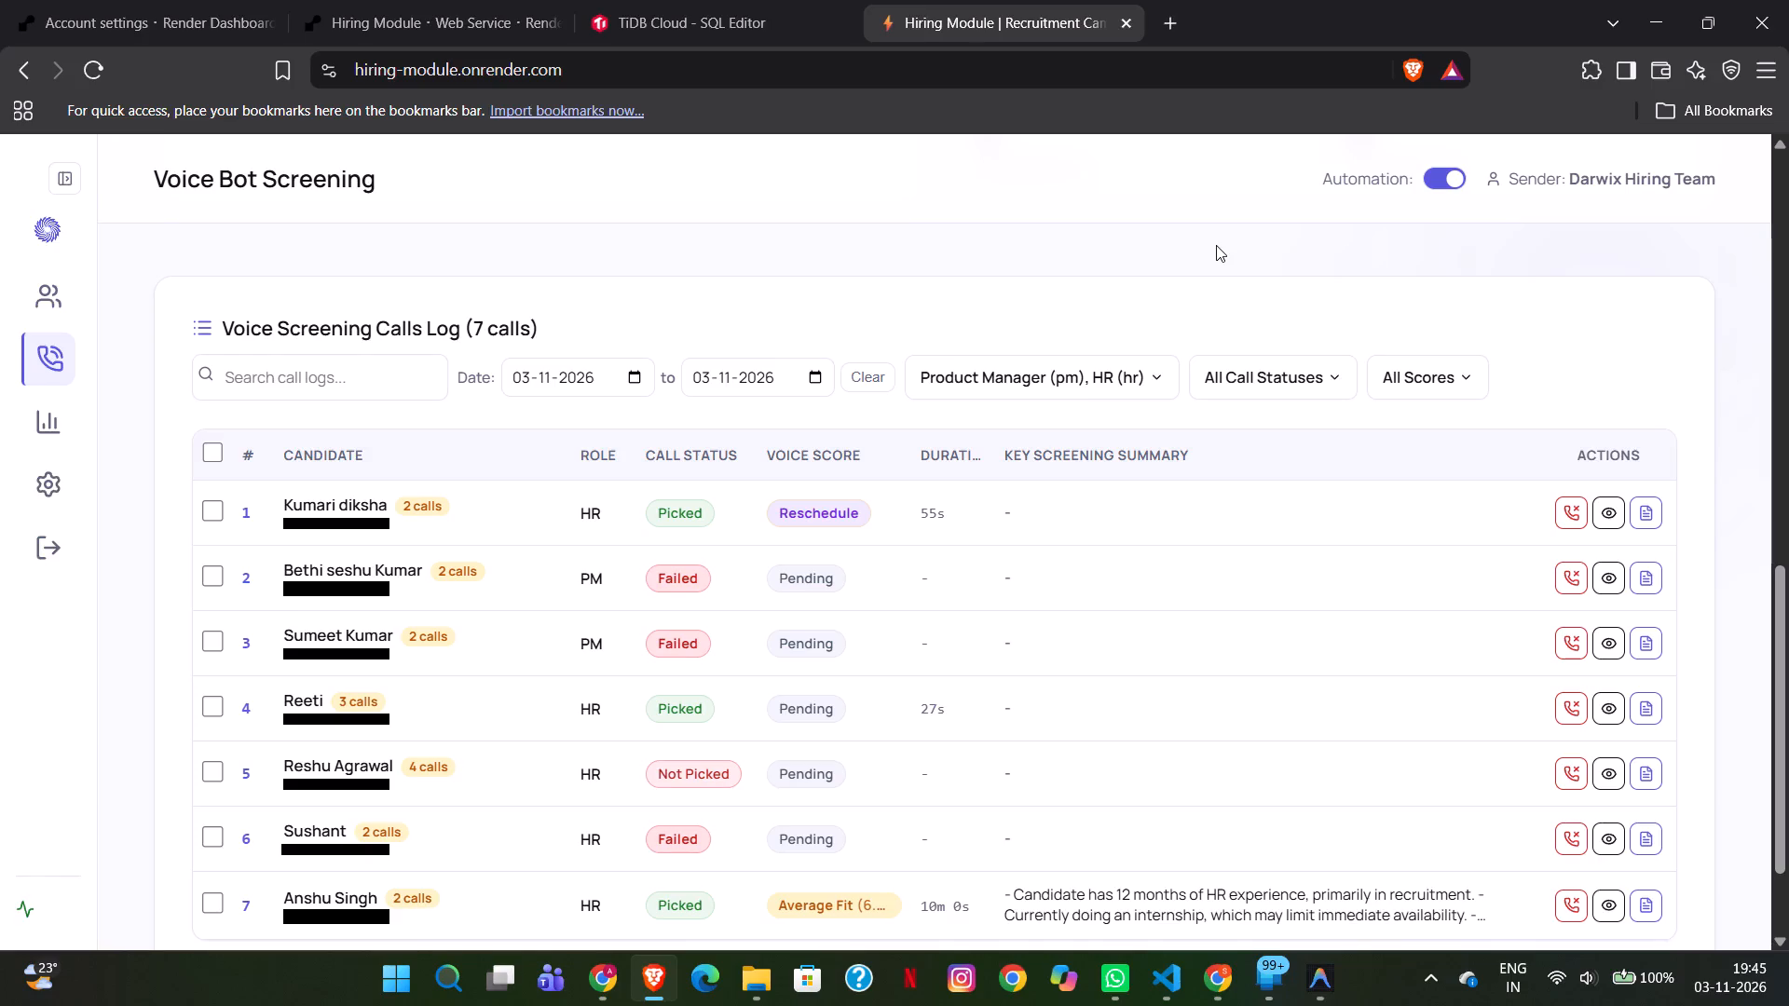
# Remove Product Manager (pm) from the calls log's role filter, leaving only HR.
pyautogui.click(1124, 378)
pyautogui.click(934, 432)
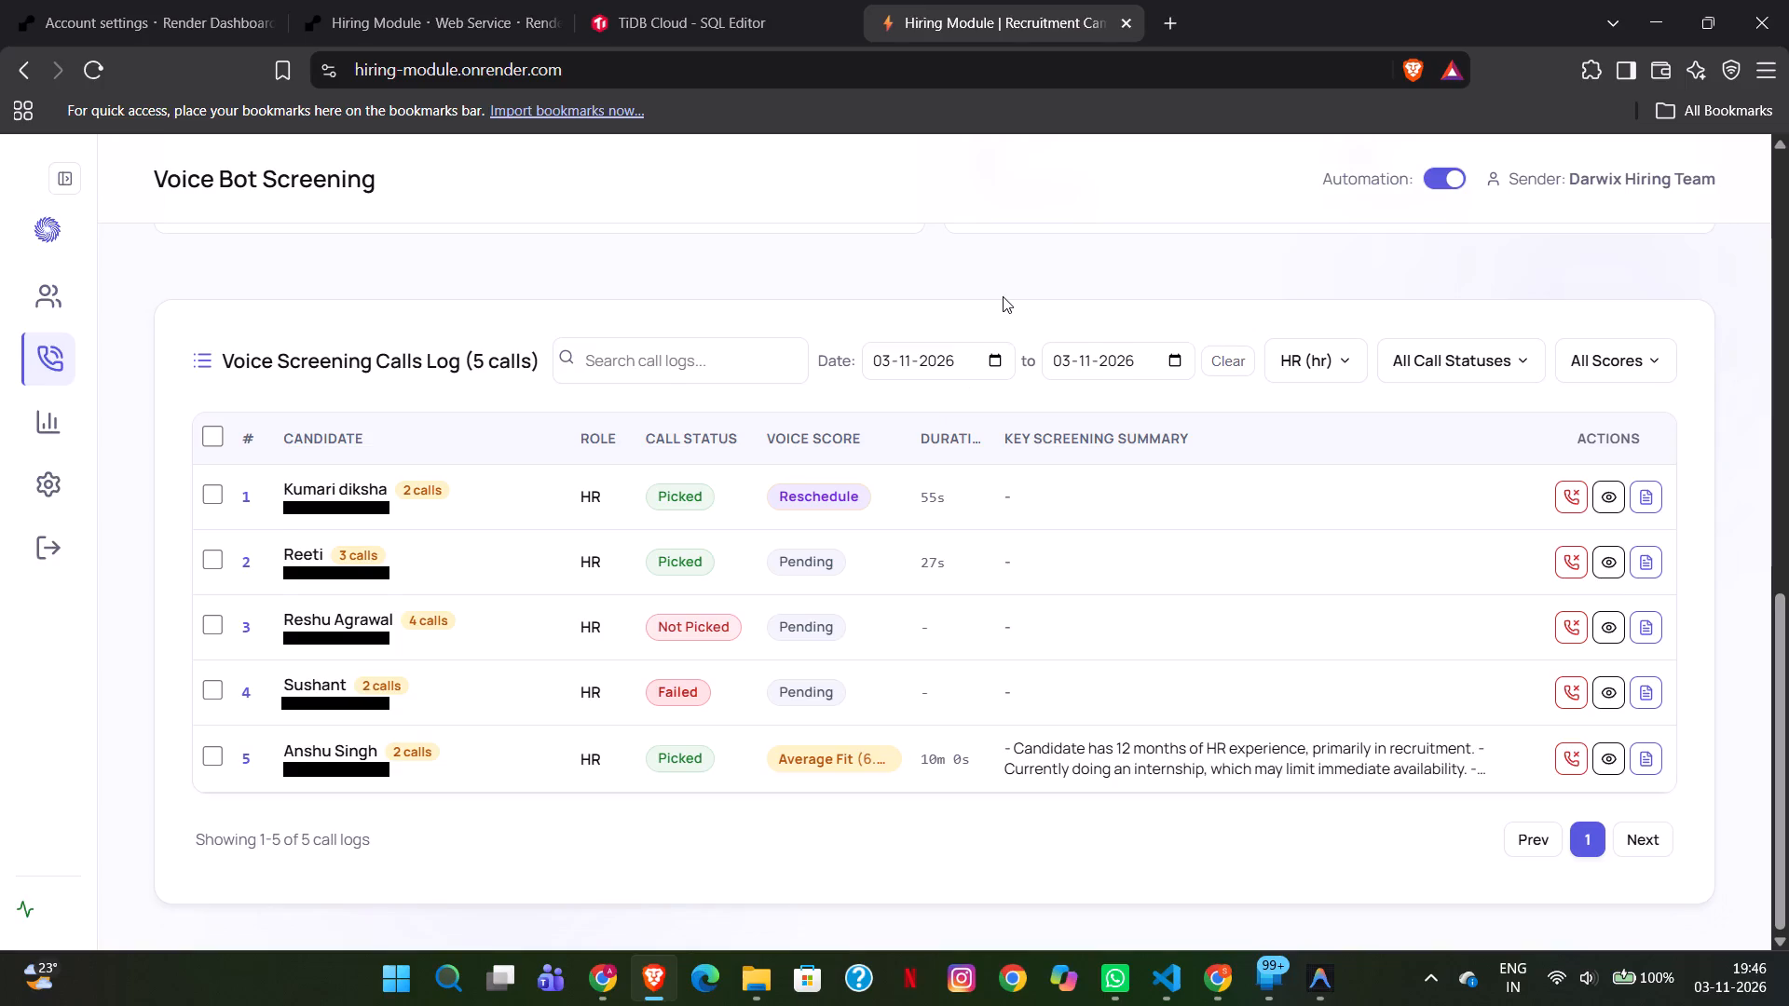
# Compare the retry and call outcome metrics with the calls log, temporarily including Product Manager (pm) in the role filter.
pyautogui.scroll(6, 1003, 296)
pyautogui.scroll(-3, 1003, 296)
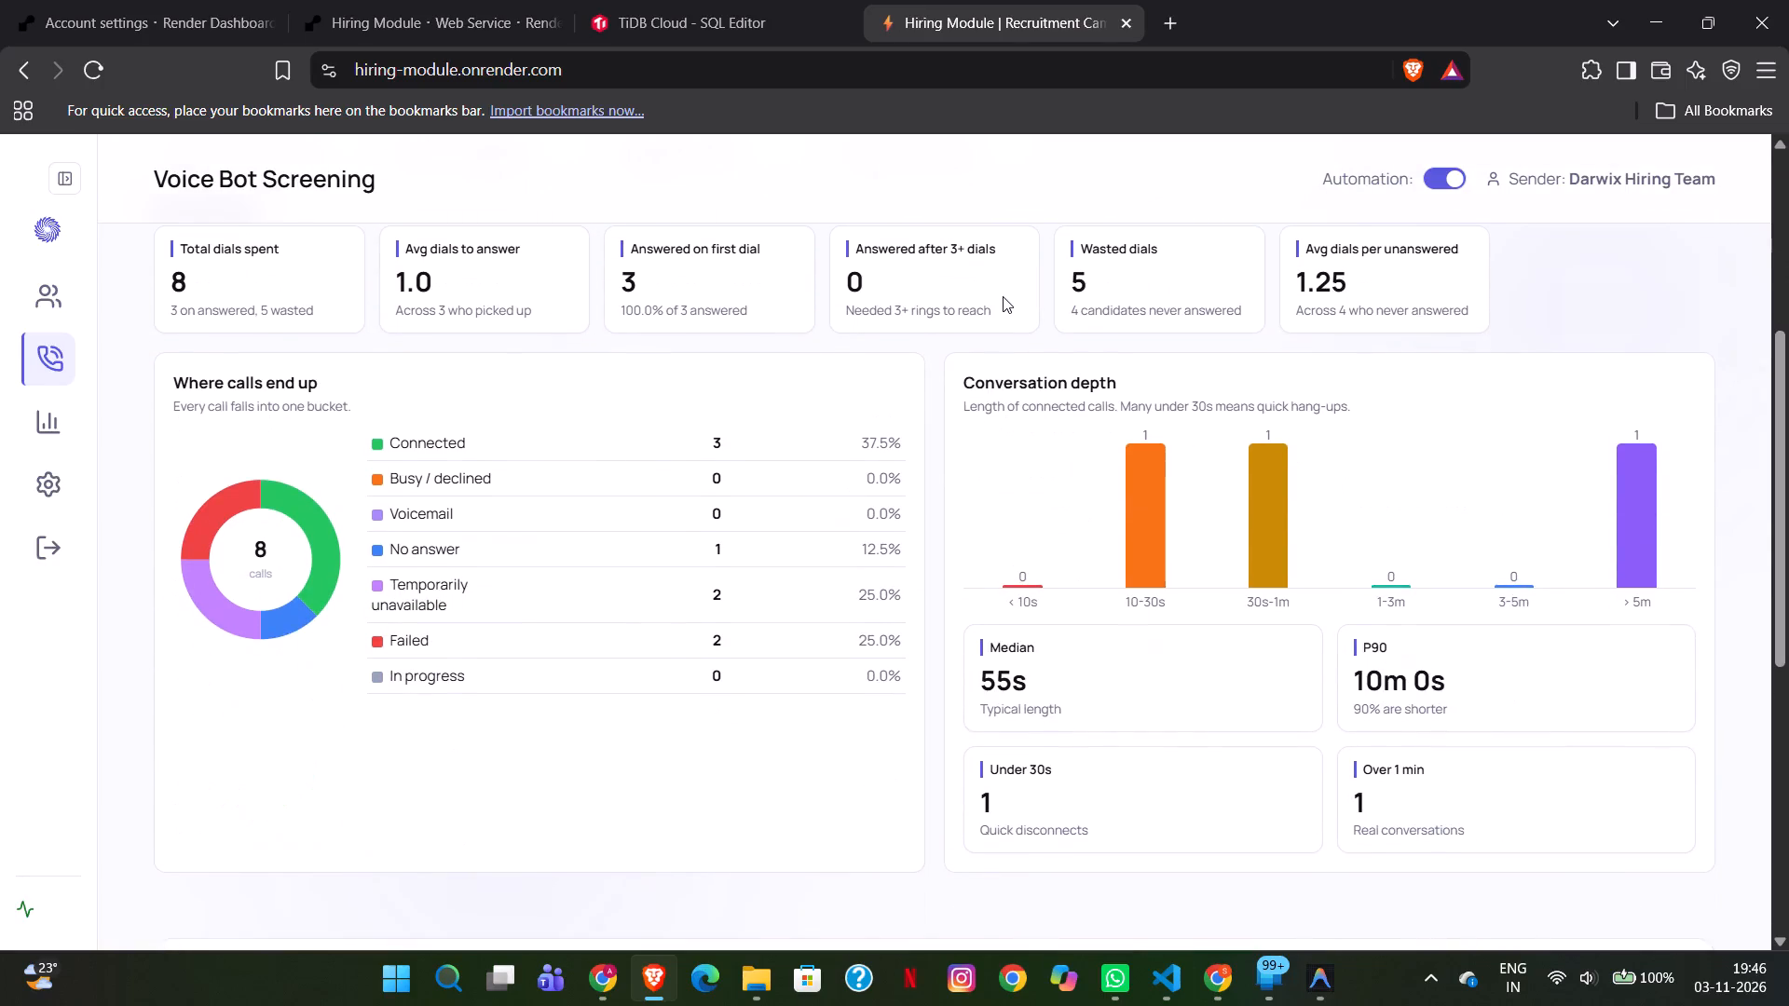
pyautogui.scroll(-3, 1003, 296)
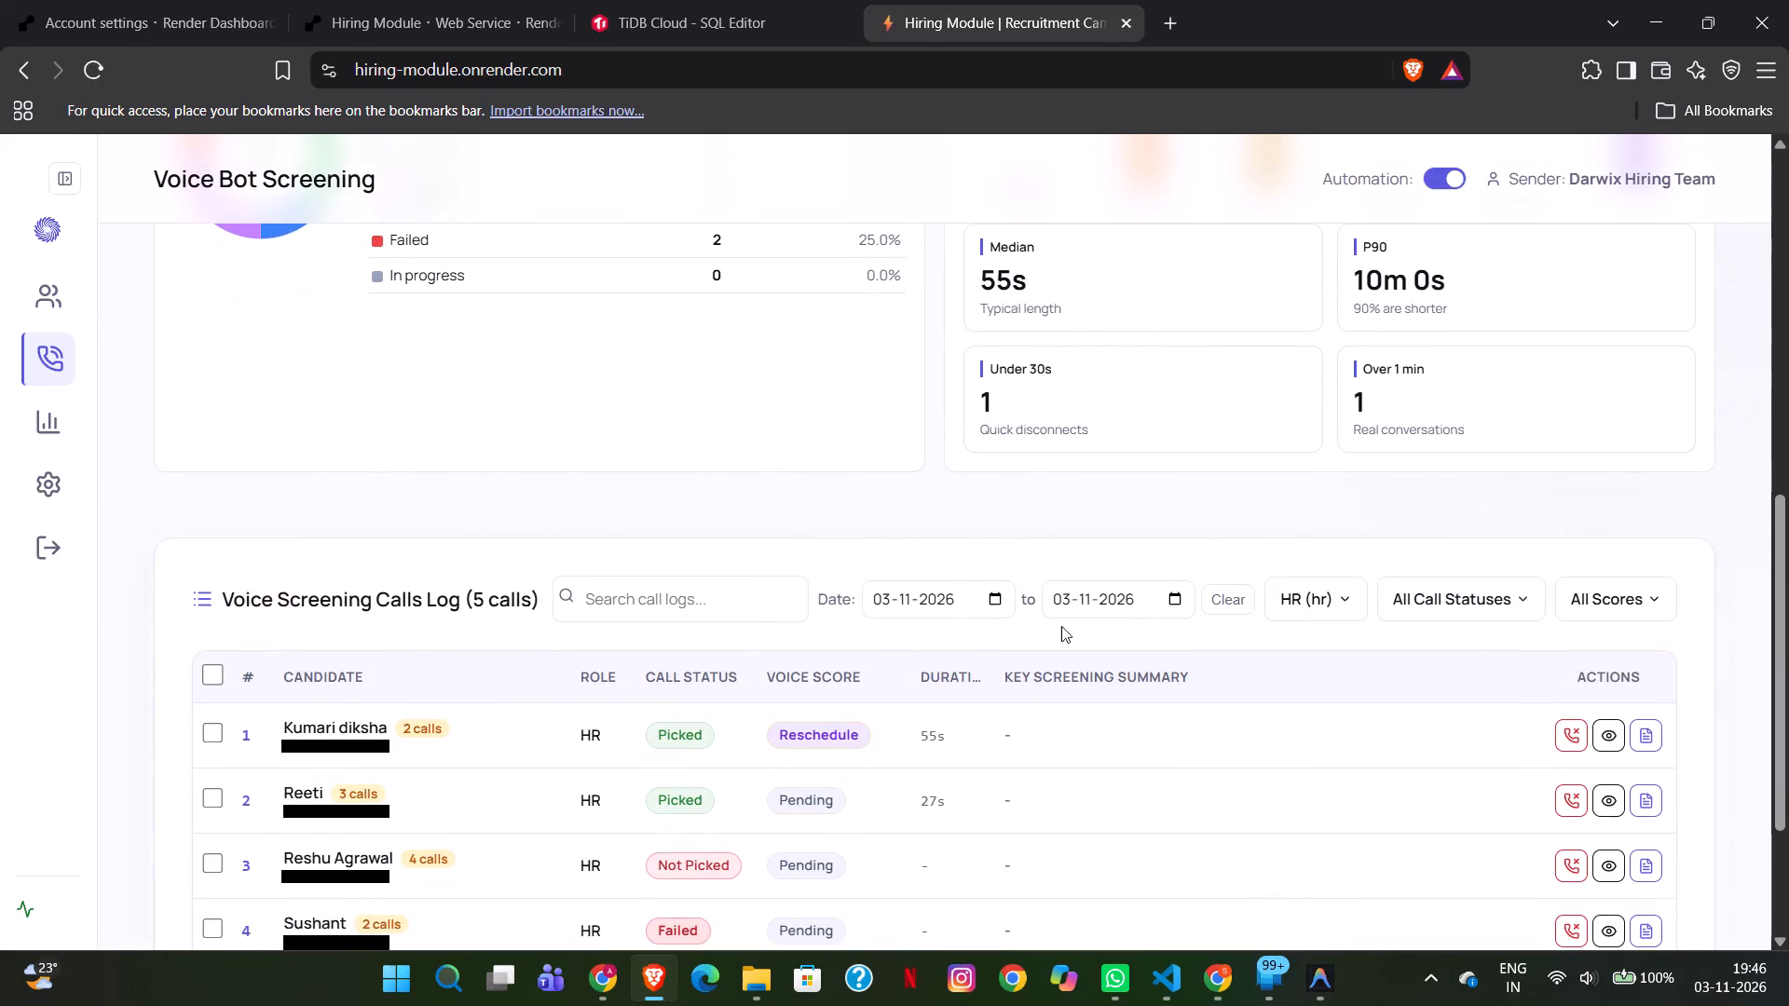
pyautogui.click(1291, 582)
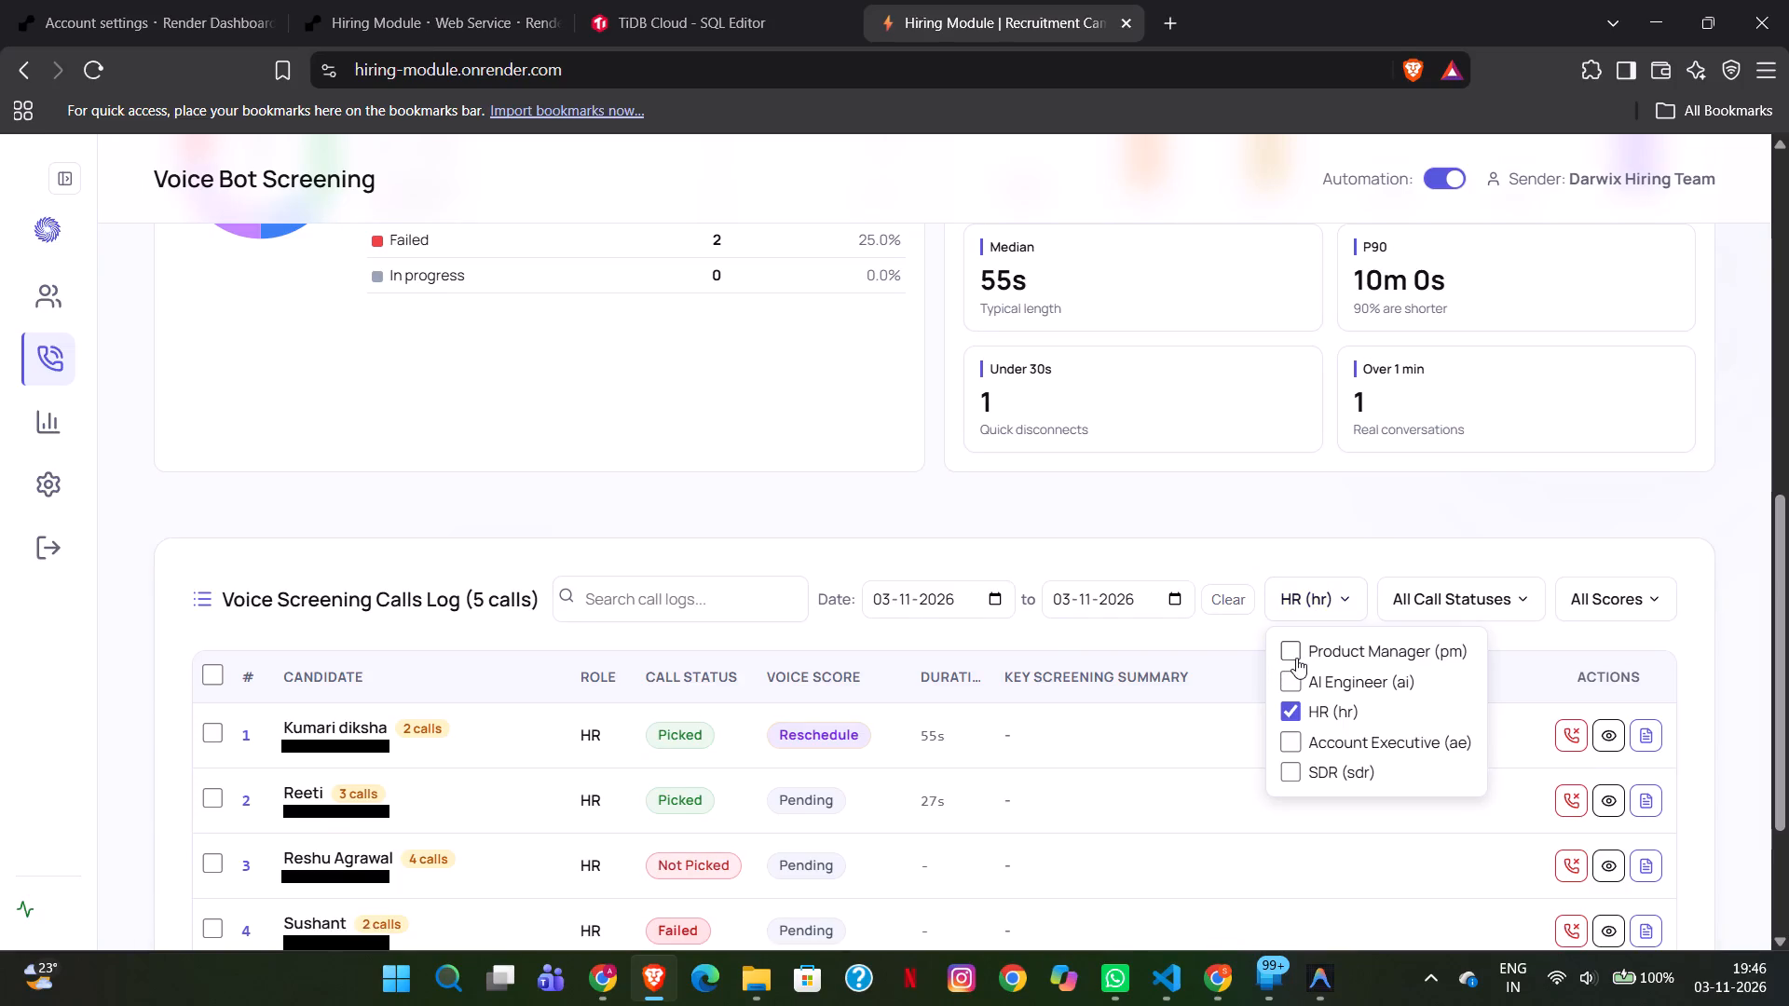
pyautogui.click(1296, 658)
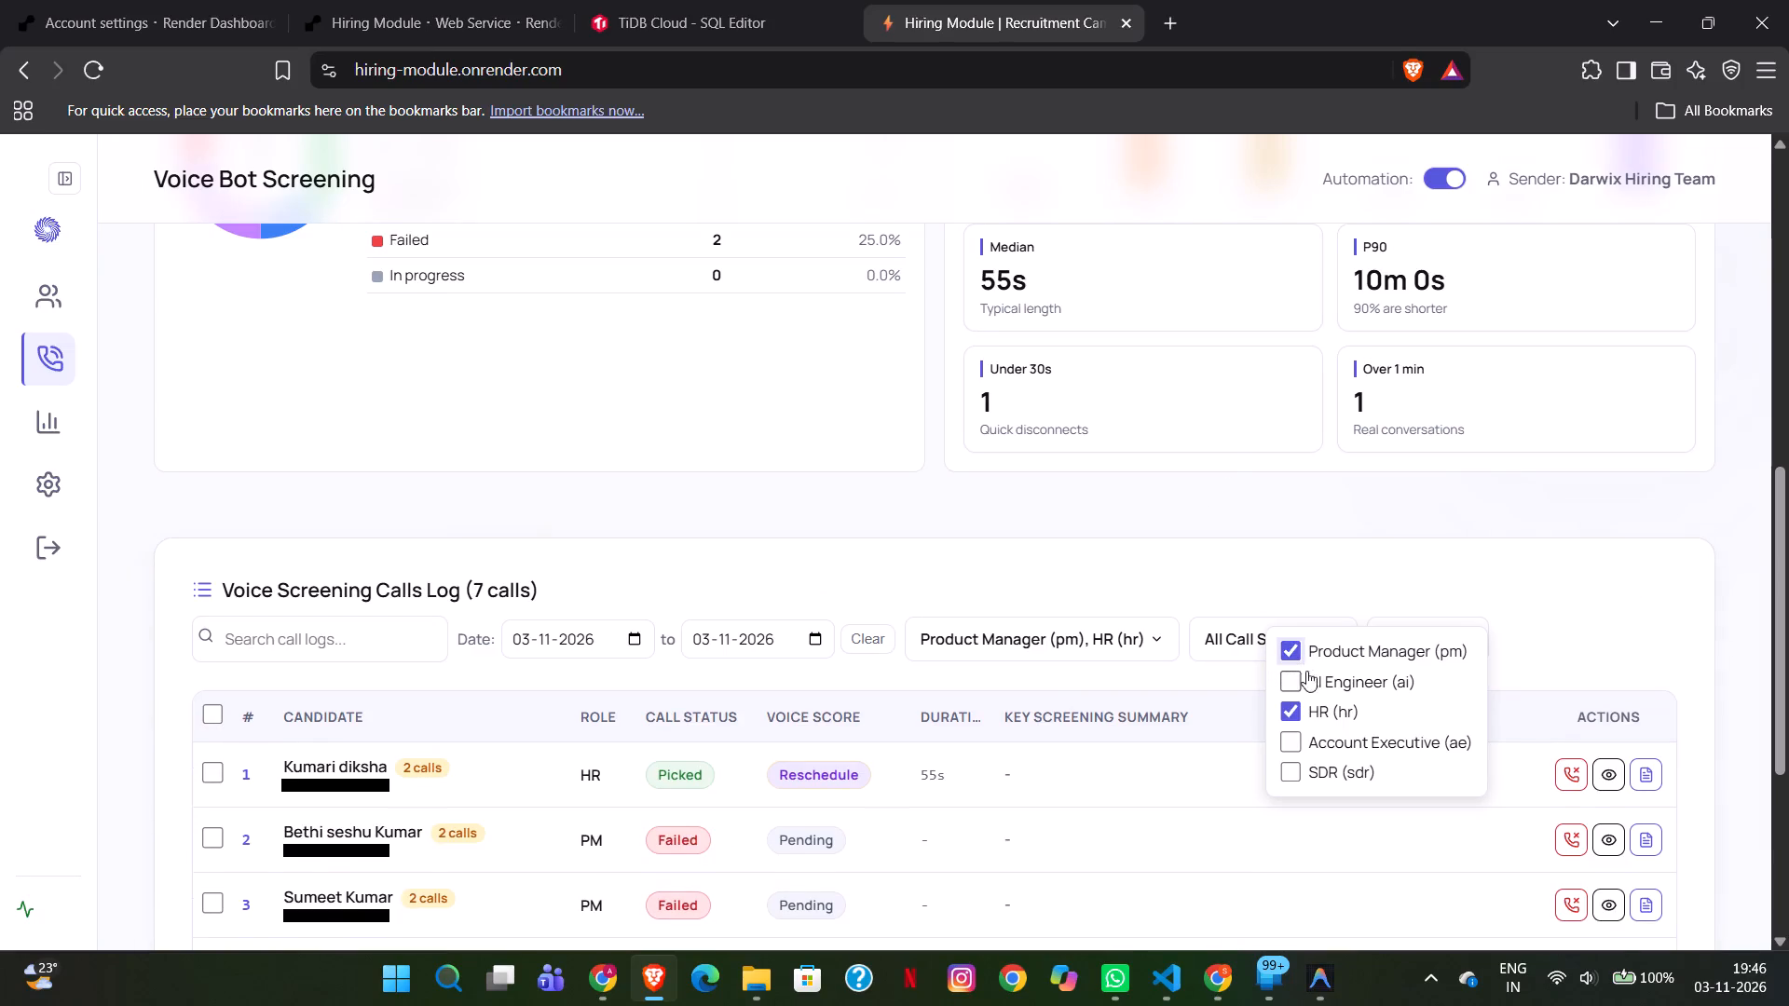
pyautogui.click(1294, 652)
pyautogui.click(1314, 555)
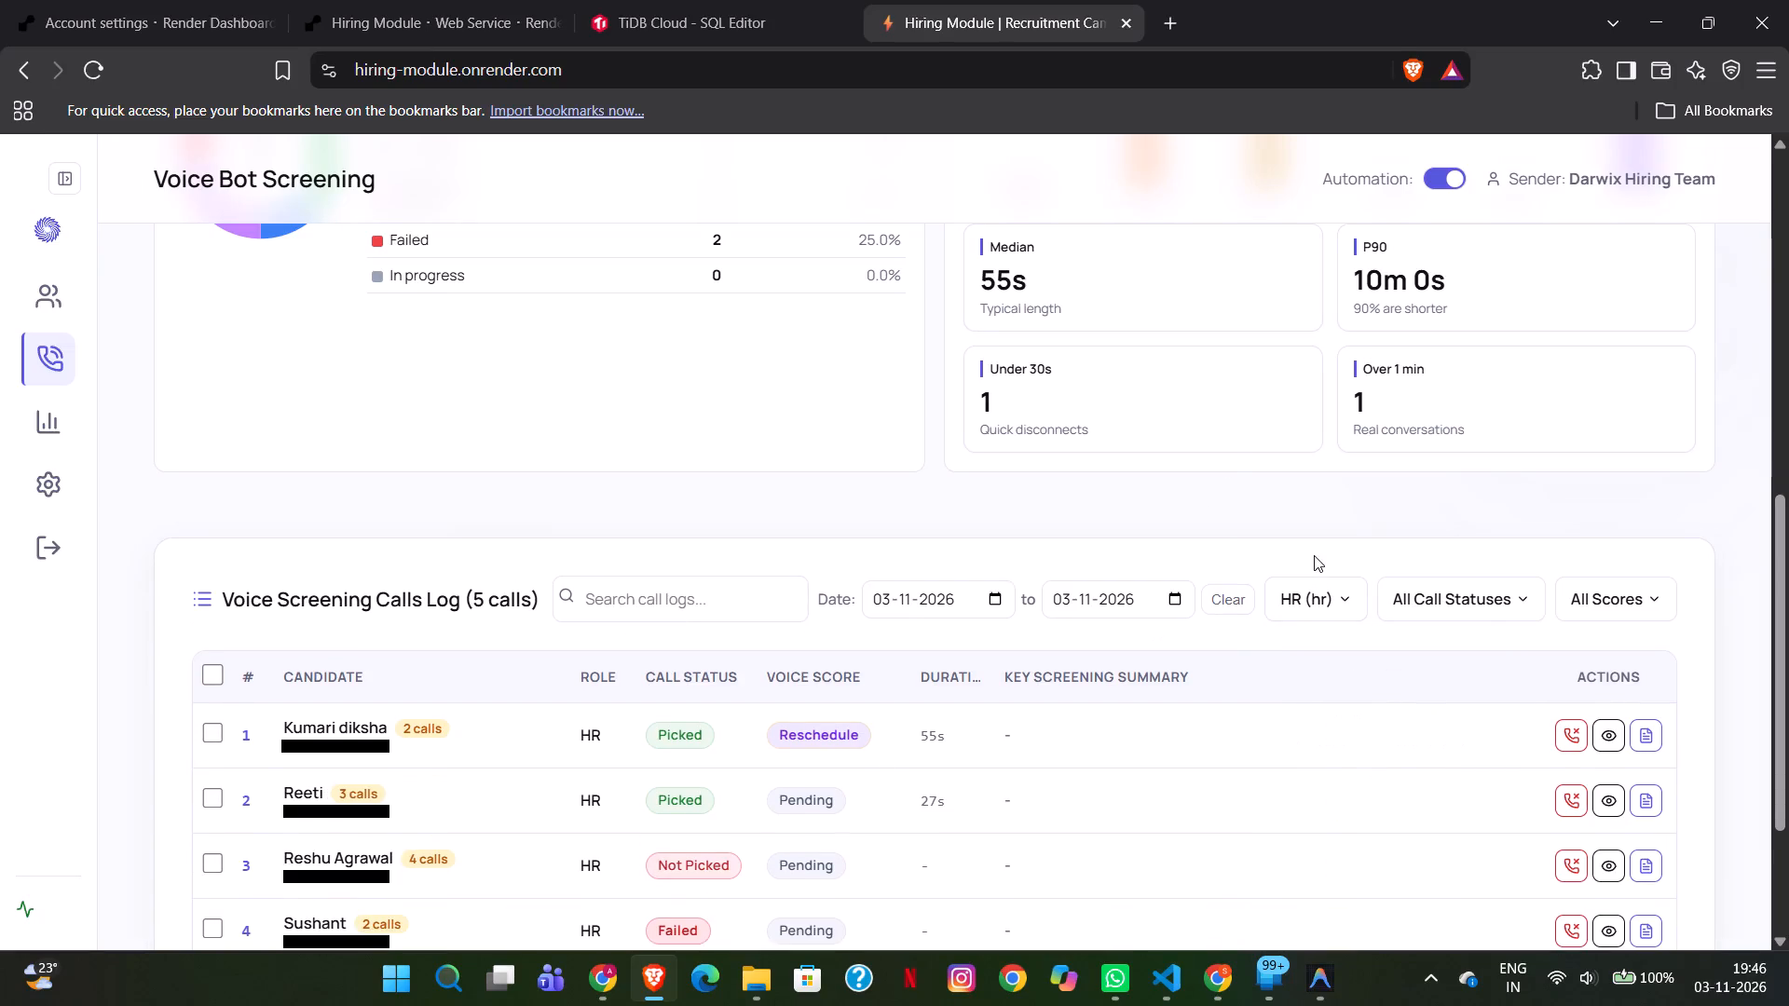
pyautogui.scroll(4, 1158, 529)
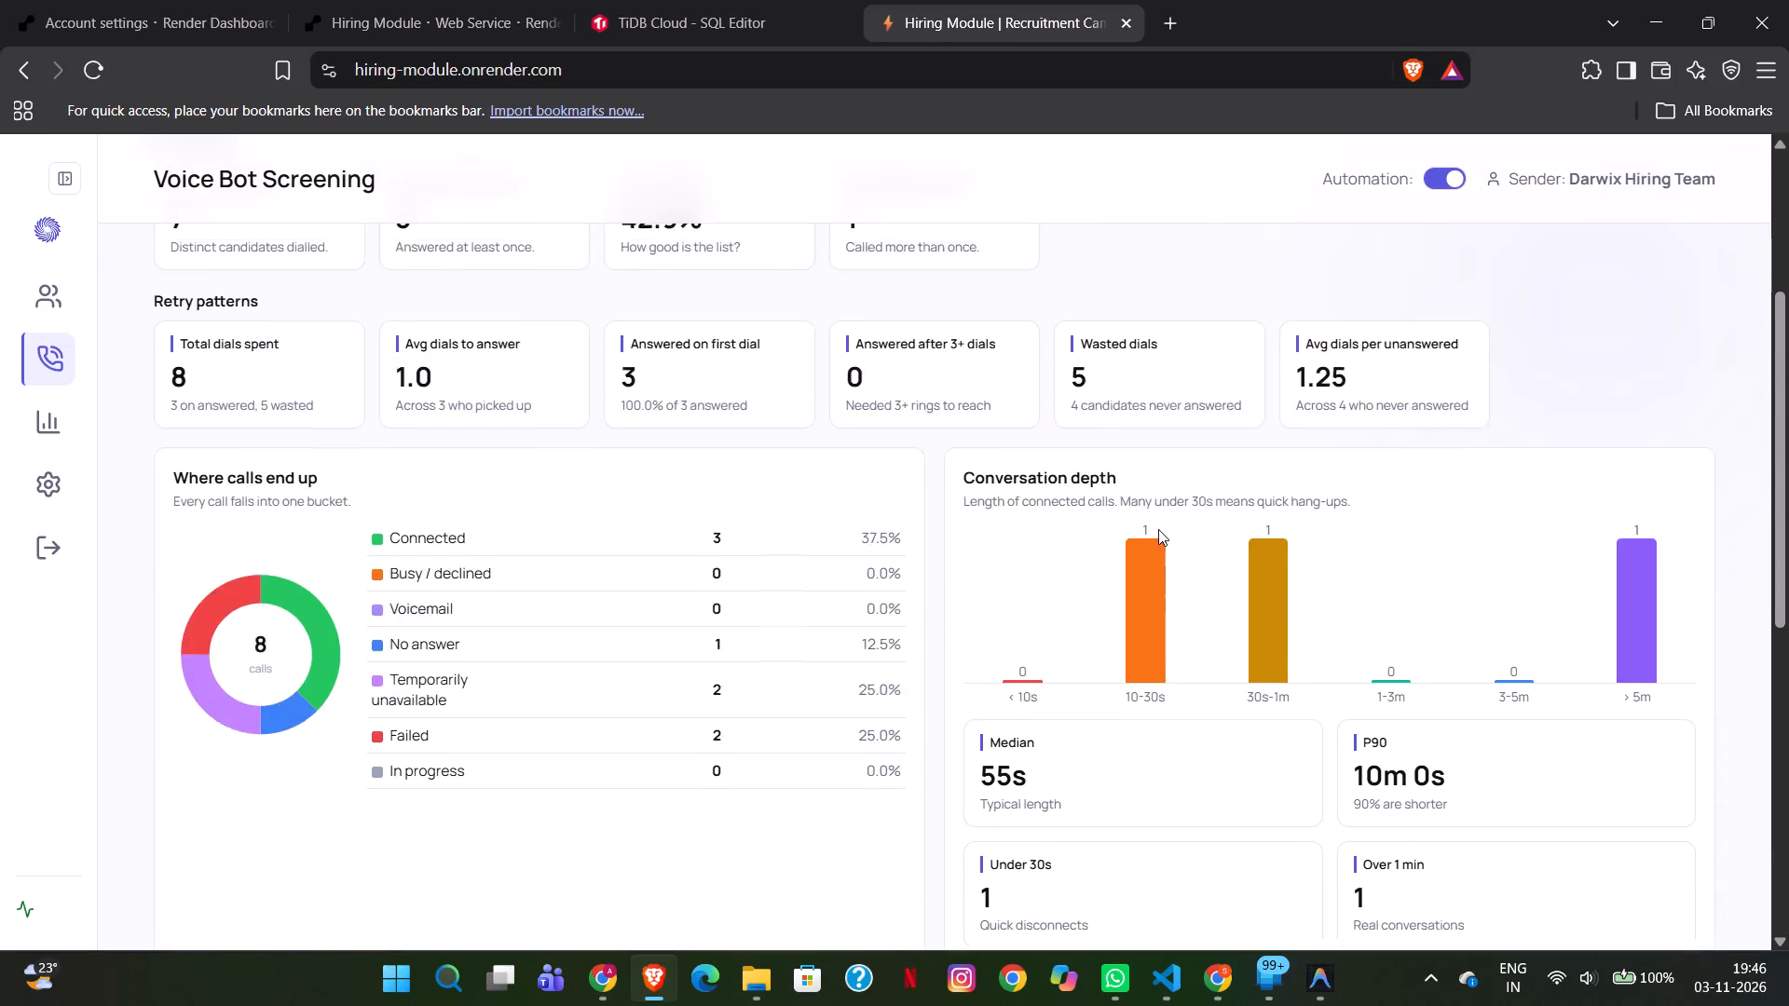
pyautogui.scroll(2, 1158, 529)
pyautogui.scroll(-9, 1158, 529)
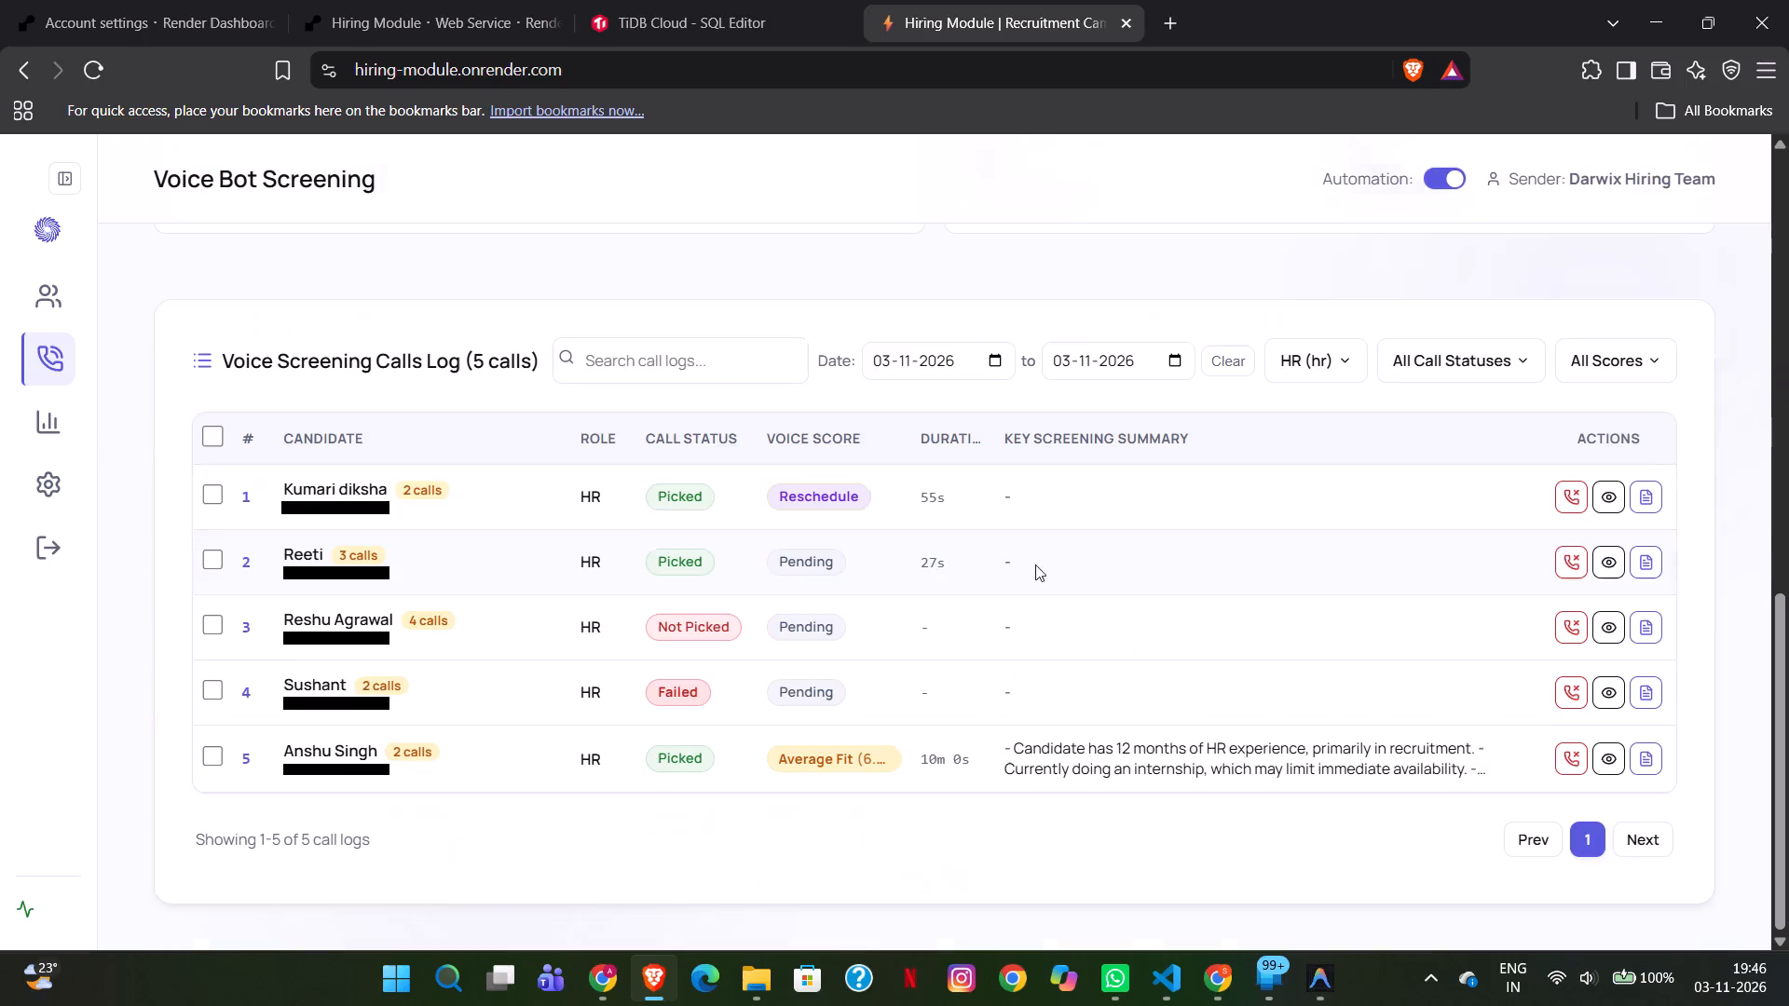
# Open the Candidates Manager and filter the candidate list to the HR role.
pyautogui.click(60, 290)
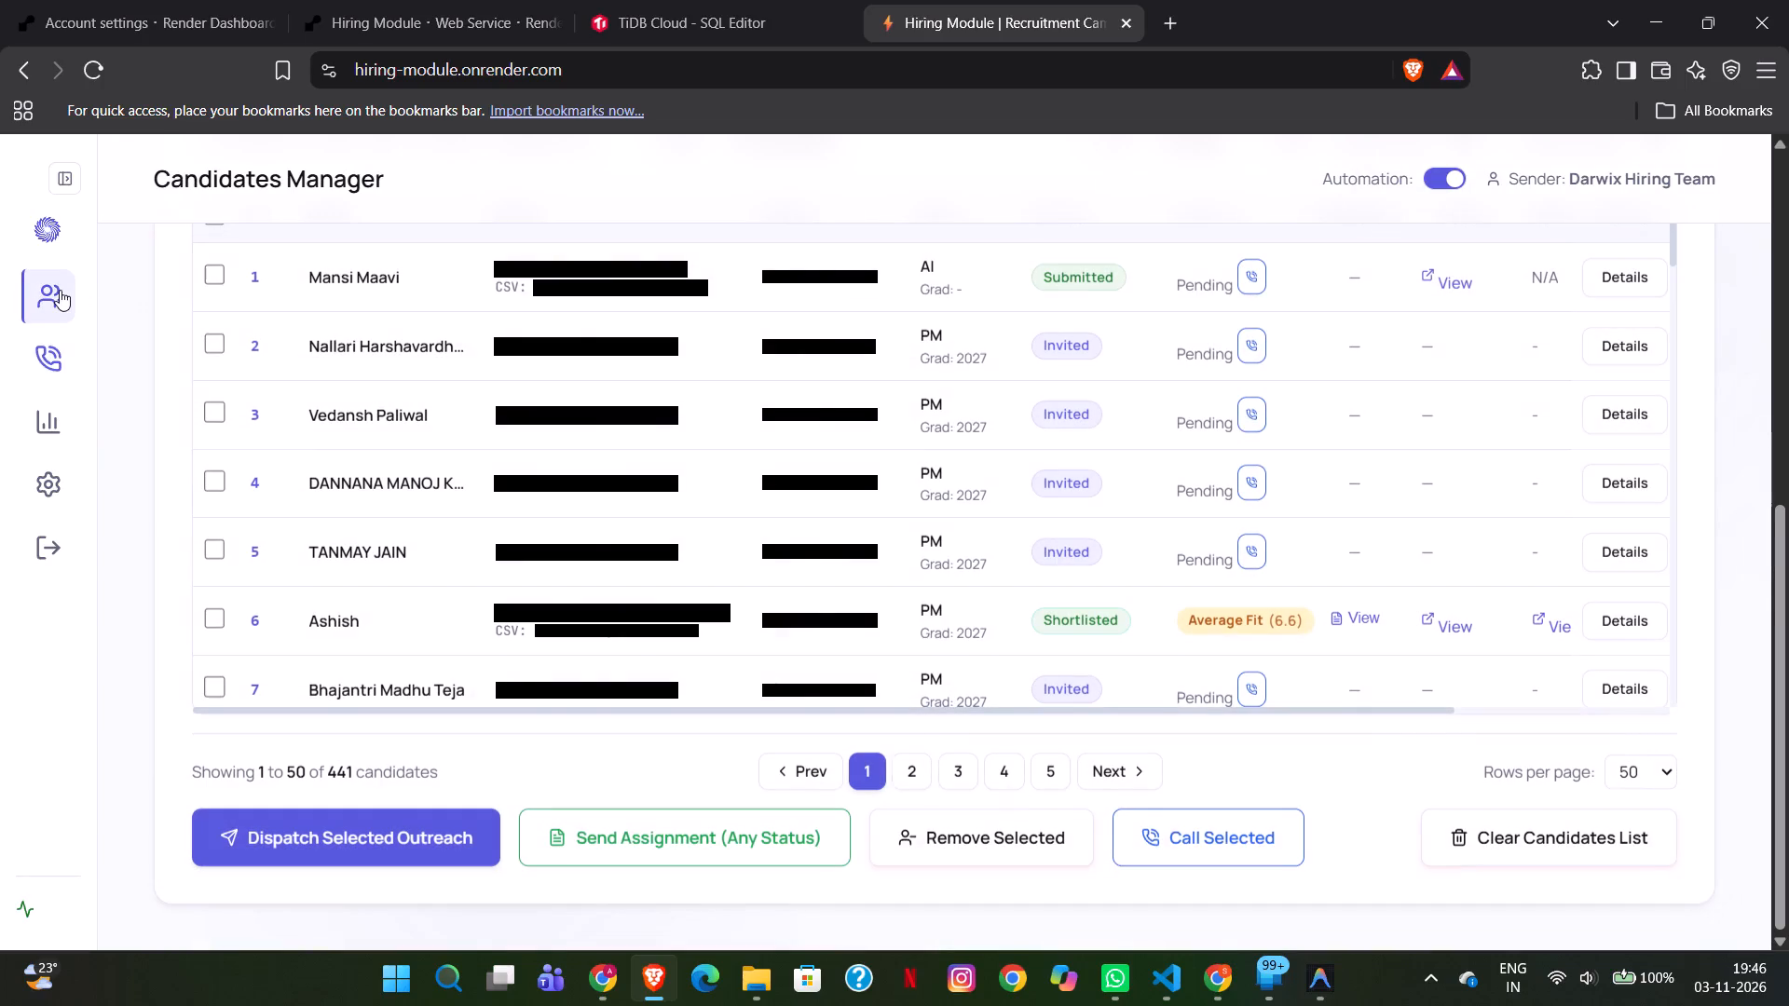
pyautogui.scroll(4, 929, 535)
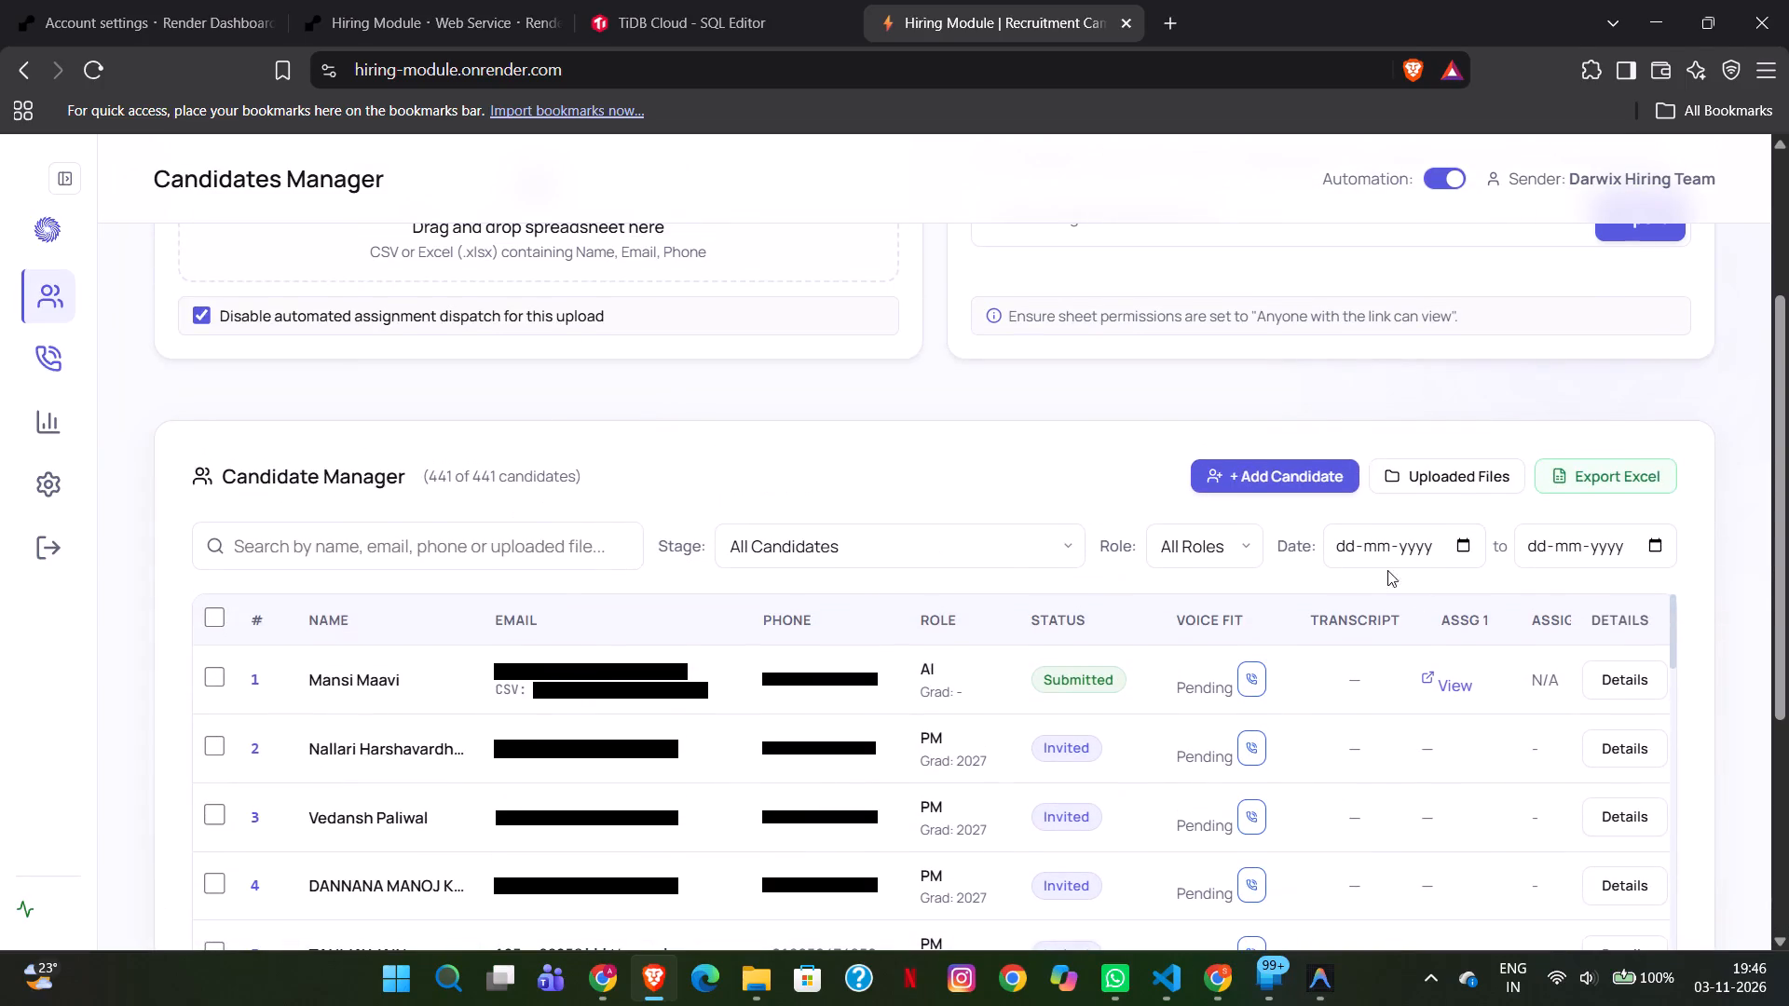
pyautogui.click(1220, 543)
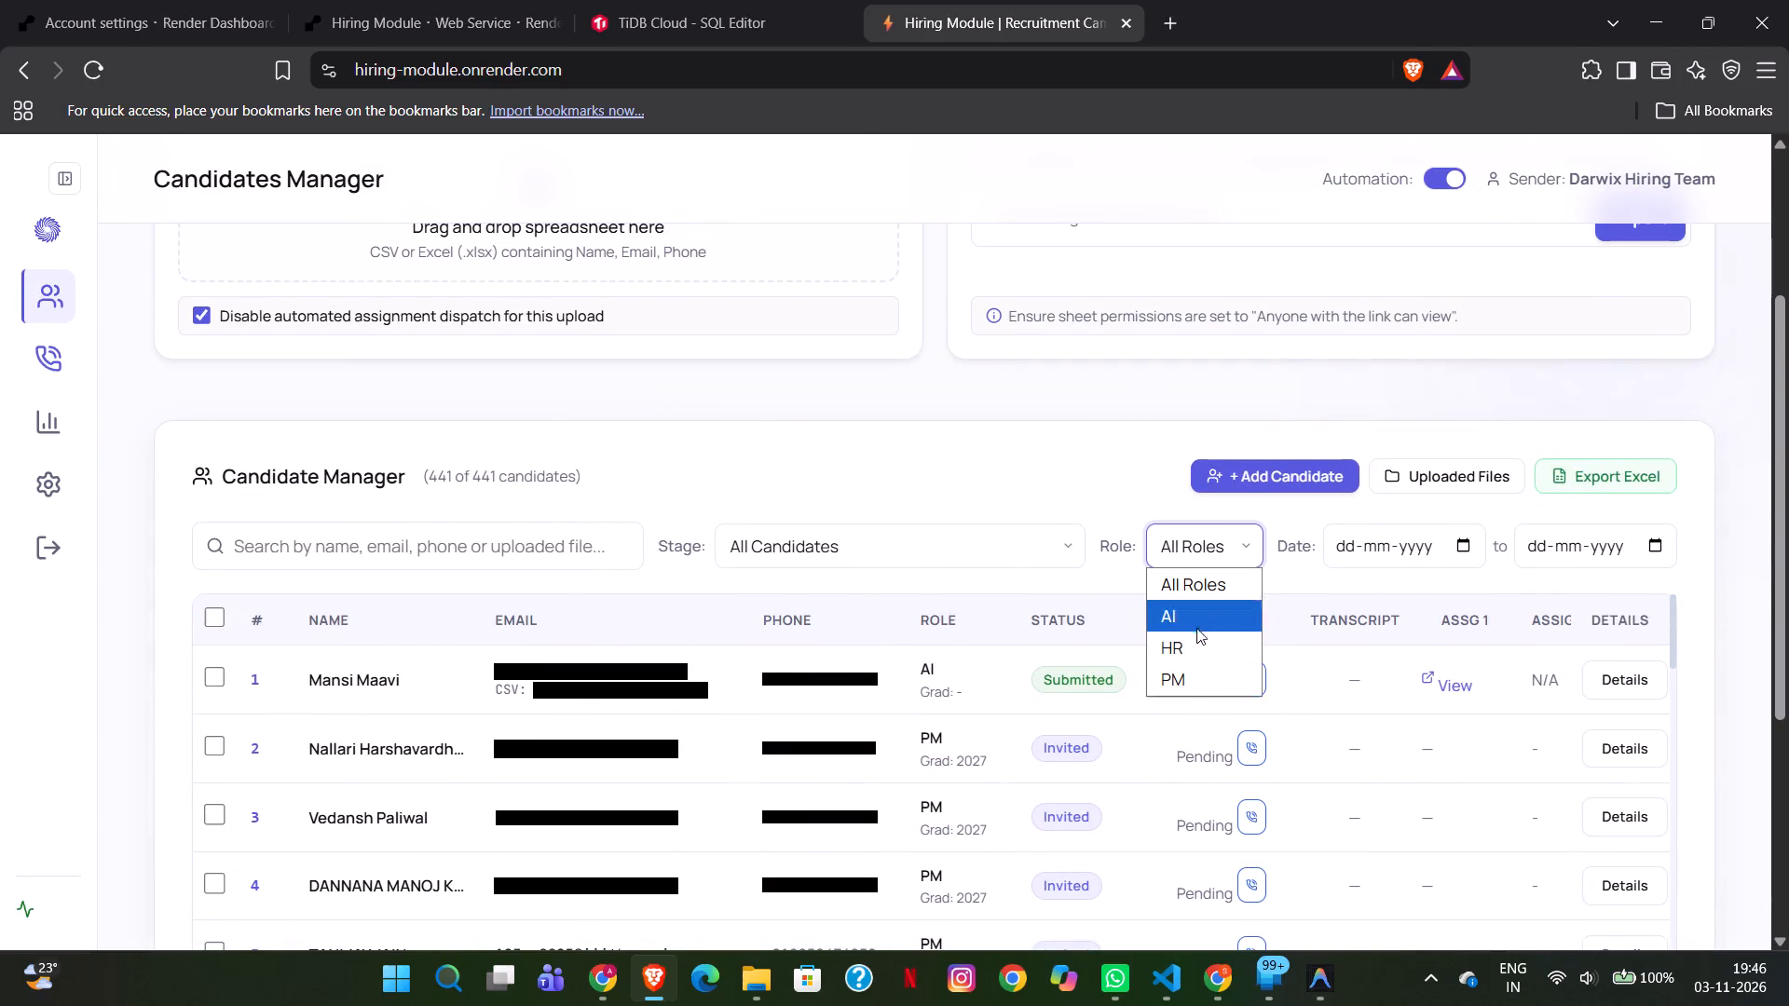
pyautogui.click(1189, 639)
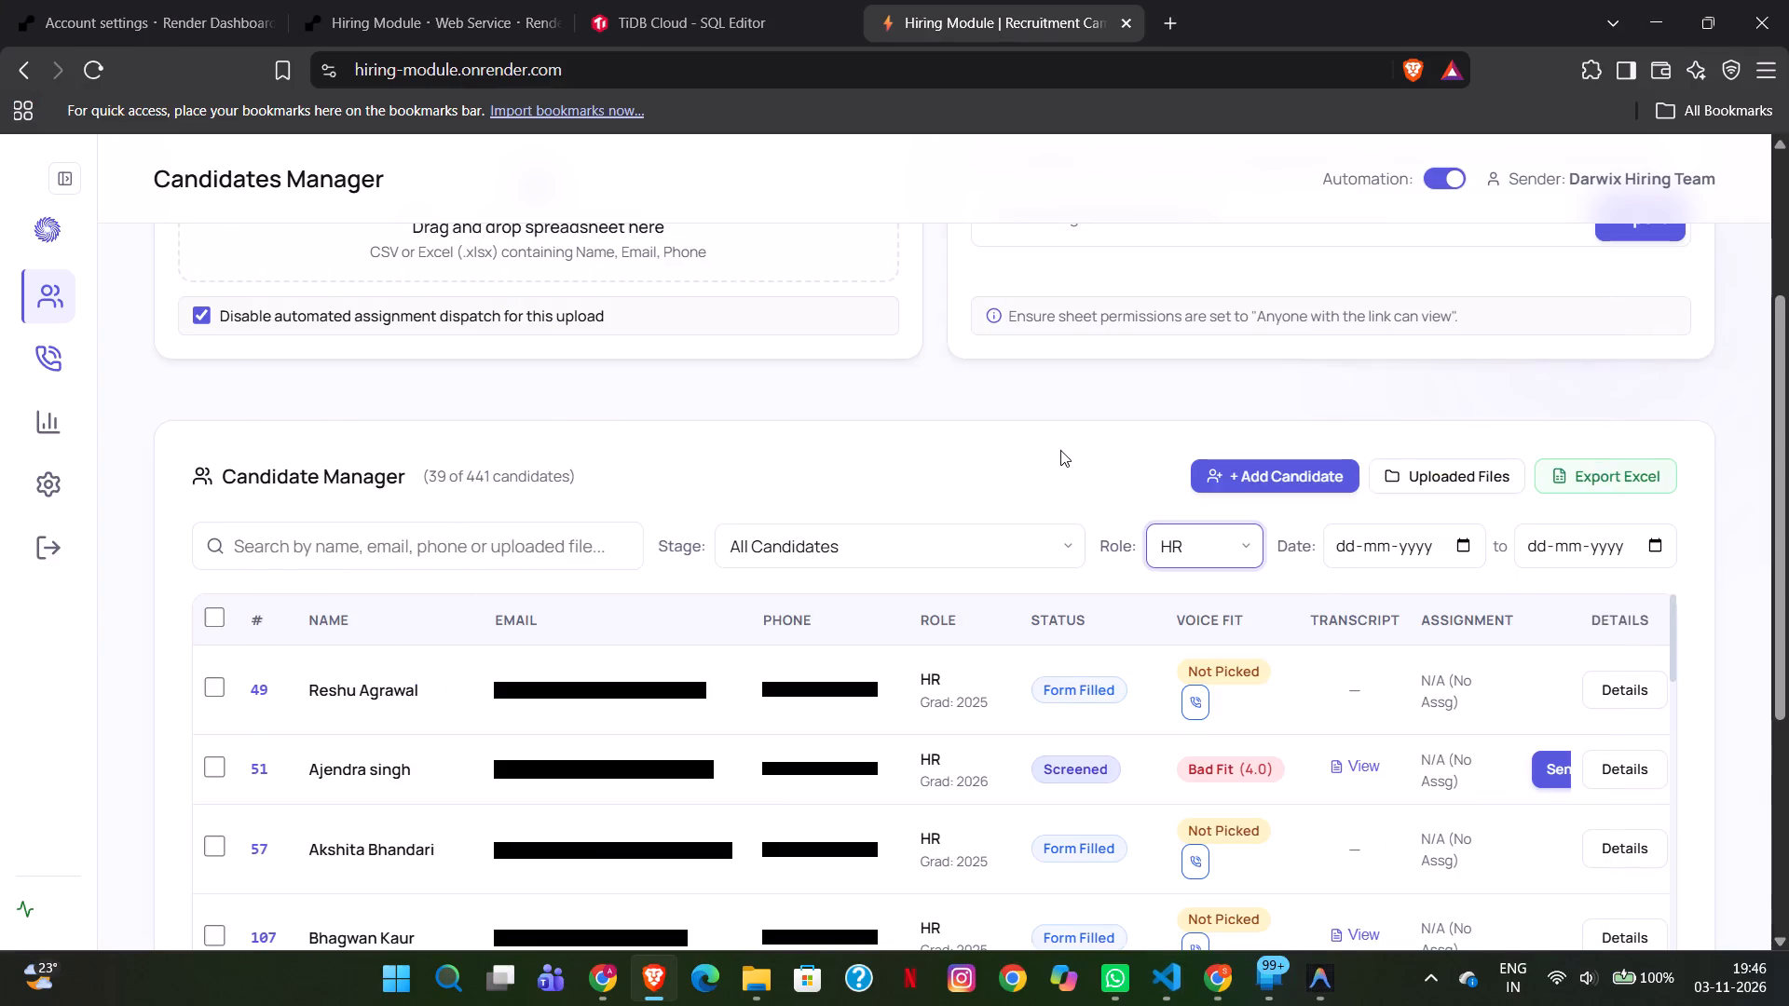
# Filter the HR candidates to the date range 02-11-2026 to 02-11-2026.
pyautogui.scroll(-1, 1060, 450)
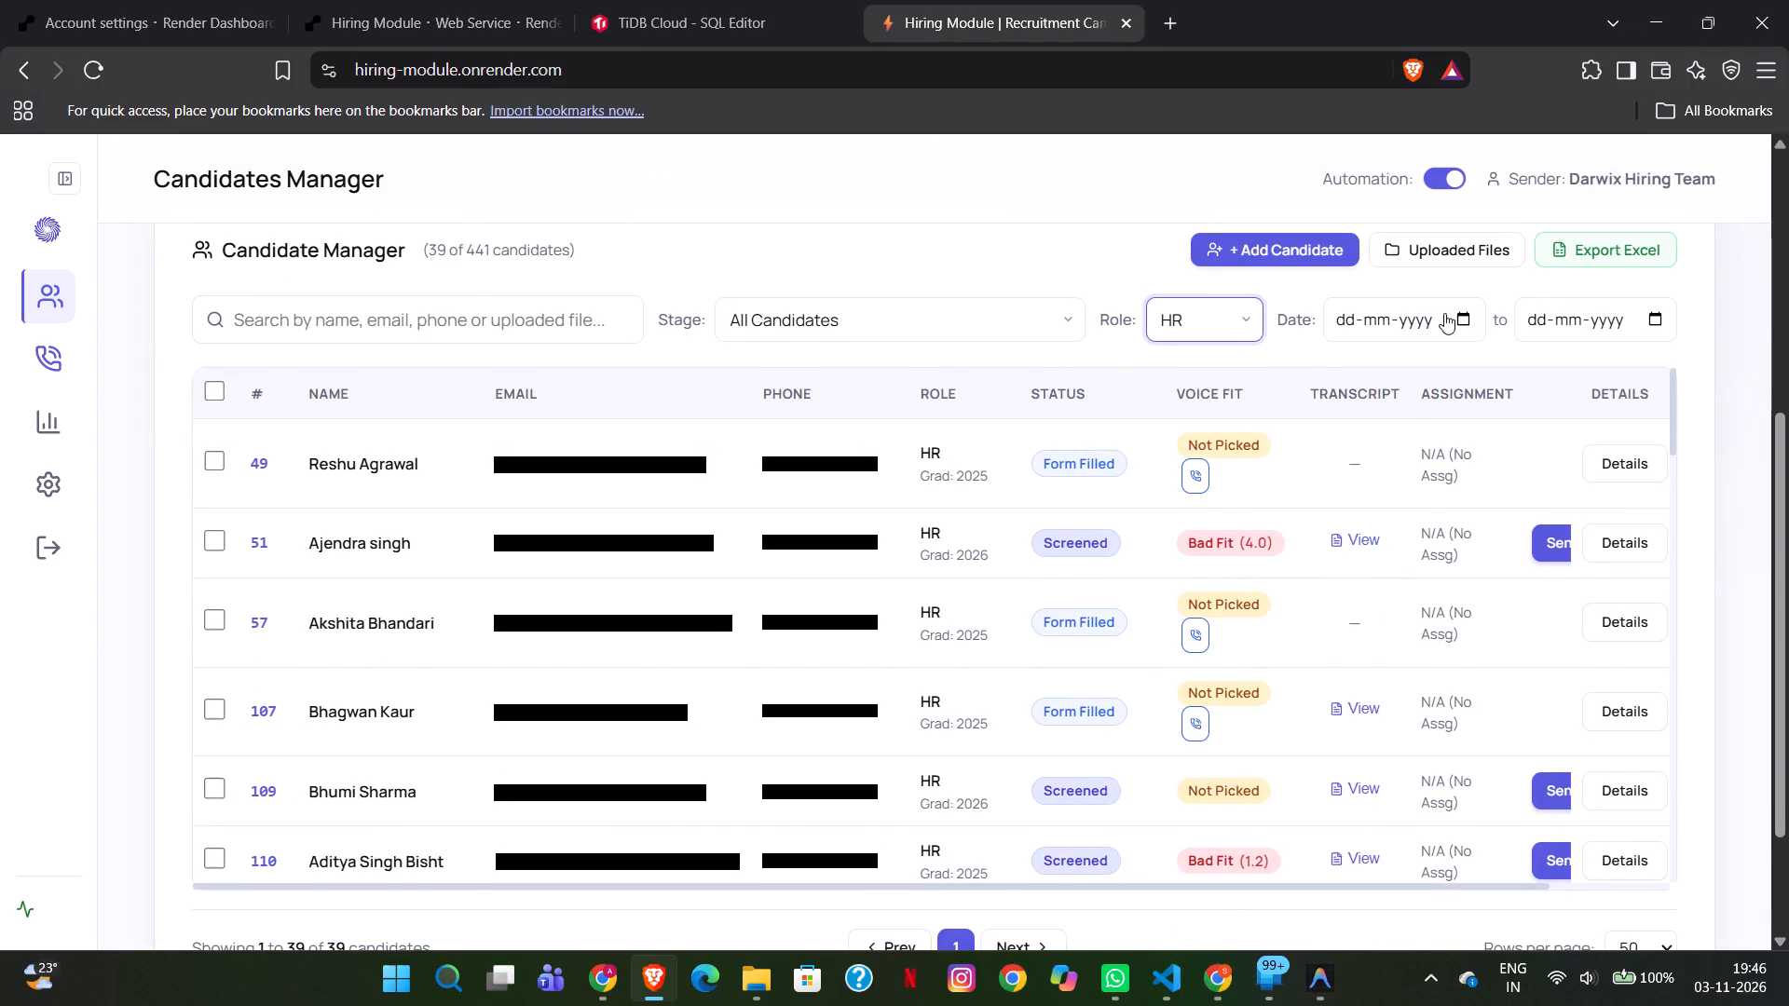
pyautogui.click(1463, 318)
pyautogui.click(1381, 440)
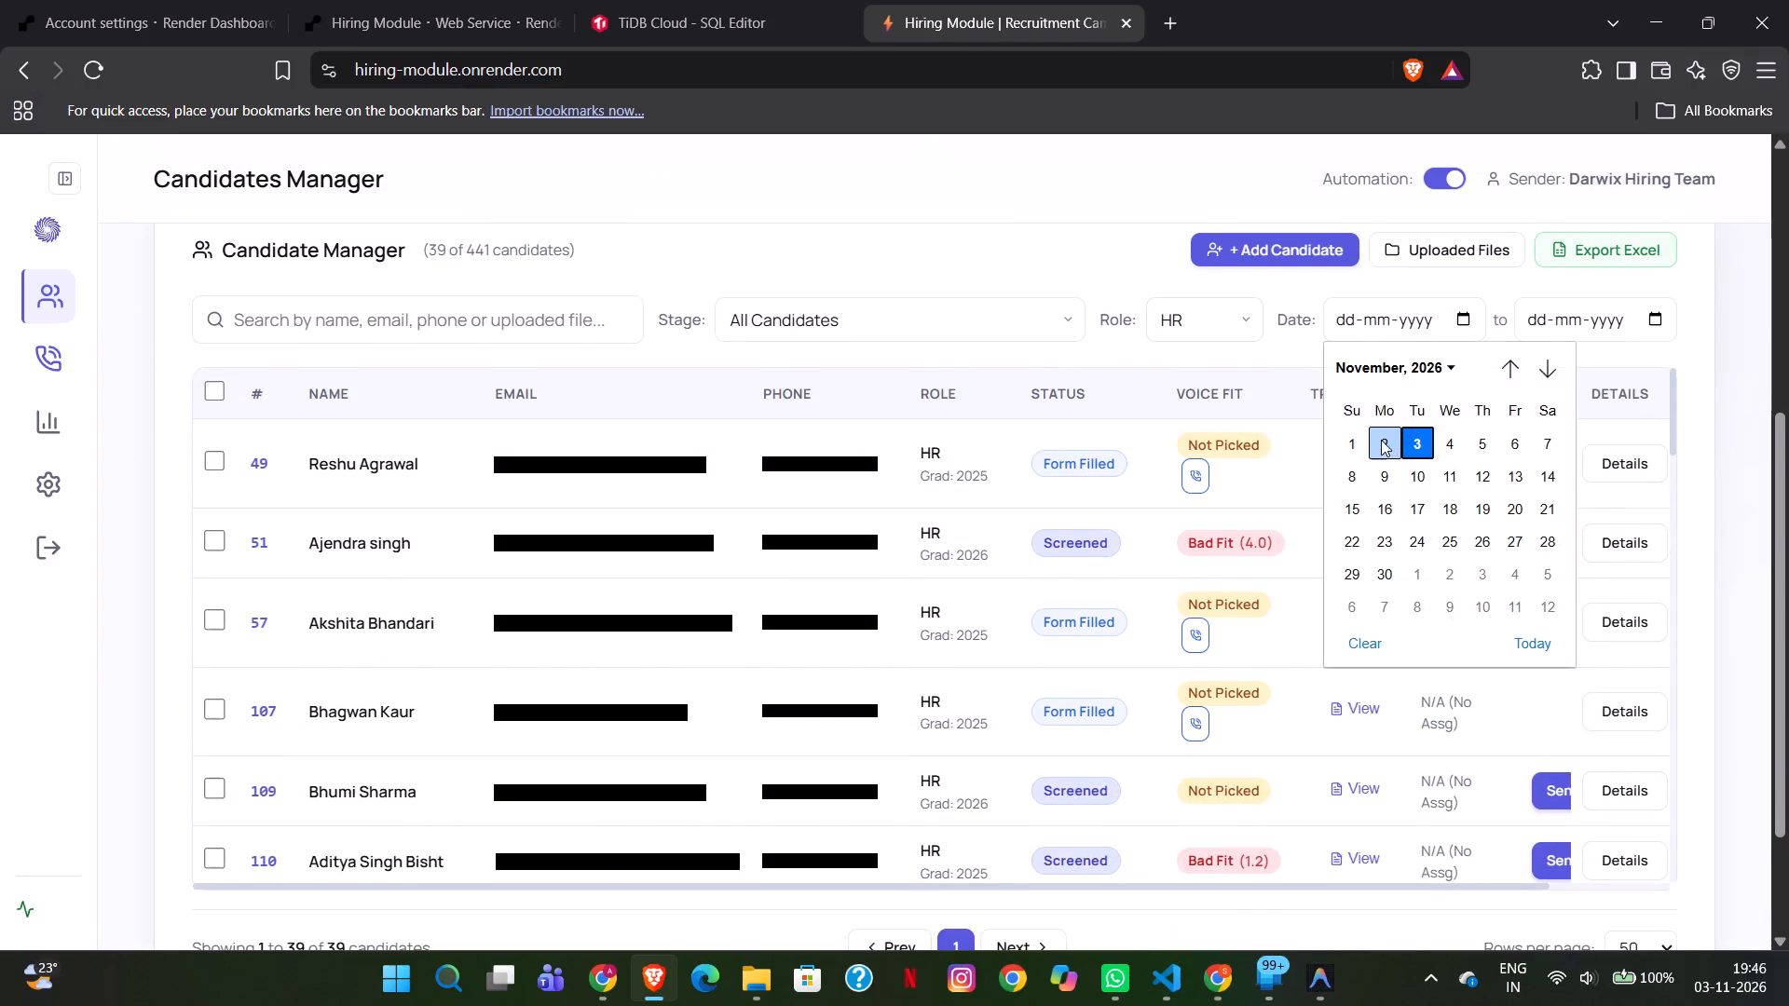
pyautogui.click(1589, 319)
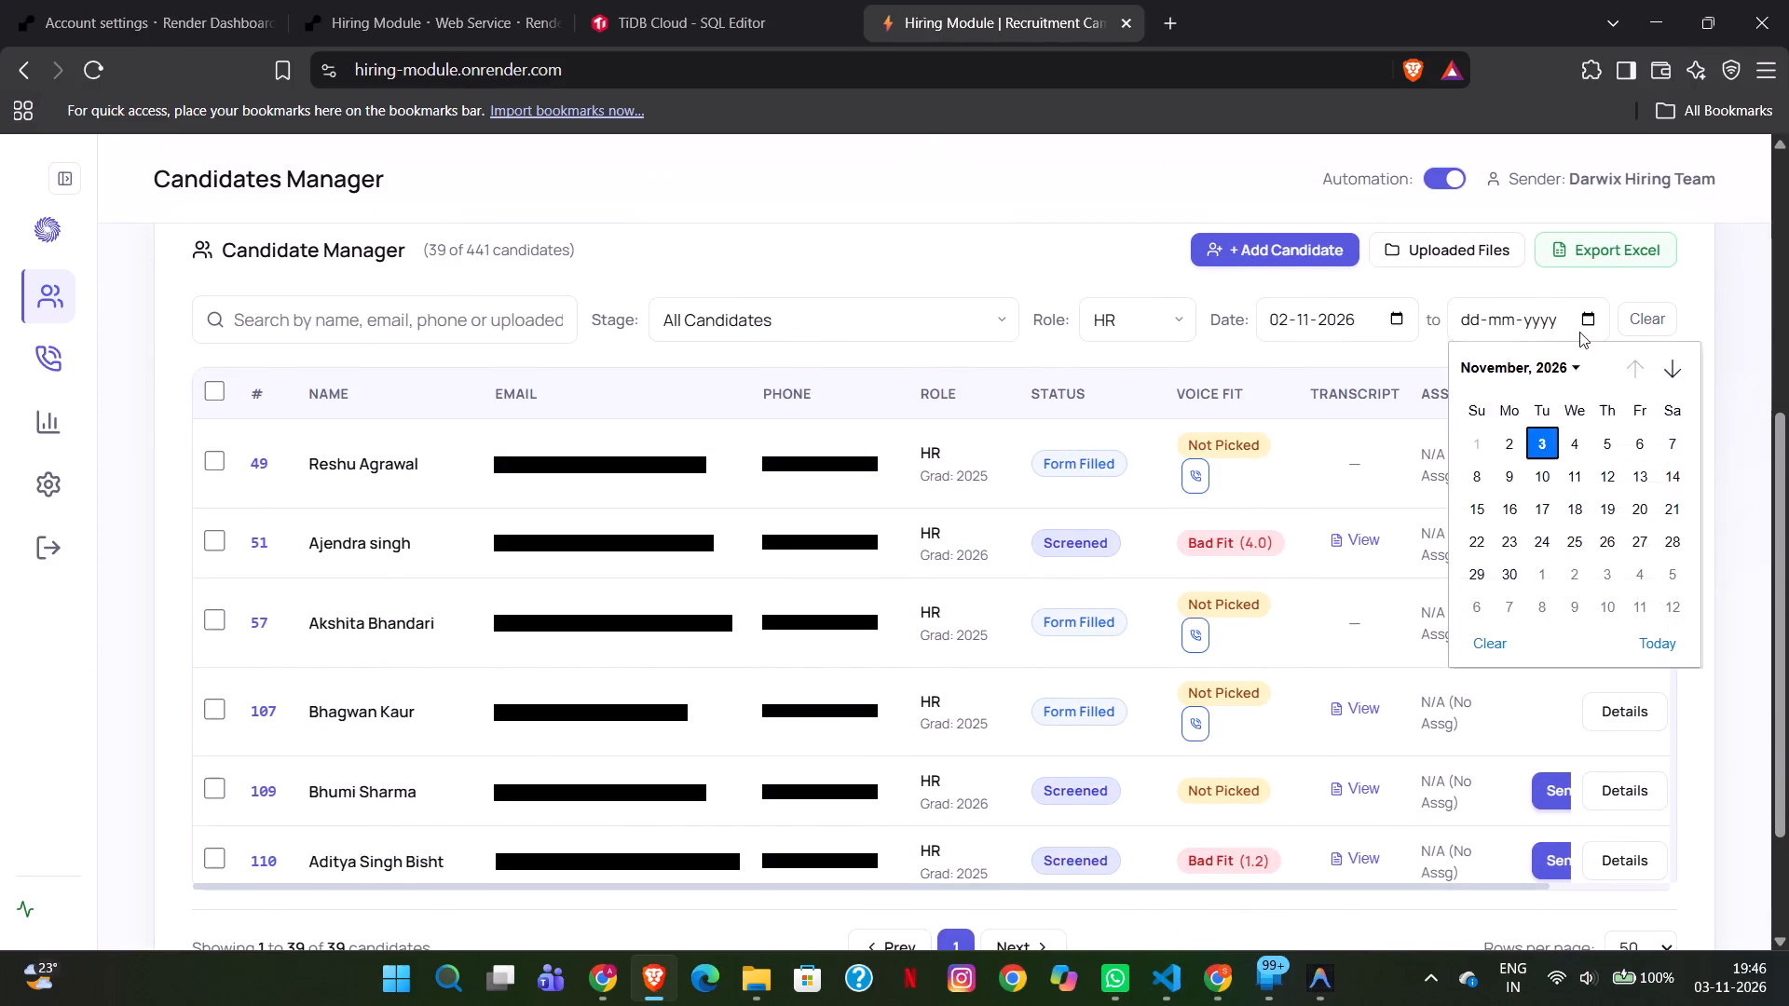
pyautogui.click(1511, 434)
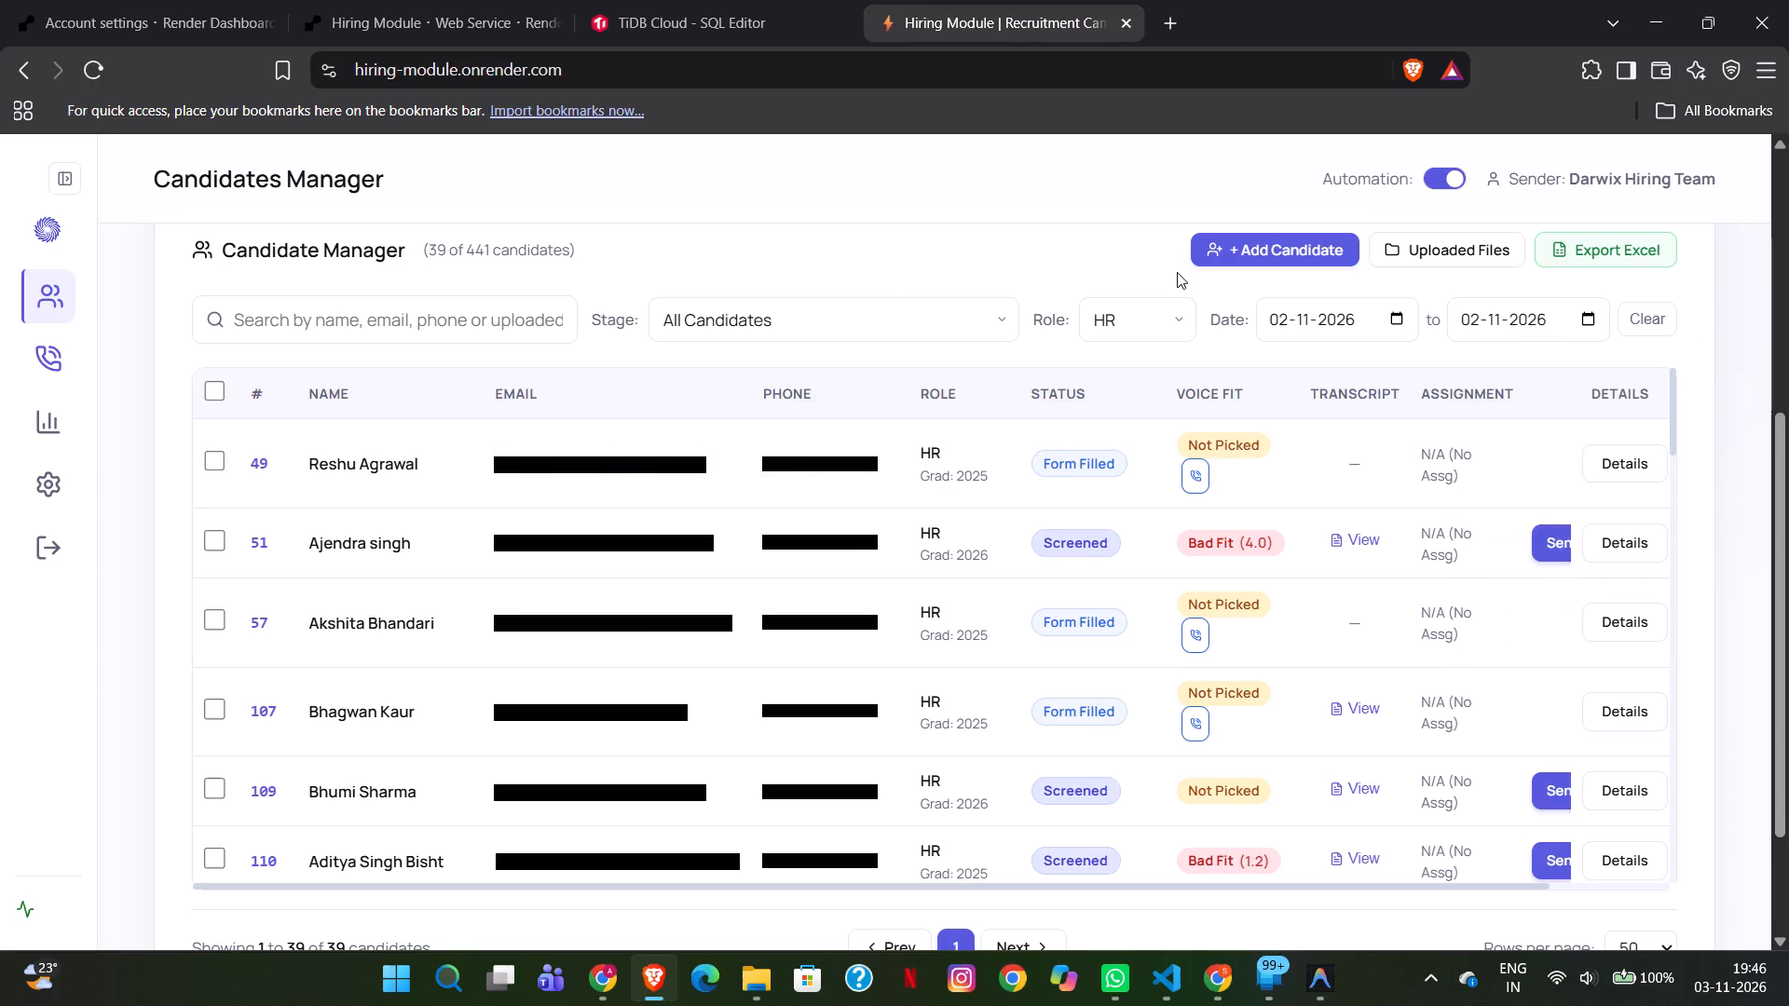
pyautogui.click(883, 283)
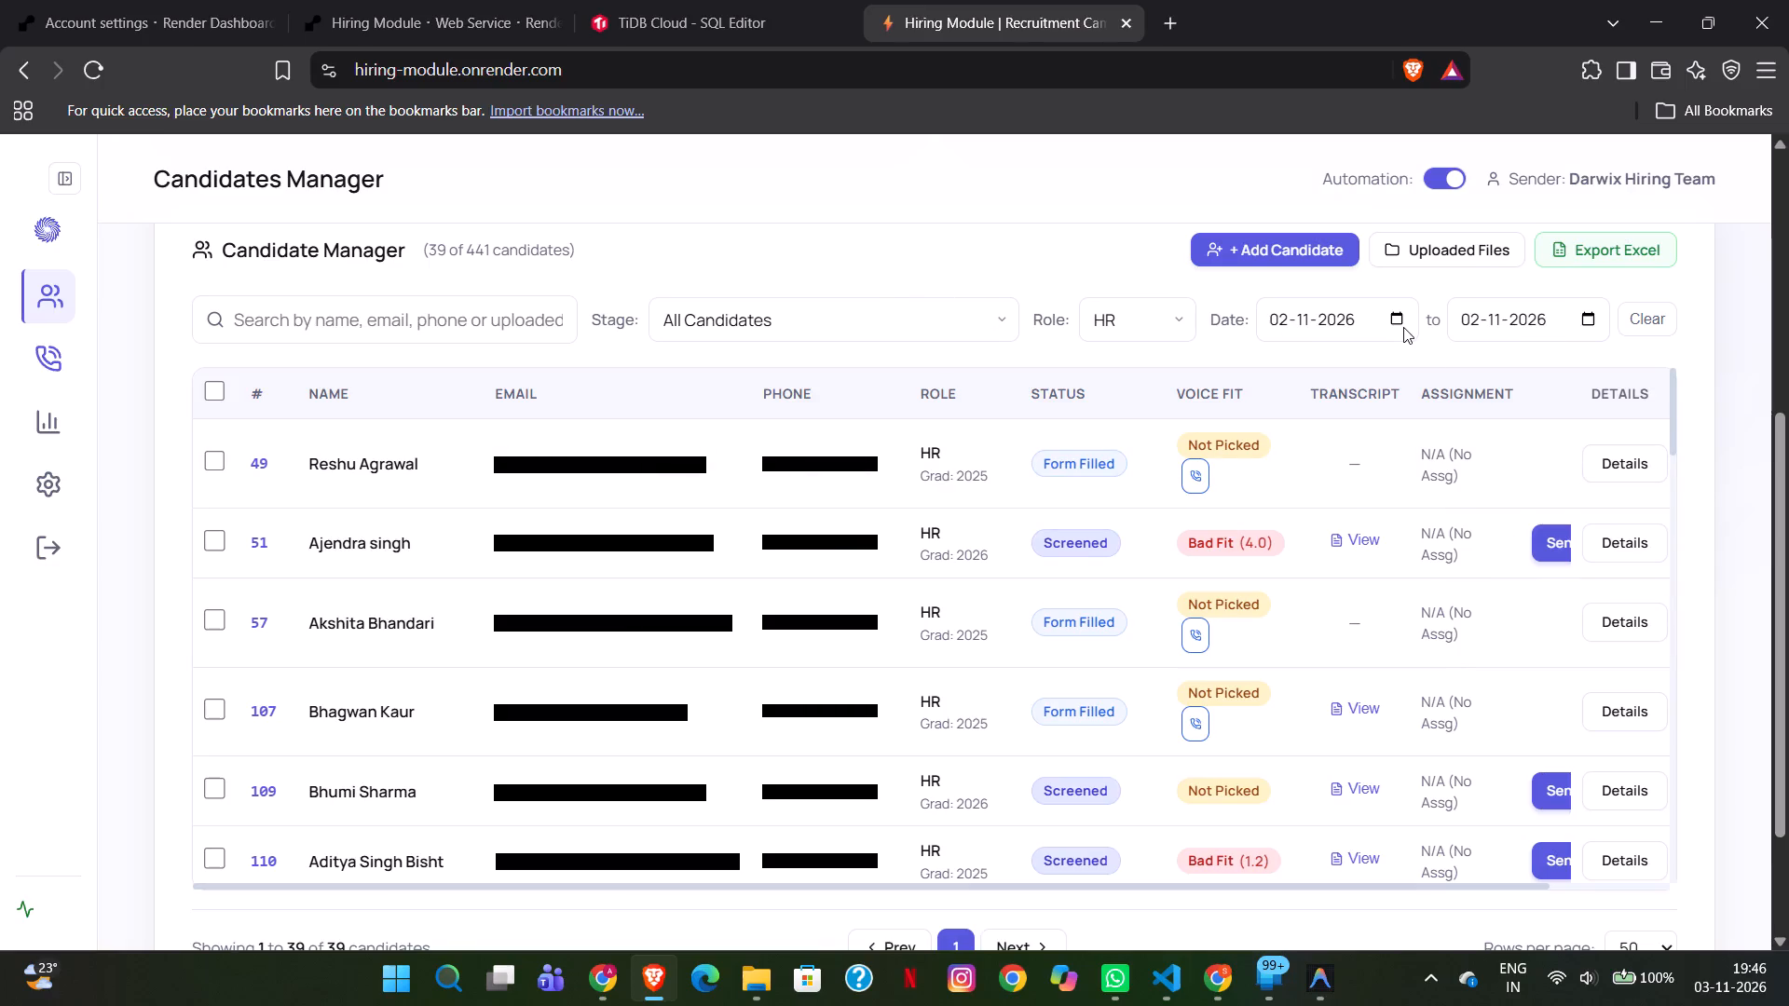
# Set the HR candidate list's date range to 03-11-2026 to 03-11-2026 and look over the filtered candidates.
pyautogui.click(1401, 321)
pyautogui.click(1350, 433)
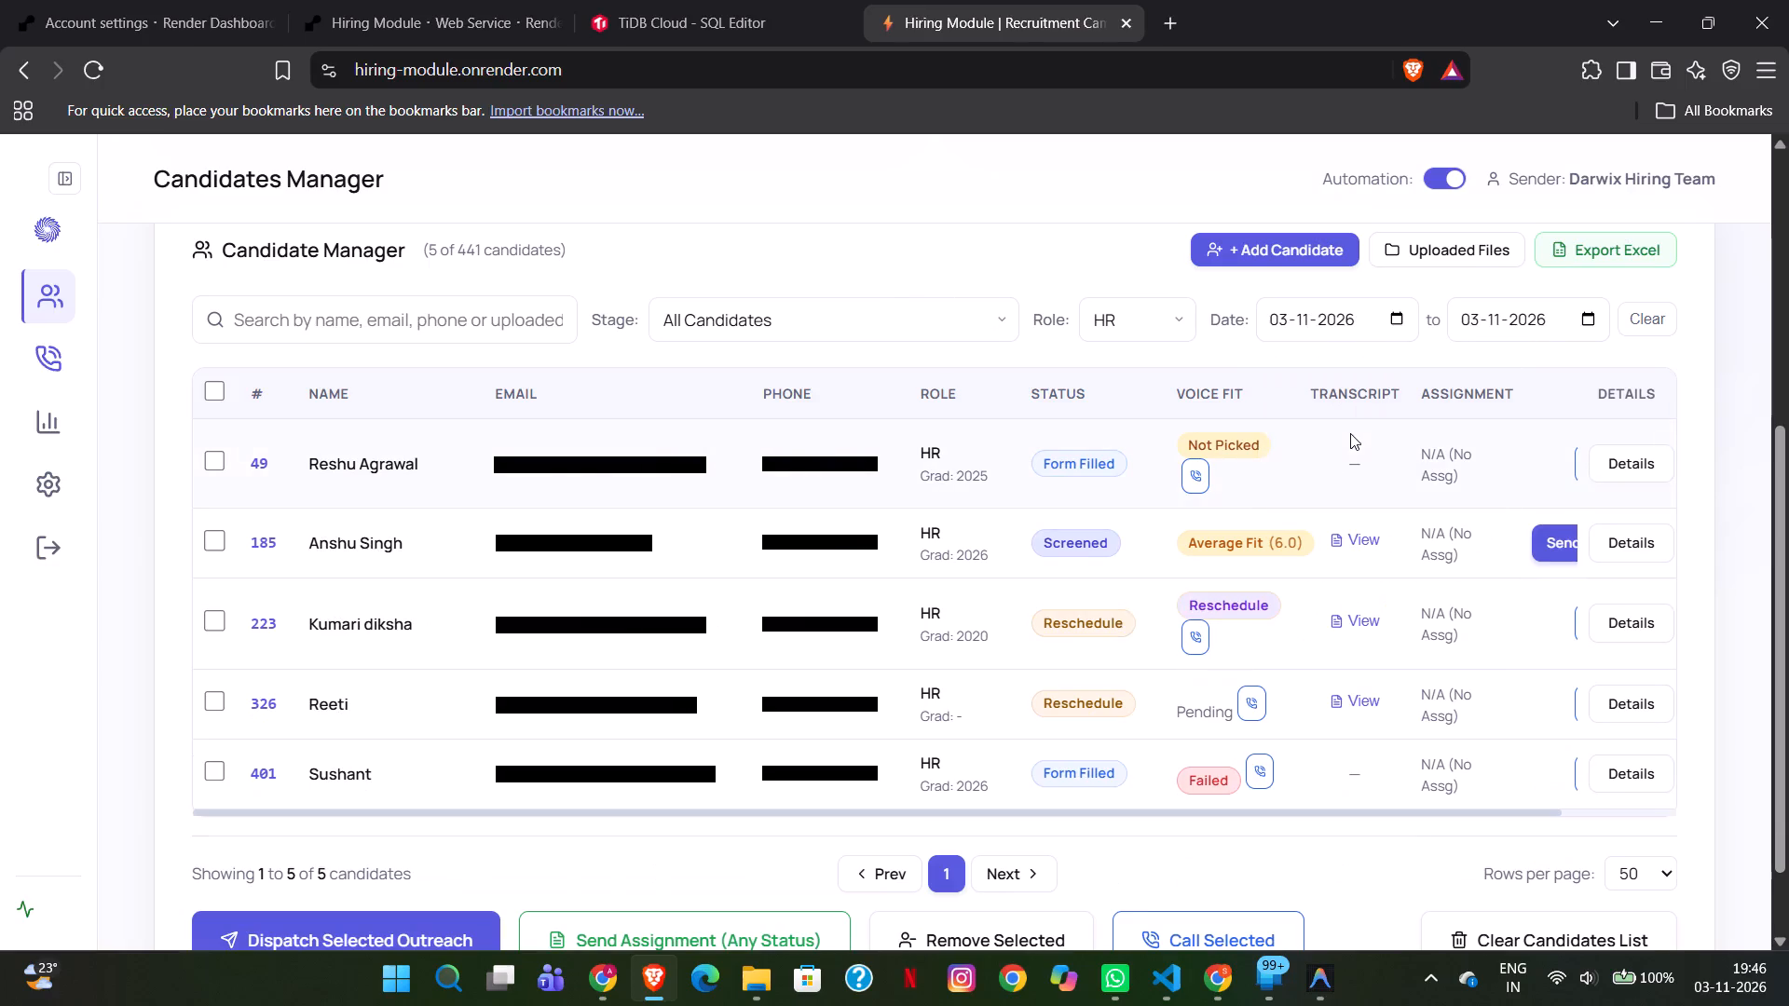
pyautogui.click(1583, 326)
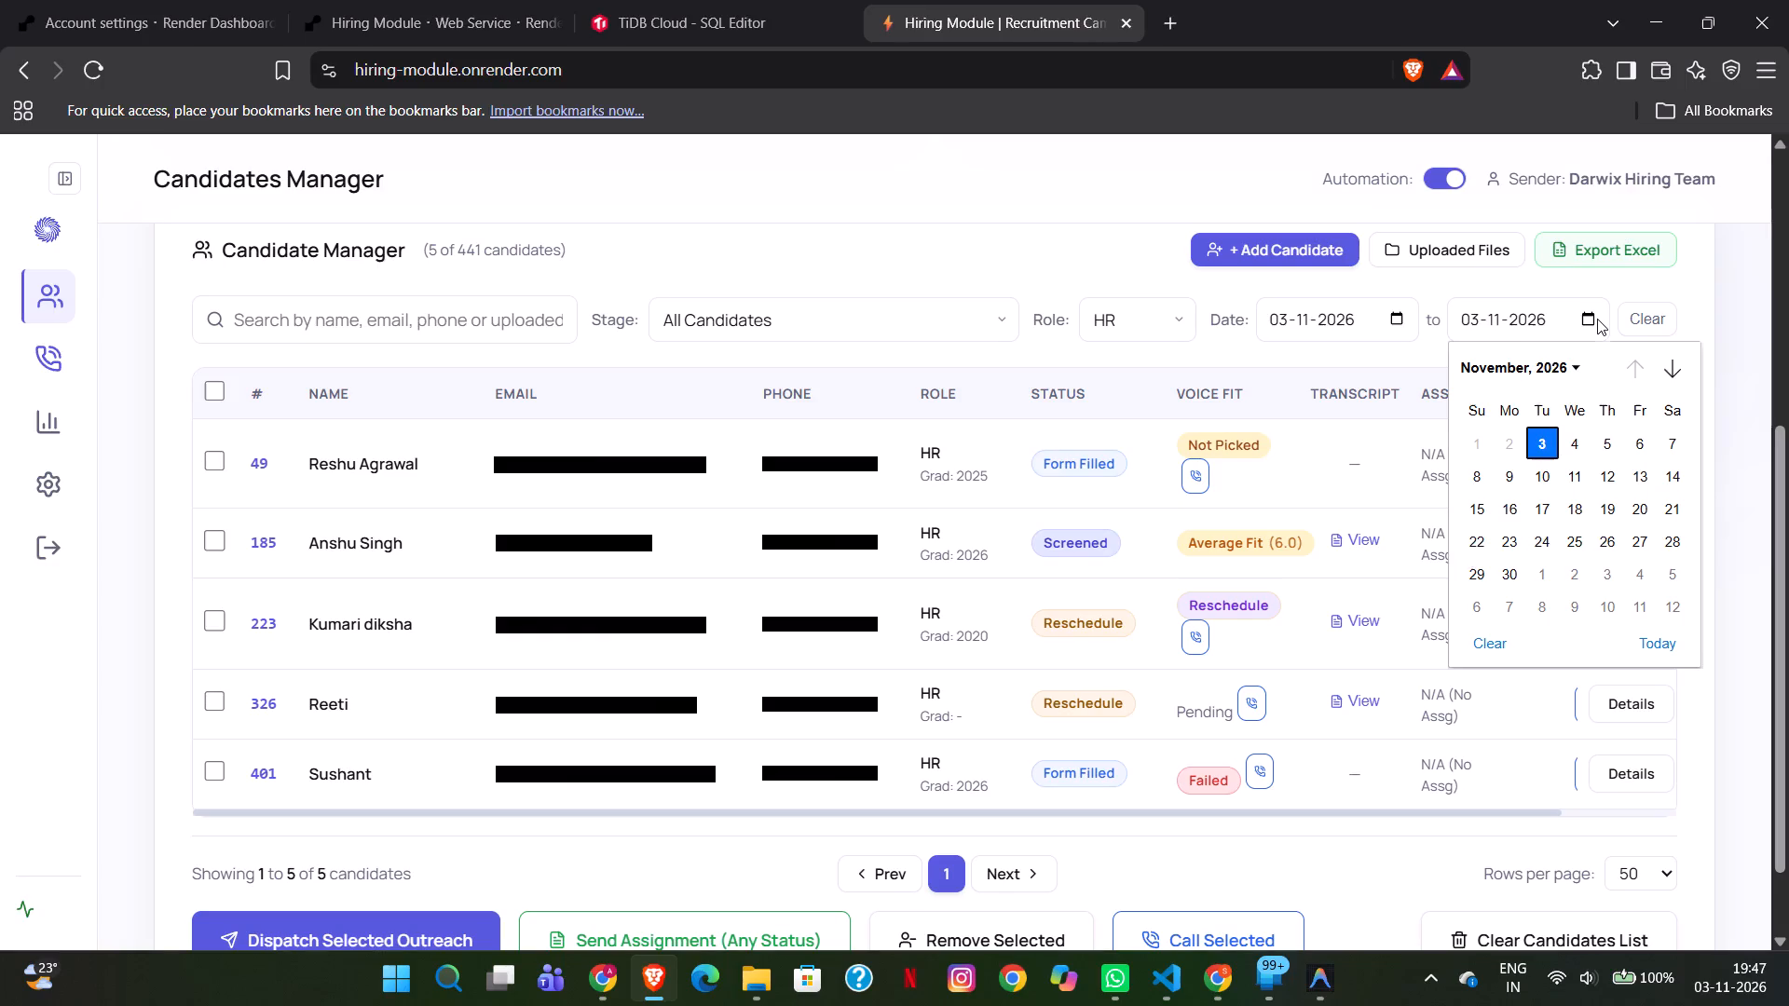
pyautogui.click(1597, 319)
pyautogui.click(1092, 244)
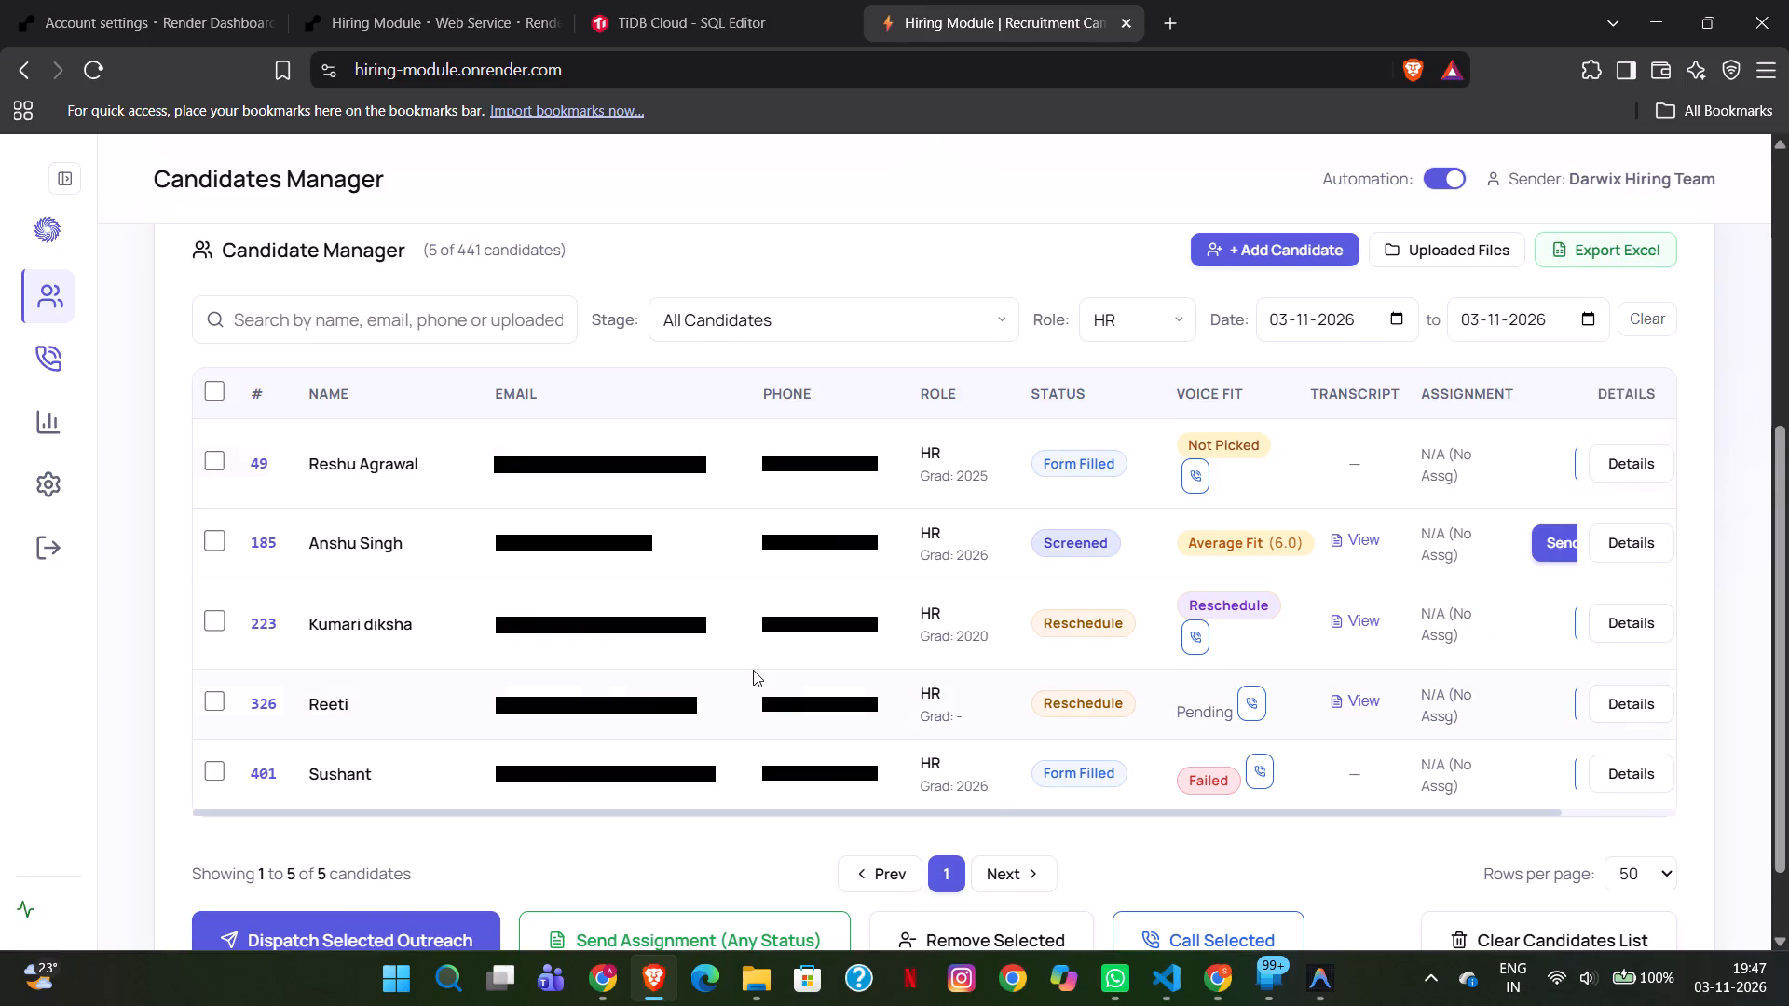
pyautogui.scroll(-1, 753, 670)
pyautogui.scroll(1, 753, 670)
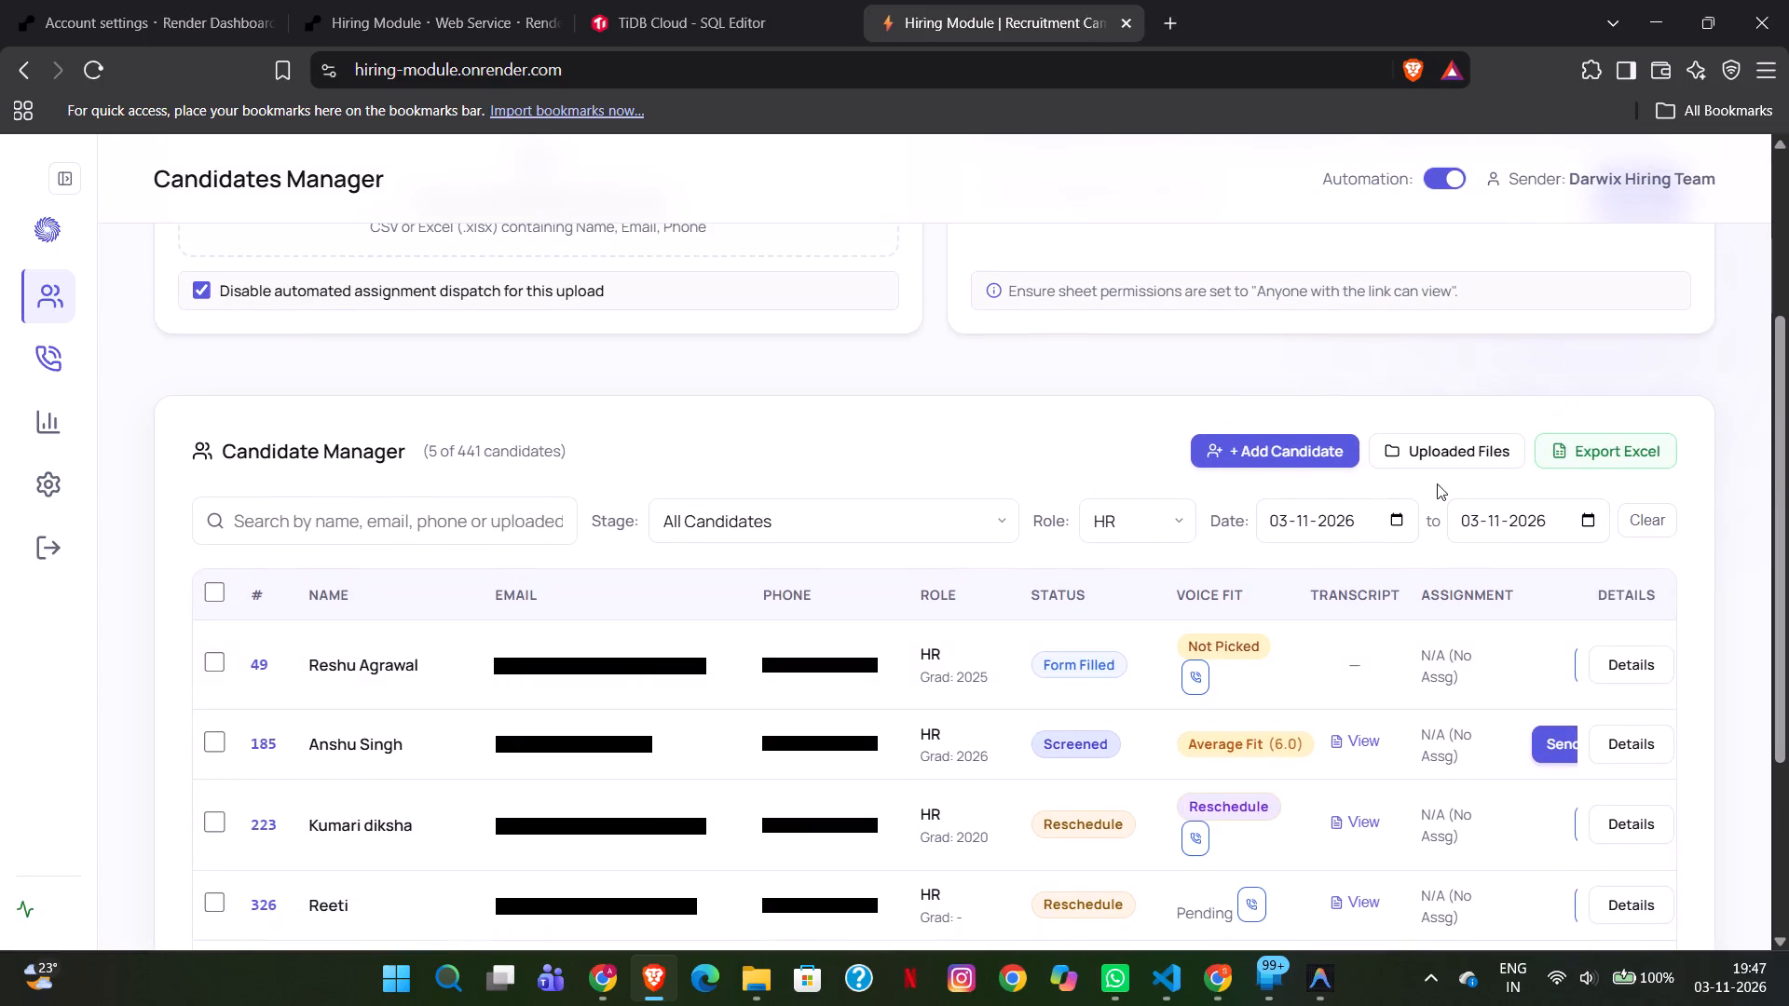
# Export the filtered candidates to Excel, replacing the existing Darwix_Candidates_2026-11-03 workbook in Downloads.
pyautogui.click(1600, 432)
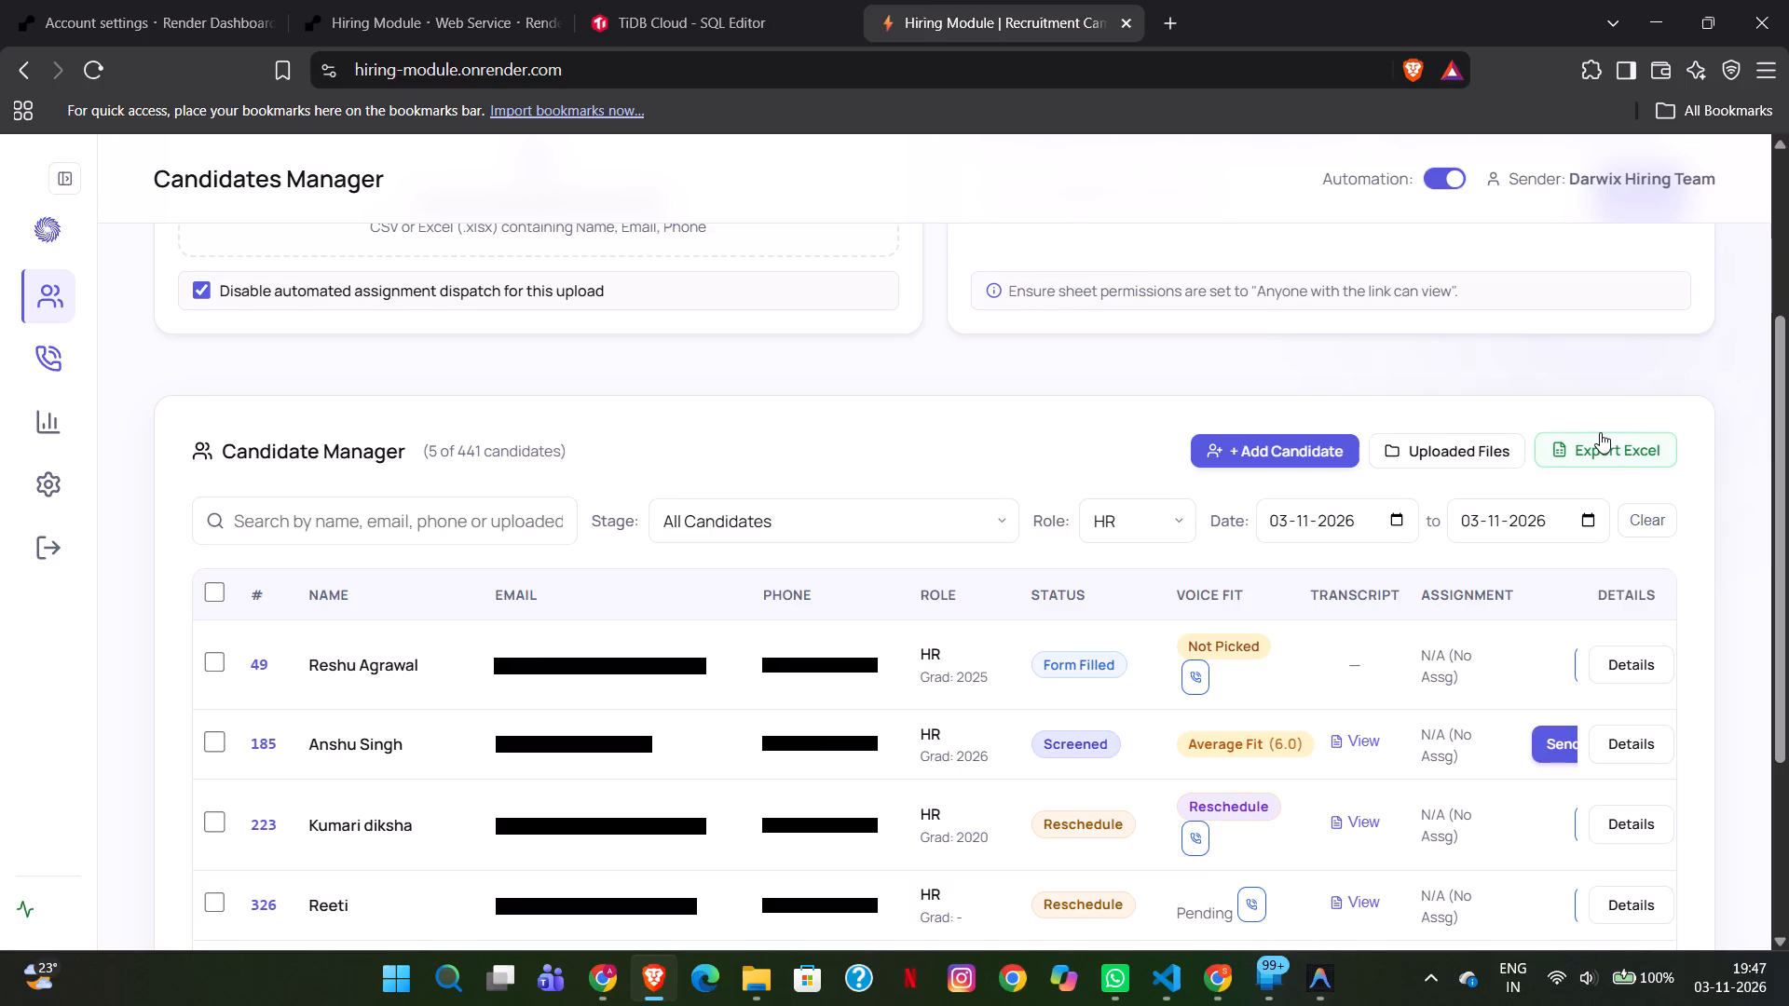
pyautogui.click(1599, 463)
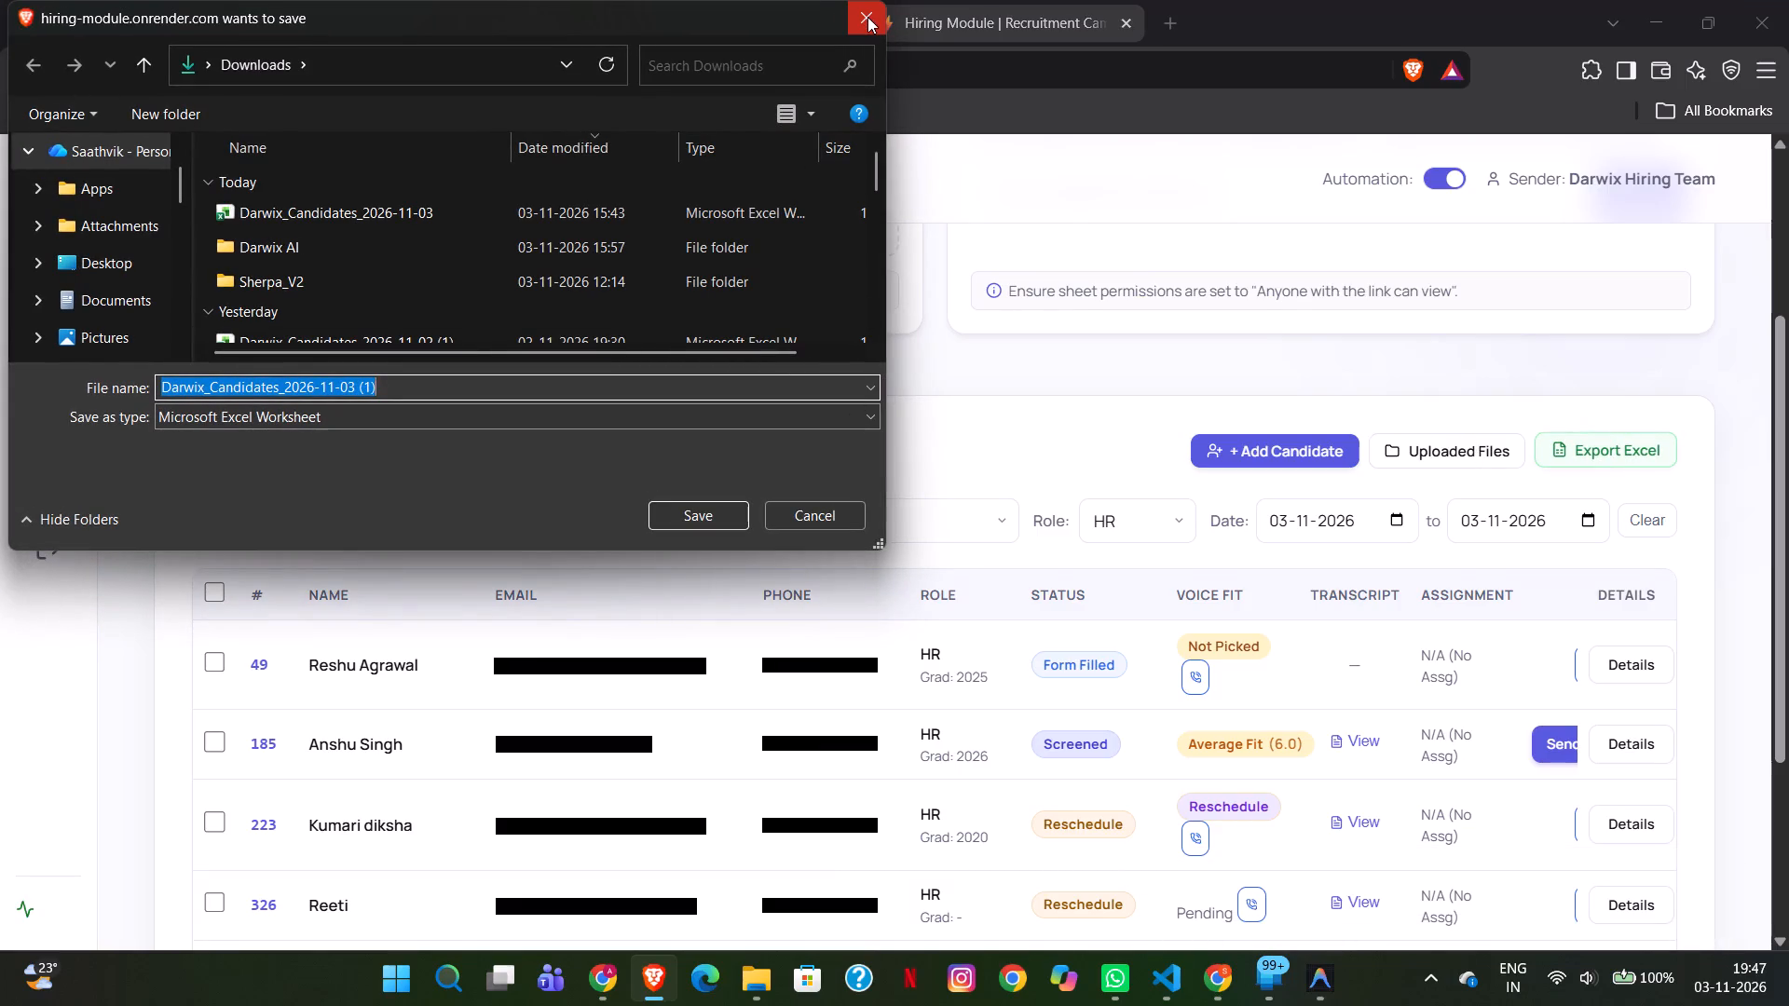
pyautogui.click(551, 211)
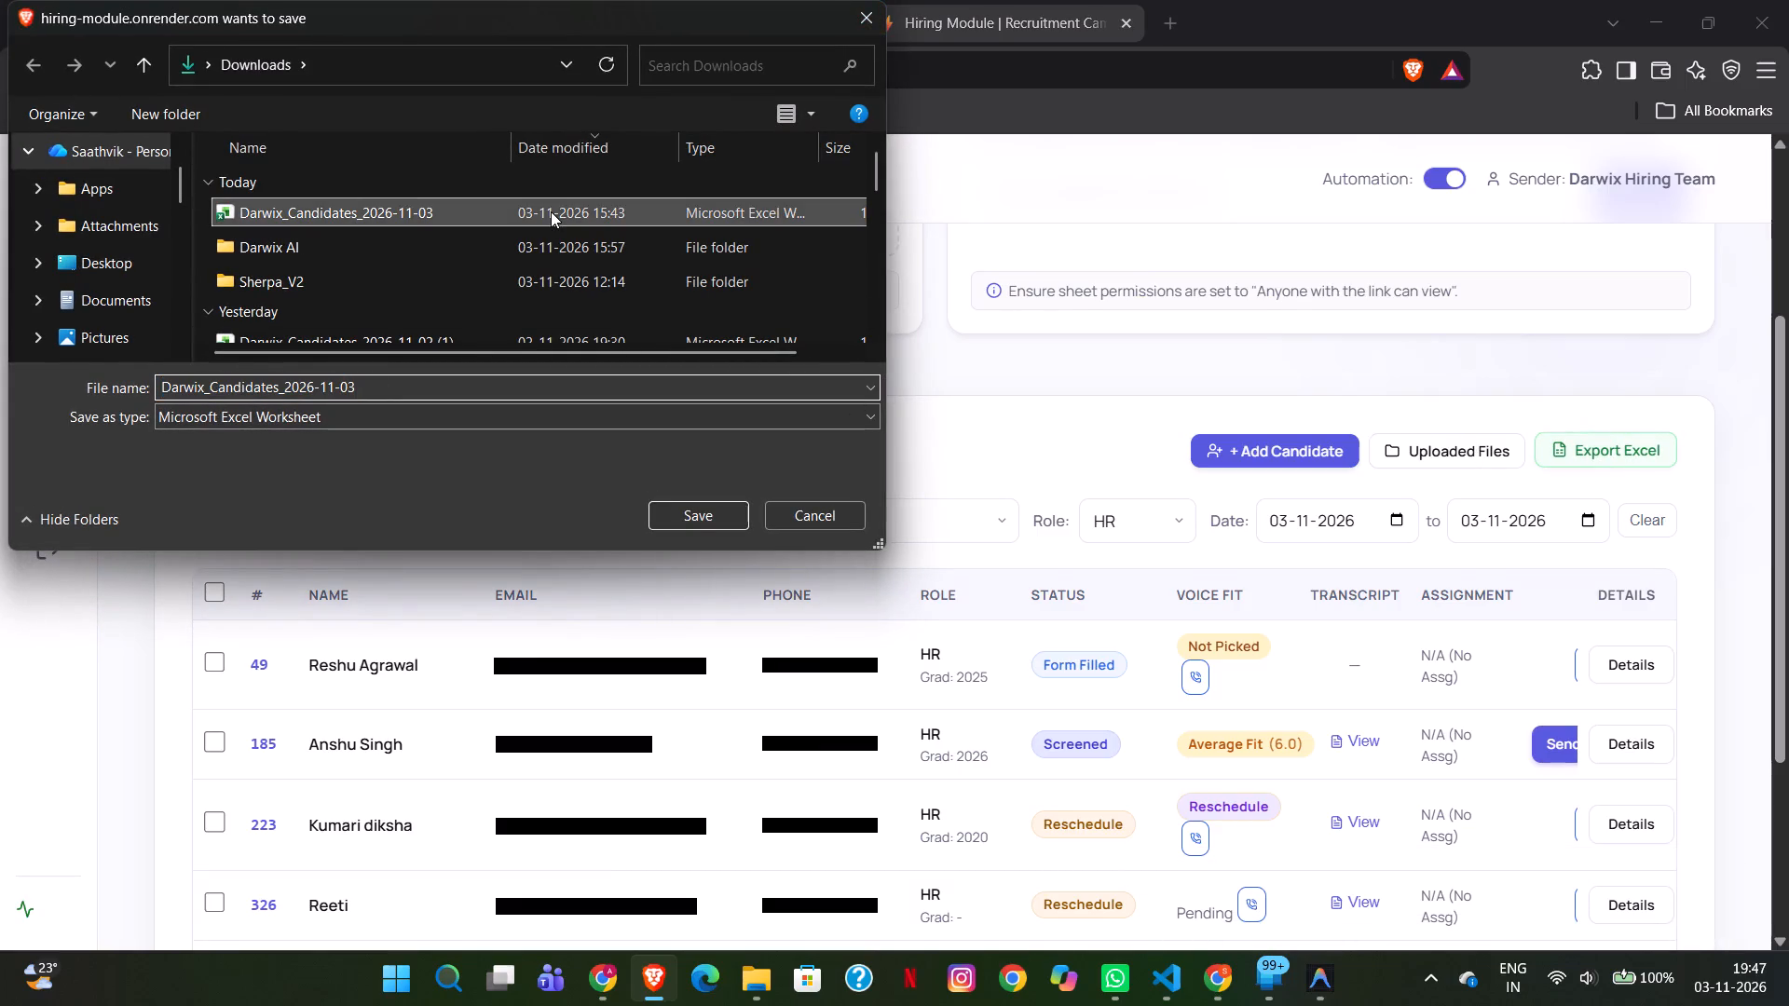
pyautogui.click(685, 523)
pyautogui.click(956, 487)
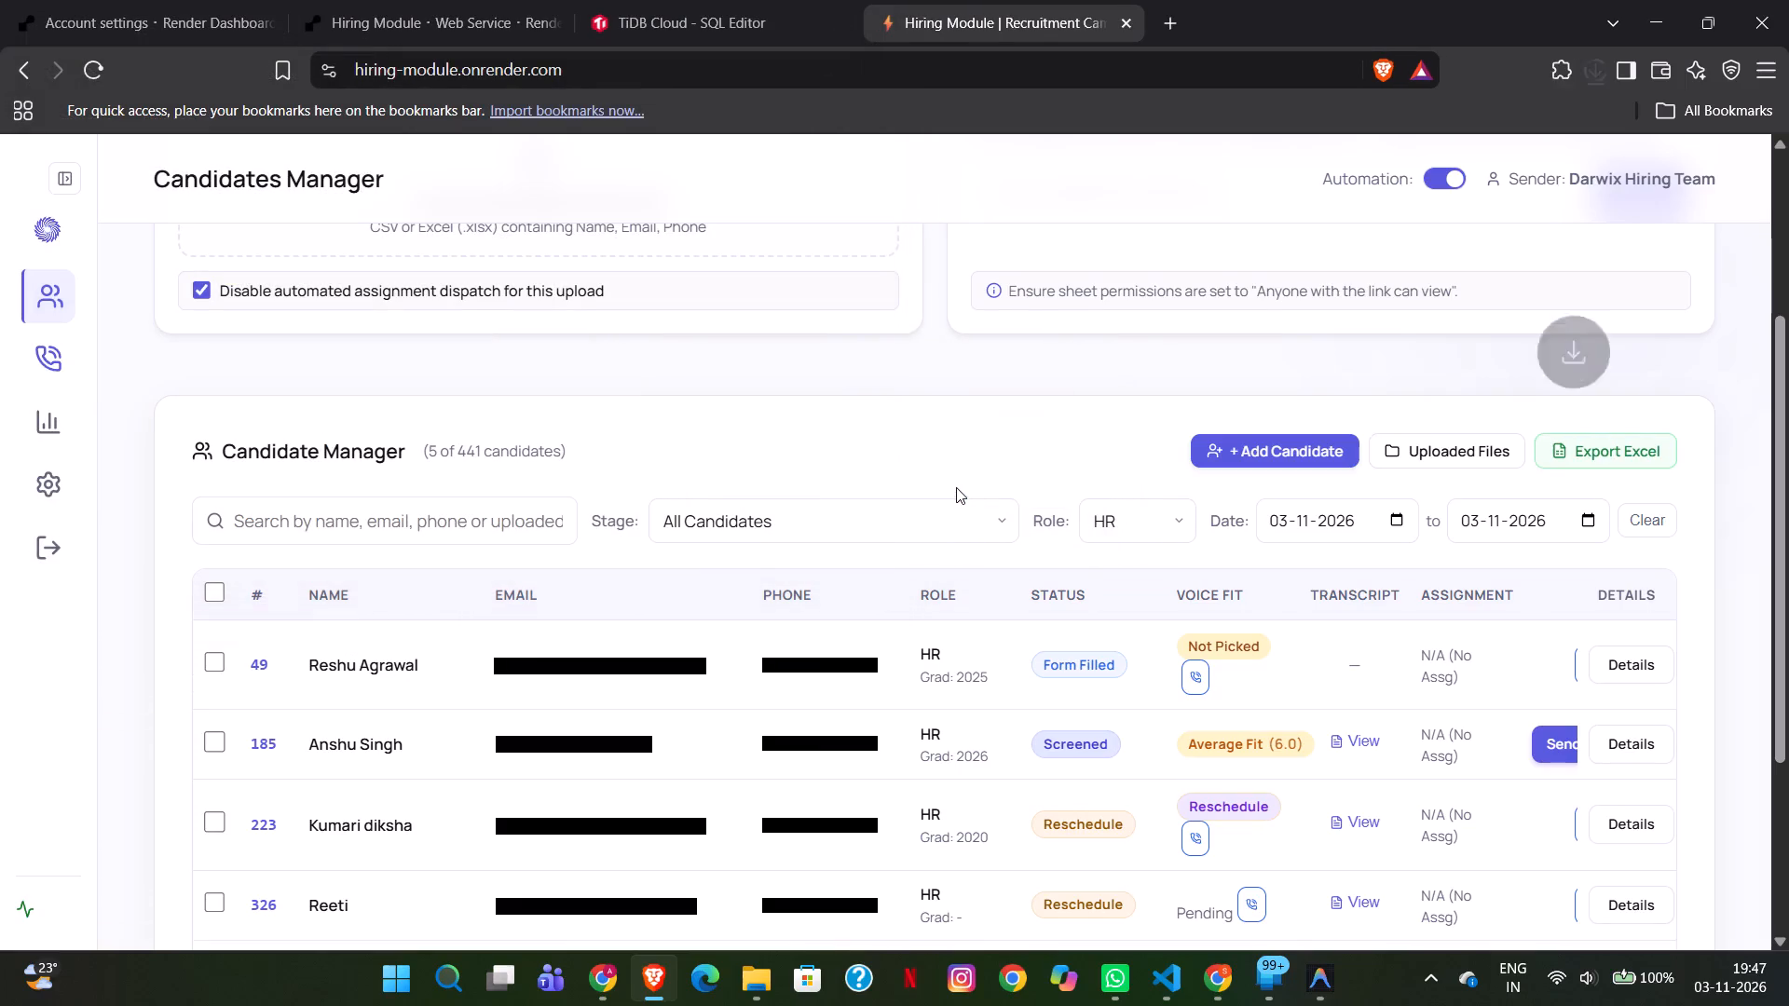
# Check the Downloads folder in File Explorer for the exported candidates workbook, and return to the Candidates Manager in the browser.
pyautogui.scroll(5, 994, 374)
pyautogui.scroll(-3, 994, 374)
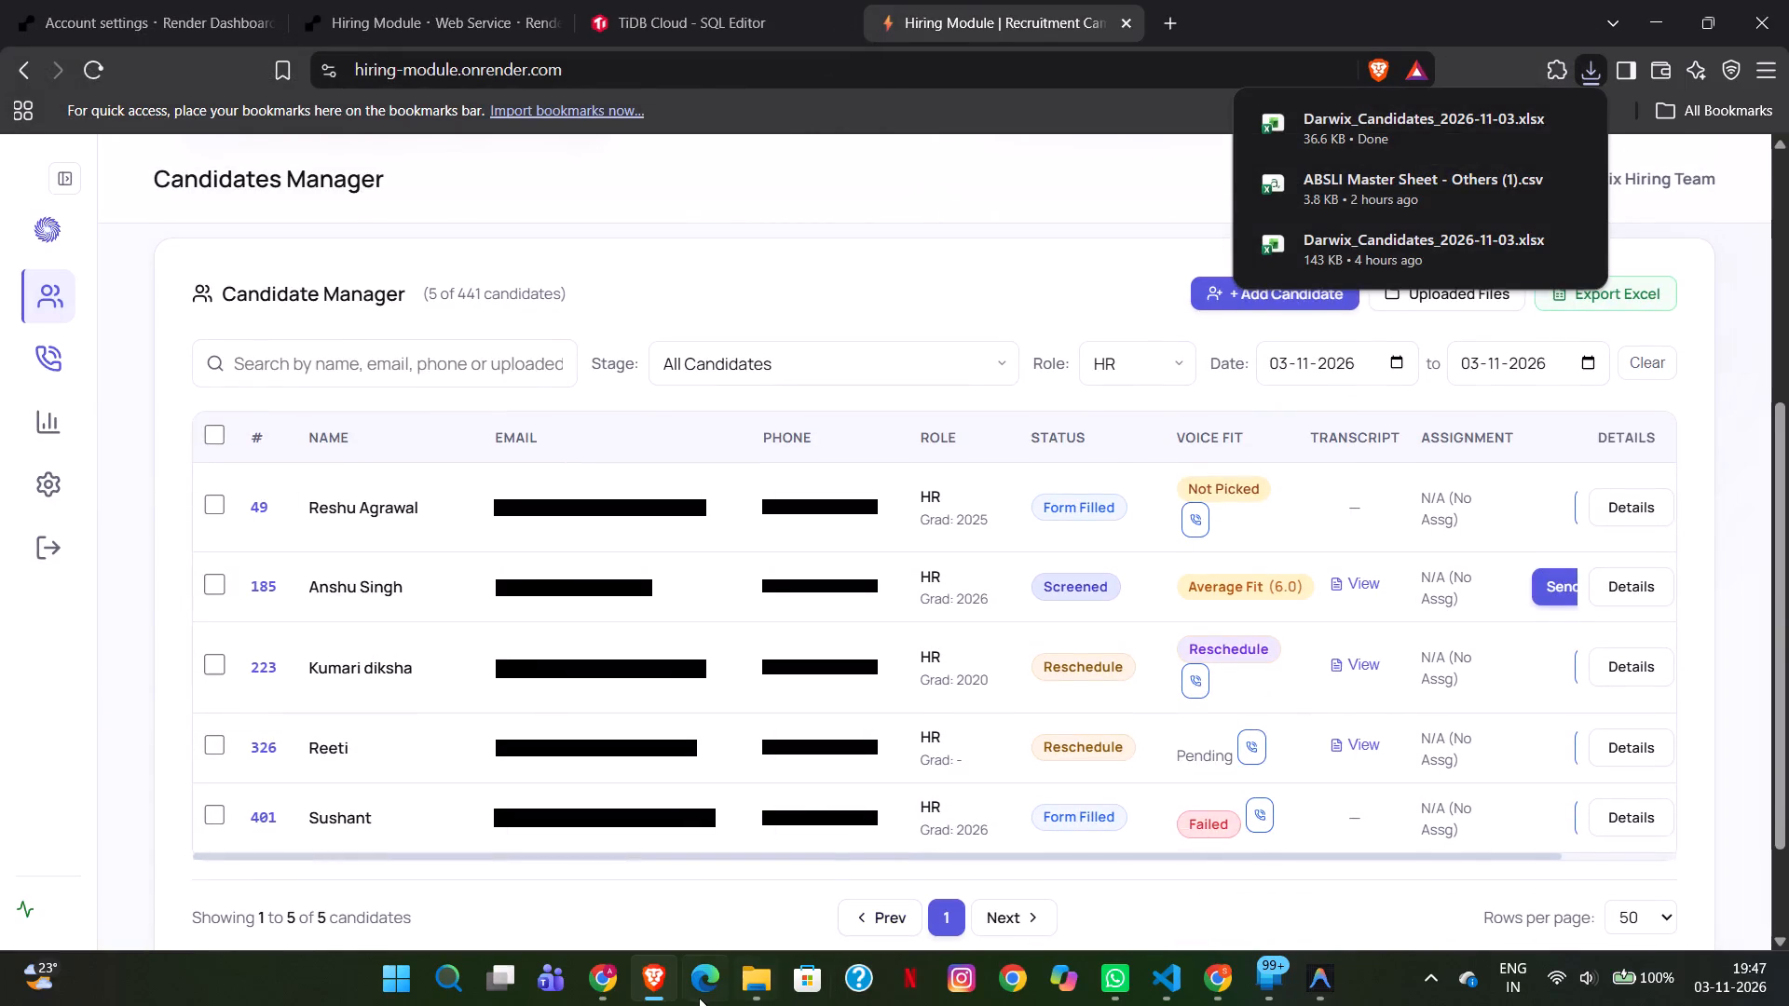
pyautogui.click(771, 999)
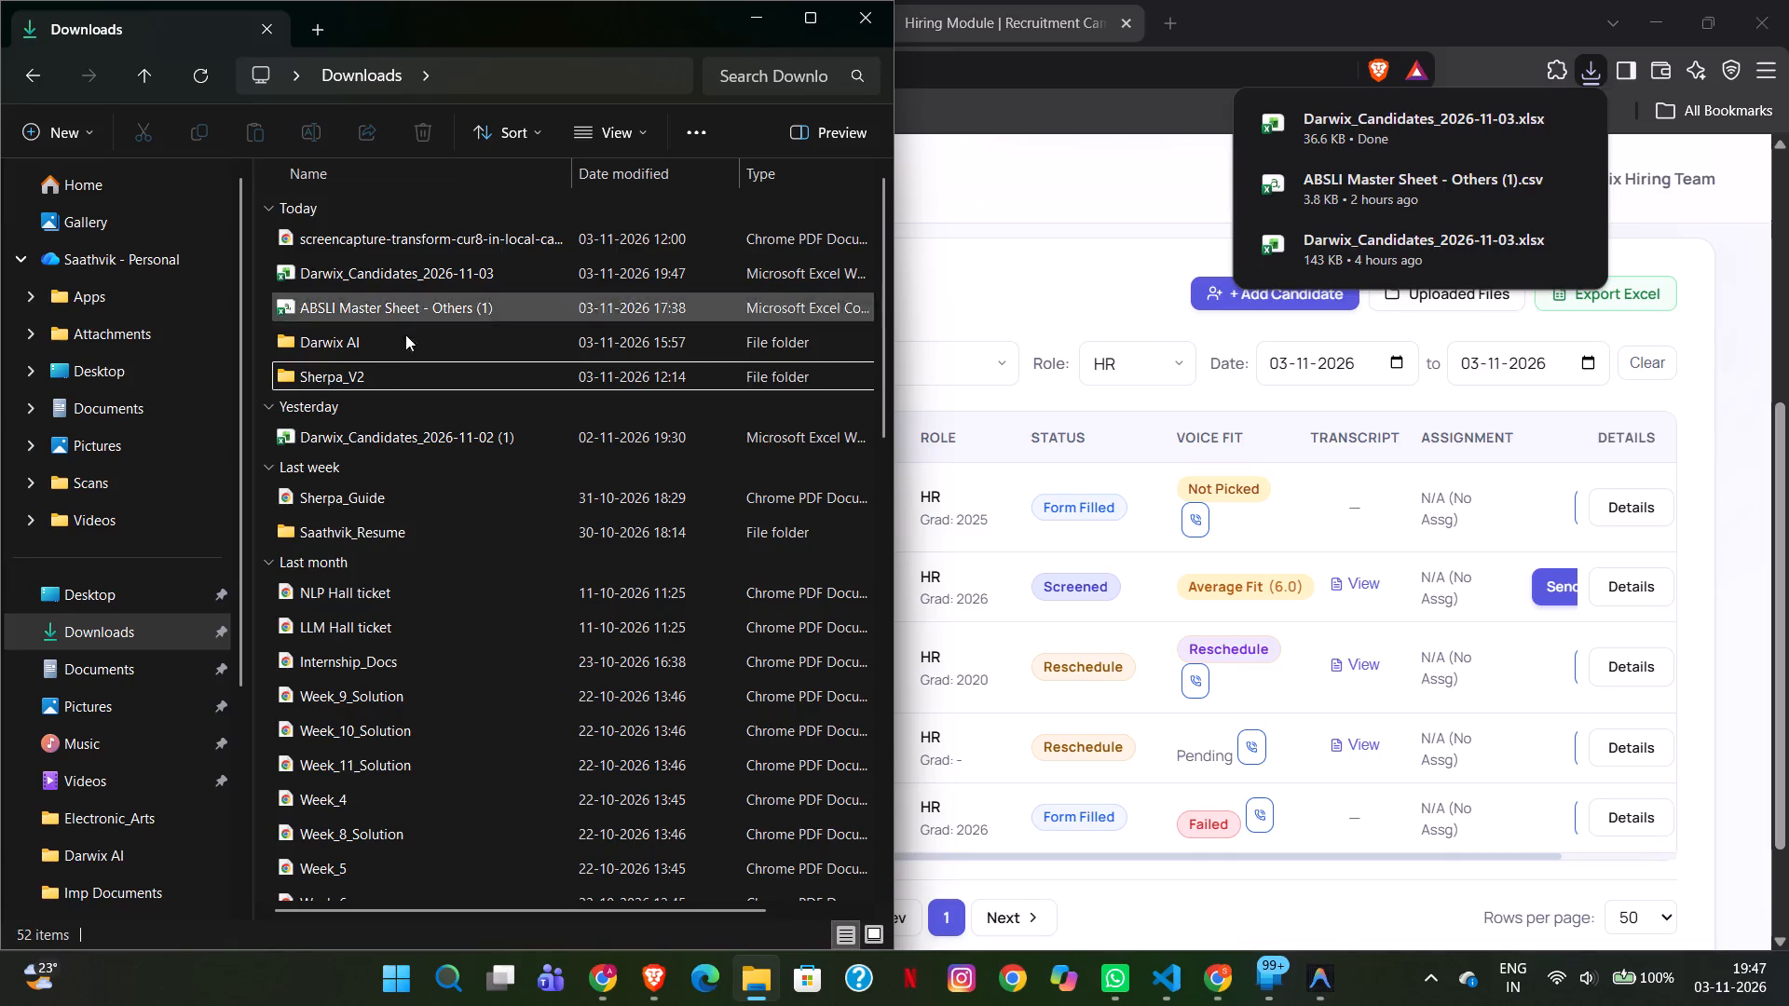
pyautogui.click(1058, 135)
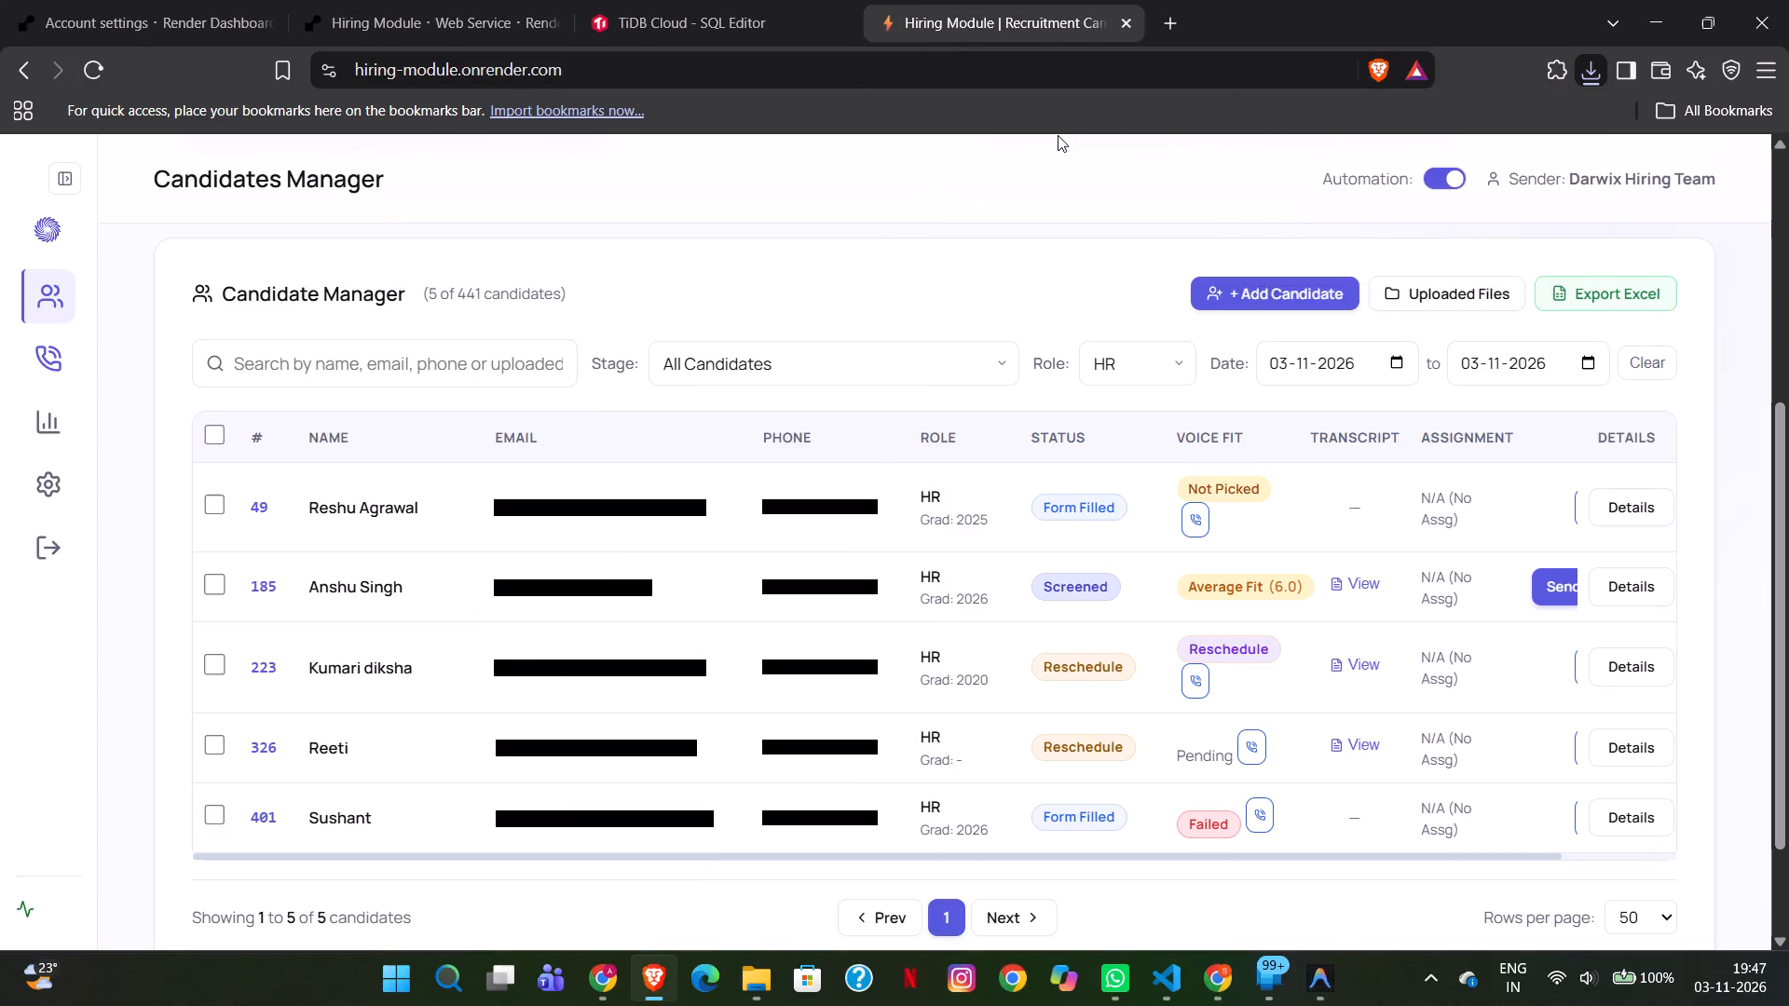
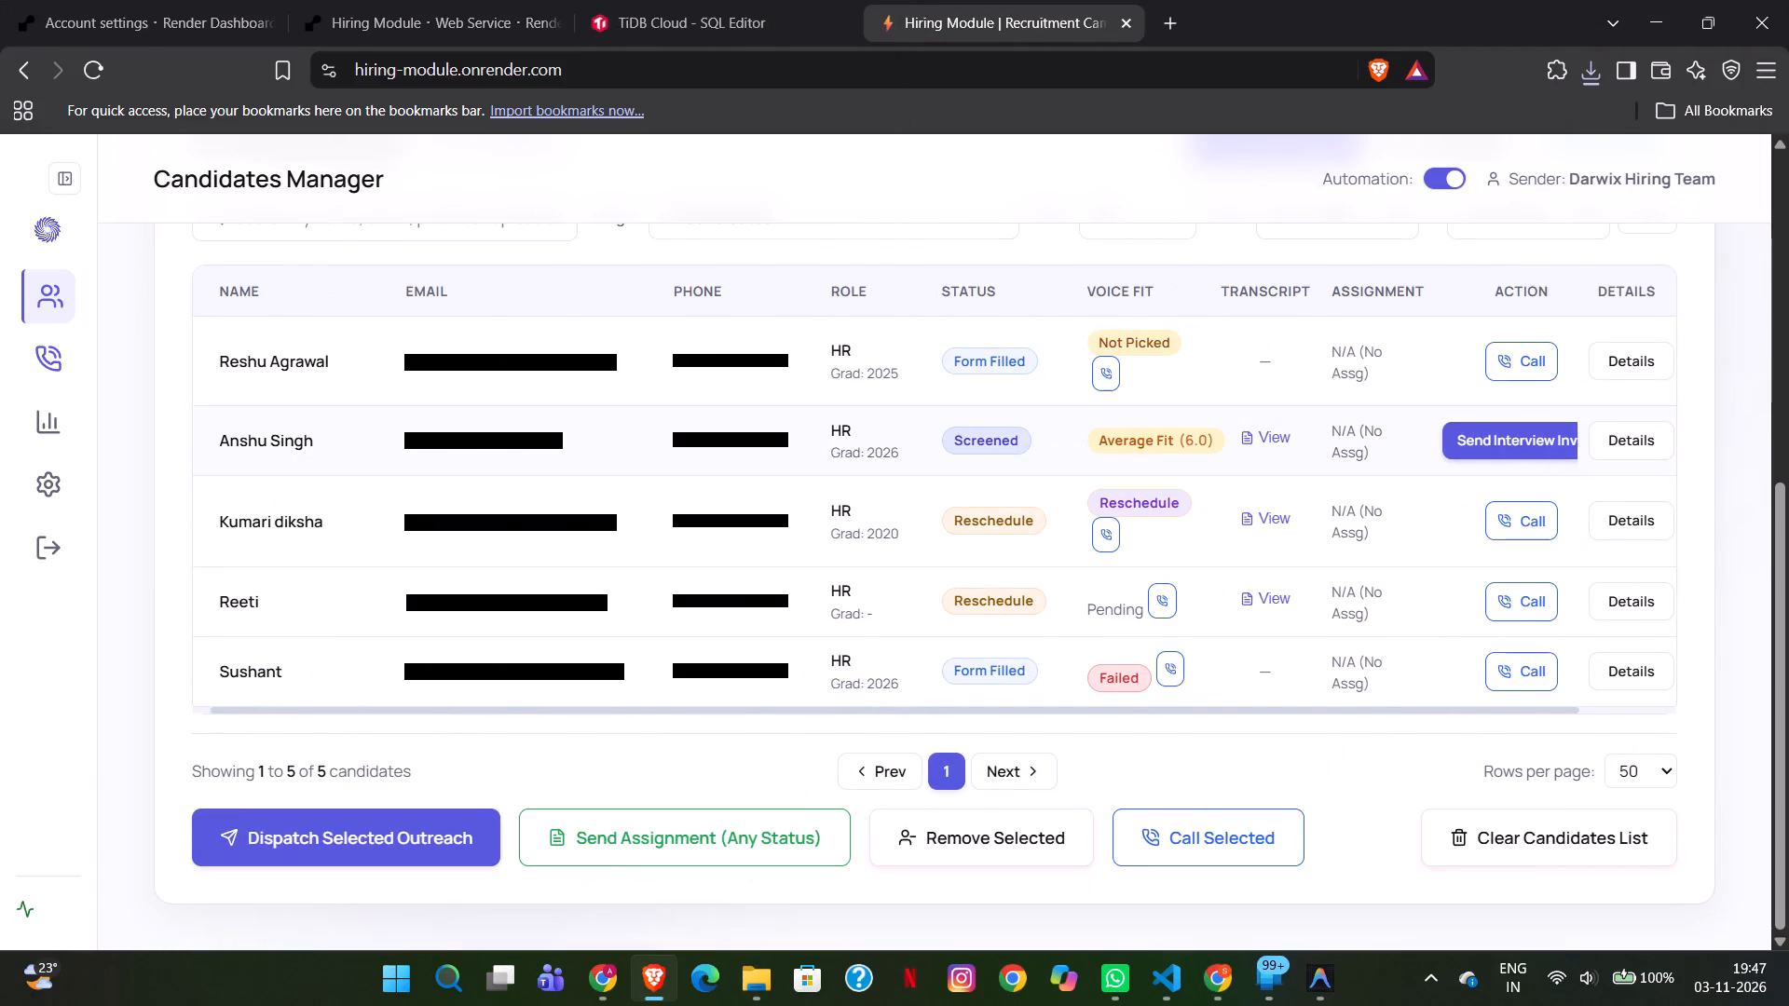
# Look across all columns of the filtered HR candidates table in the Candidates Manager.
pyautogui.hscroll(-2, 574, 431)
pyautogui.hscroll(2, 574, 431)
pyautogui.hscroll(-3, 574, 431)
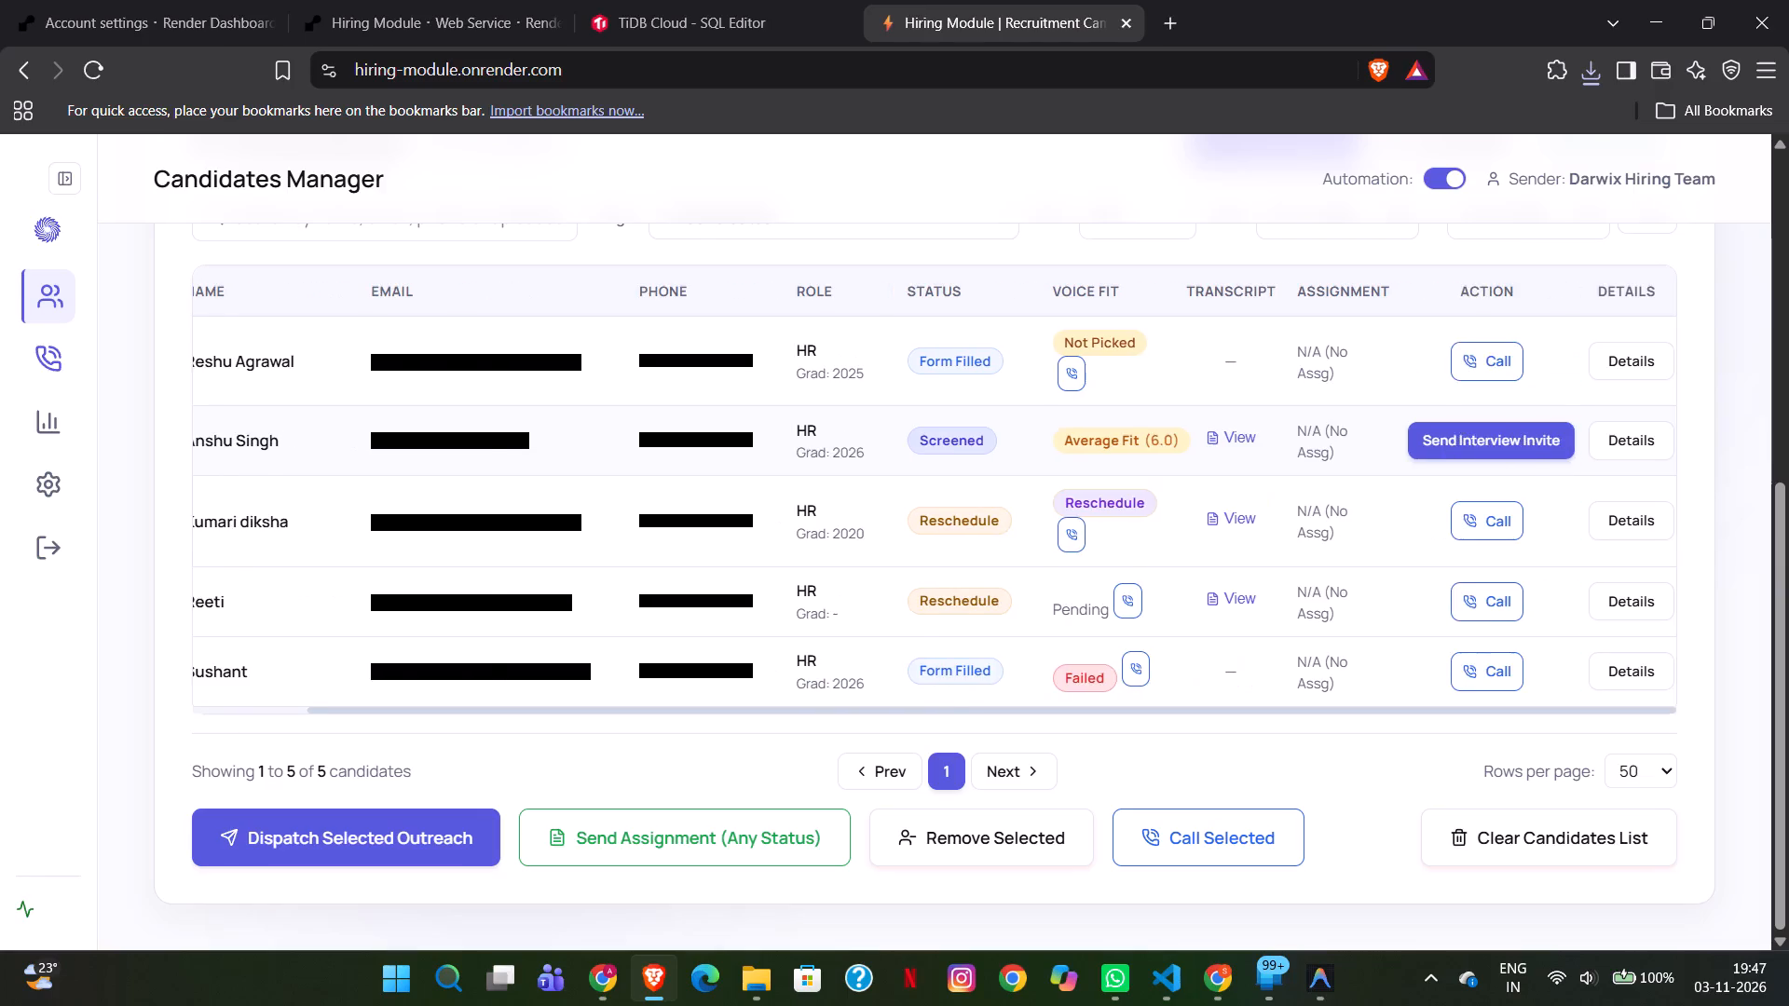
pyautogui.hscroll(3, 574, 431)
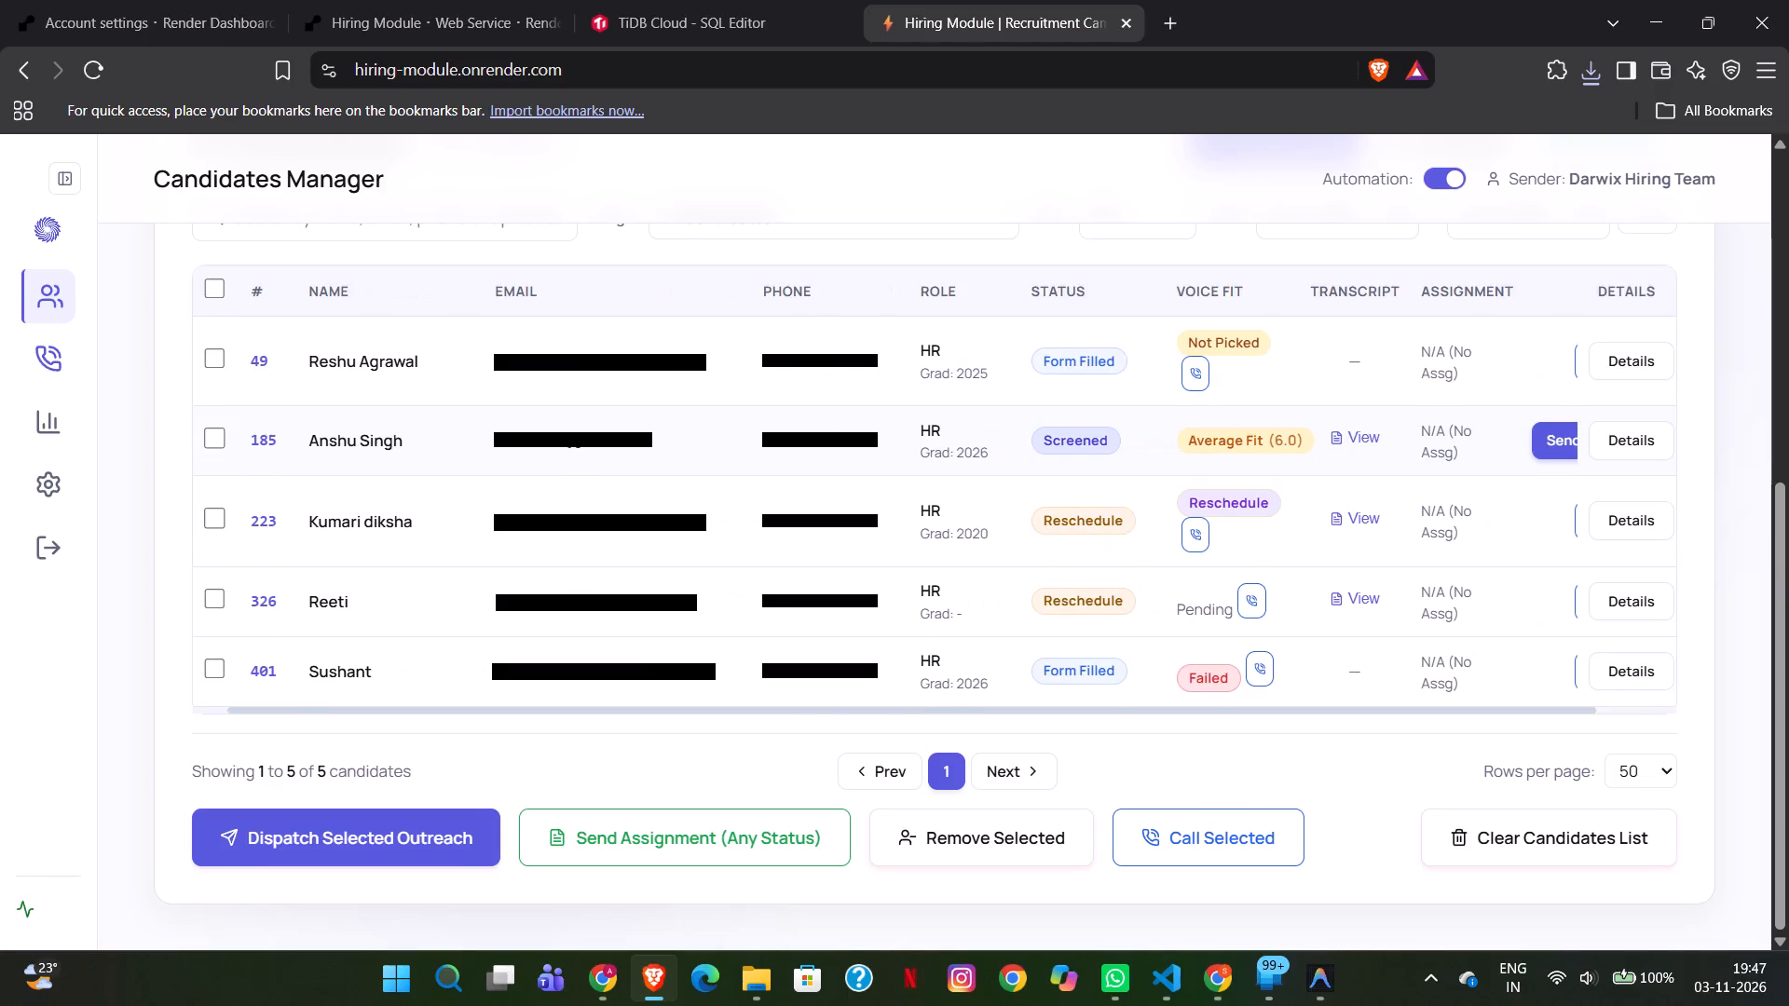
pyautogui.scroll(7, 574, 431)
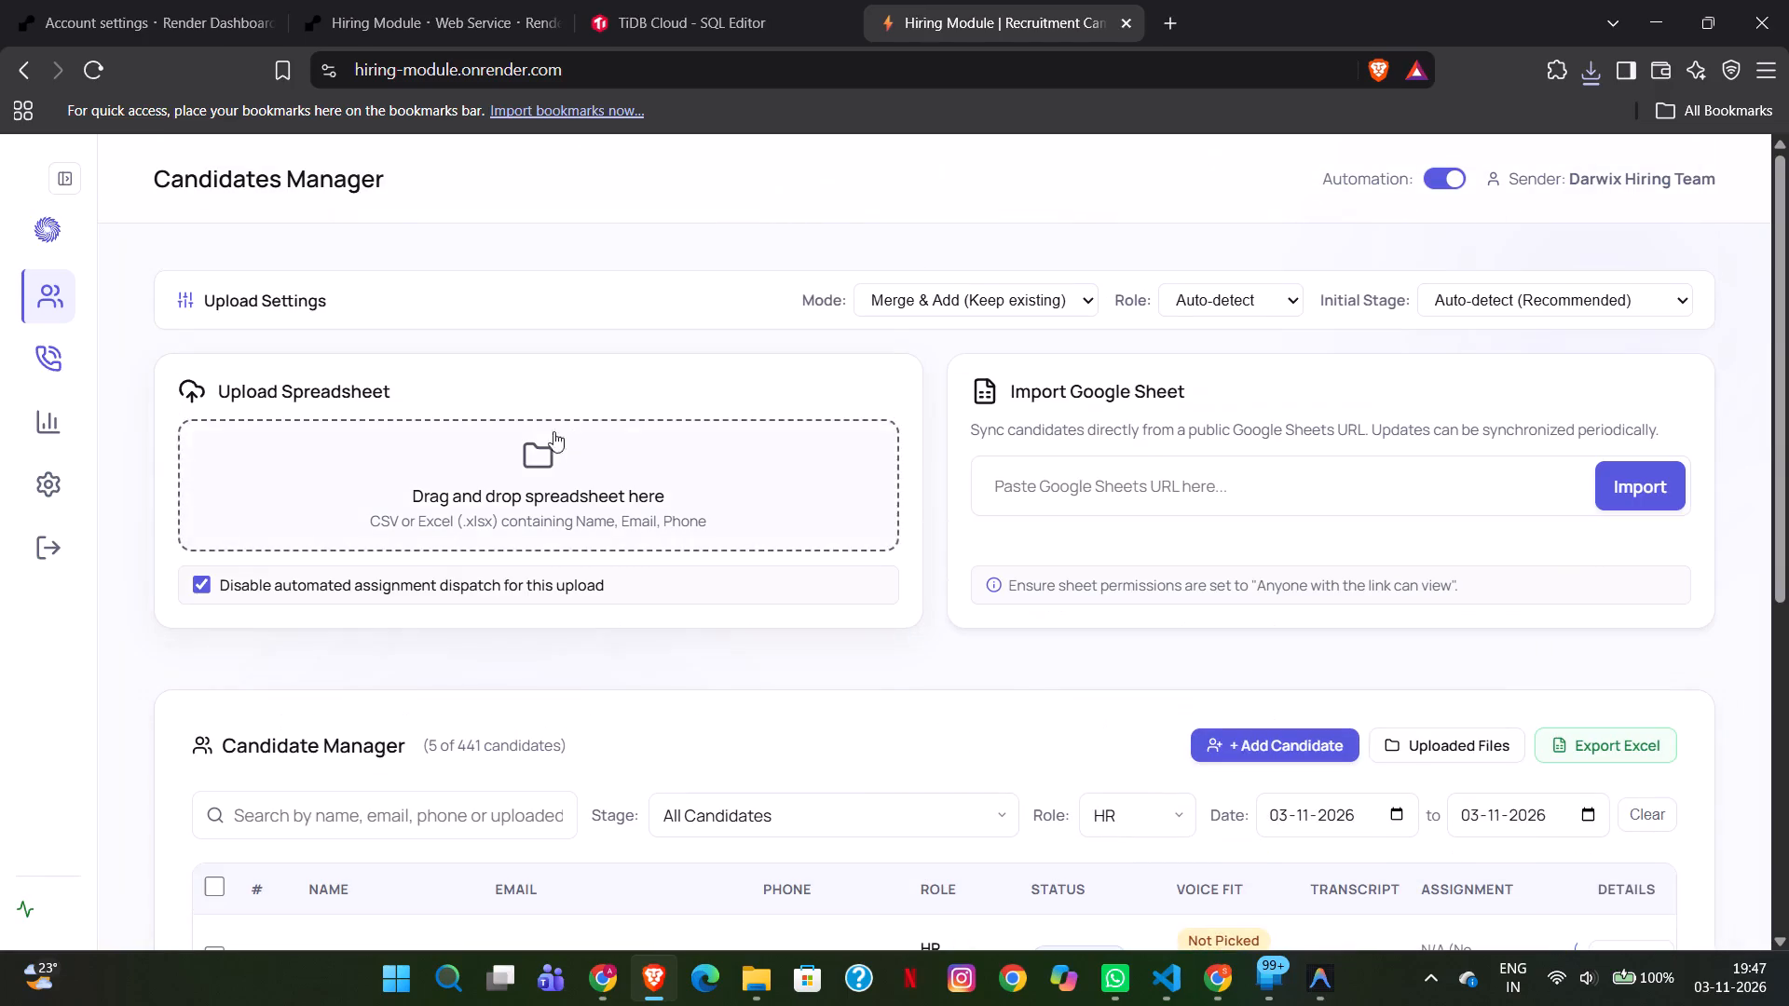
# Examine the Hiring Analytics page: hiring funnel, conversion rates, needs-action cards, by-role table and All Students list.
pyautogui.click(34, 370)
pyautogui.click(44, 438)
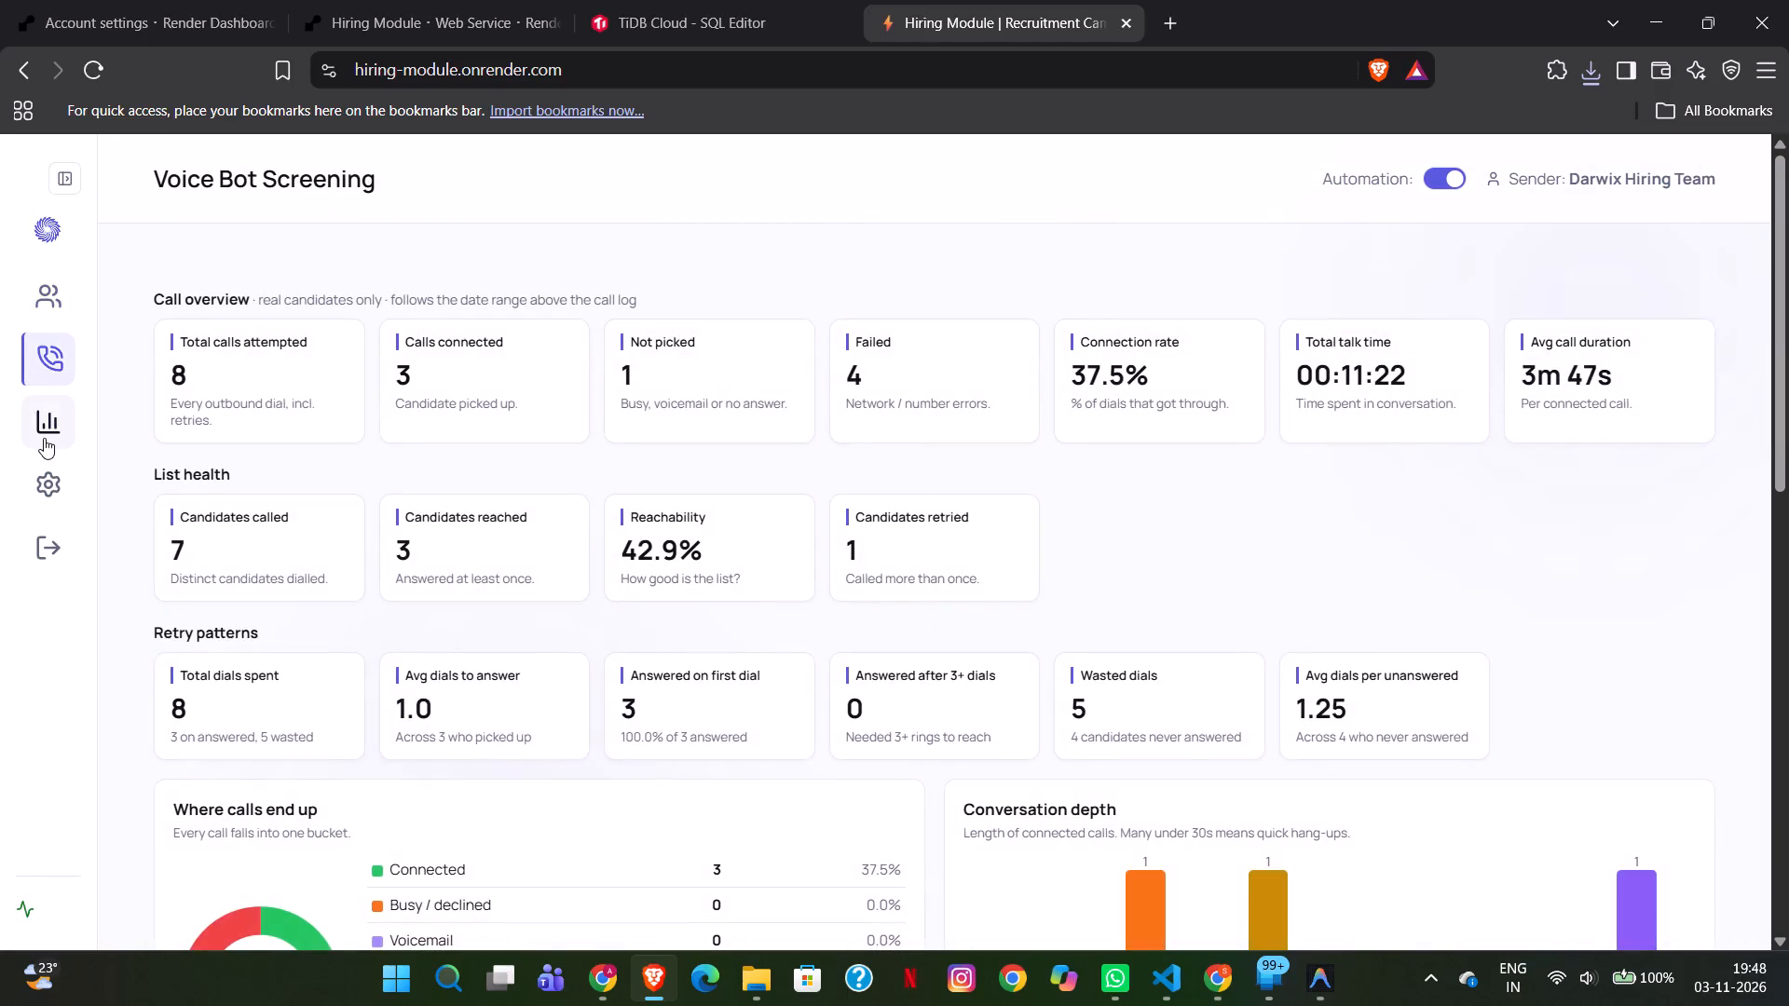
pyautogui.click(61, 499)
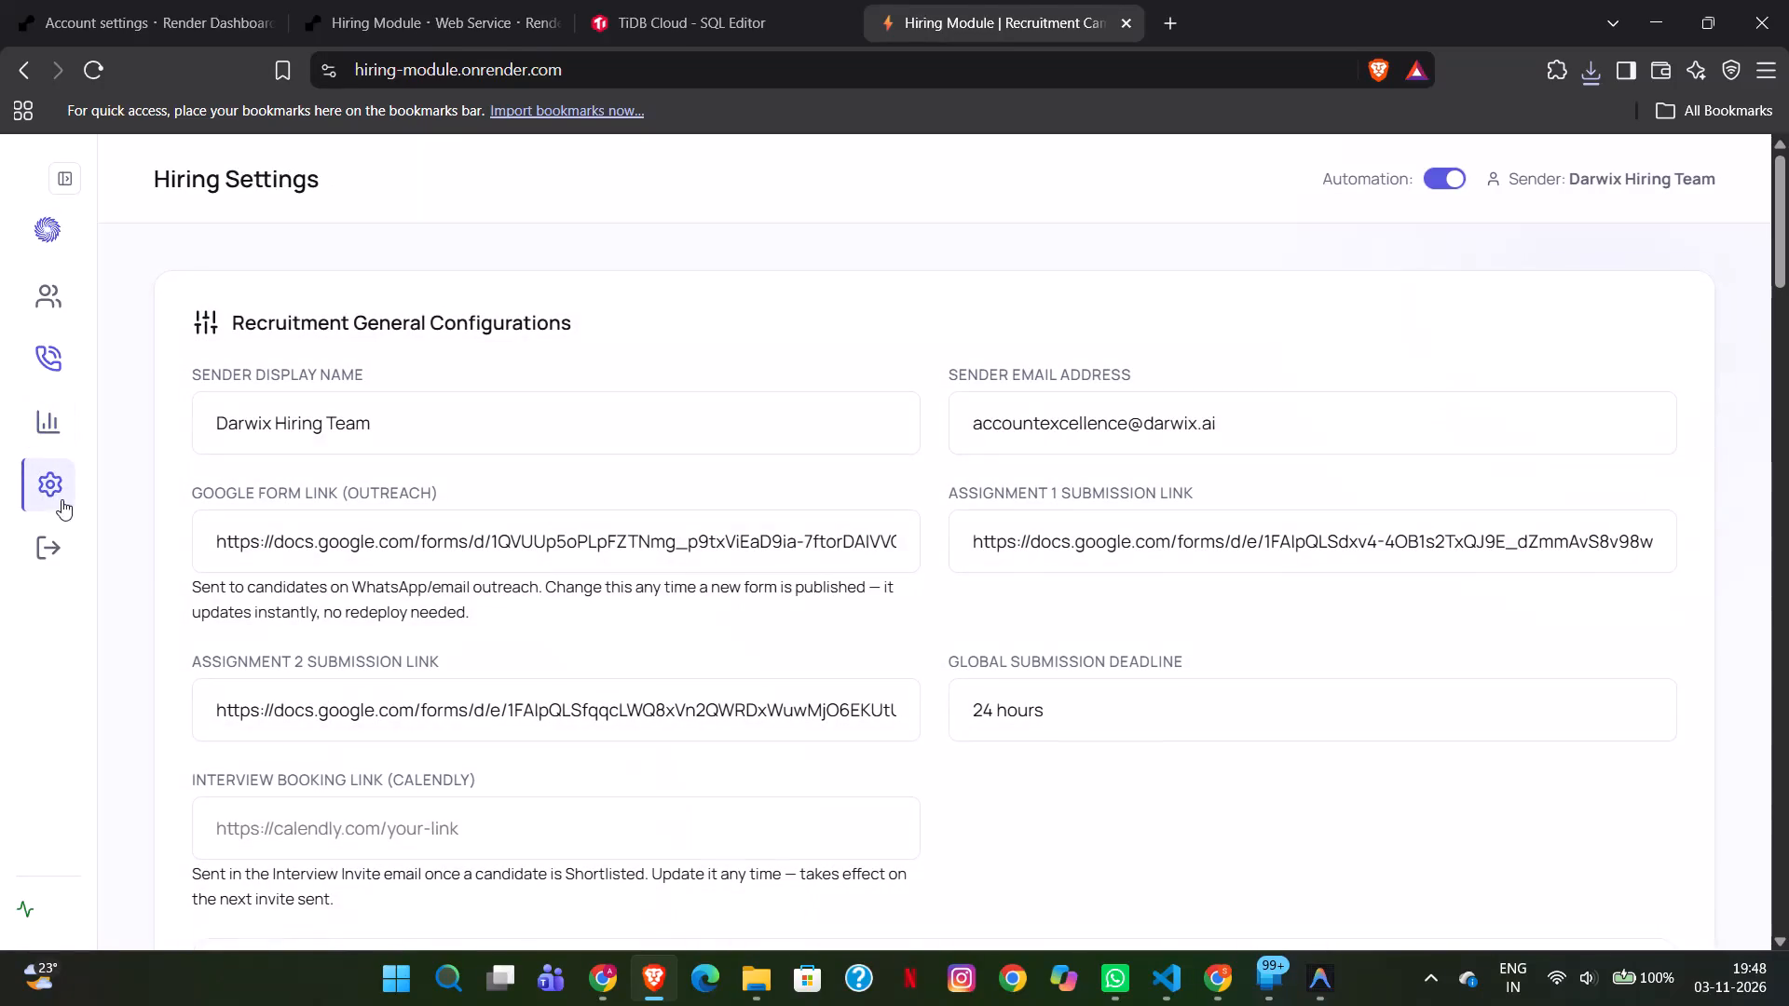
pyautogui.click(58, 407)
pyautogui.scroll(-3, 341, 352)
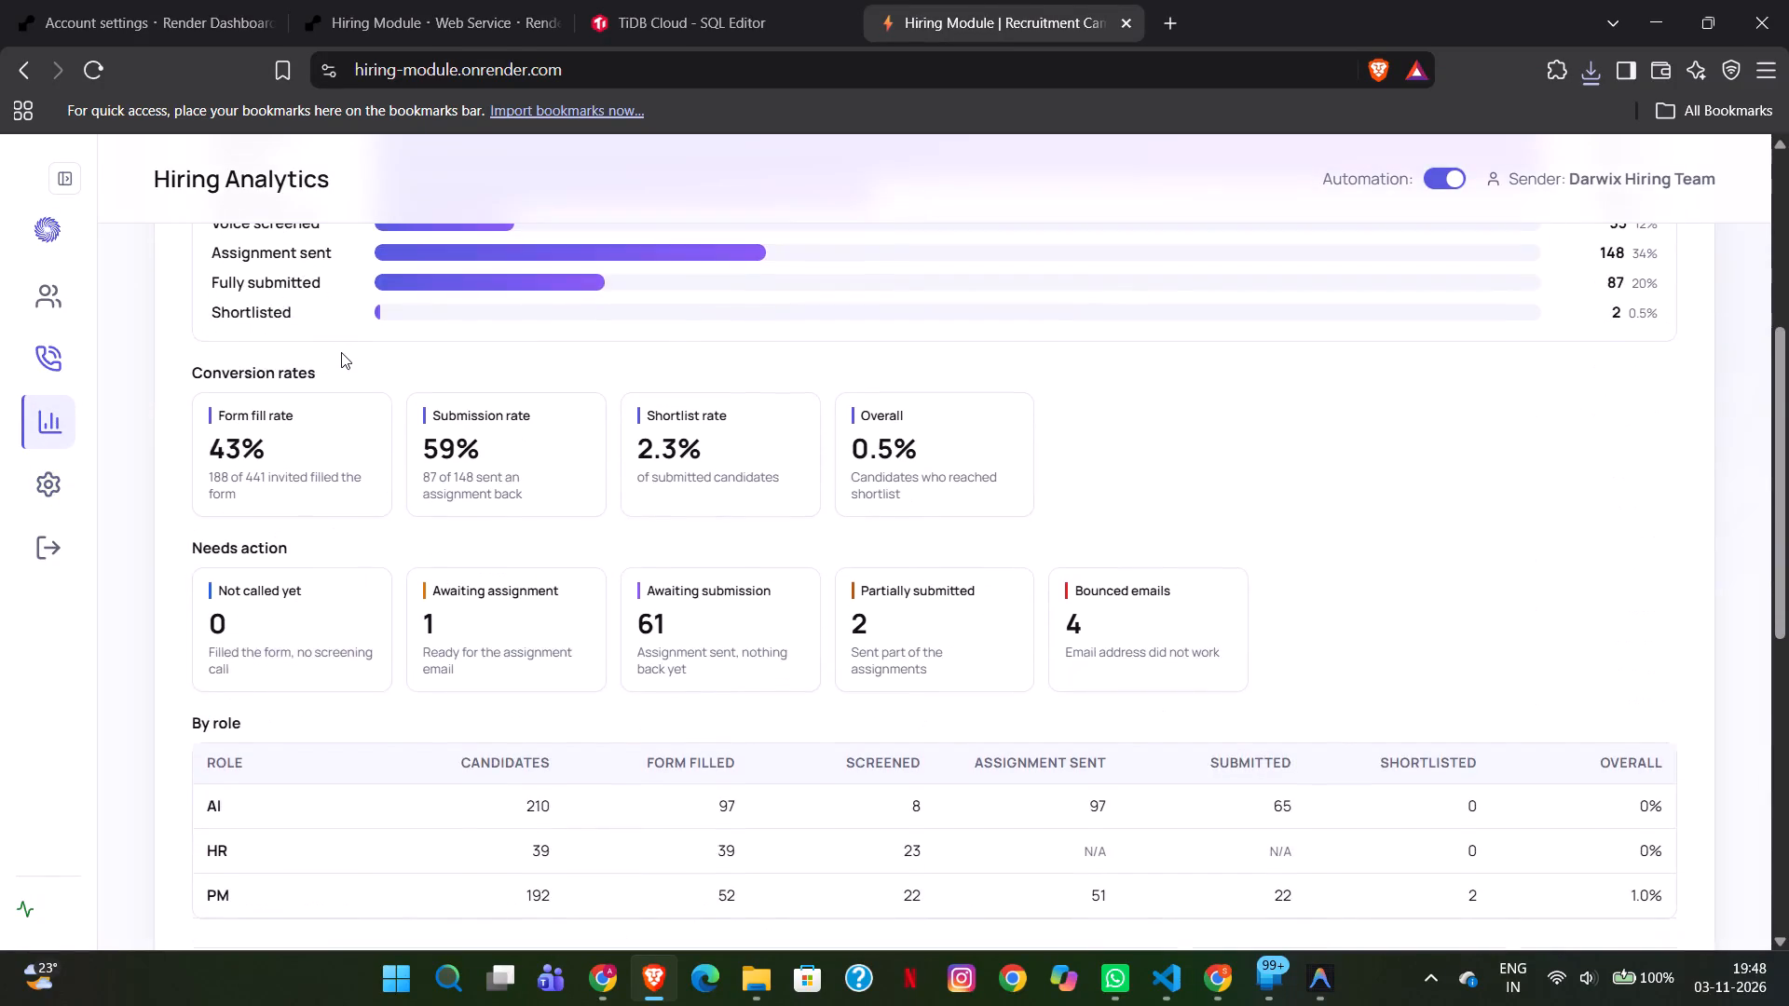
pyautogui.scroll(-2, 341, 352)
pyautogui.scroll(1, 341, 352)
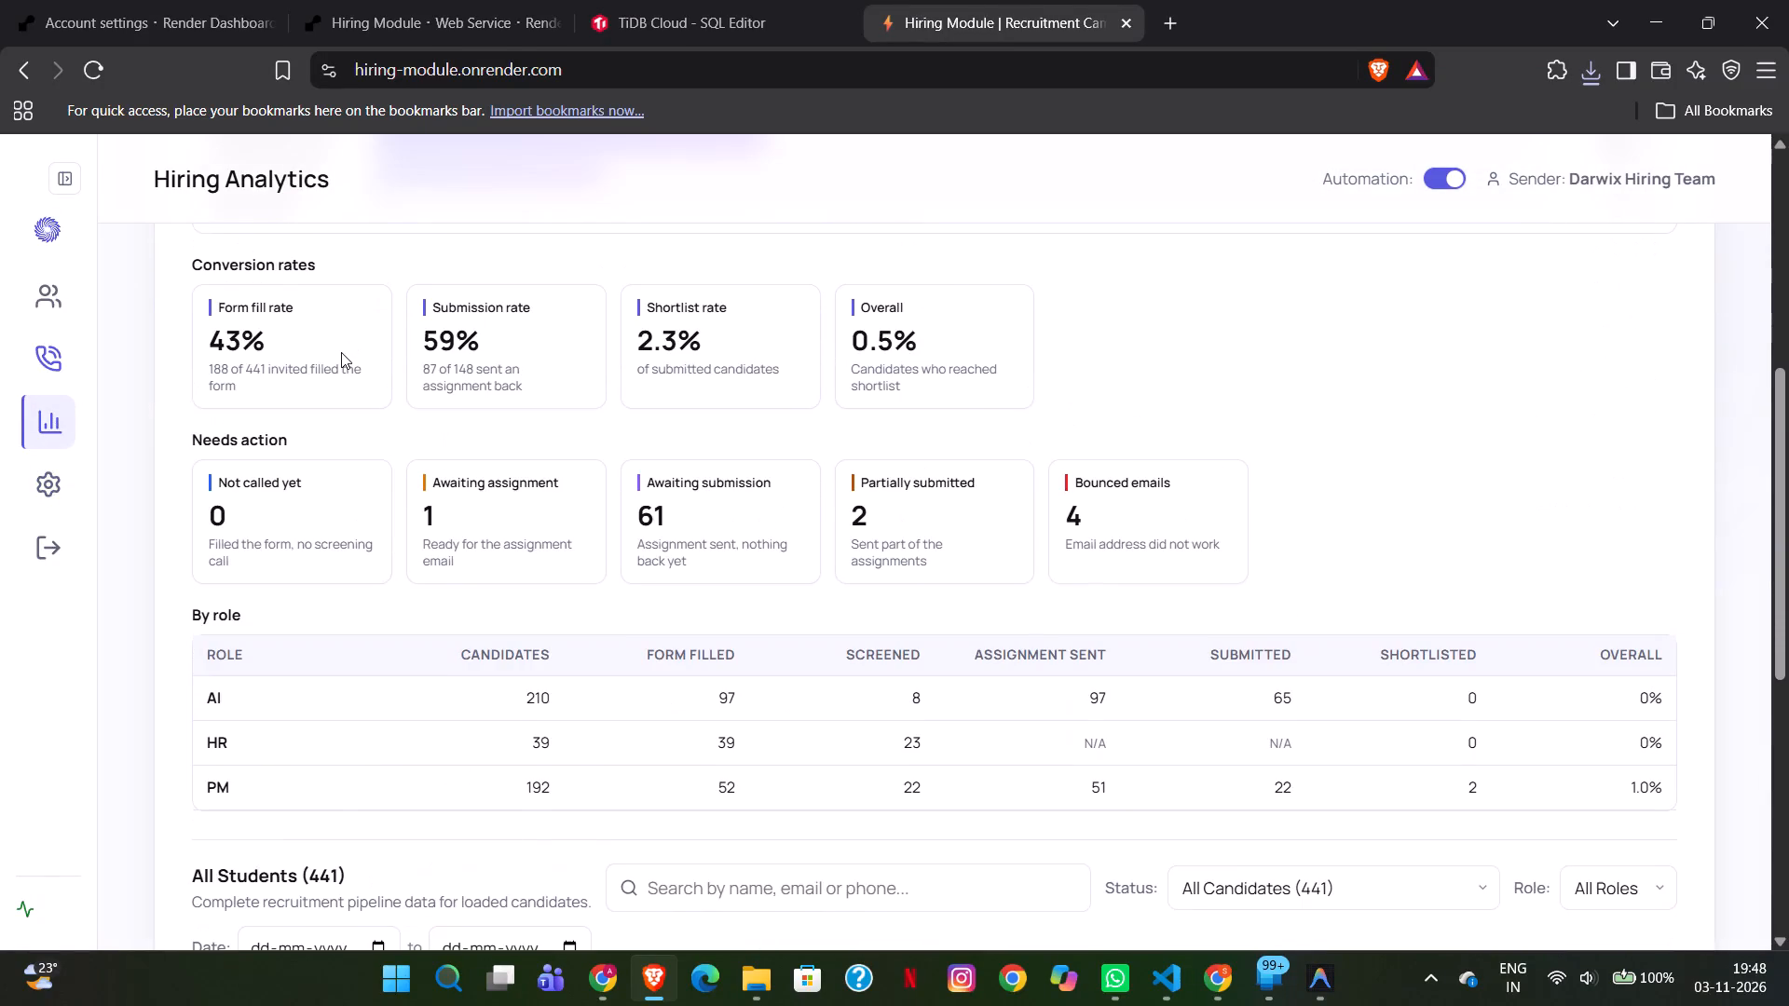
pyautogui.scroll(-3, 341, 352)
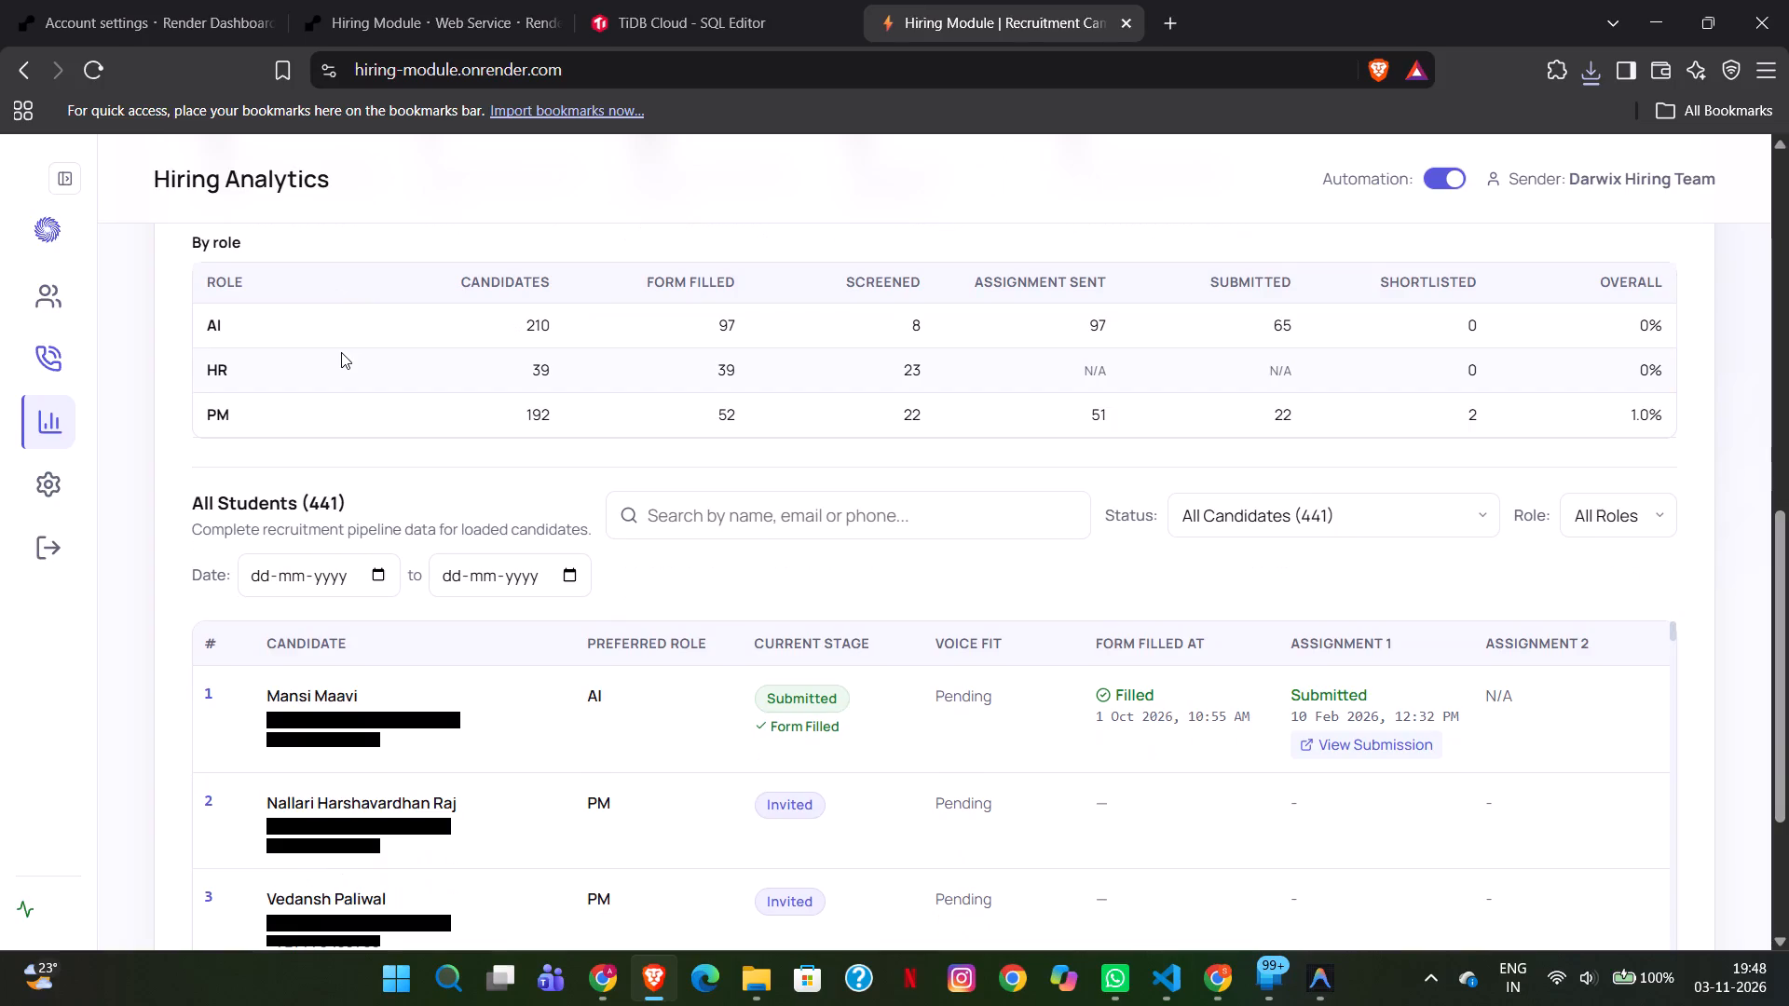
pyautogui.scroll(-2, 549, 564)
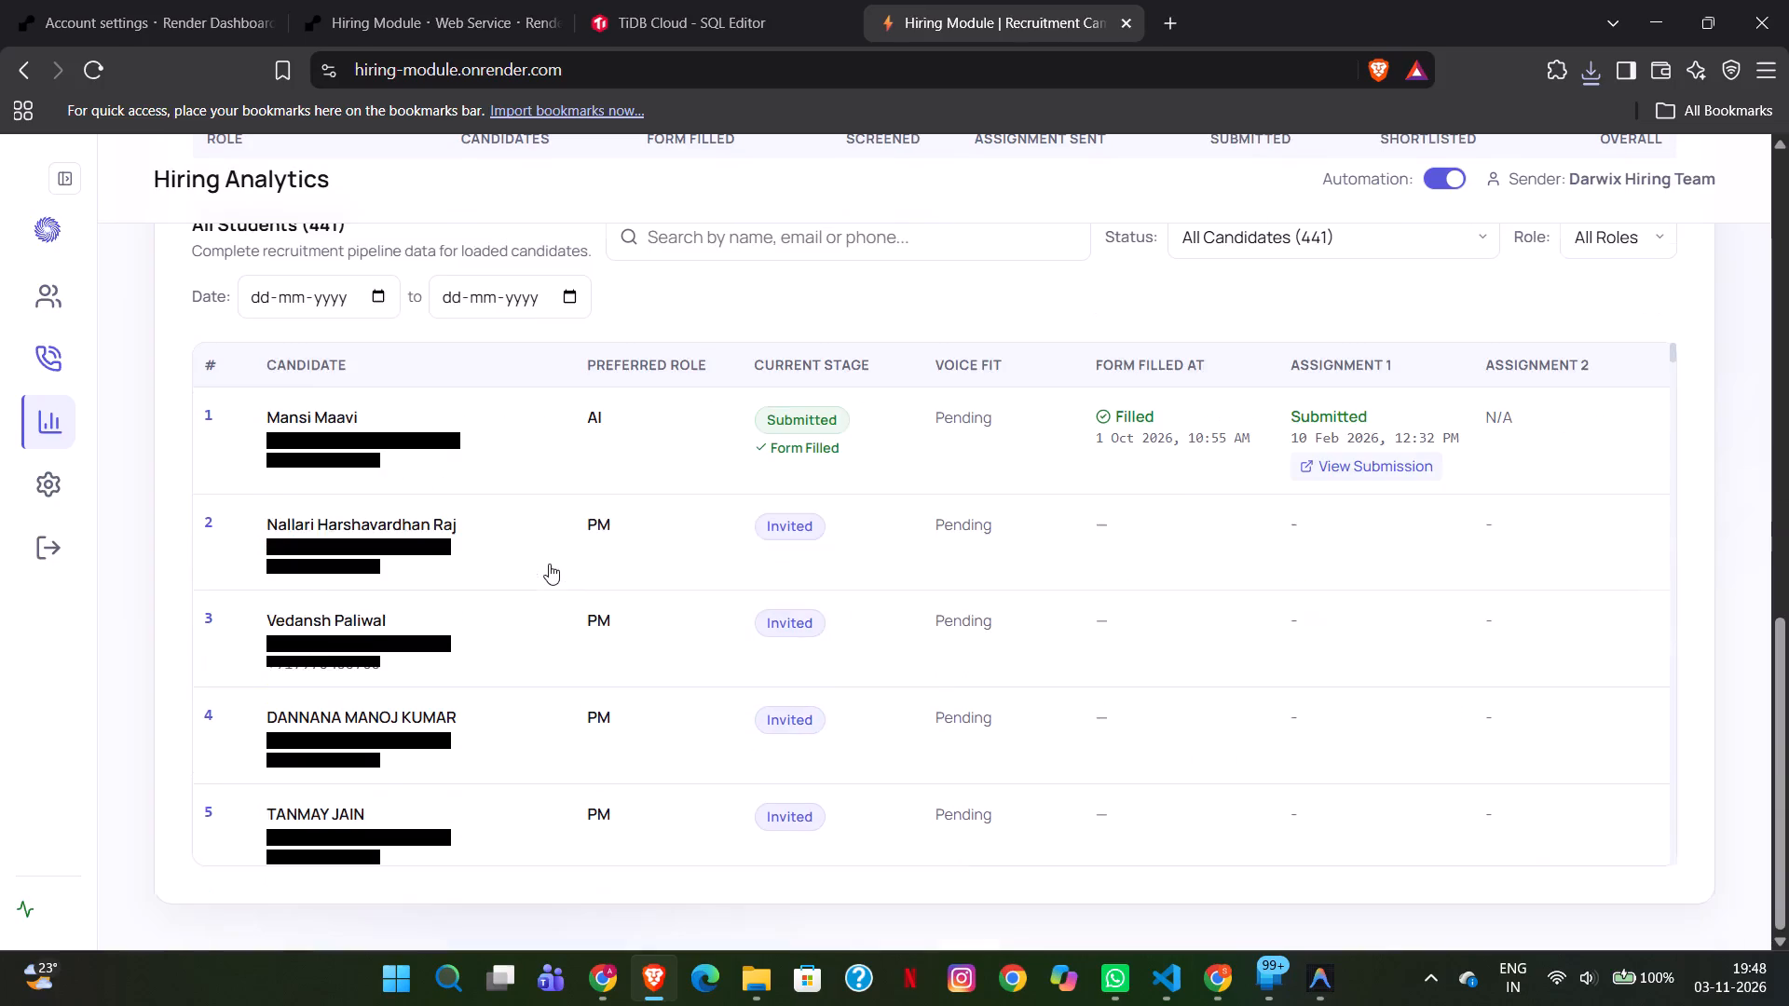
pyautogui.scroll(-1, 549, 564)
pyautogui.scroll(4, 549, 564)
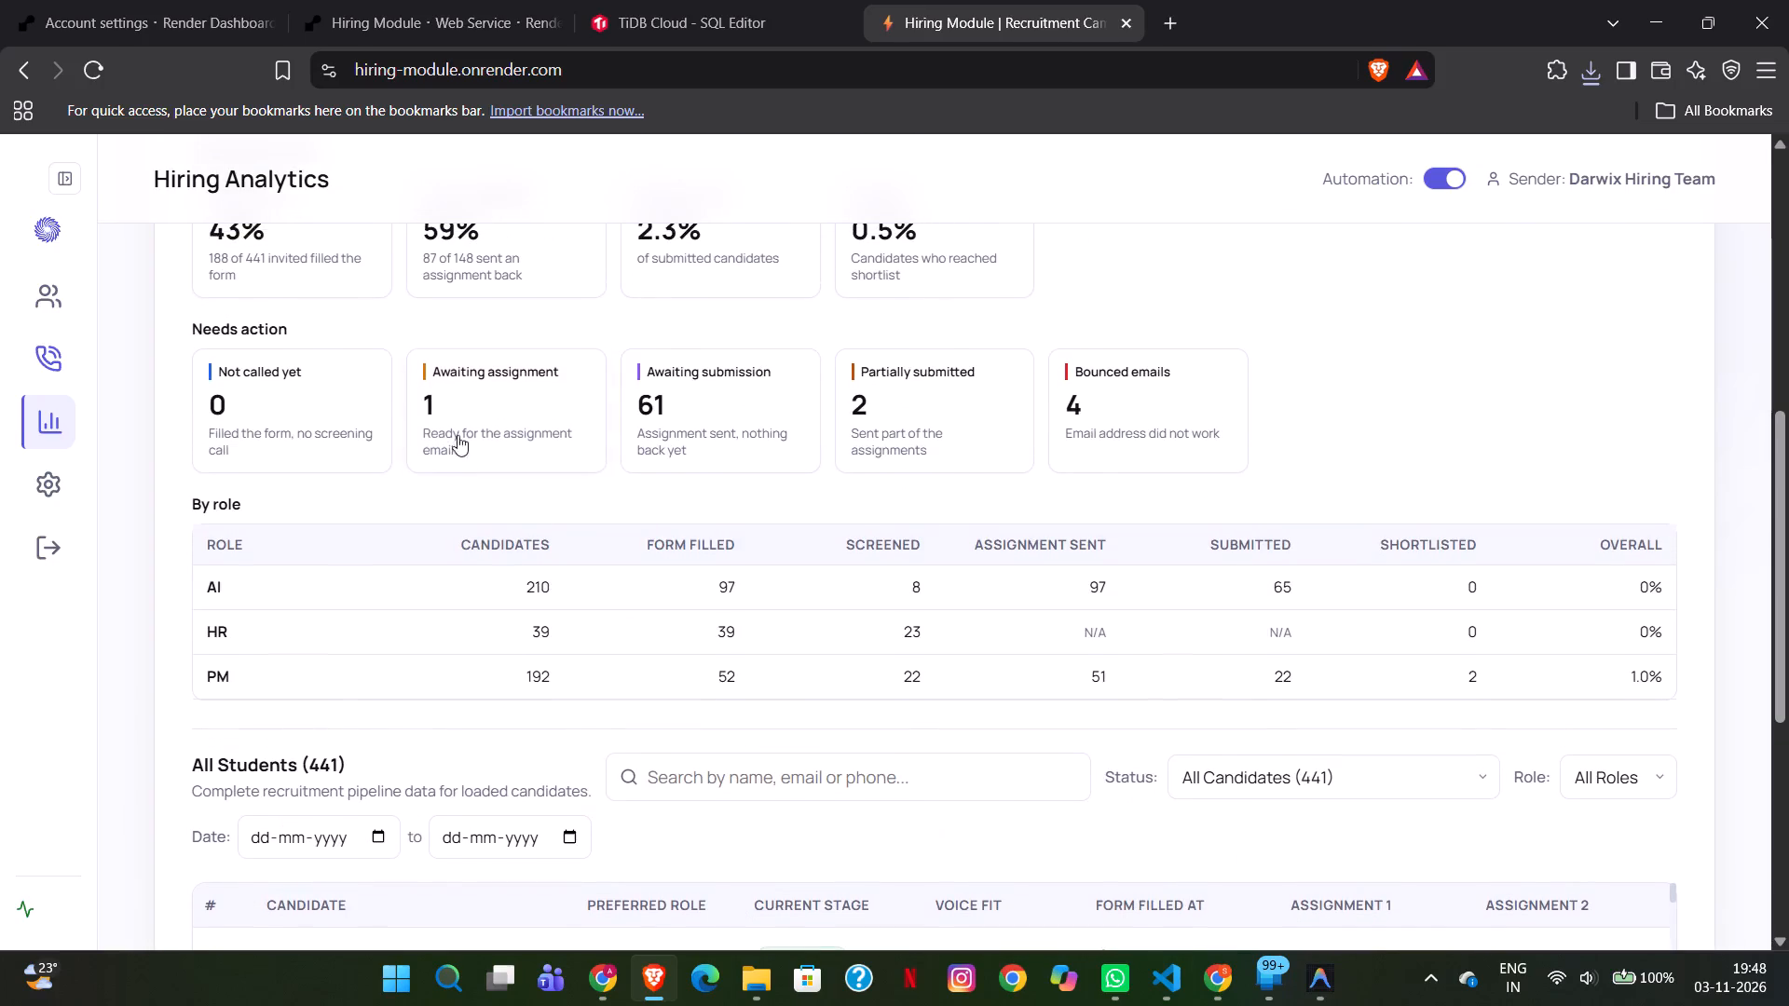
pyautogui.scroll(4, 260, 559)
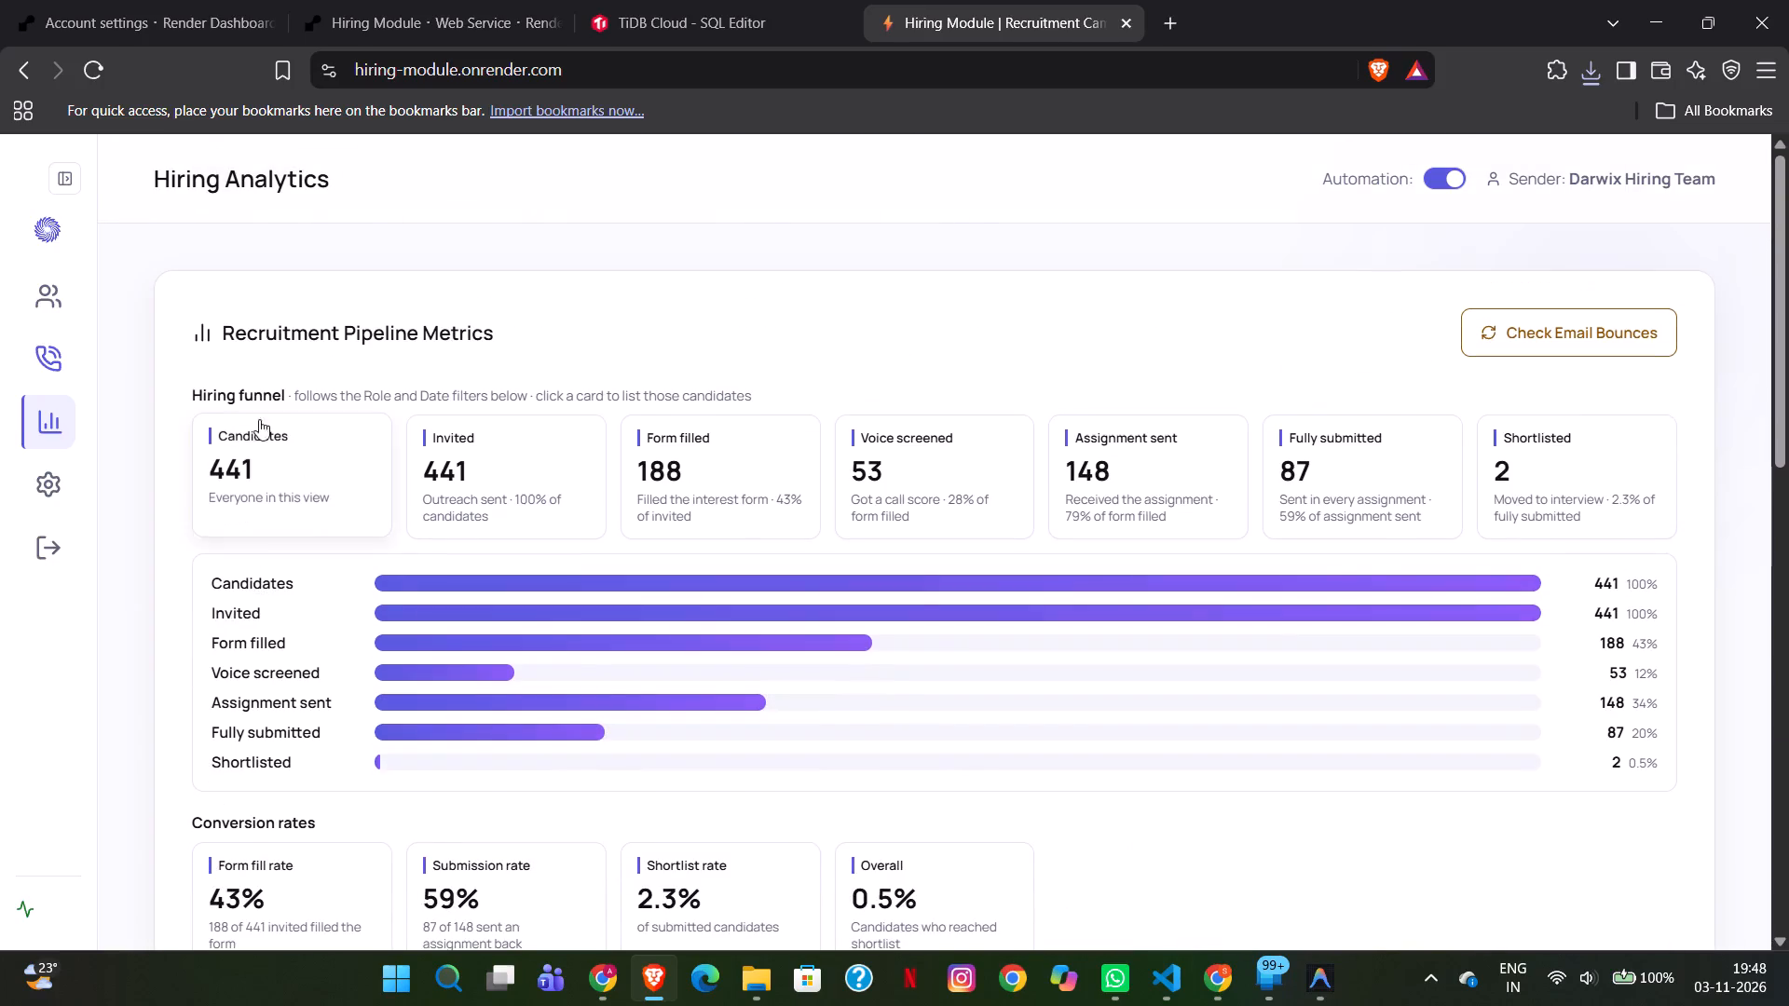
# Return to the Candidates Manager and review the HR candidates filtered for 03-11-2026, including their statuses and voice fit.
pyautogui.click(61, 293)
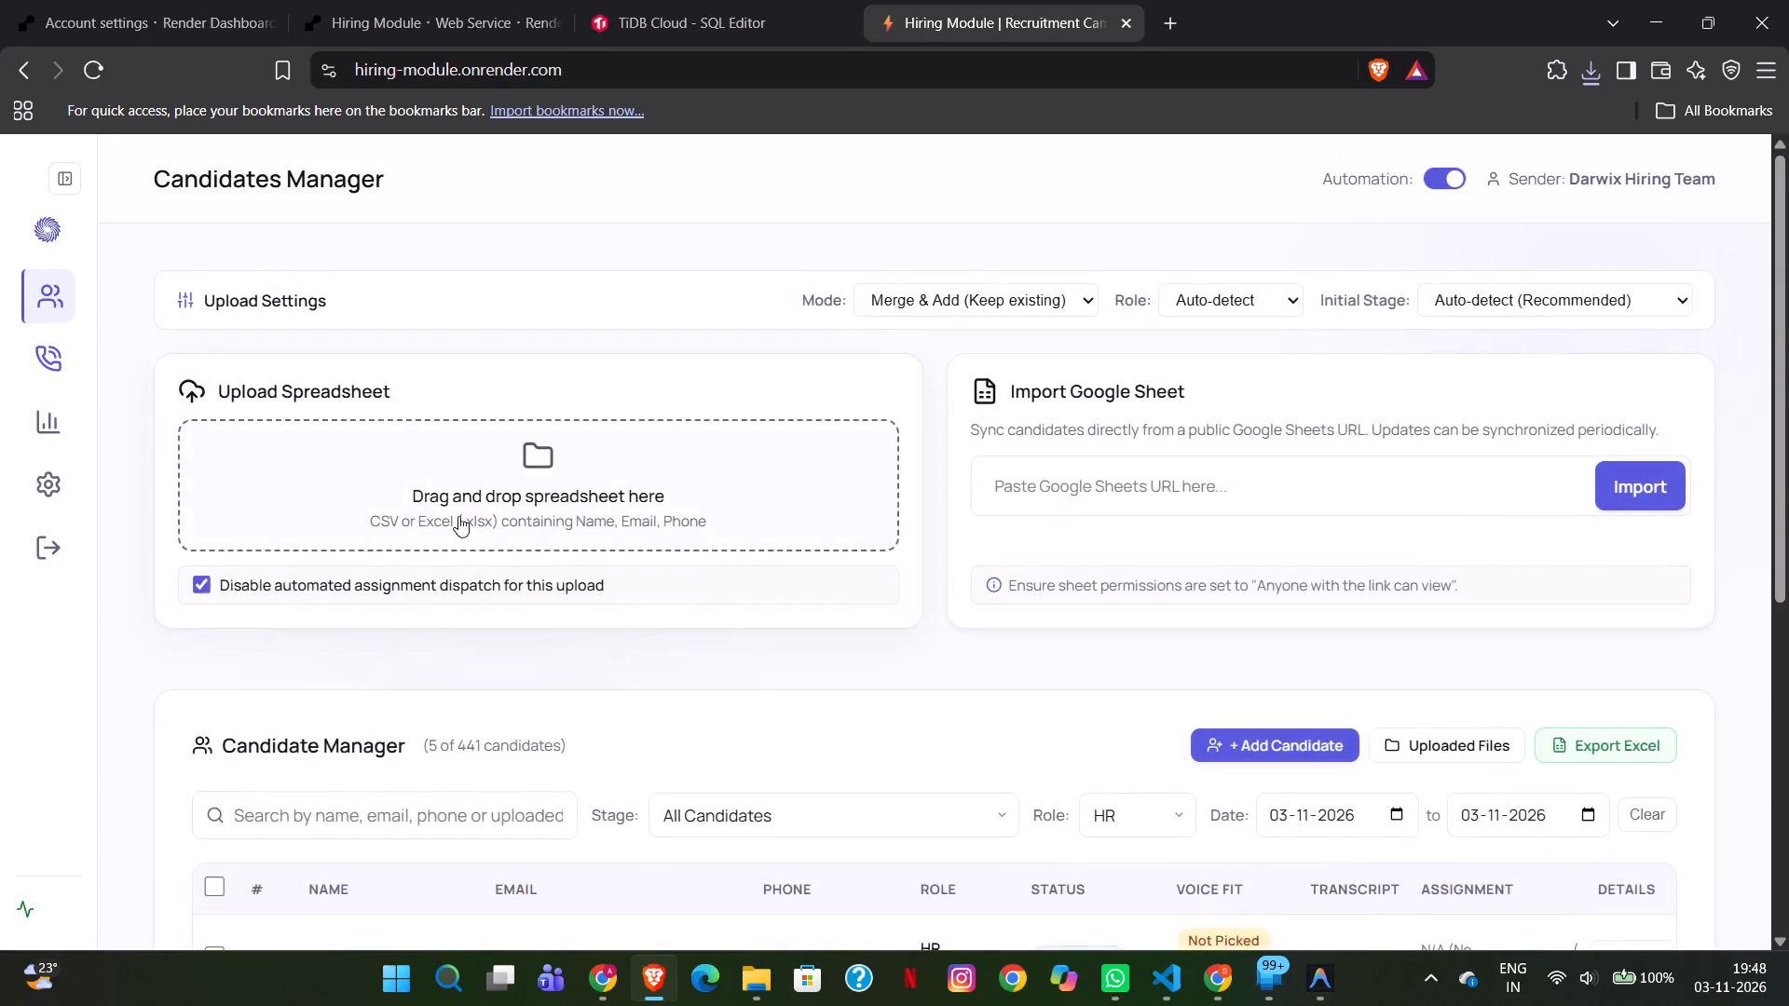
pyautogui.scroll(-4, 458, 516)
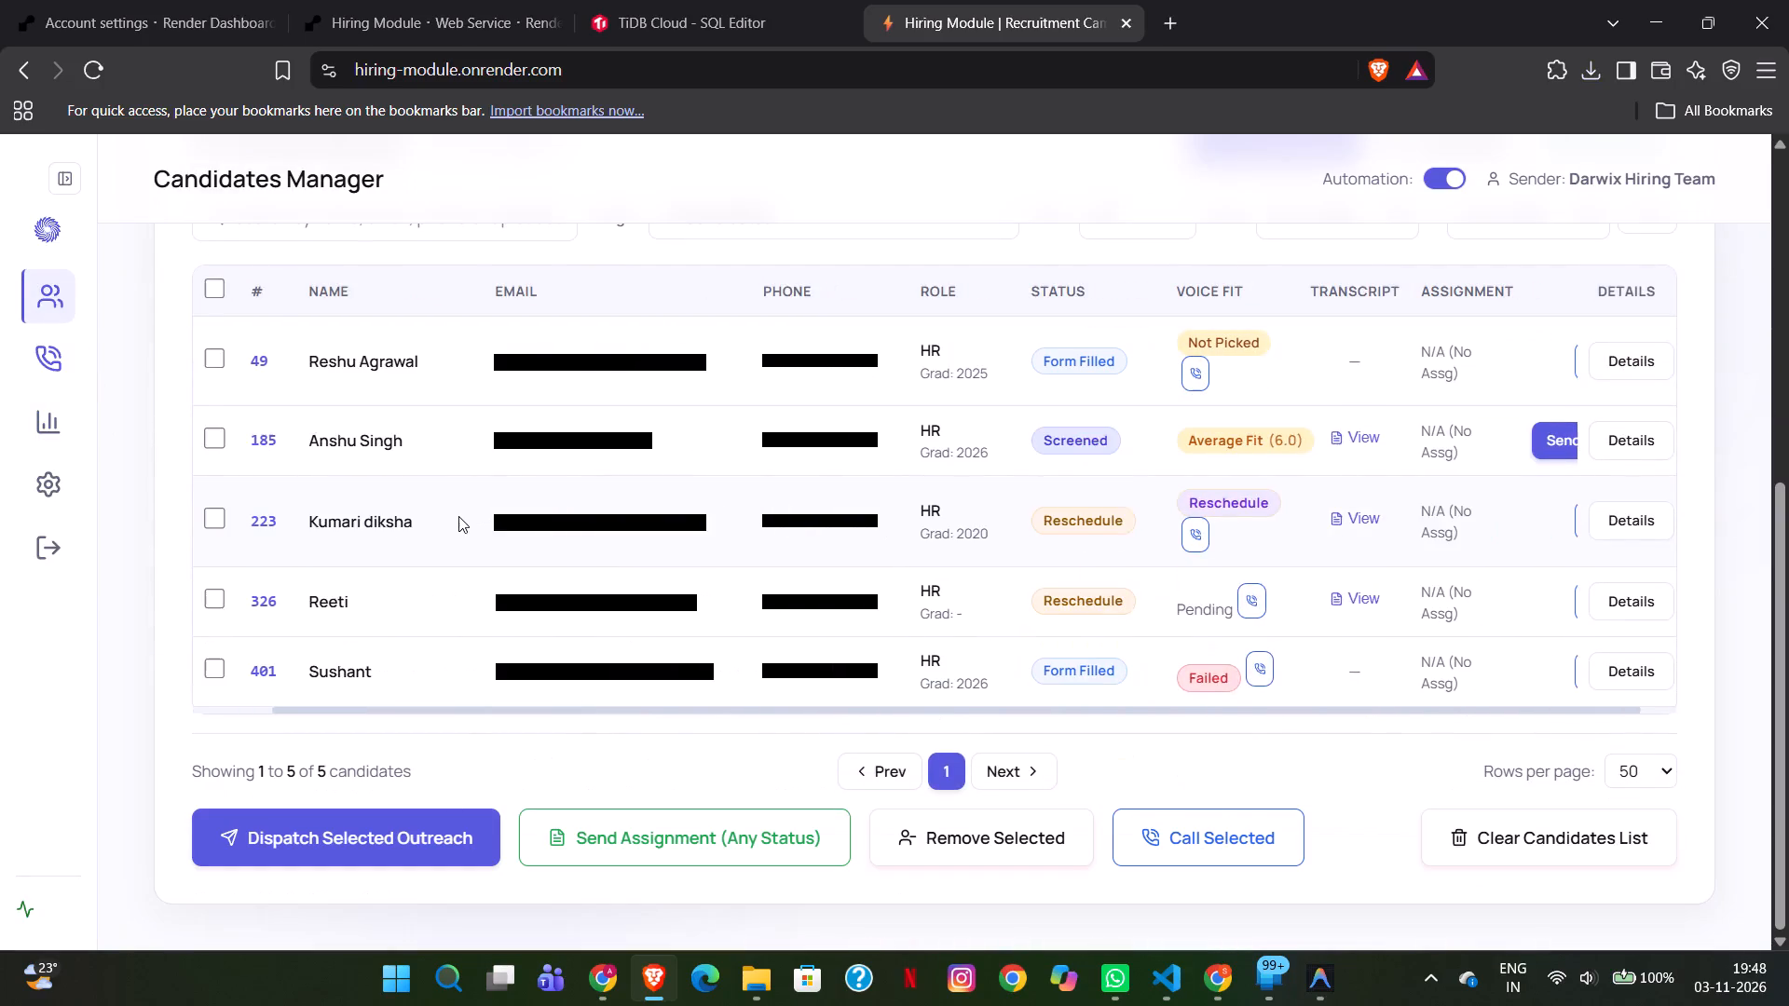
pyautogui.hscroll(-5, 458, 516)
pyautogui.hscroll(3, 540, 428)
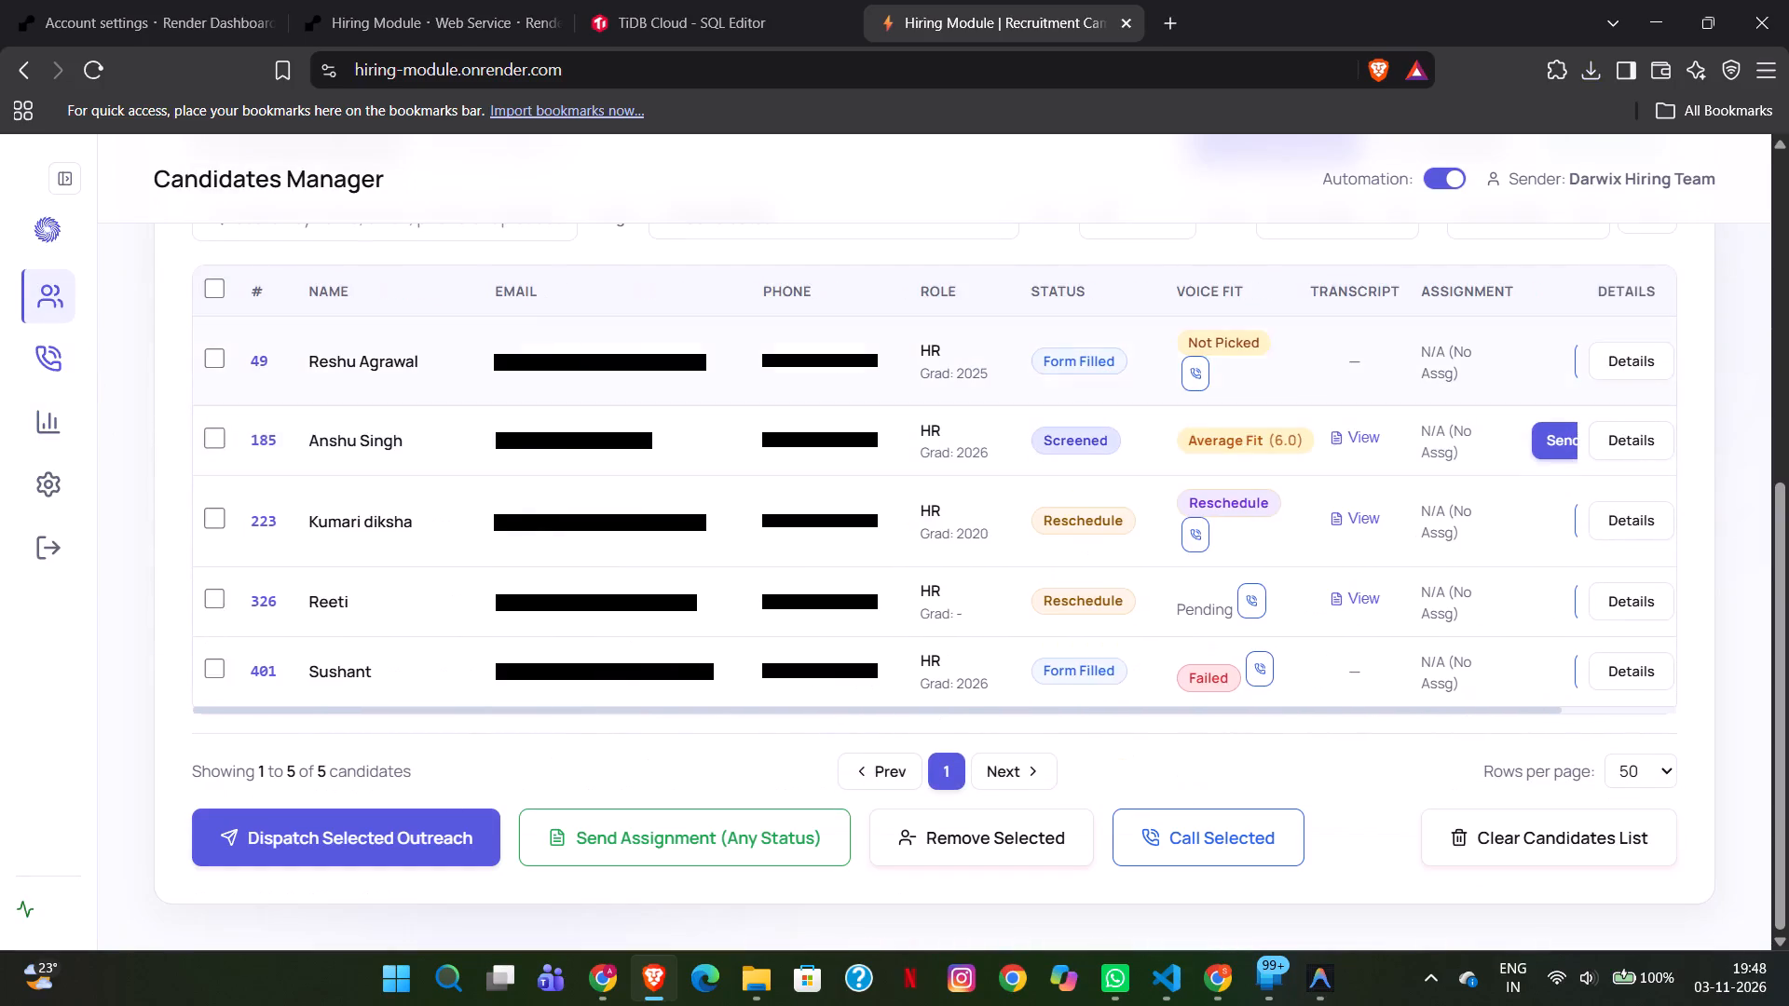
pyautogui.scroll(4, 819, 235)
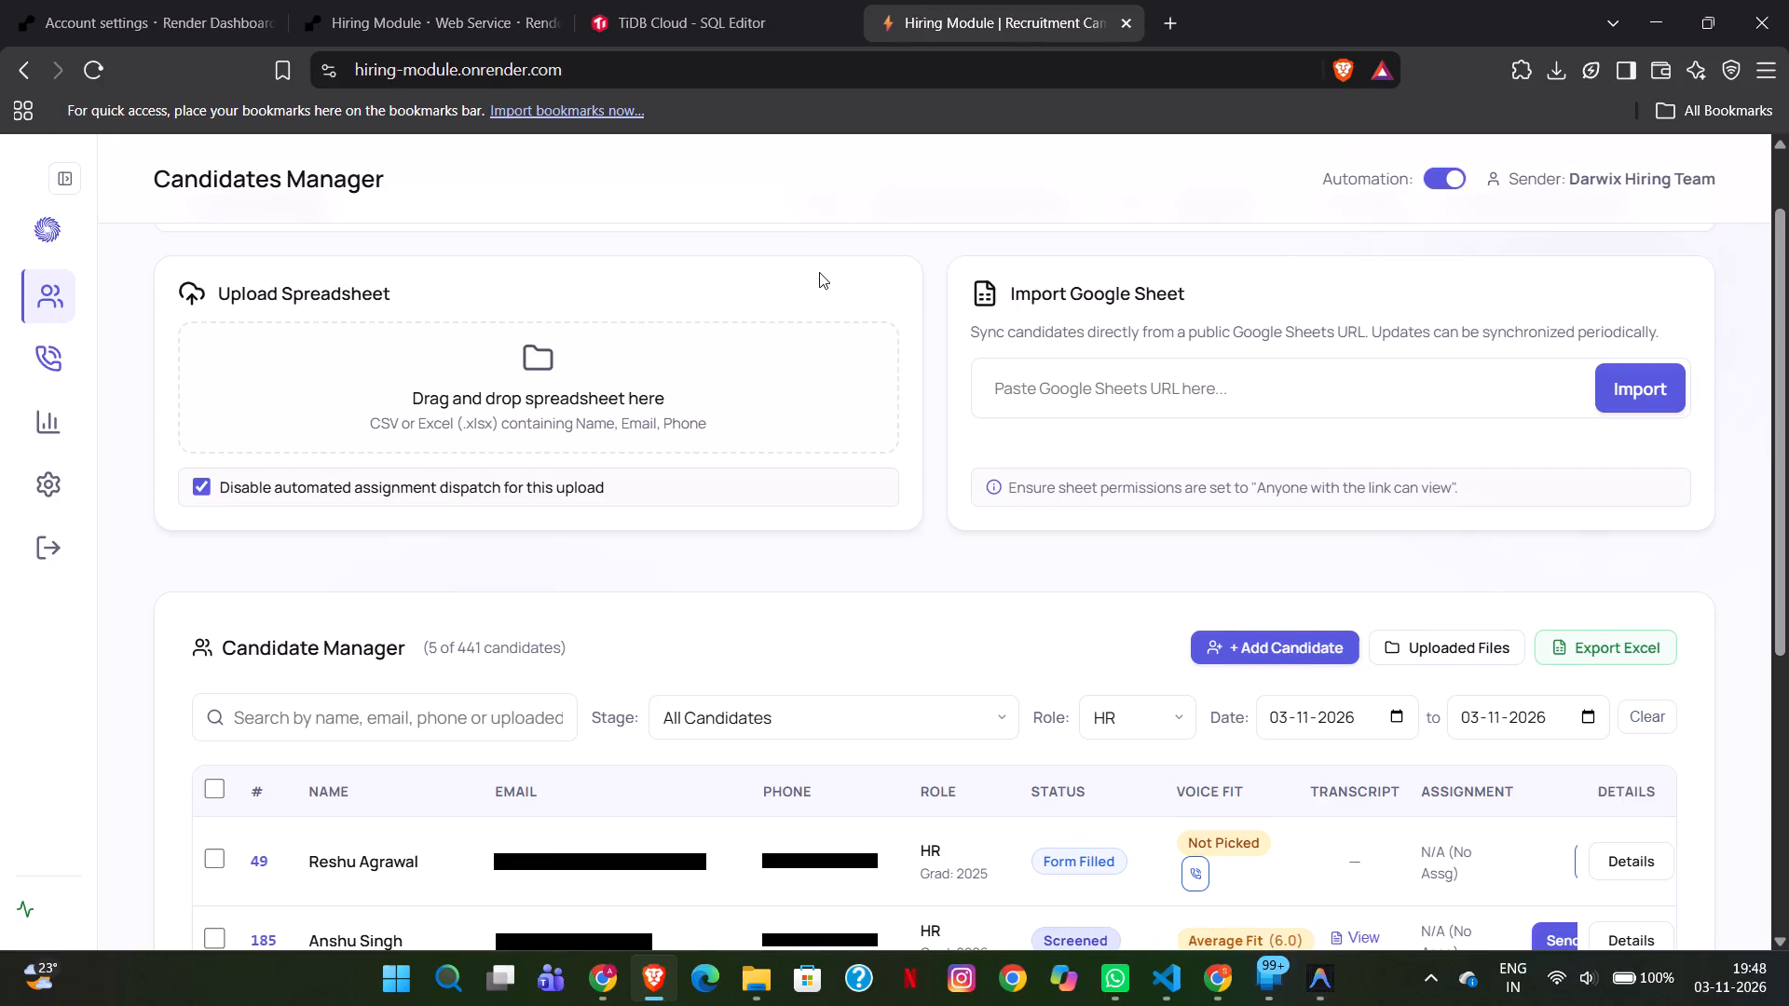
pyautogui.scroll(2, 819, 272)
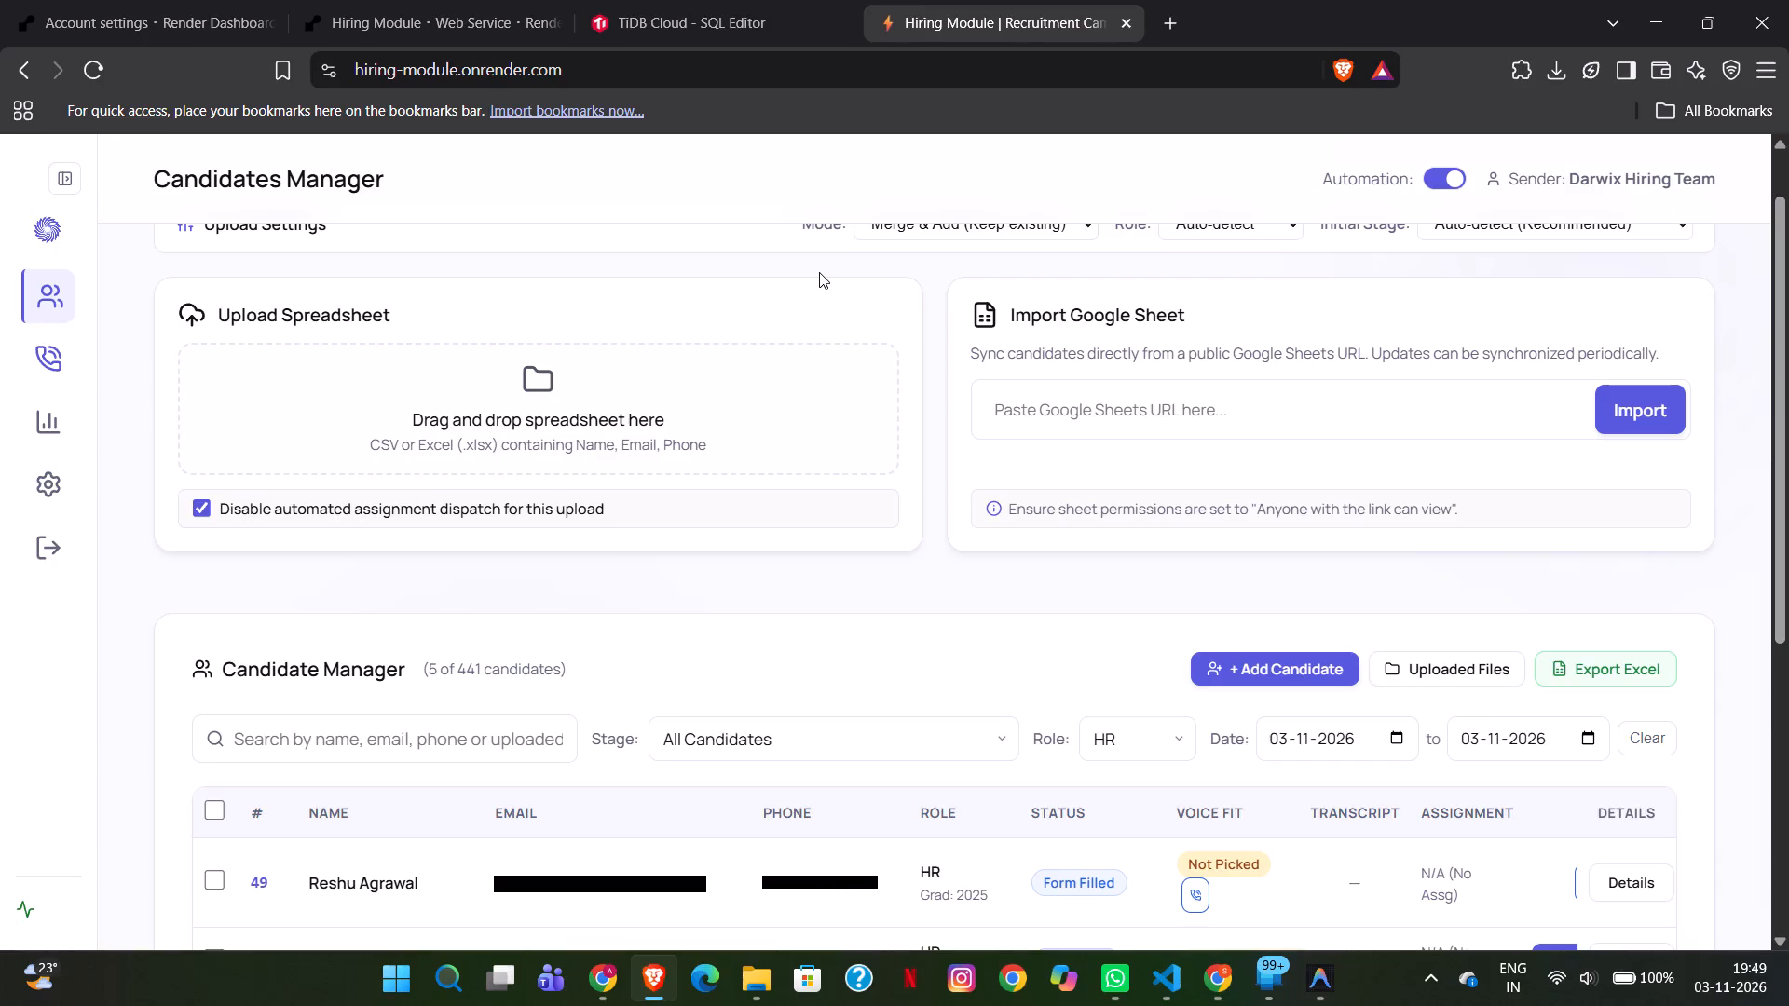
pyautogui.scroll(3, 949, 355)
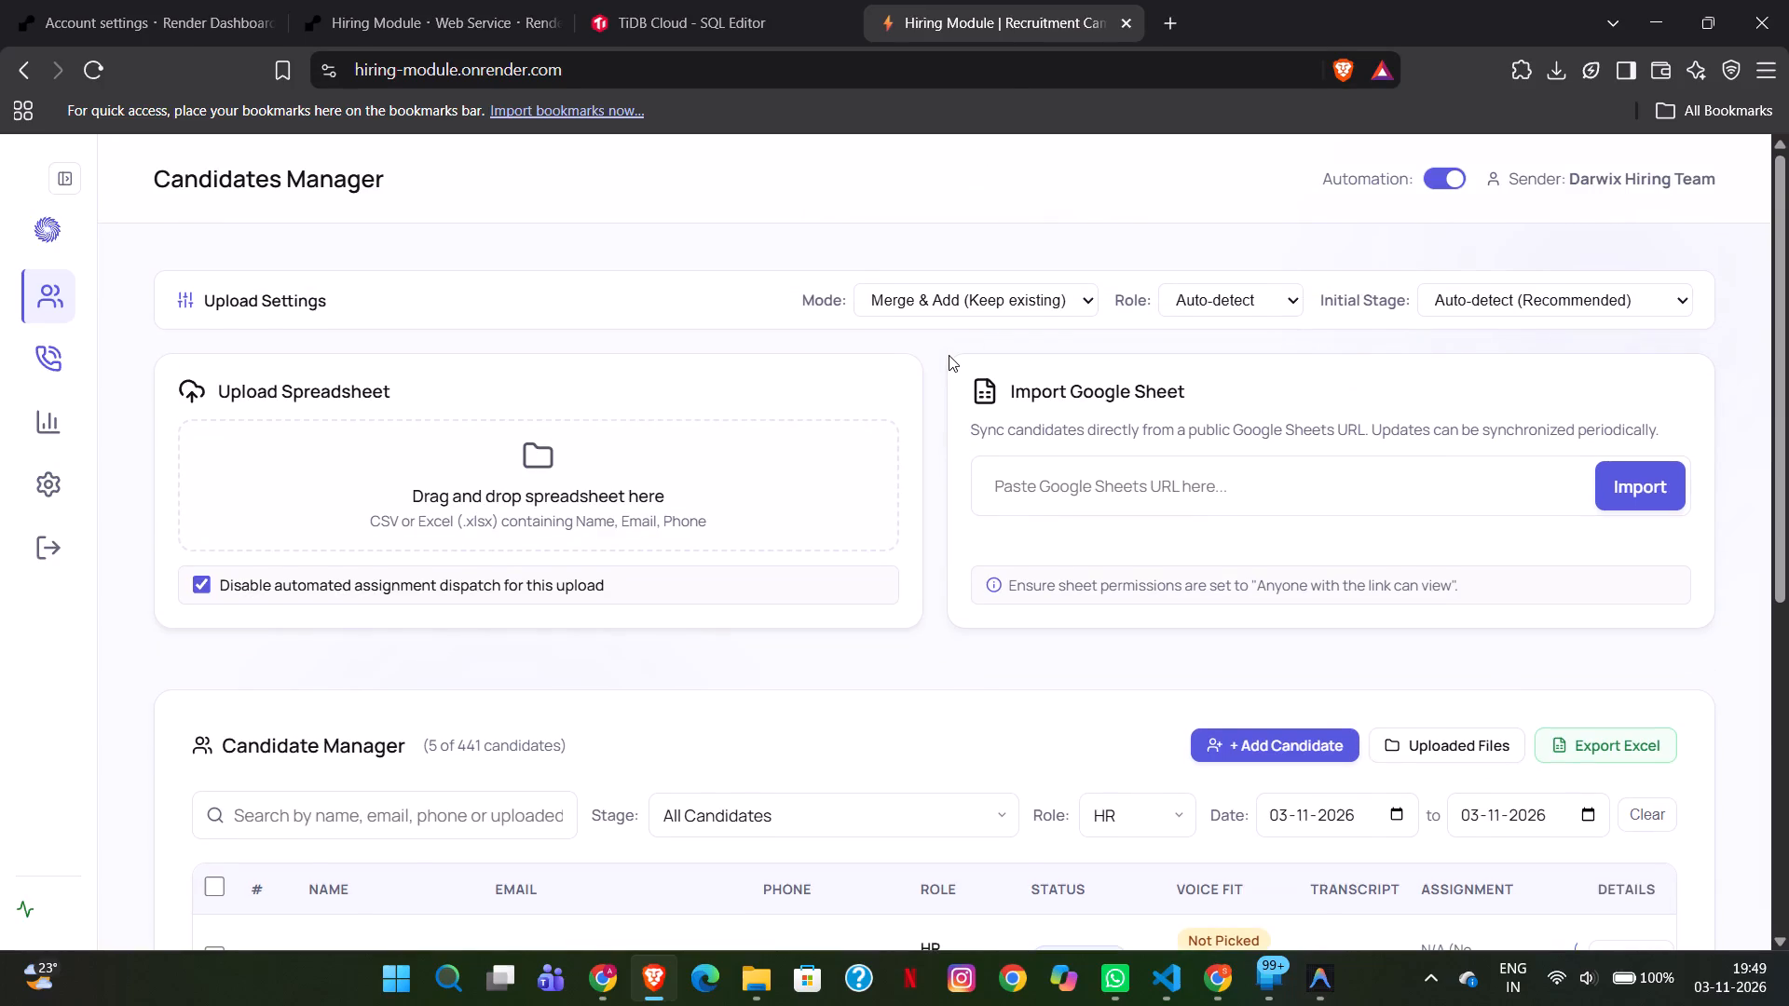
pyautogui.scroll(-3, 711, 402)
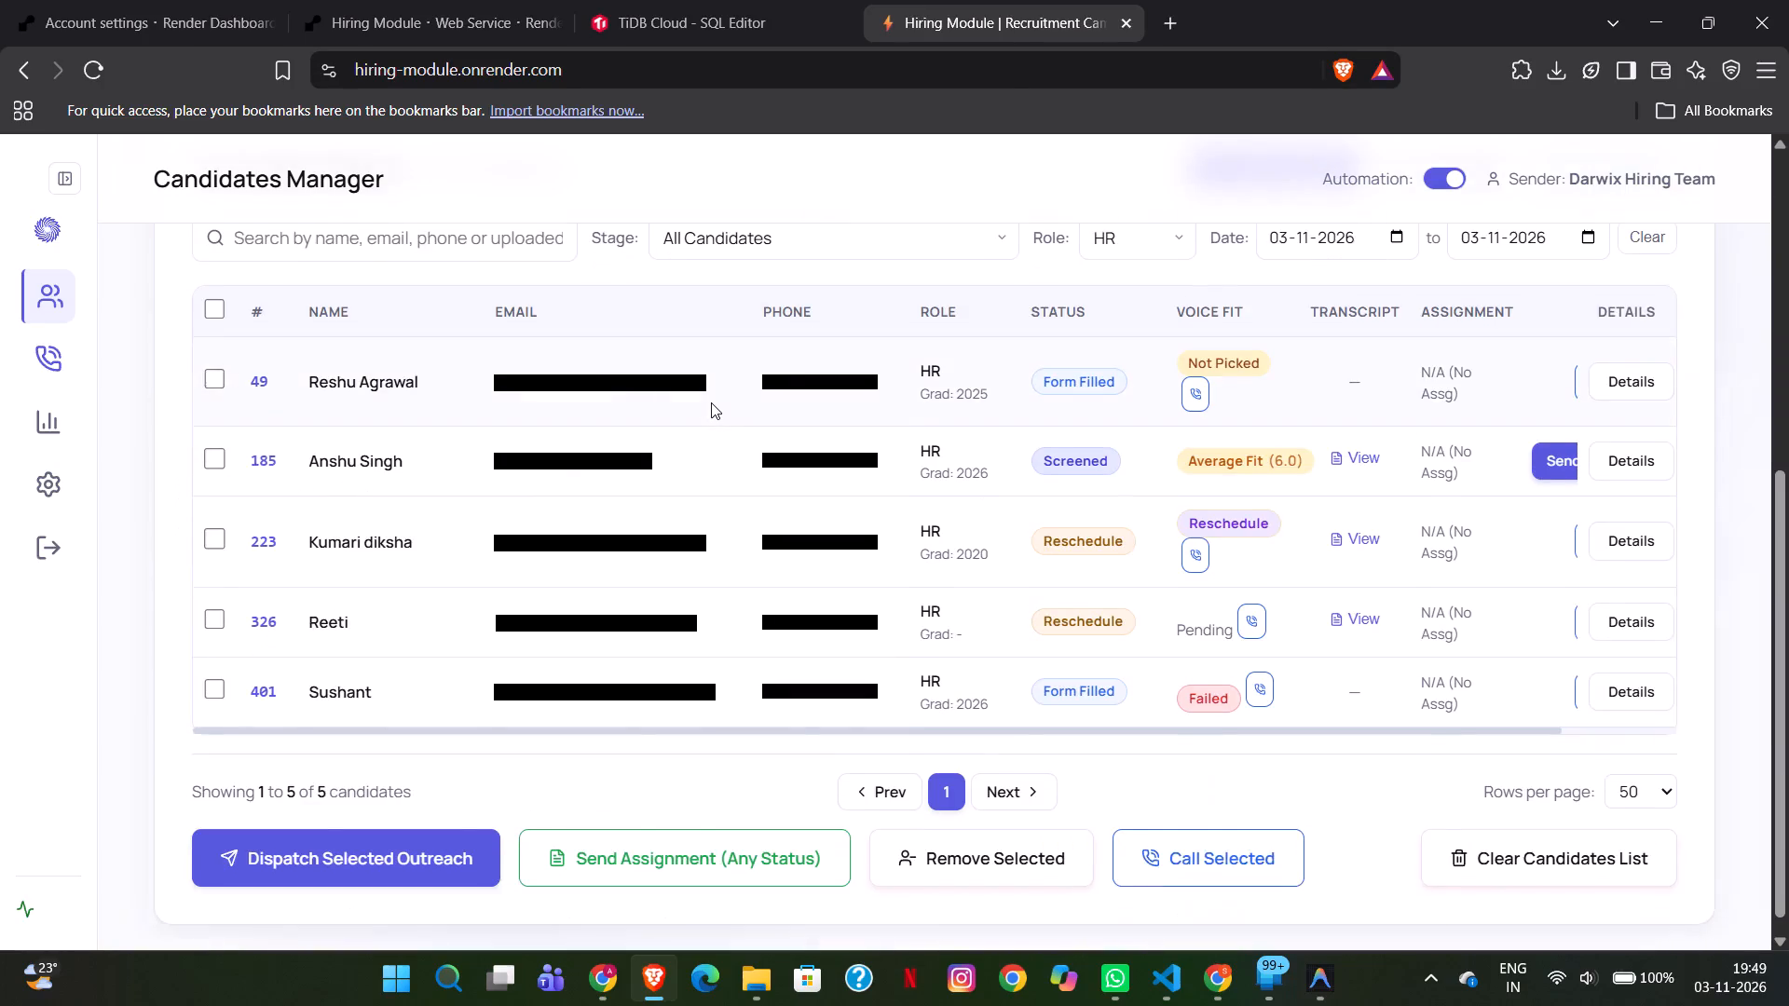
pyautogui.scroll(2, 711, 402)
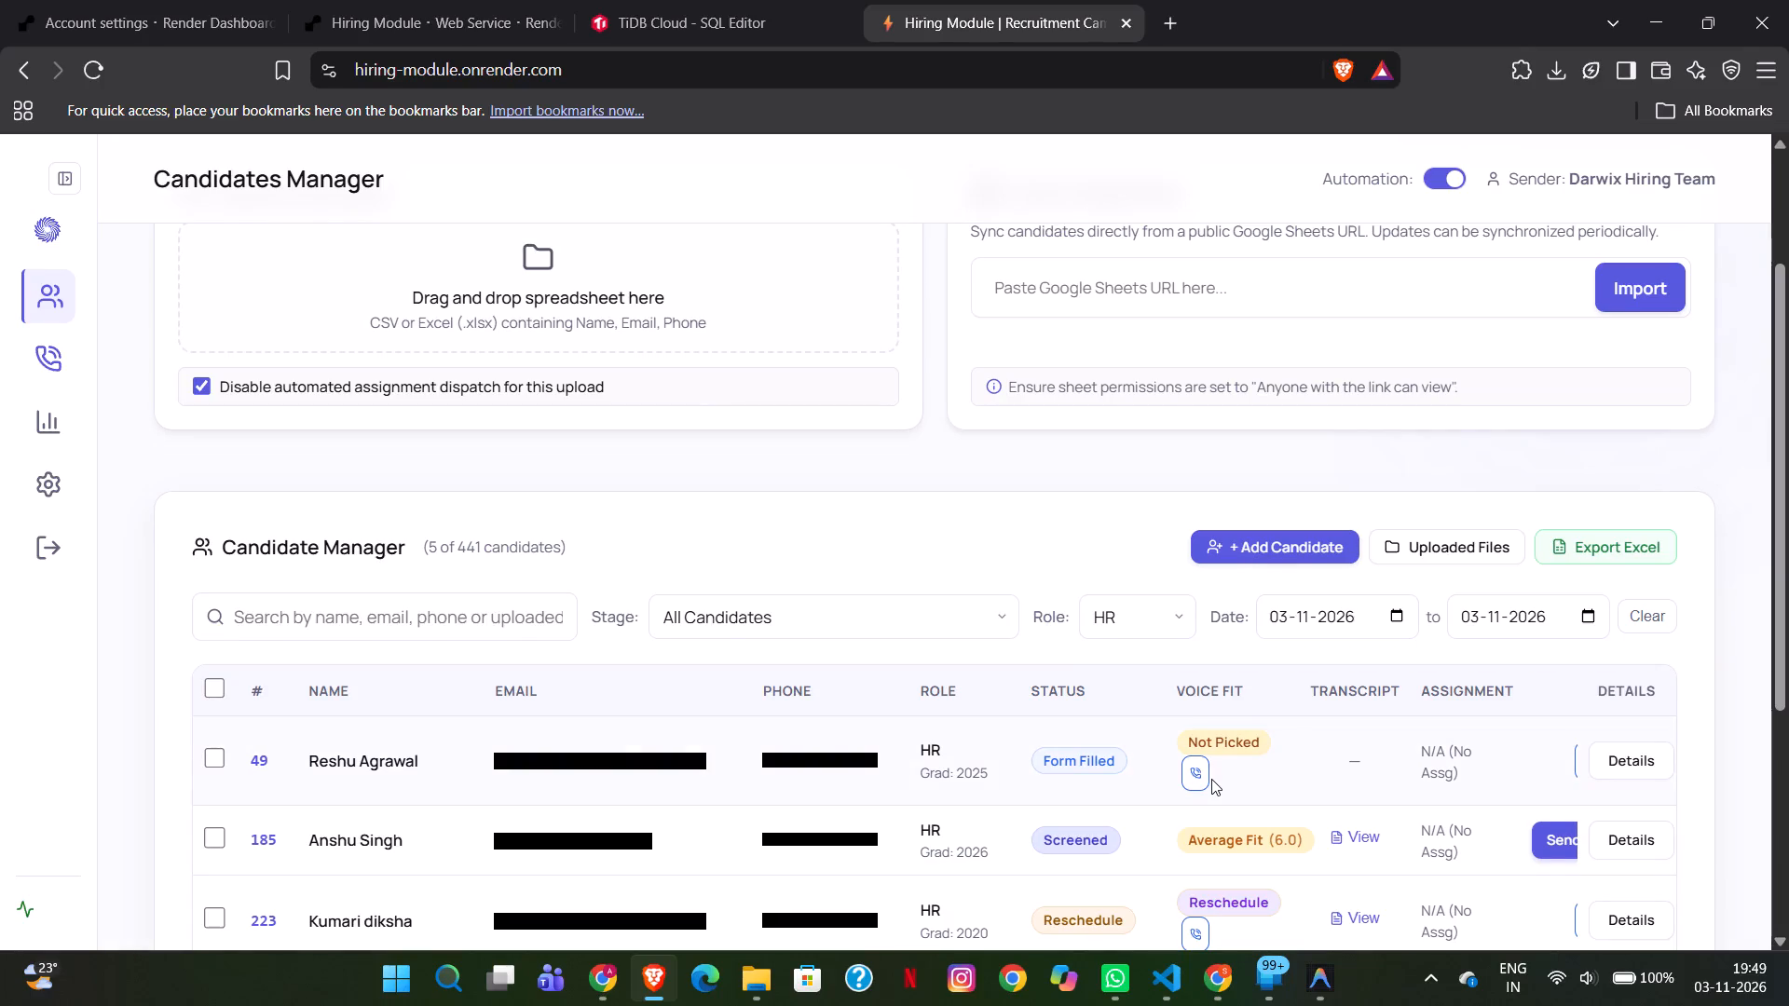
pyautogui.hscroll(-3, 1211, 779)
pyautogui.hscroll(2, 1211, 779)
pyautogui.scroll(4, 926, 407)
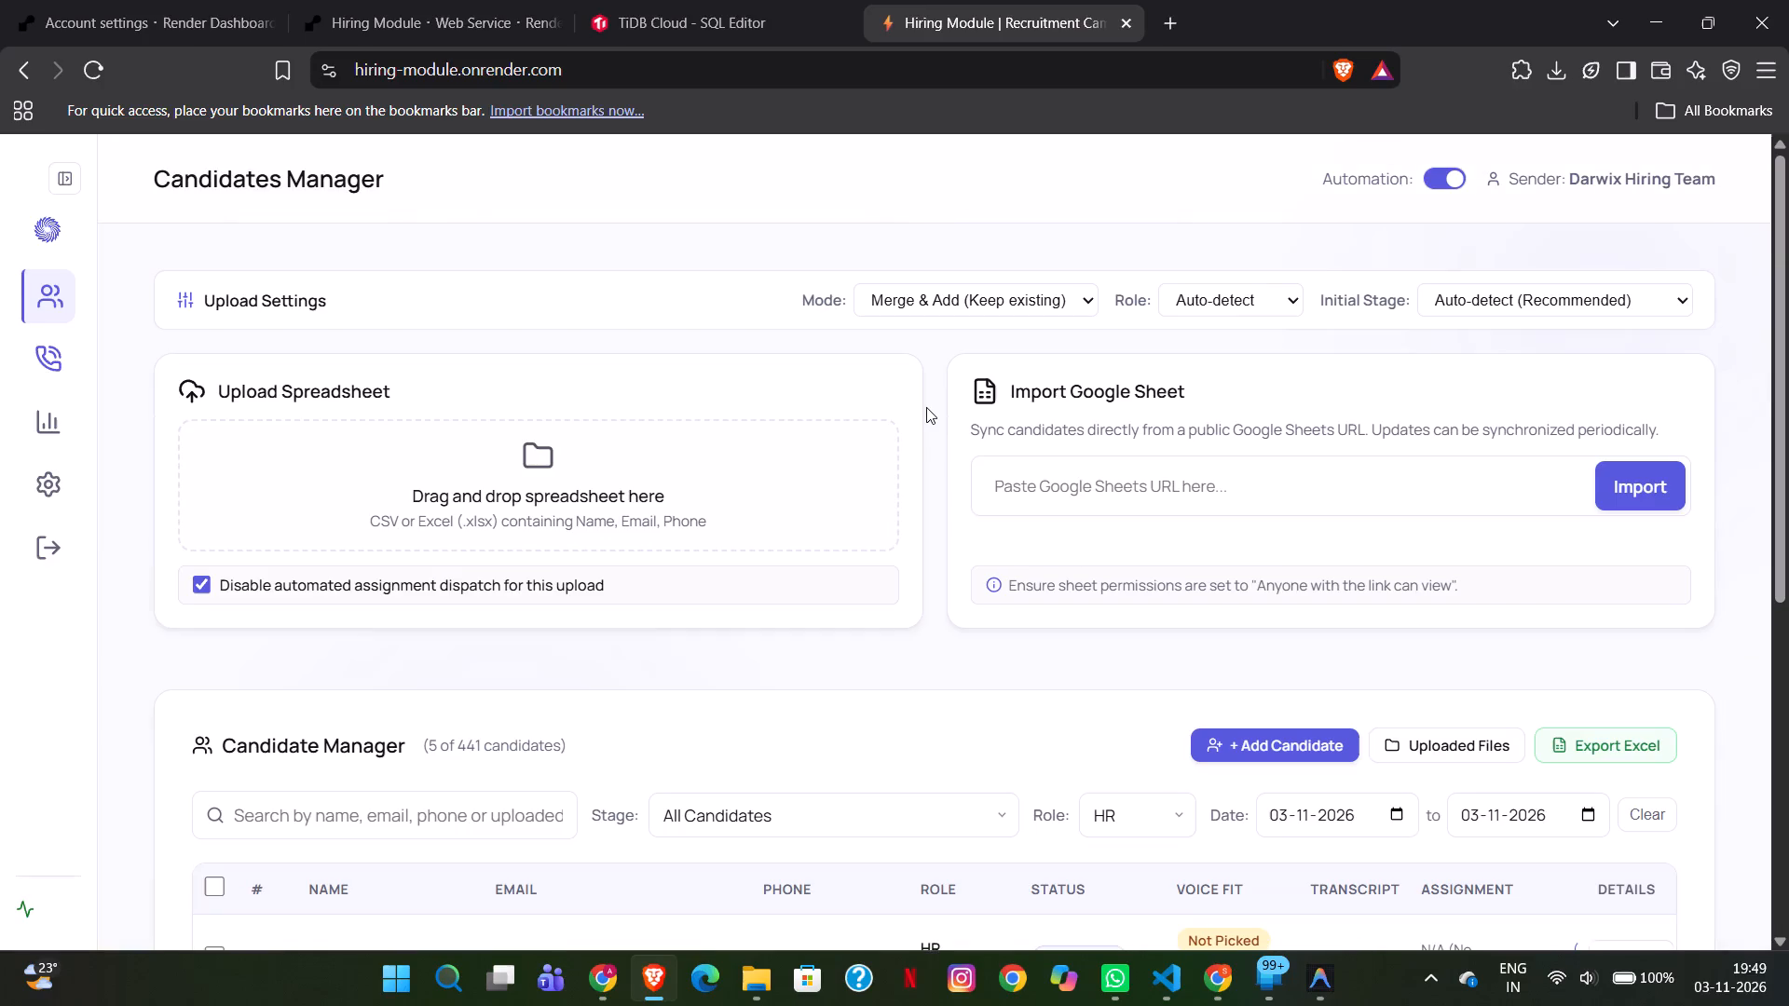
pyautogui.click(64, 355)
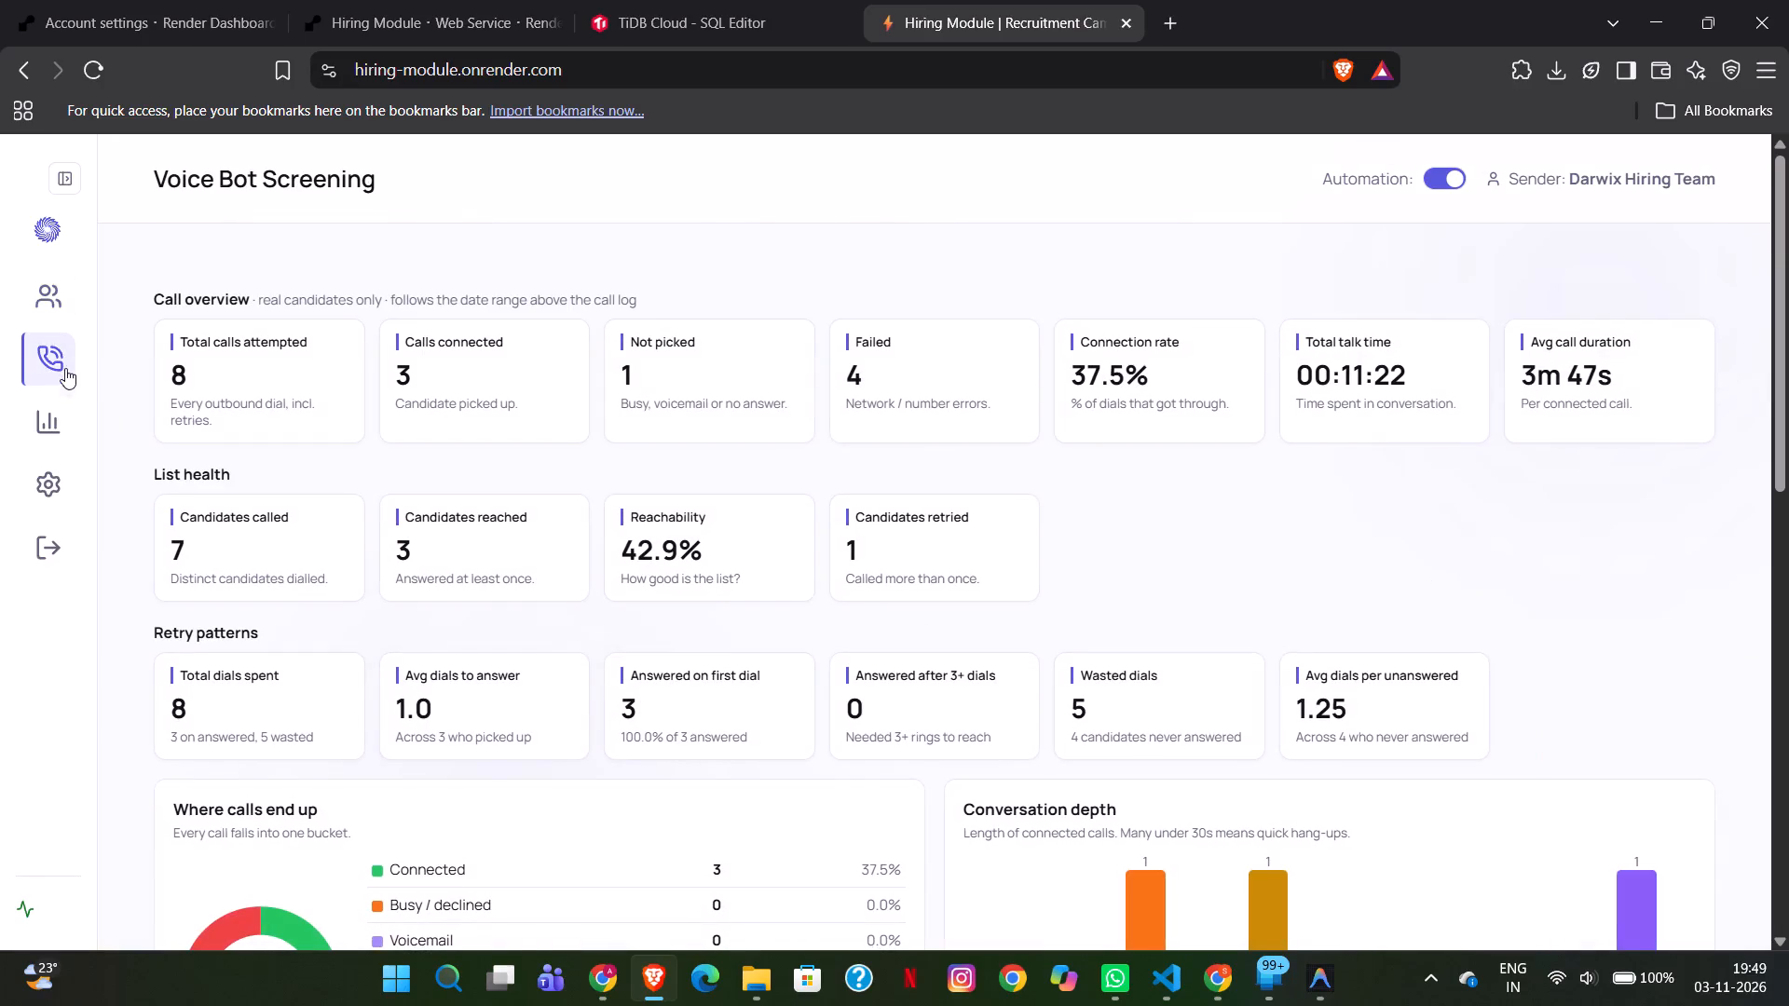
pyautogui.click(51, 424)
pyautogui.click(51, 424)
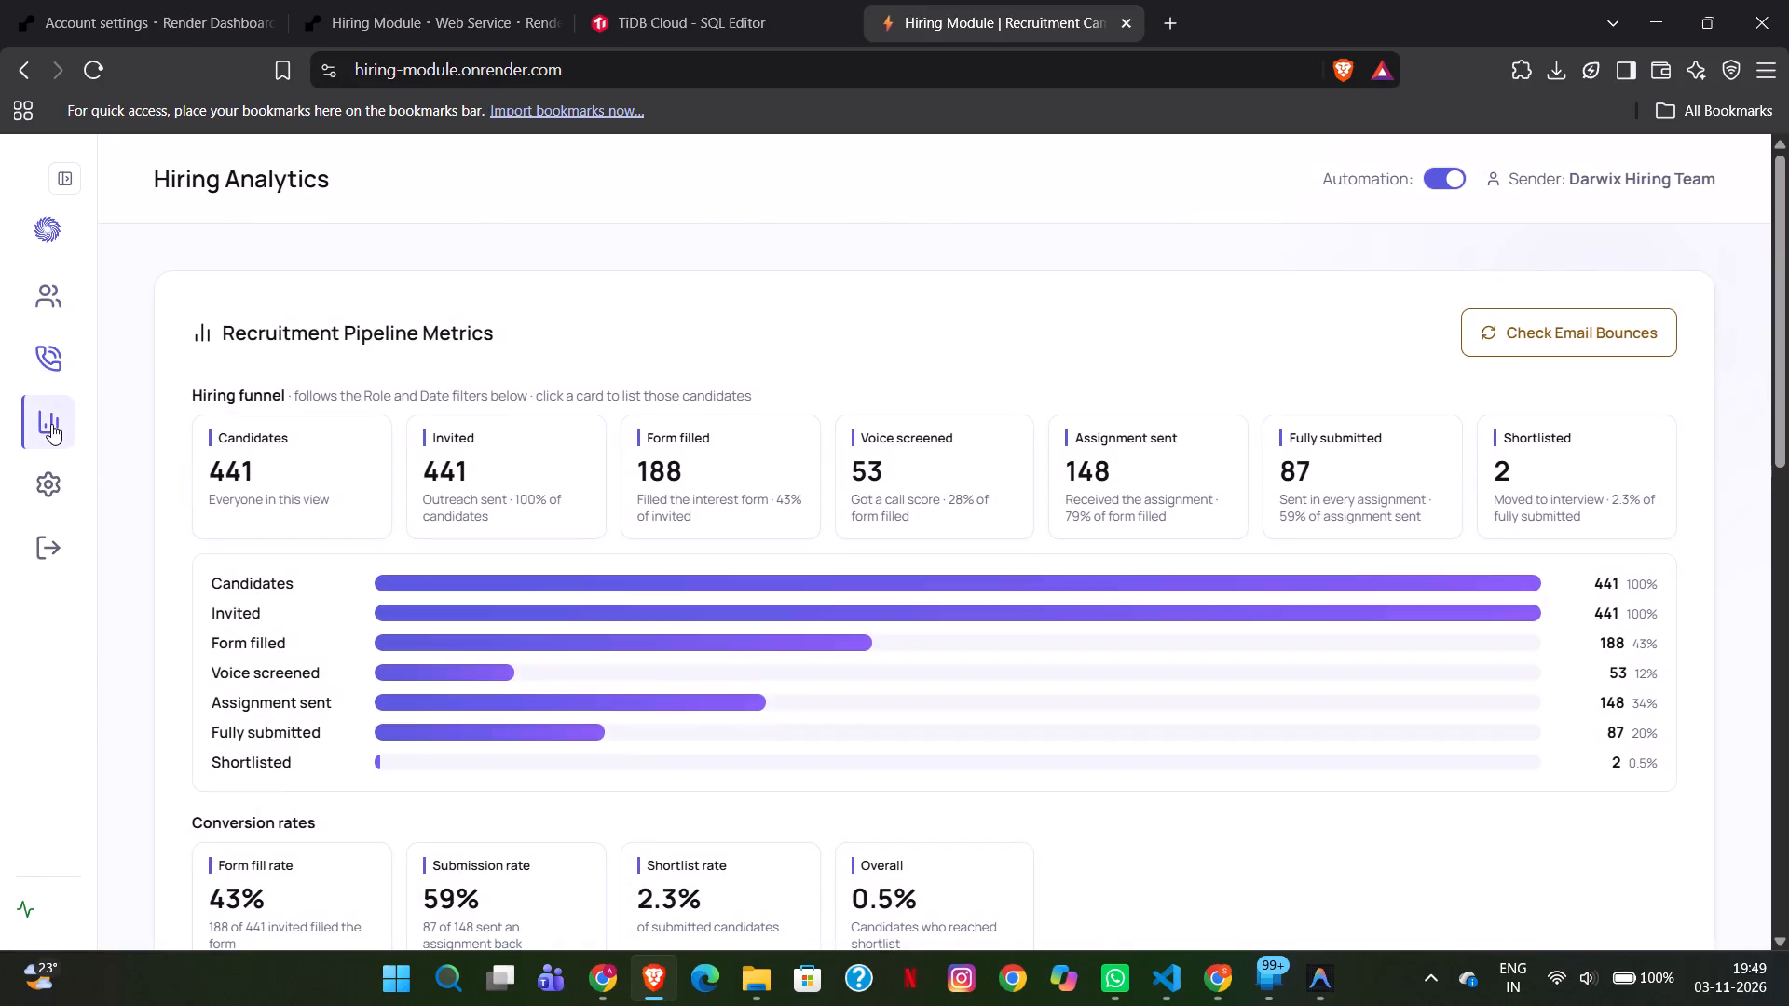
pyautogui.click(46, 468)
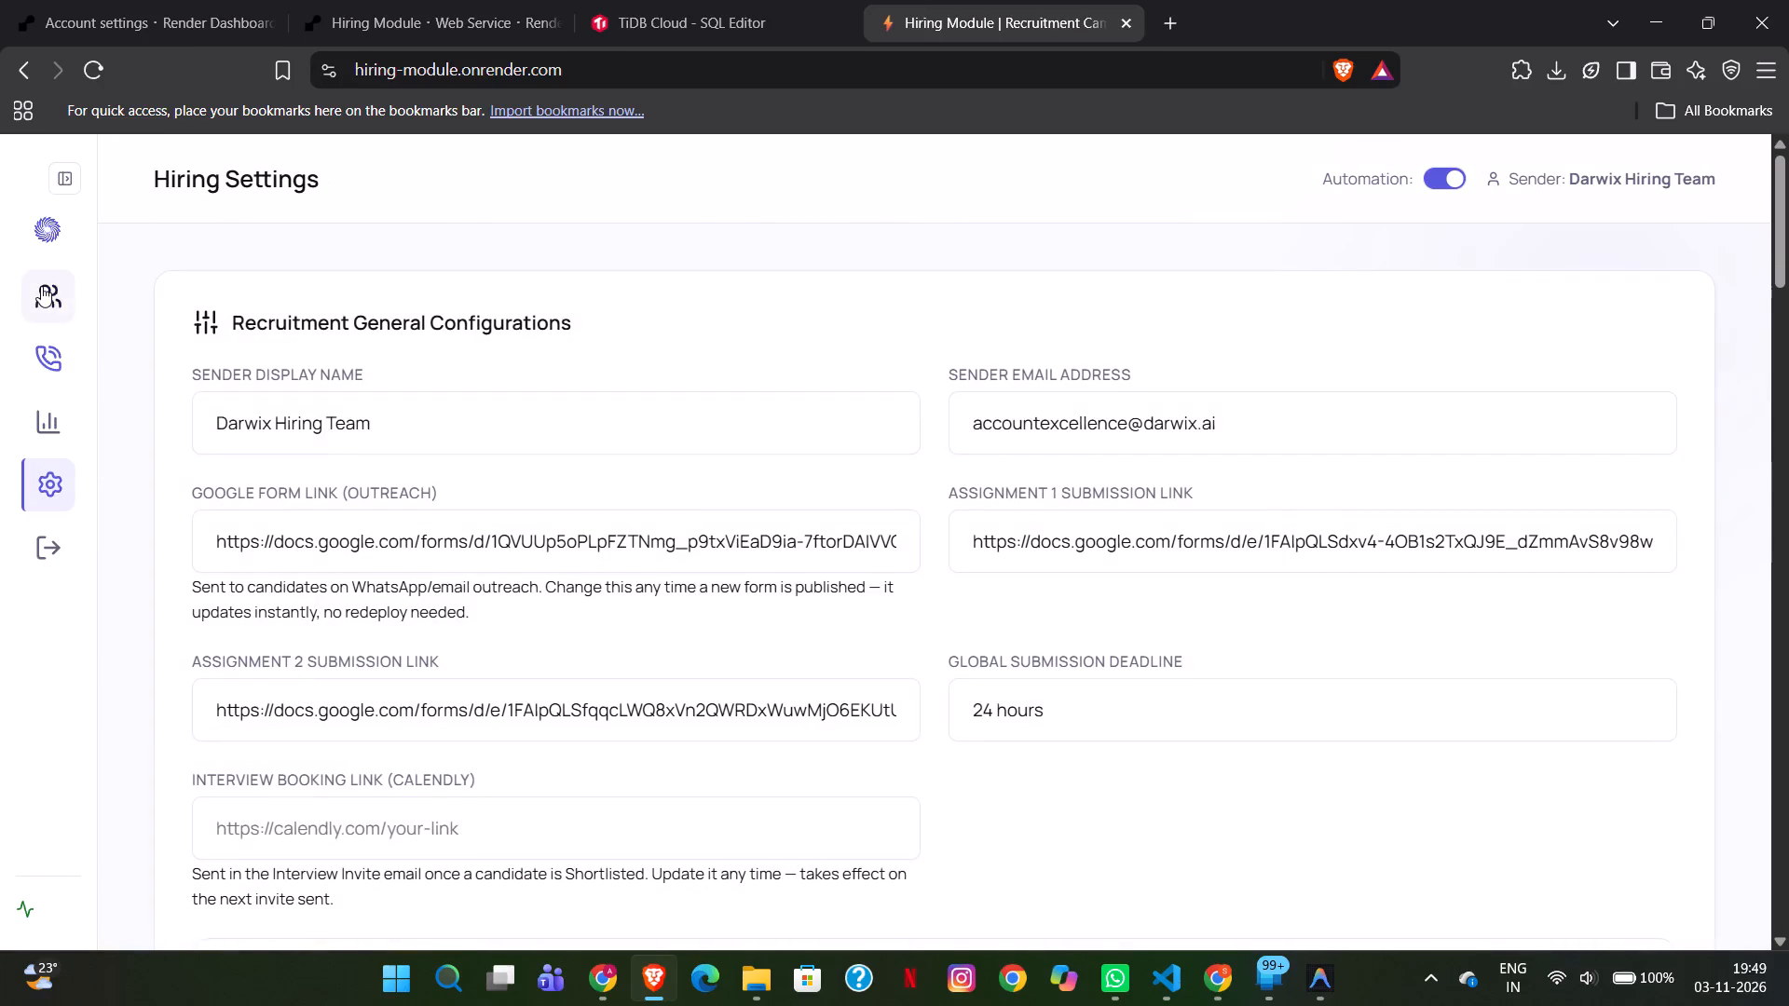
# Review the Voice Bot Screening metrics, call outcome and conversation depth charts against the HR calls log for 03-11-2026.
pyautogui.click(44, 338)
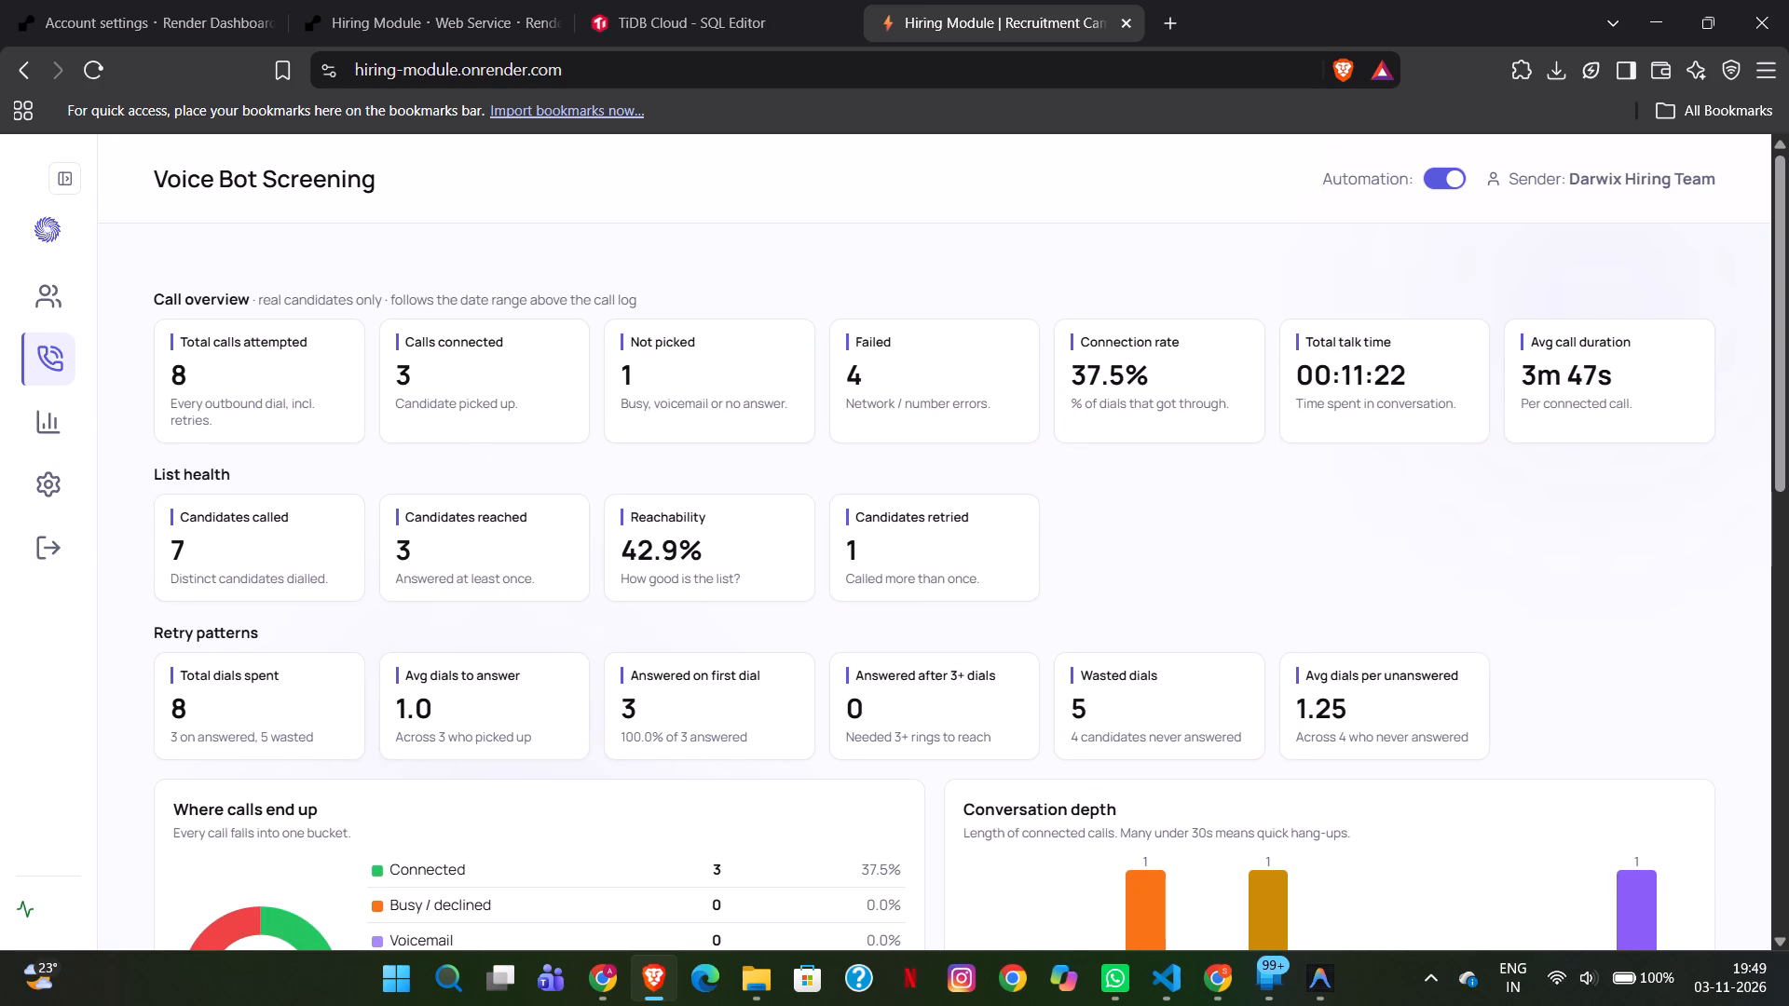
pyautogui.scroll(-3, 463, 510)
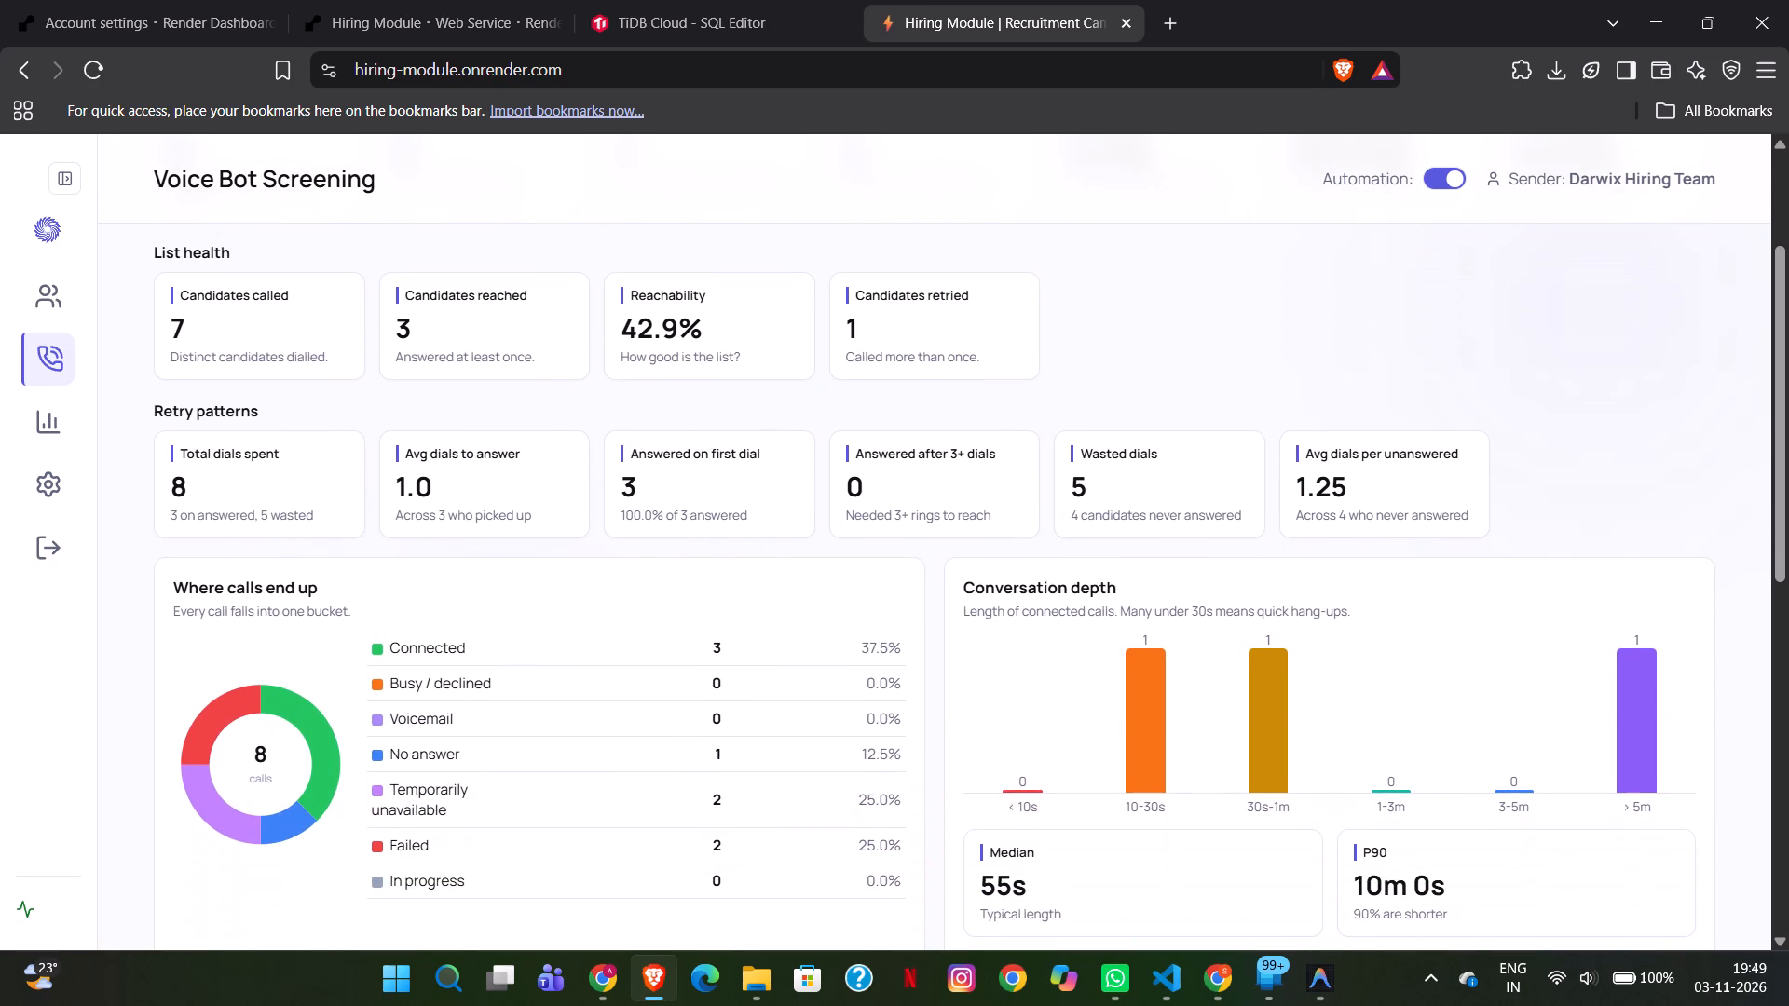
pyautogui.scroll(-1, 463, 510)
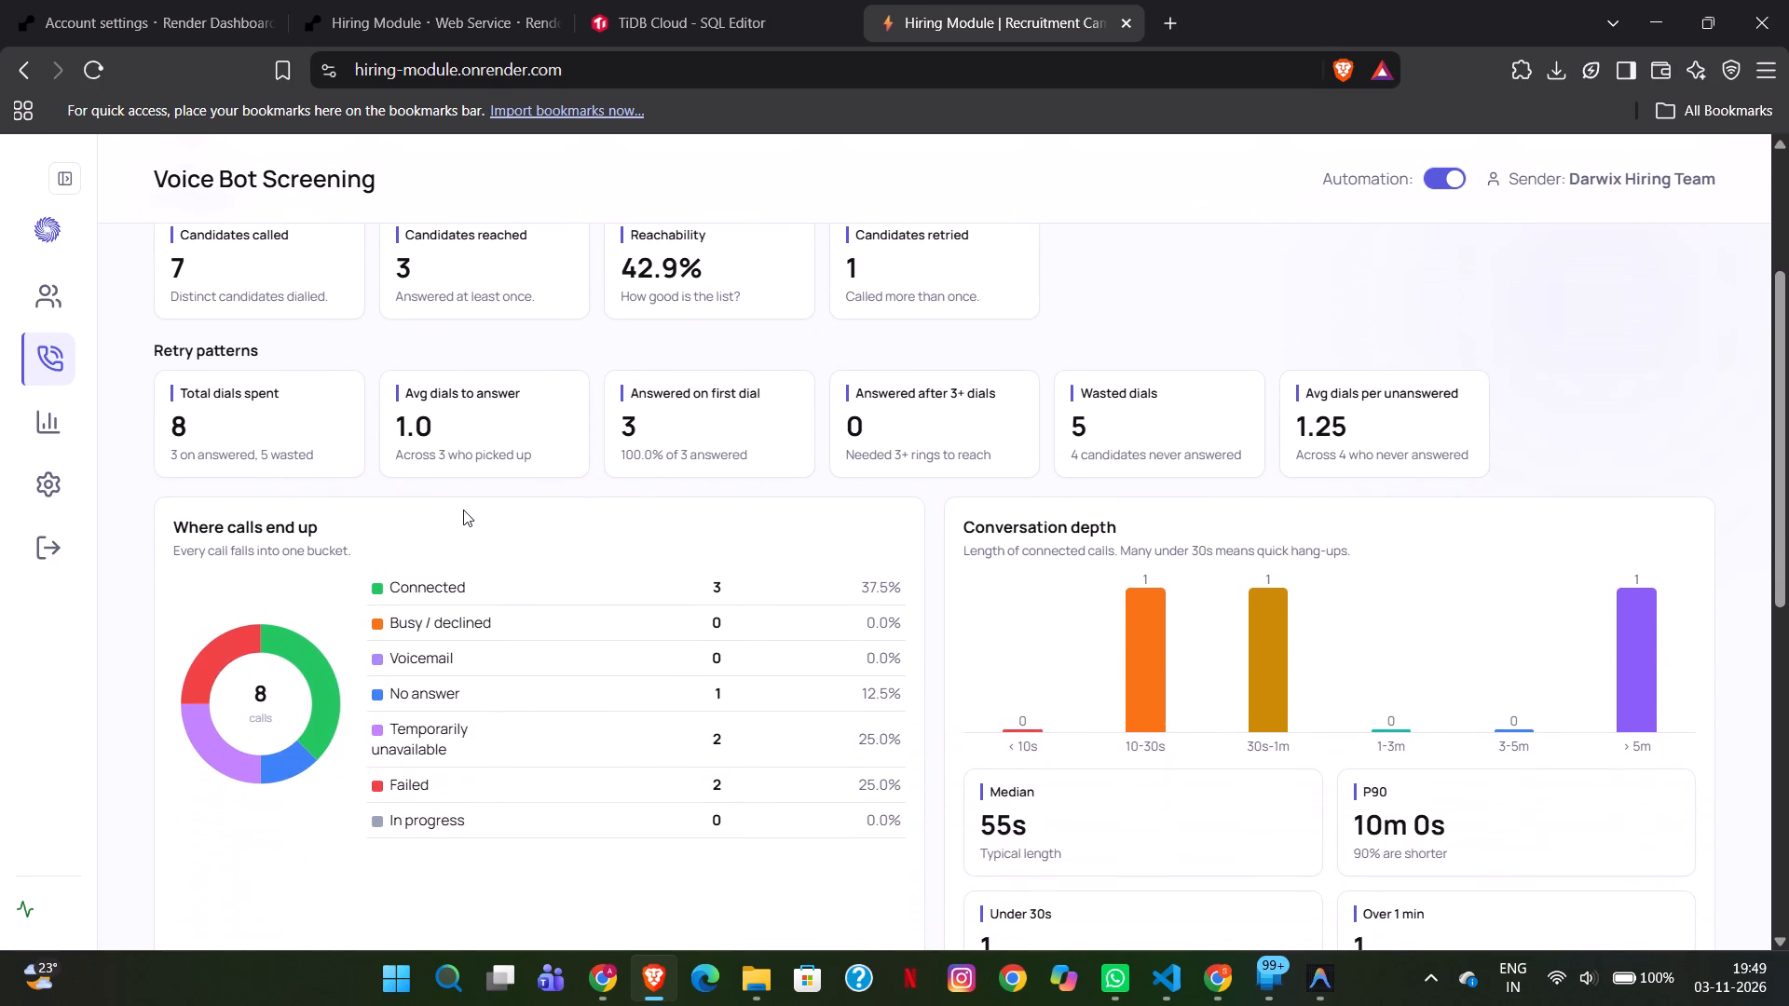
pyautogui.scroll(-1, 463, 510)
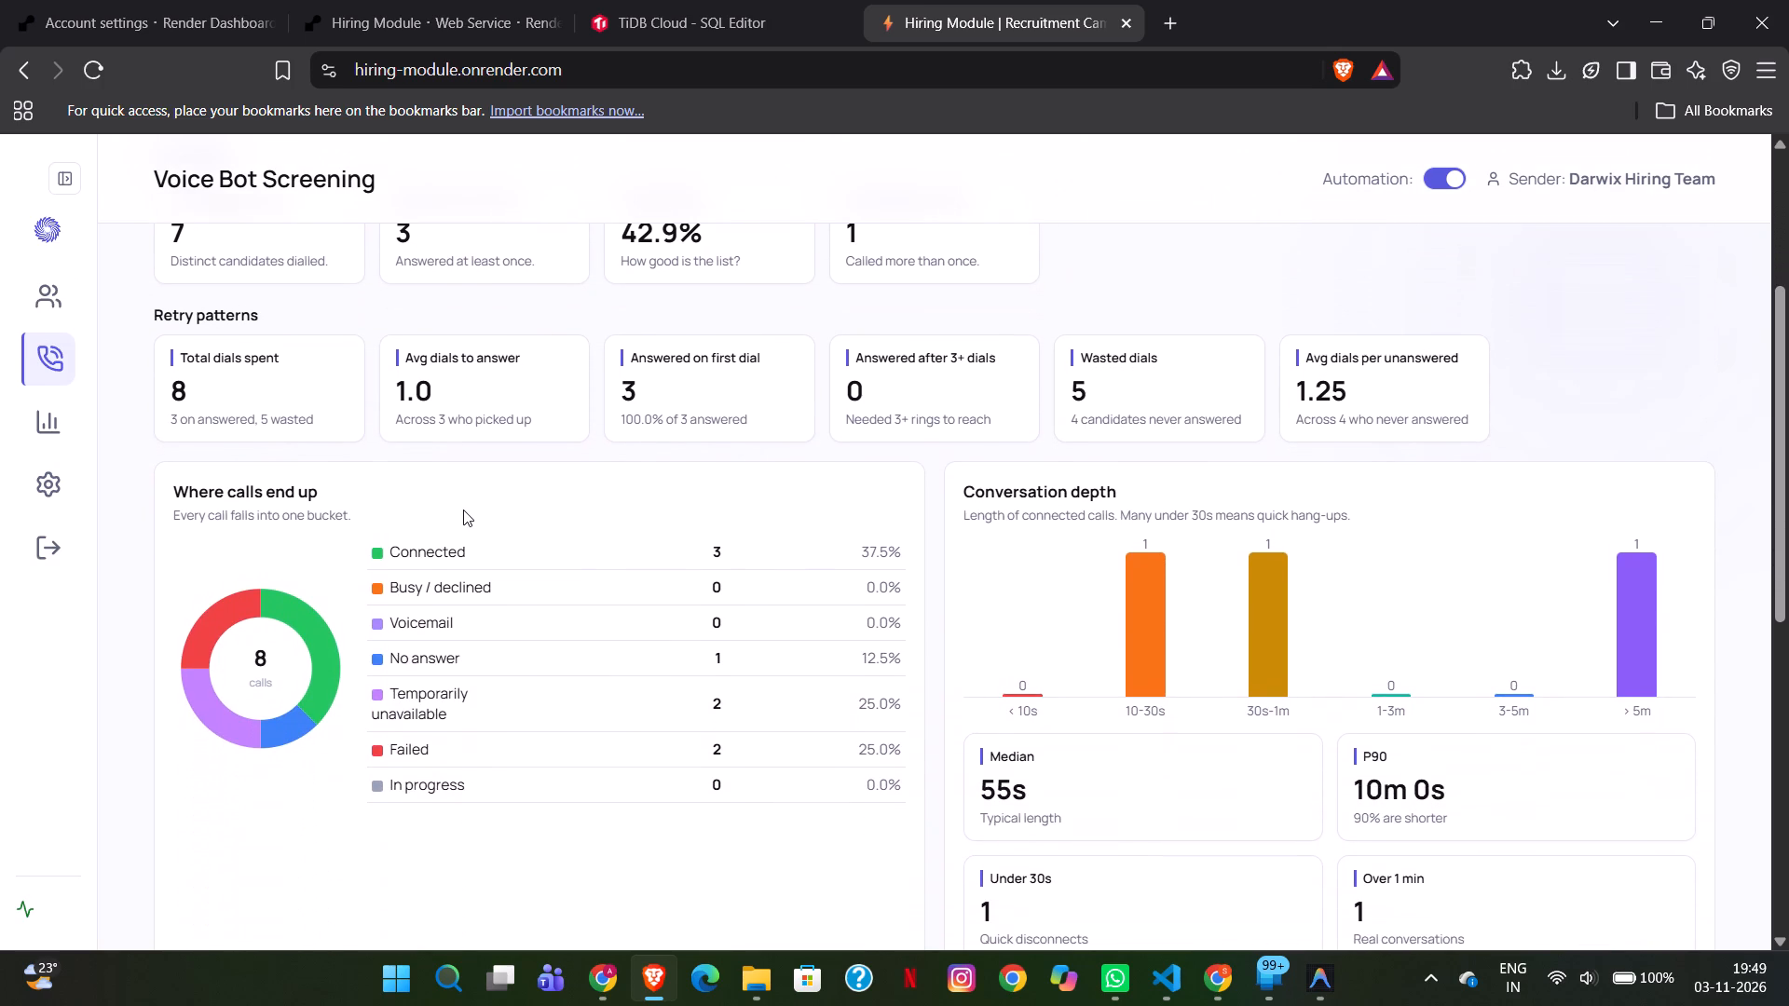
pyautogui.scroll(-1, 463, 510)
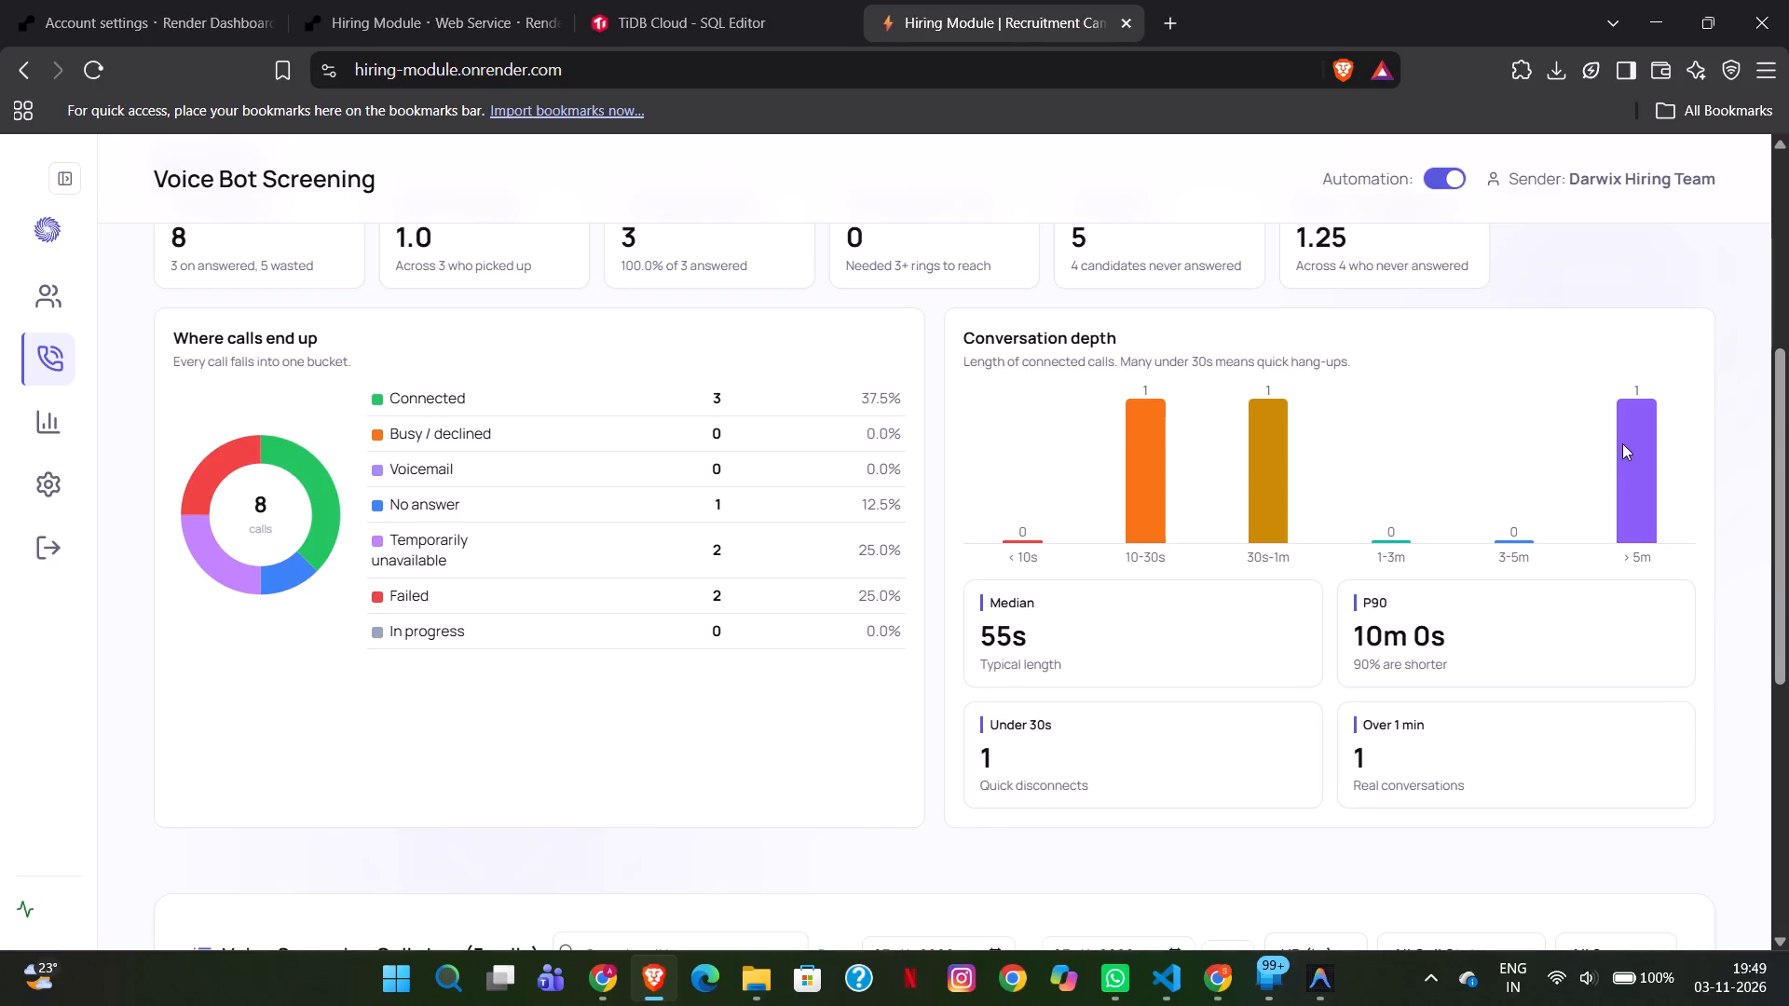
pyautogui.scroll(-2, 1456, 356)
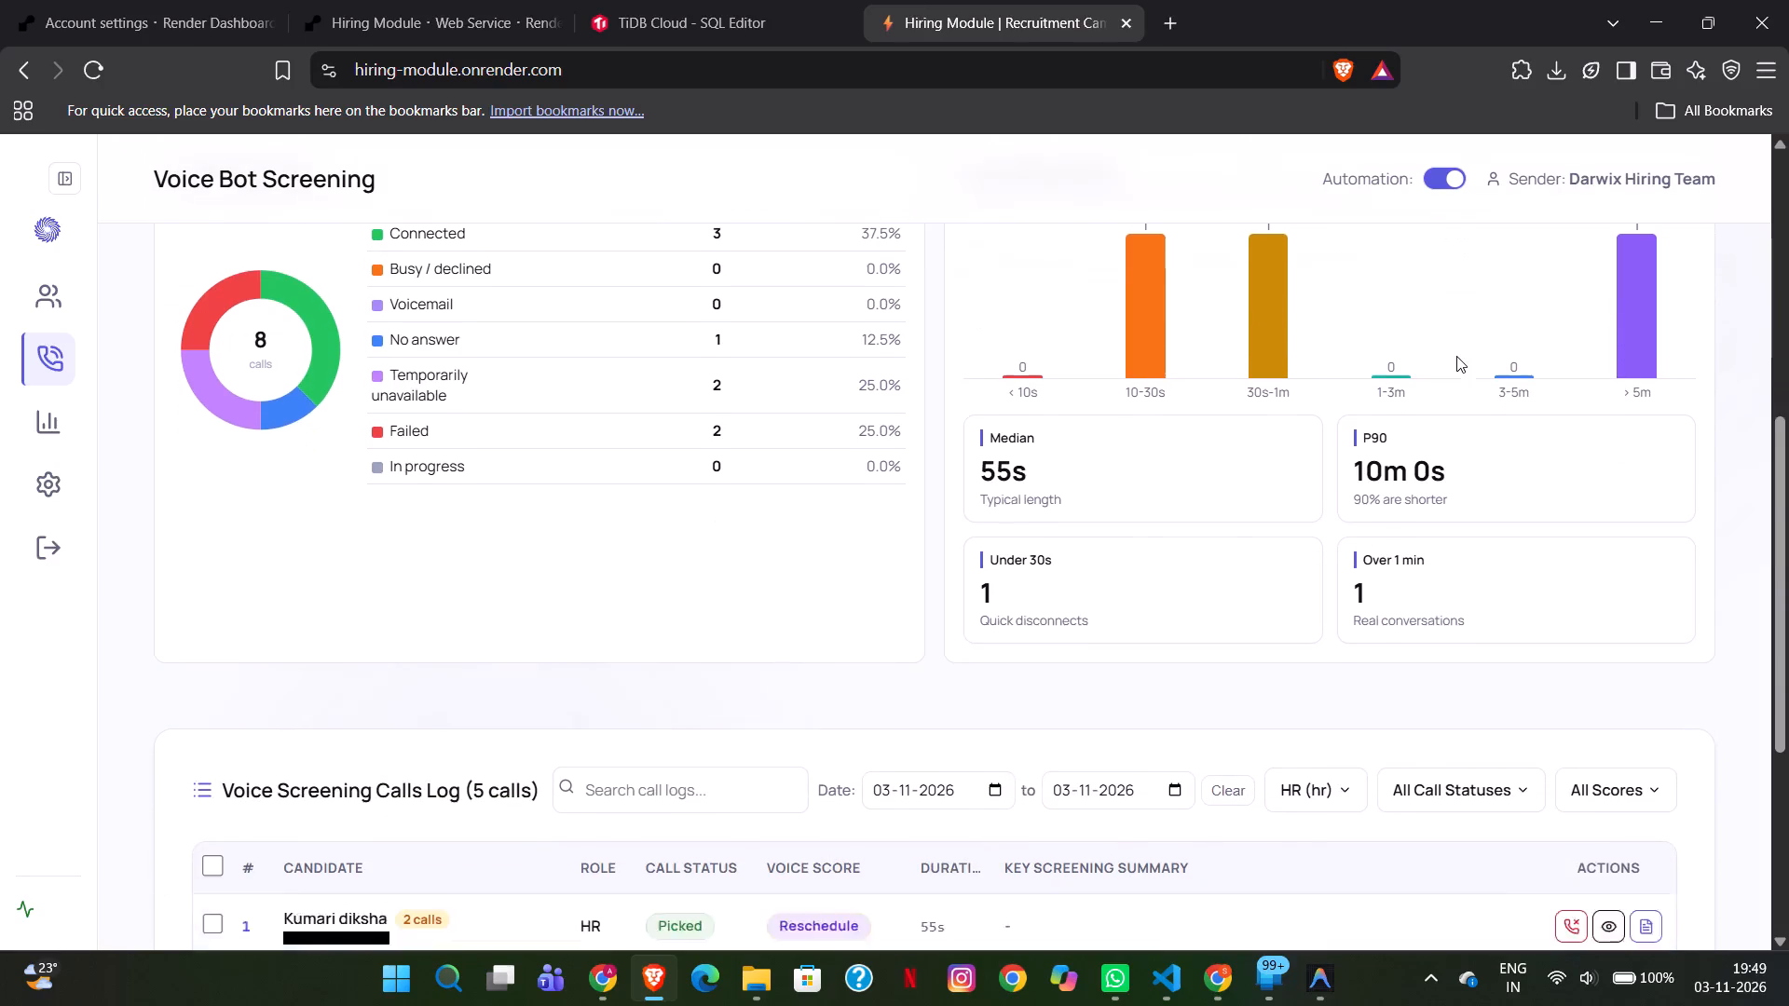
pyautogui.scroll(-2, 1456, 356)
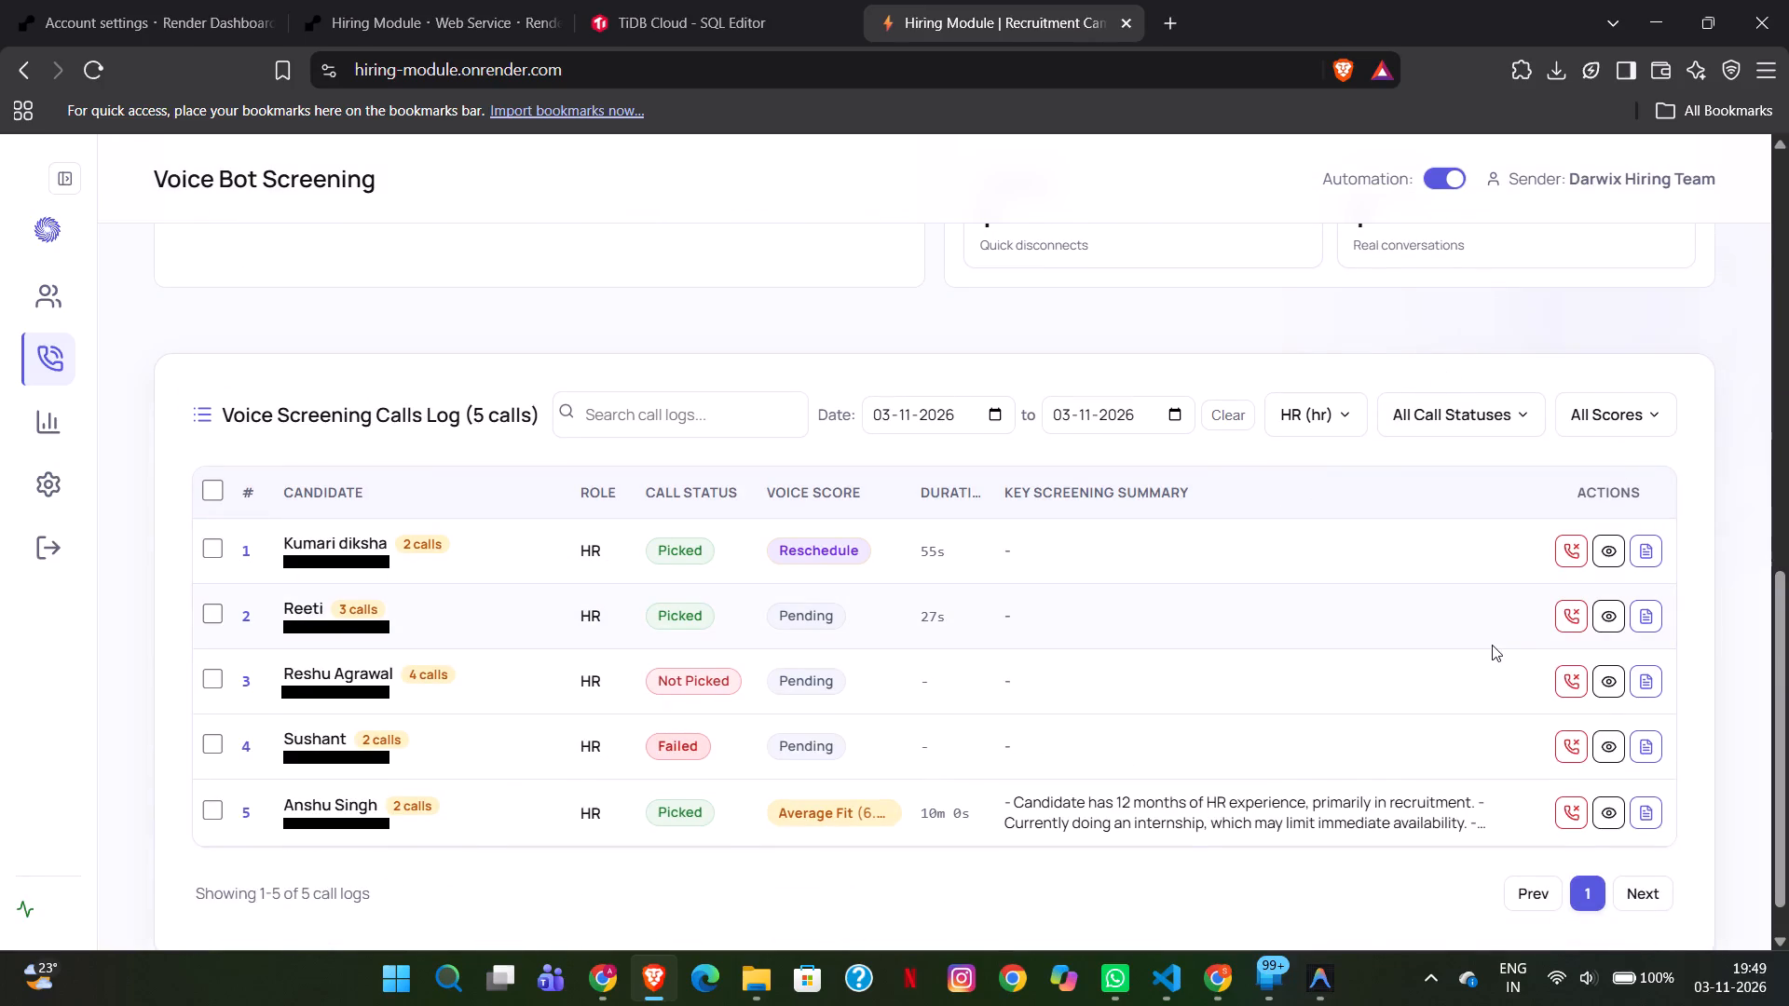
pyautogui.hscroll(1, 1551, 660)
pyautogui.scroll(1, 1234, 351)
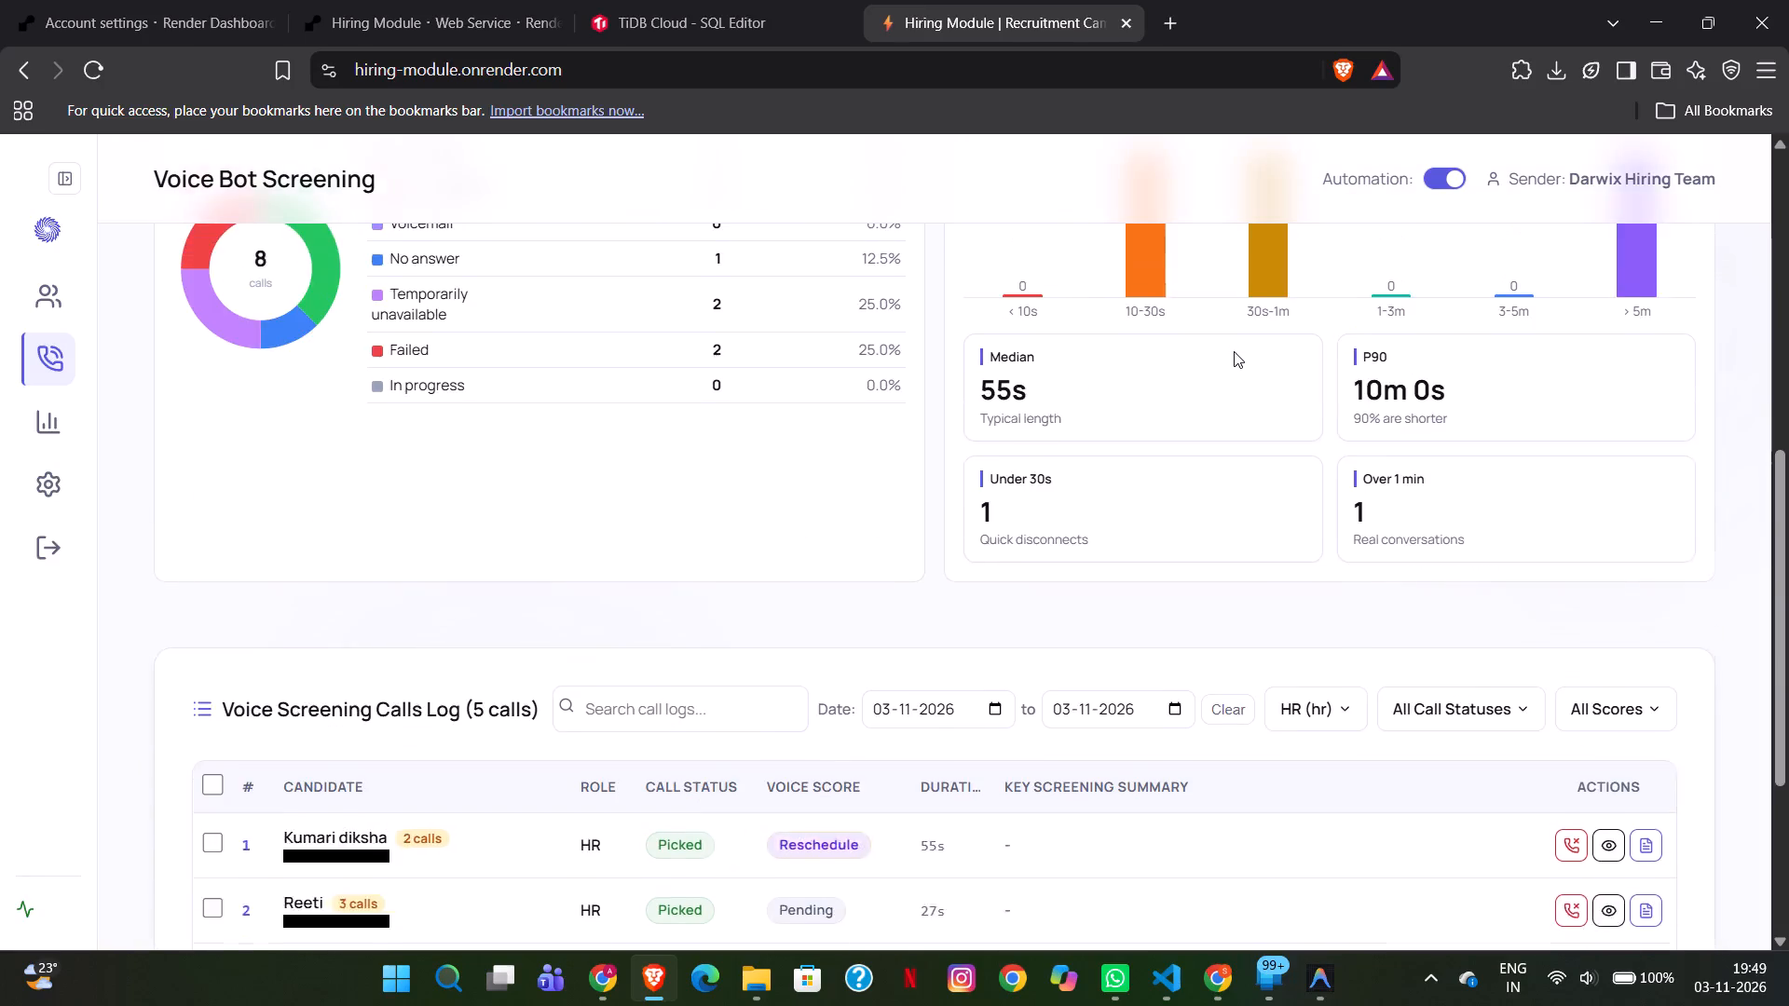
pyautogui.scroll(1, 1234, 351)
pyautogui.scroll(-2, 1234, 351)
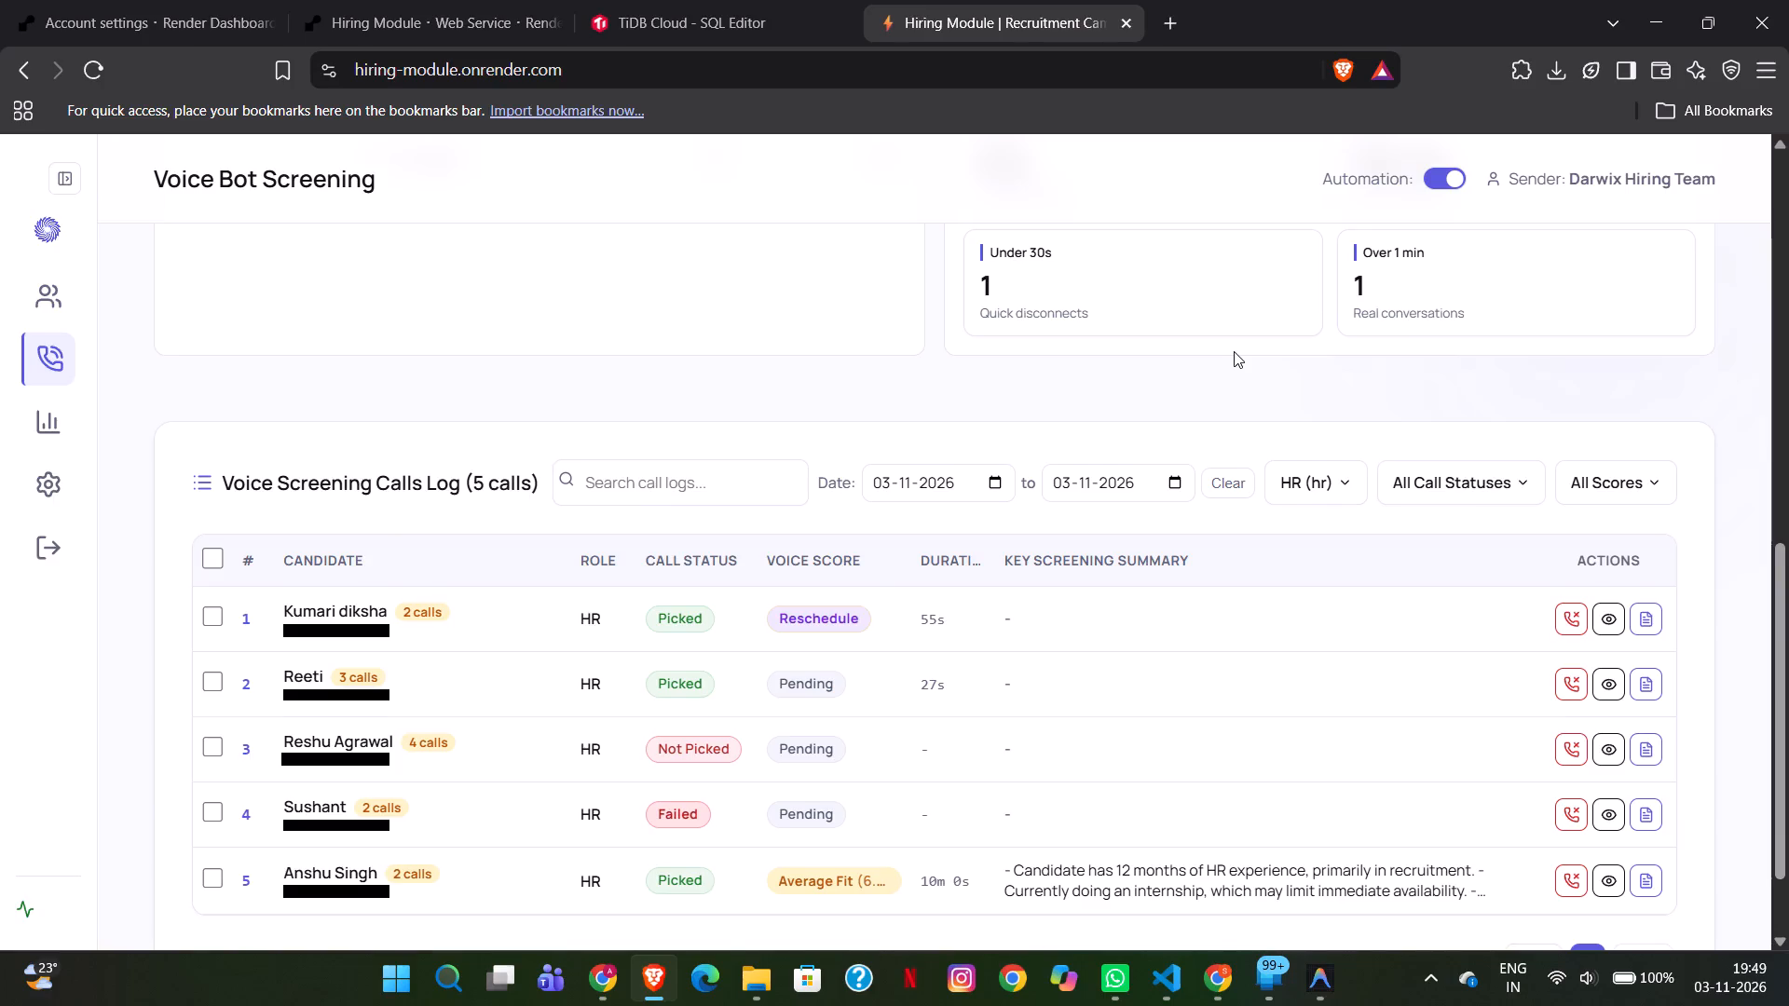
pyautogui.scroll(4, 1234, 351)
pyautogui.scroll(1, 725, 326)
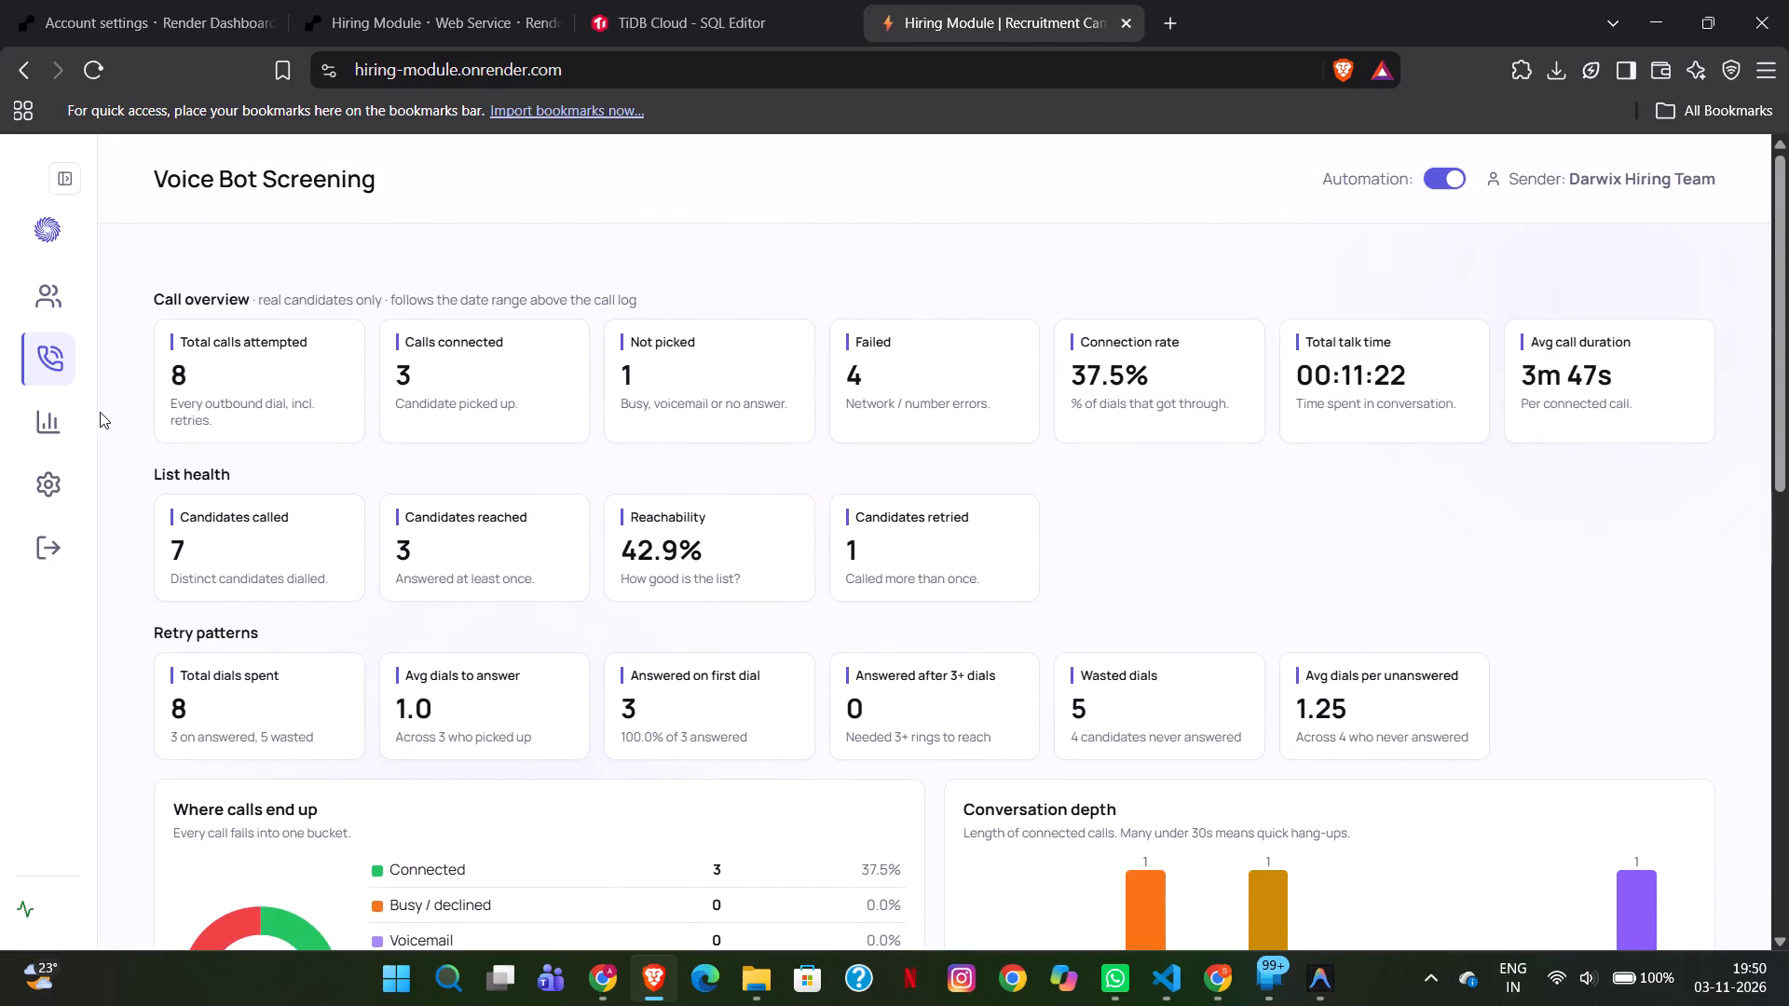
# Open the Hiring Settings page and review the general configurations, form links and the AI, HR and PM role settings.
pyautogui.click(52, 430)
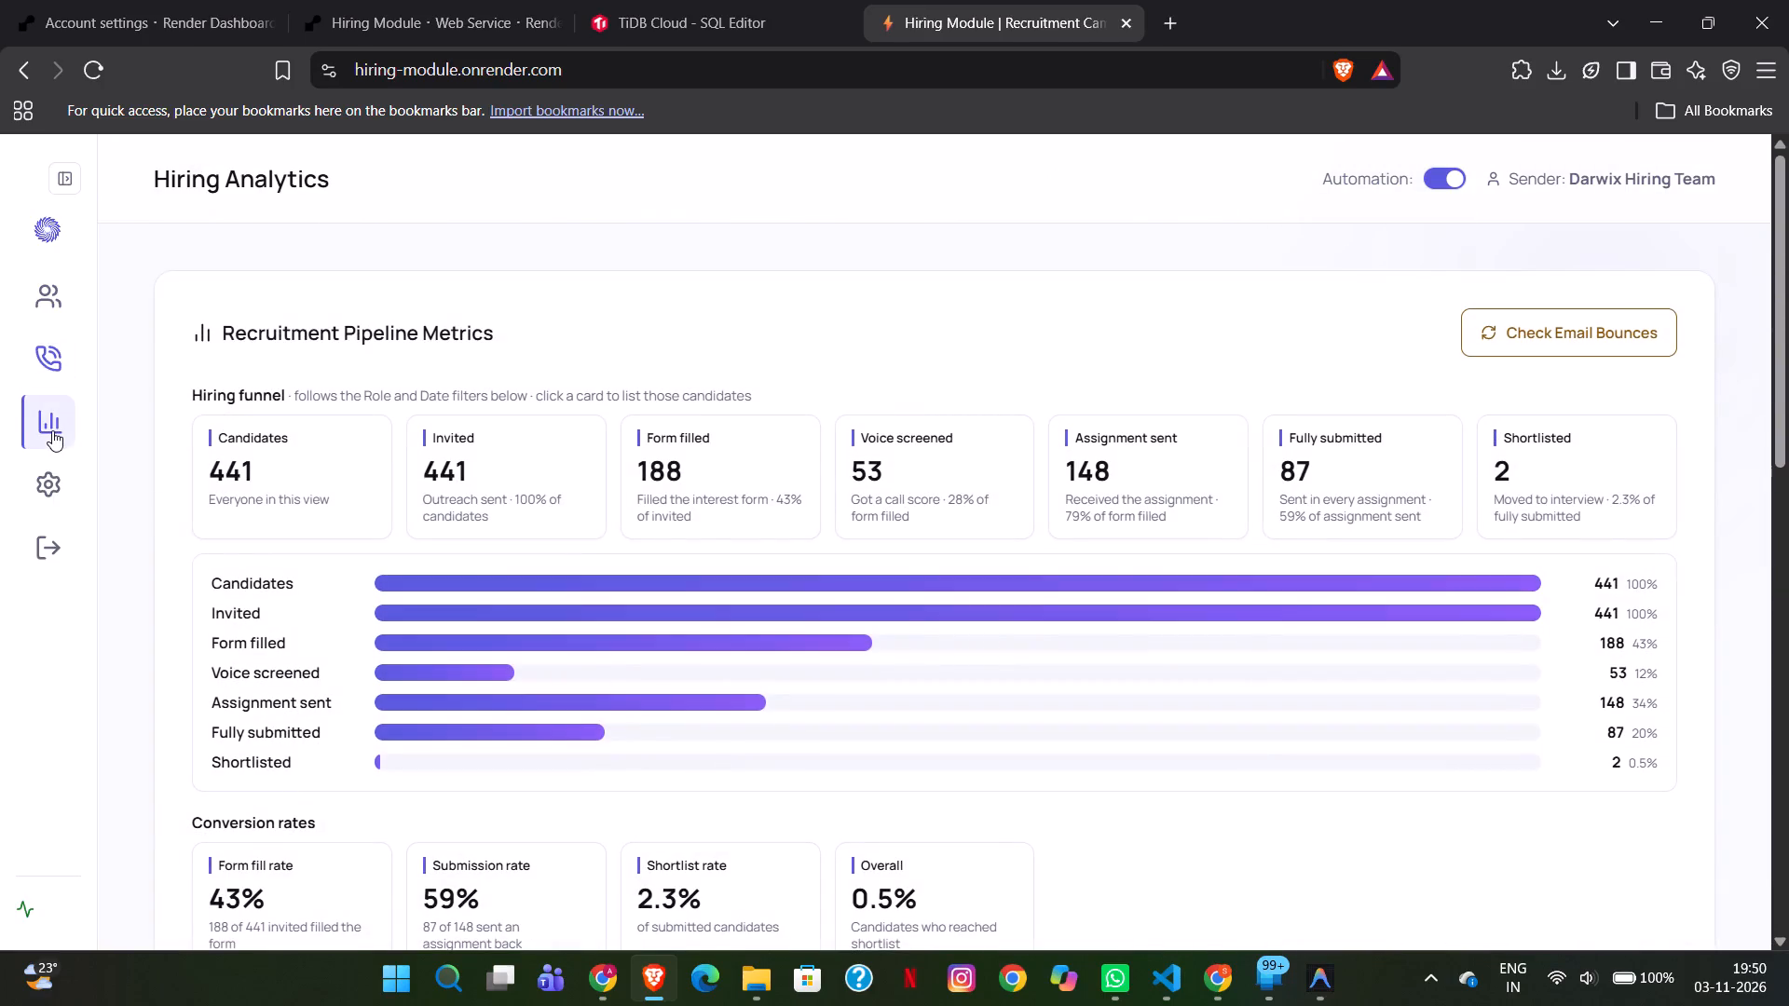
pyautogui.click(54, 475)
pyautogui.scroll(-2, 475, 464)
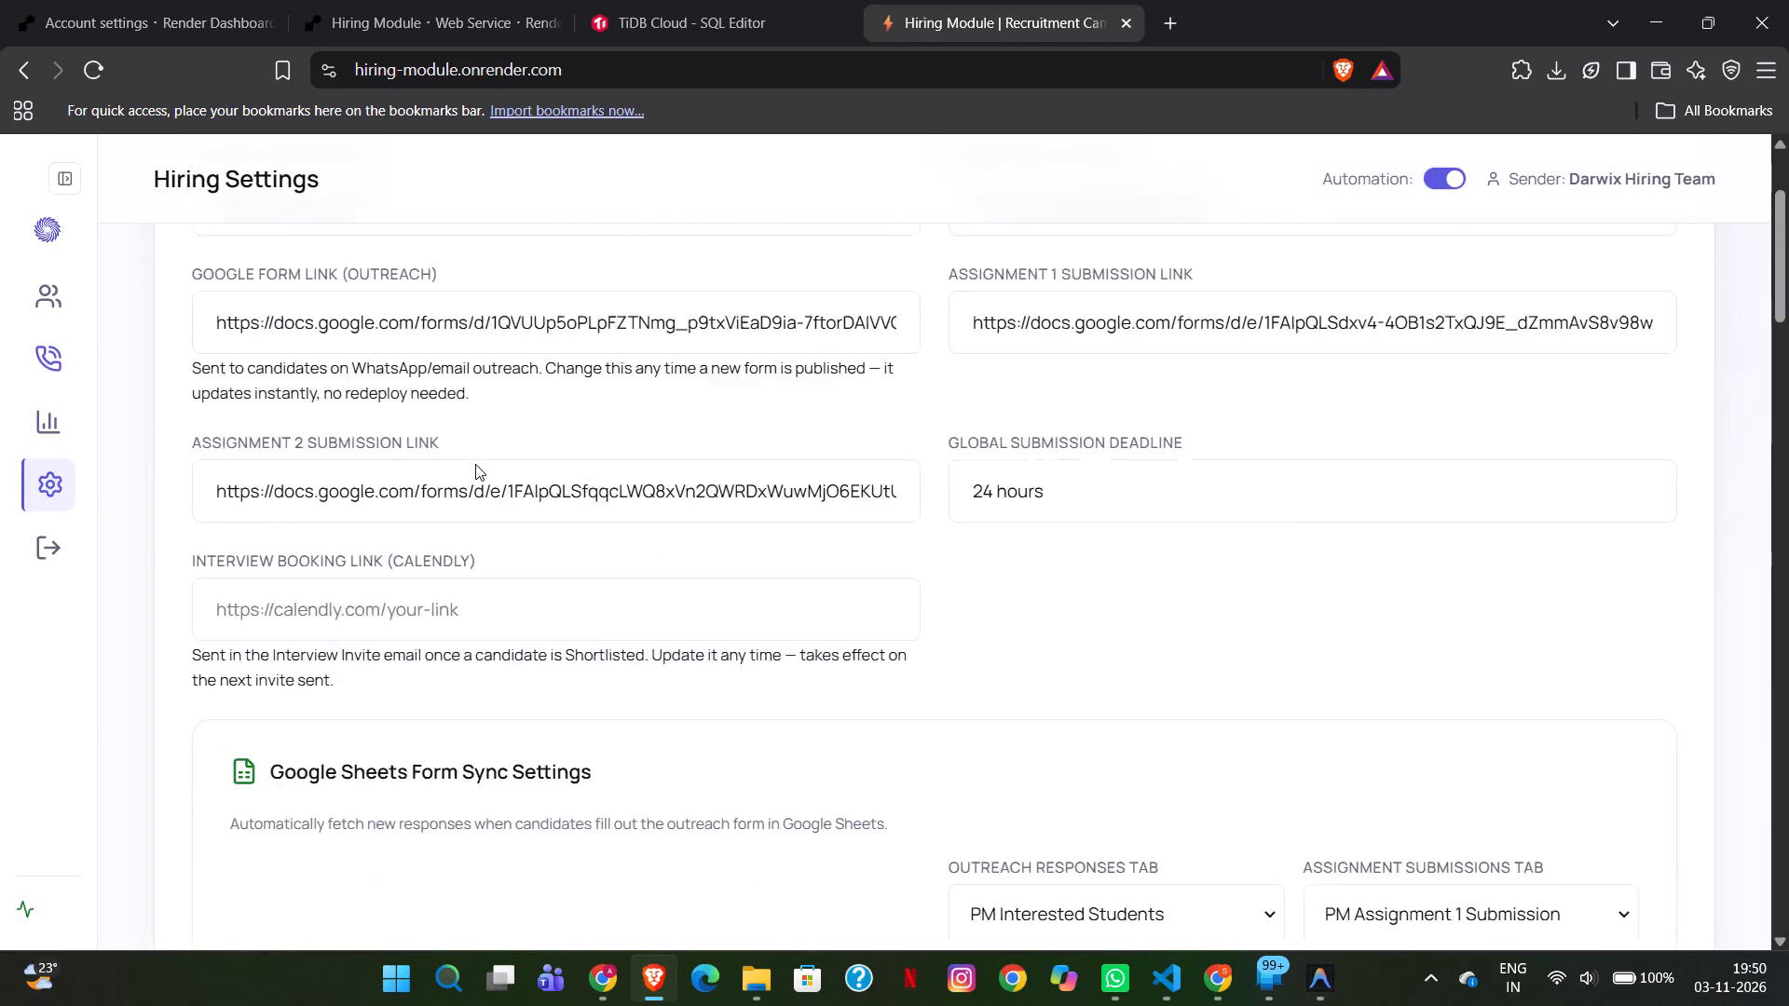
pyautogui.scroll(-7, 475, 464)
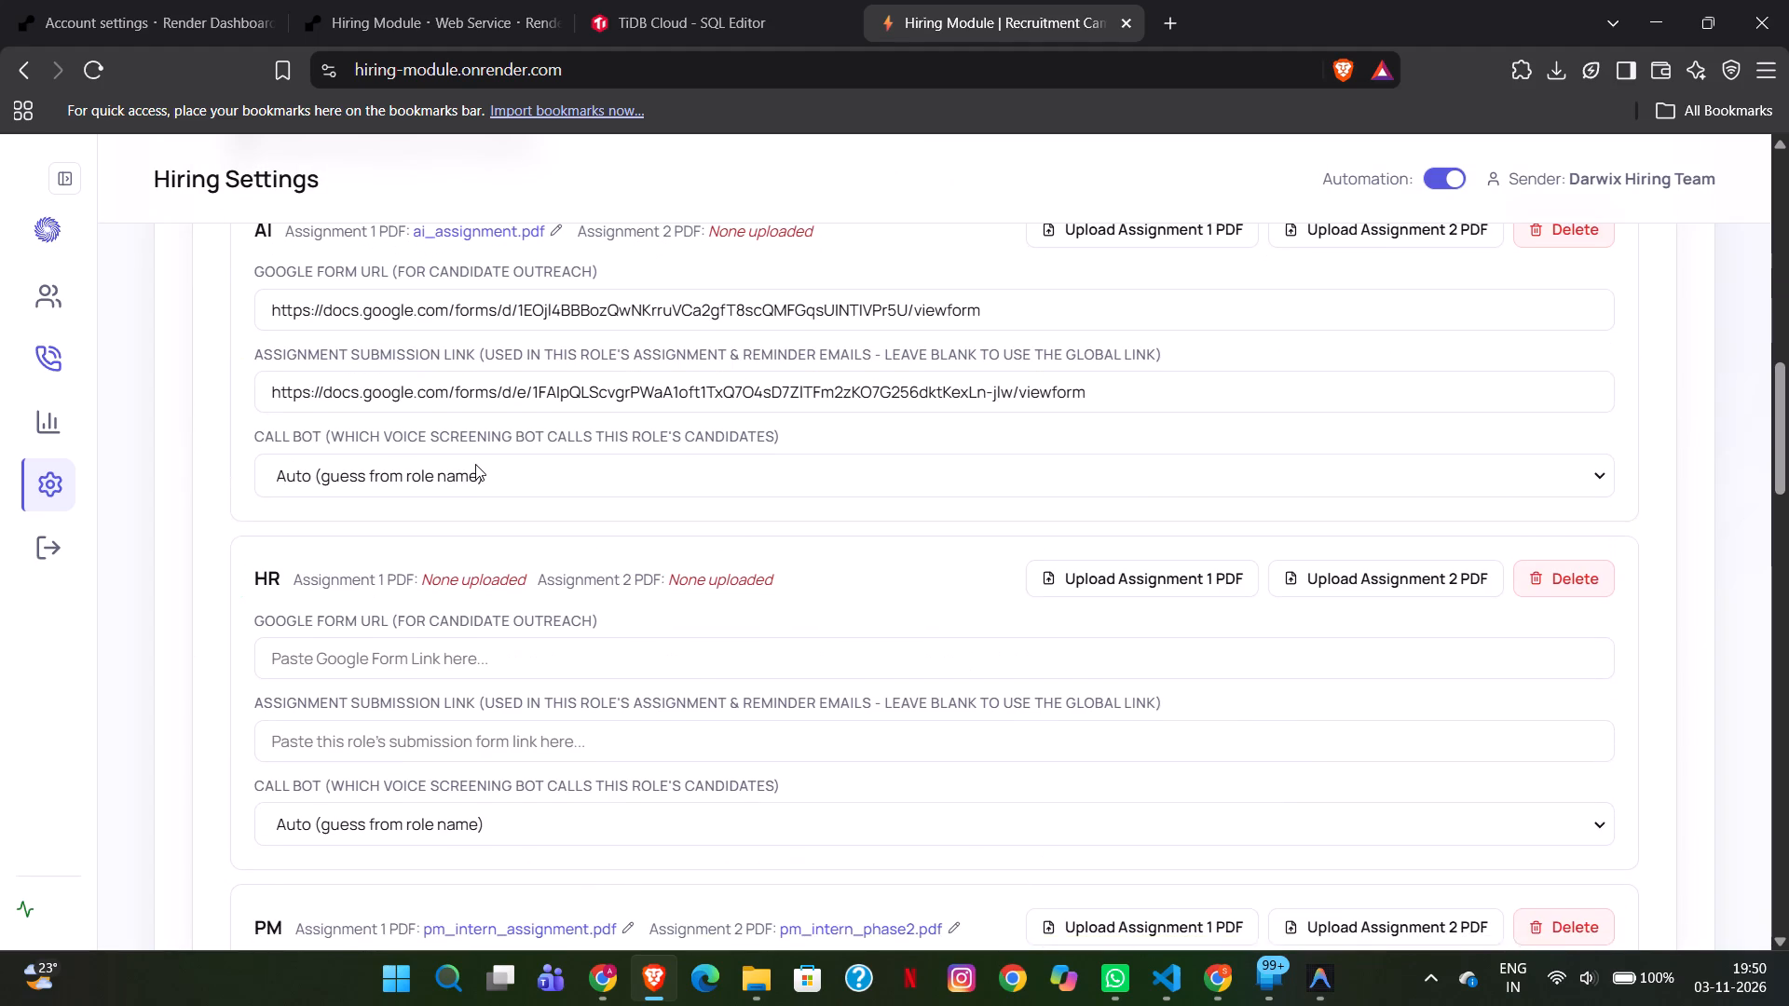
pyautogui.scroll(-4, 475, 464)
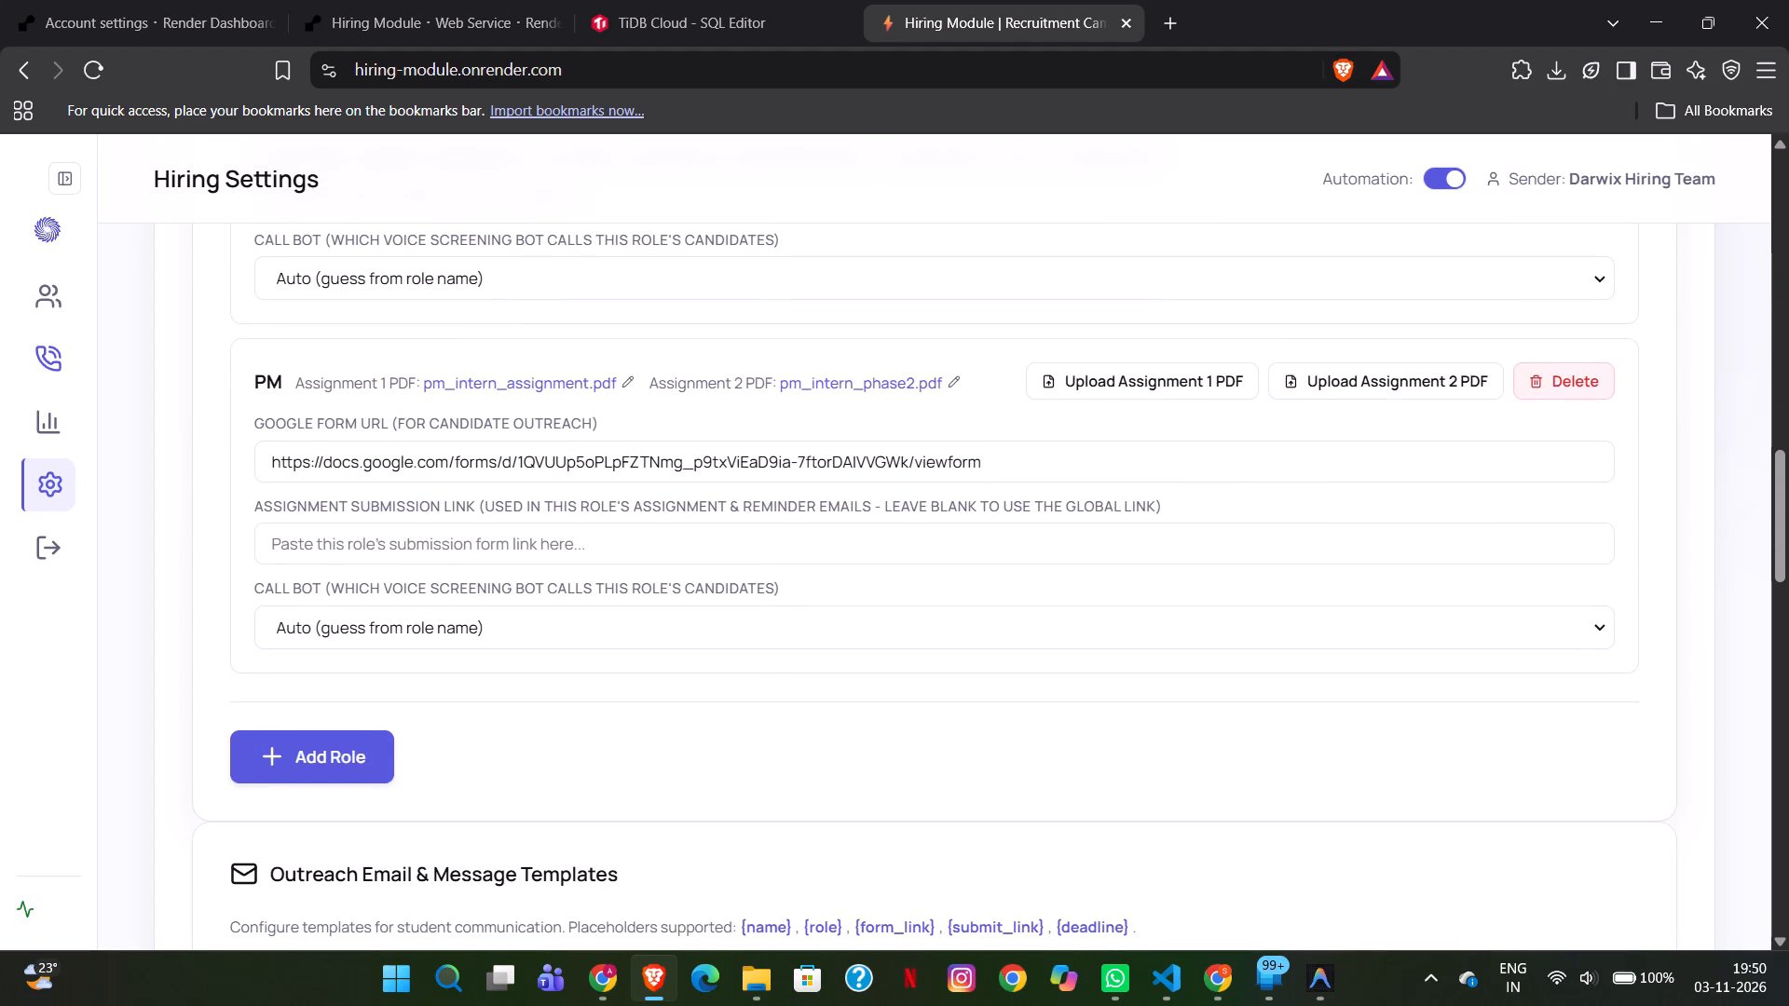
pyautogui.scroll(-1, 475, 464)
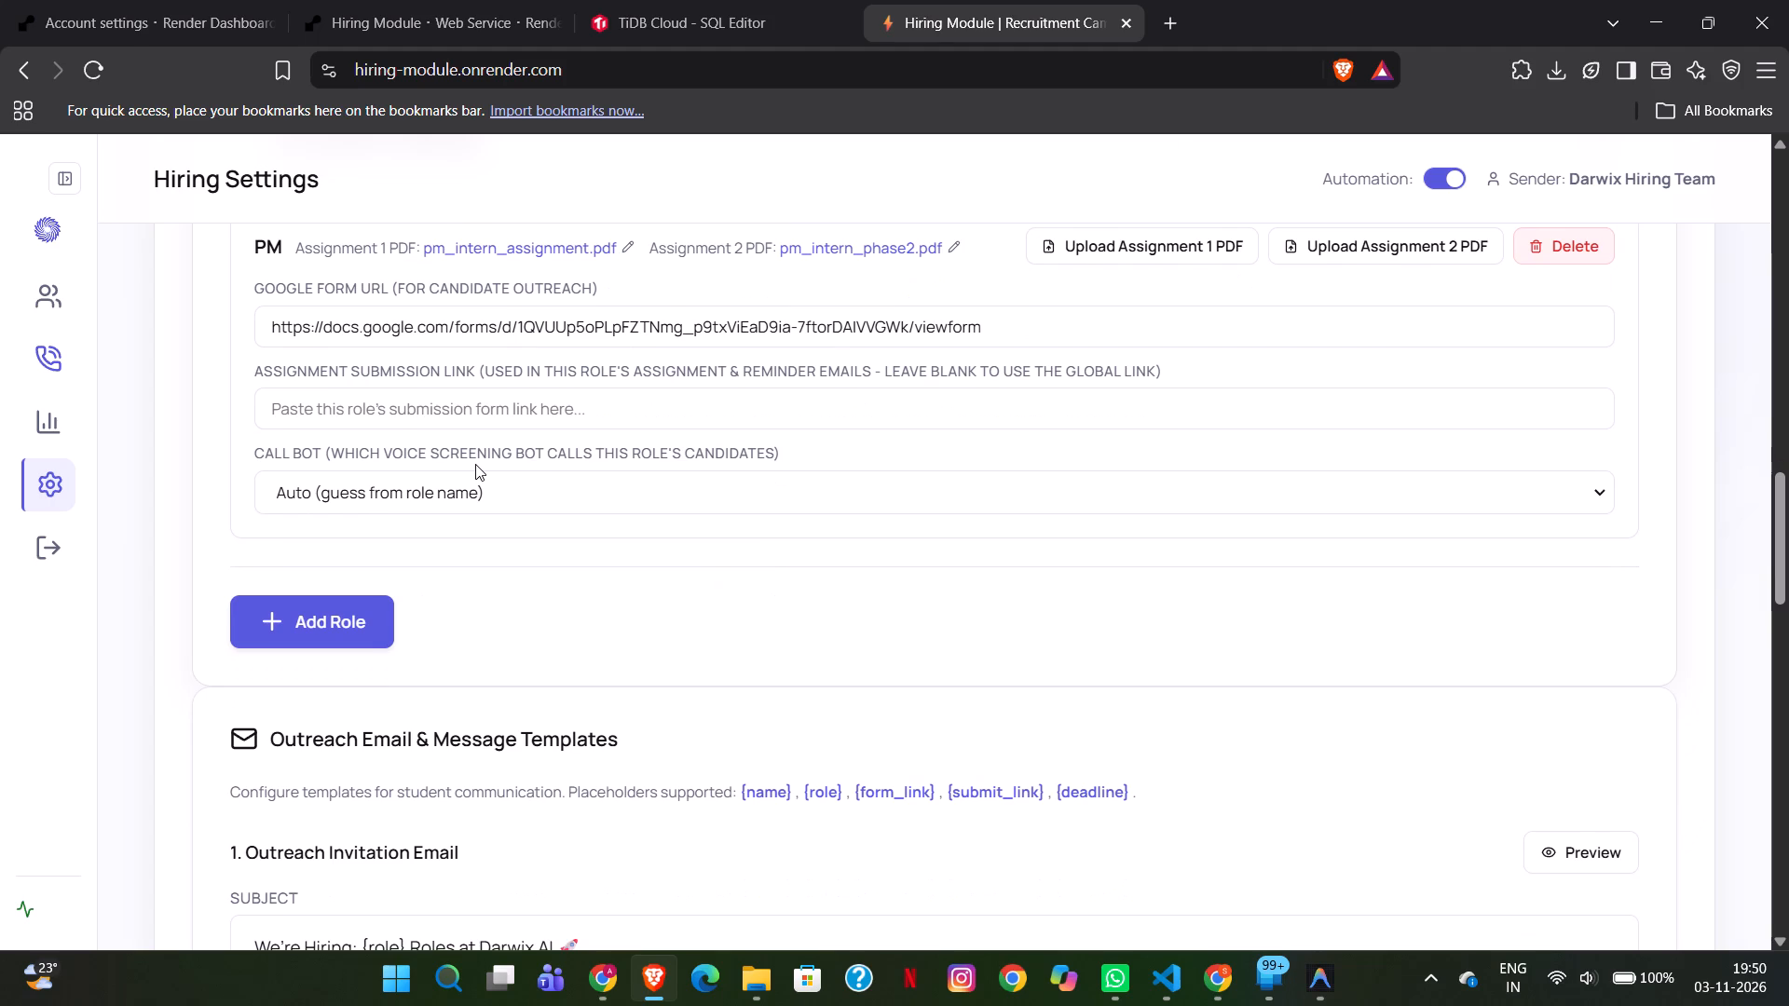
pyautogui.scroll(-4, 475, 464)
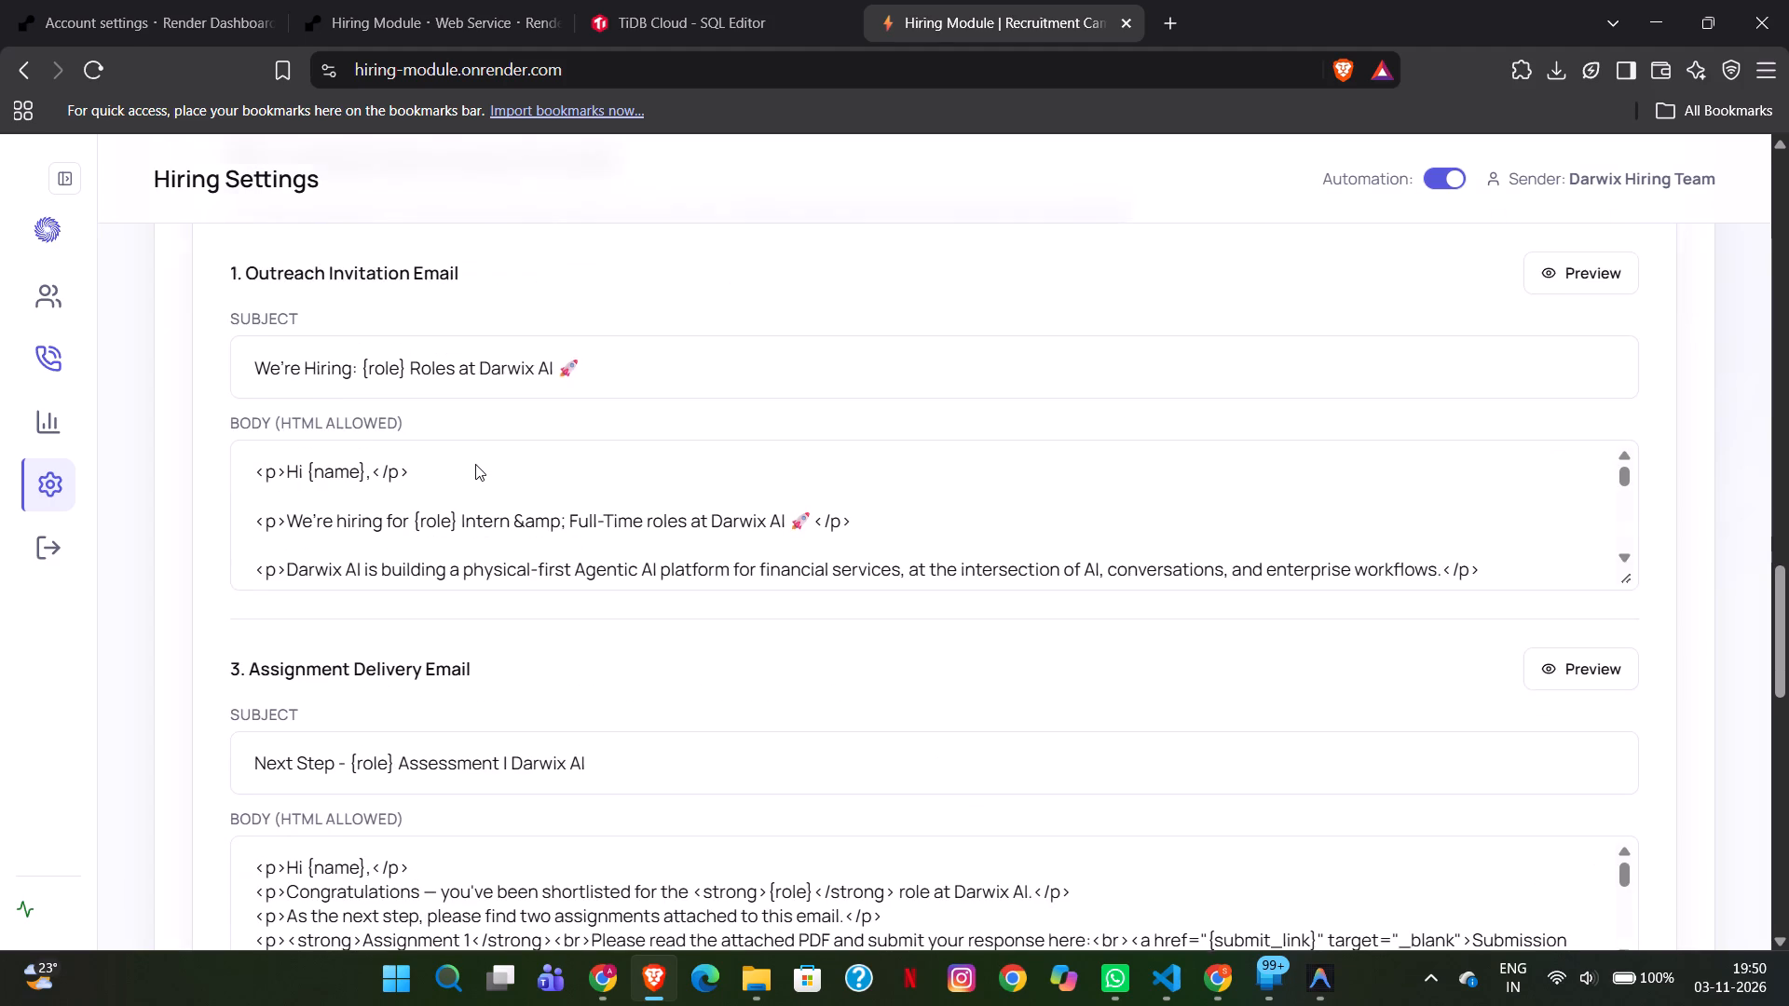
pyautogui.scroll(-9, 475, 464)
pyautogui.scroll(-3, 457, 589)
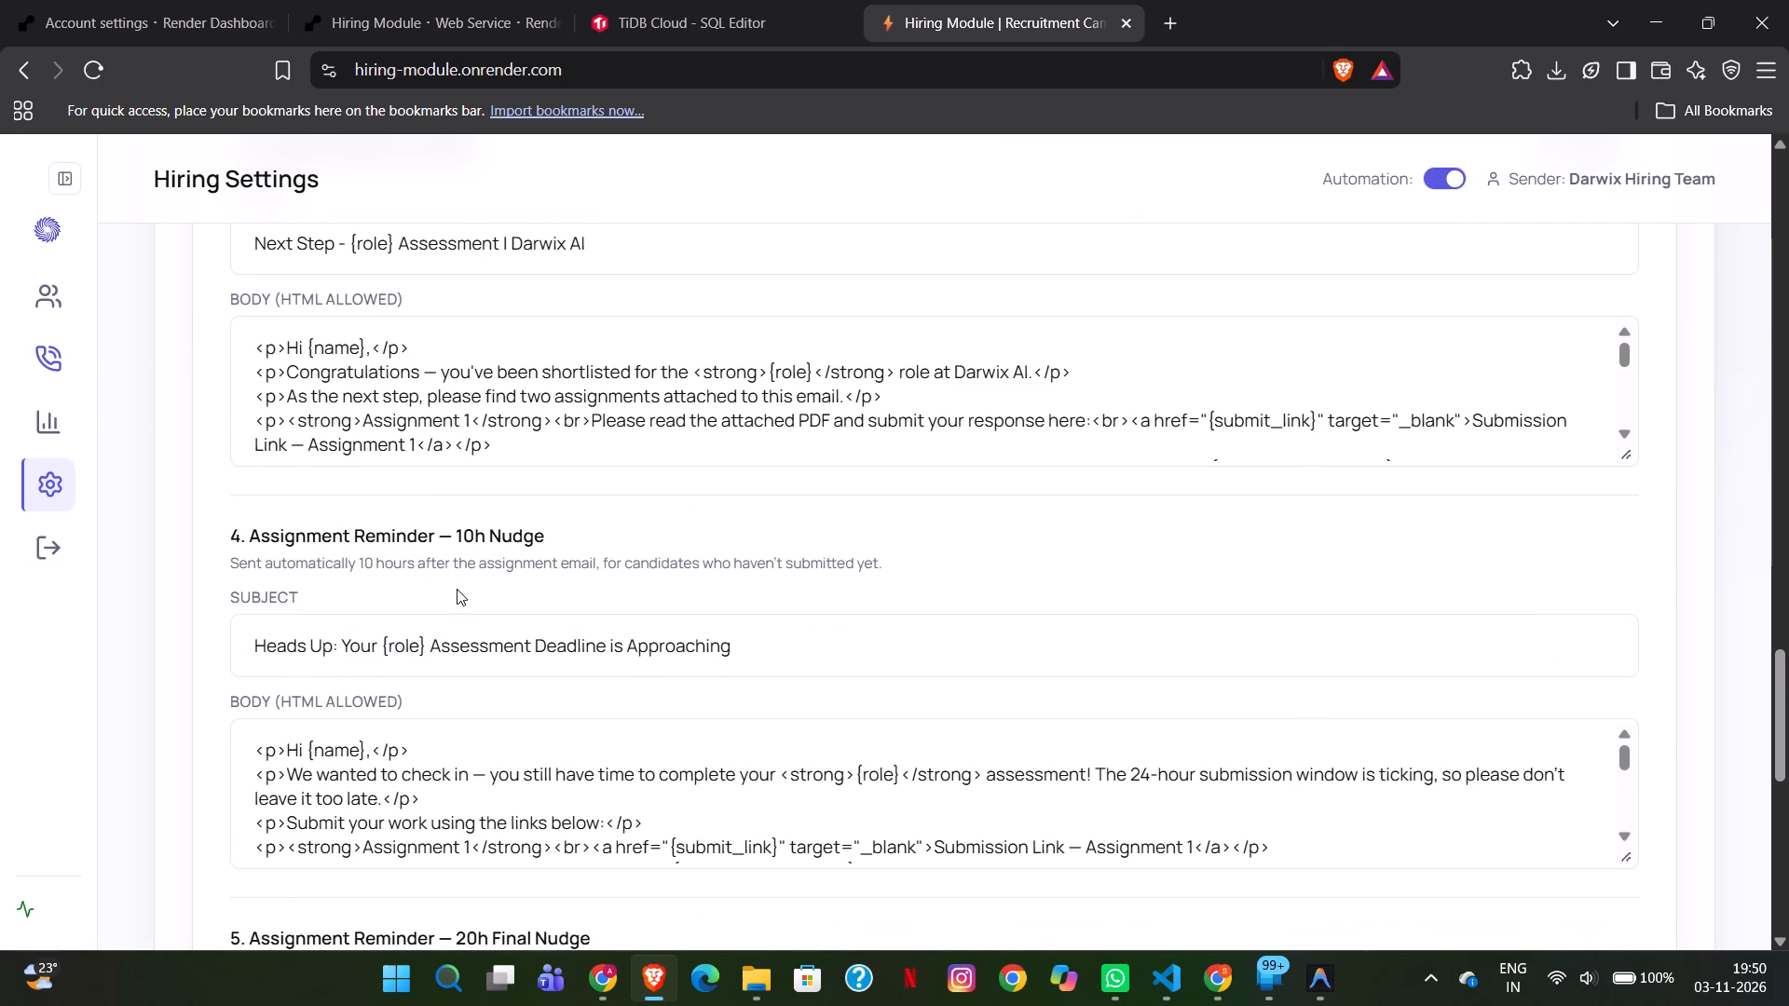
pyautogui.scroll(-4, 457, 589)
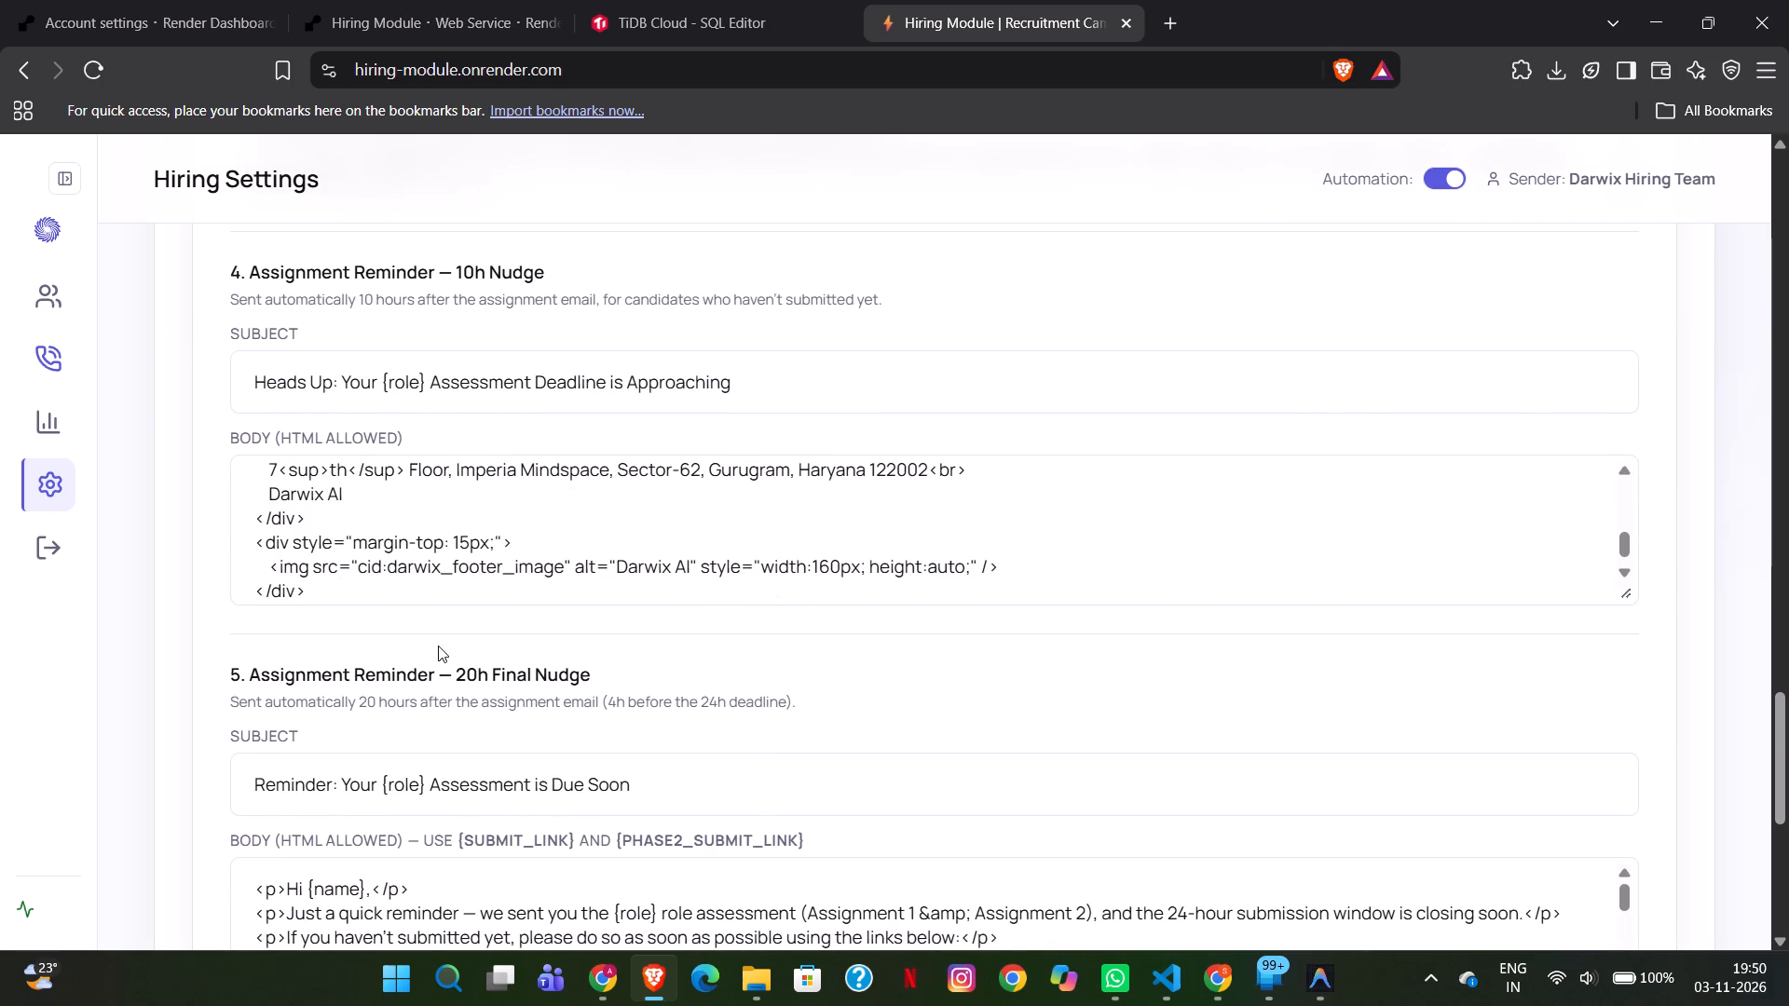
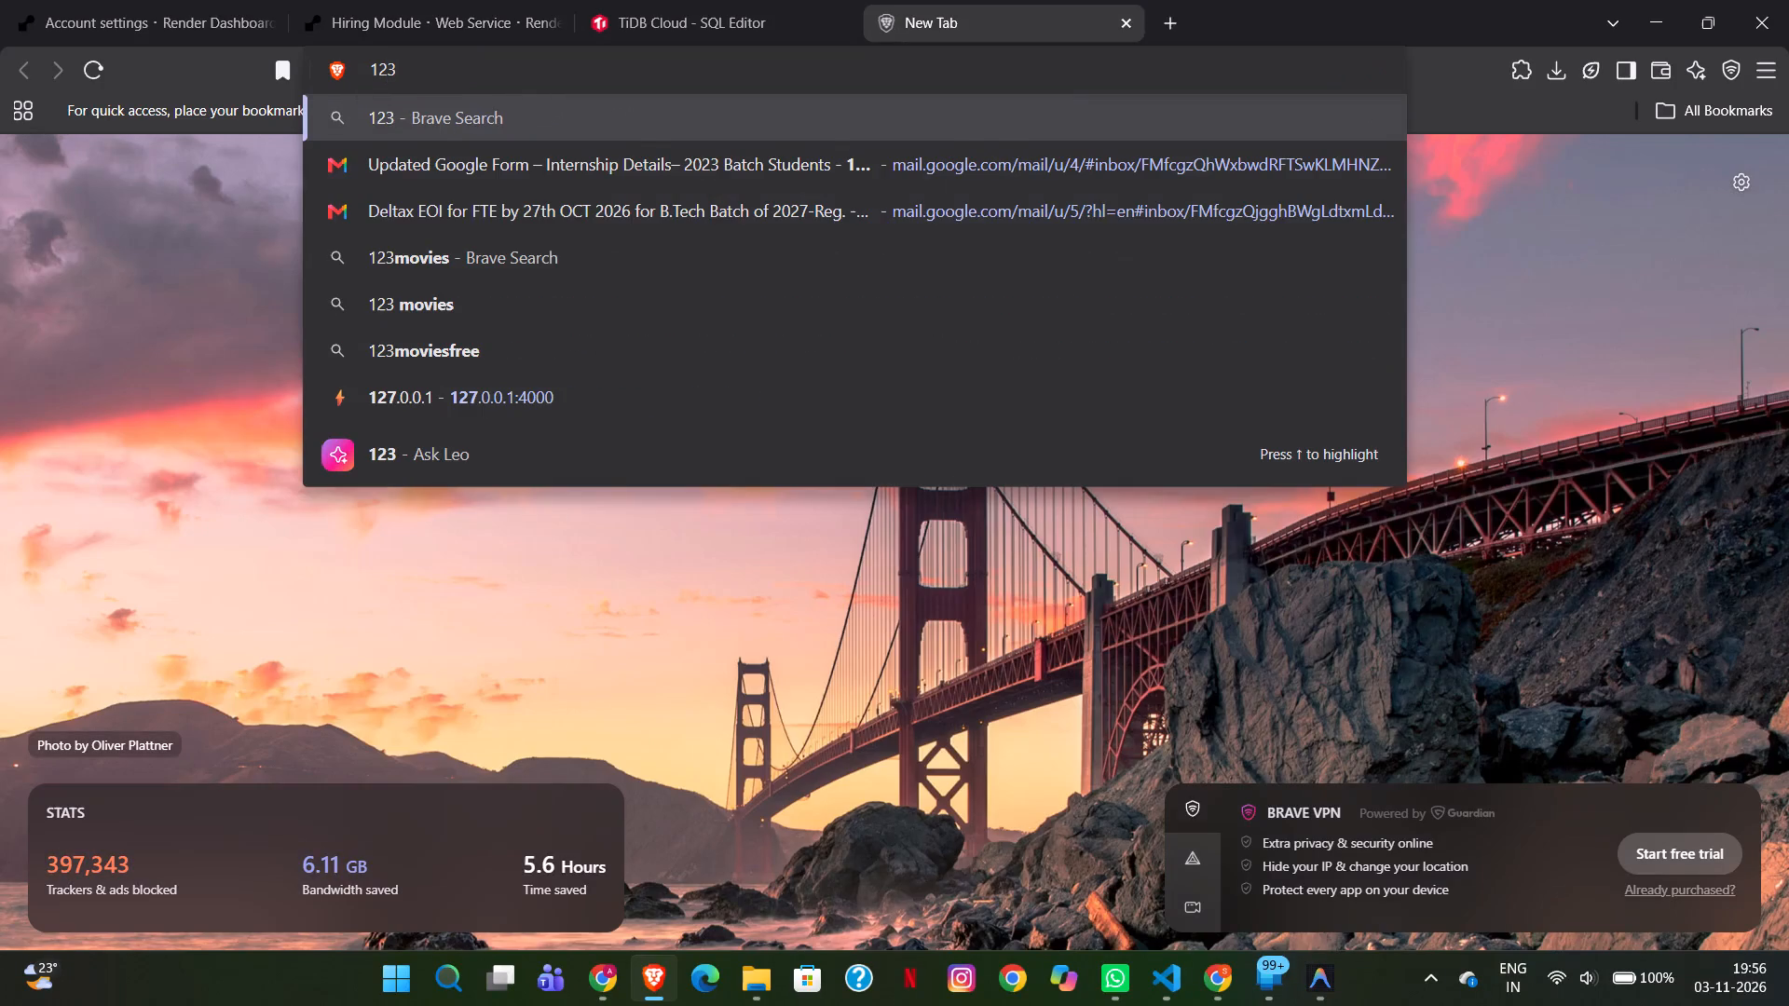
# Look up the student roll number from the new browser tab.
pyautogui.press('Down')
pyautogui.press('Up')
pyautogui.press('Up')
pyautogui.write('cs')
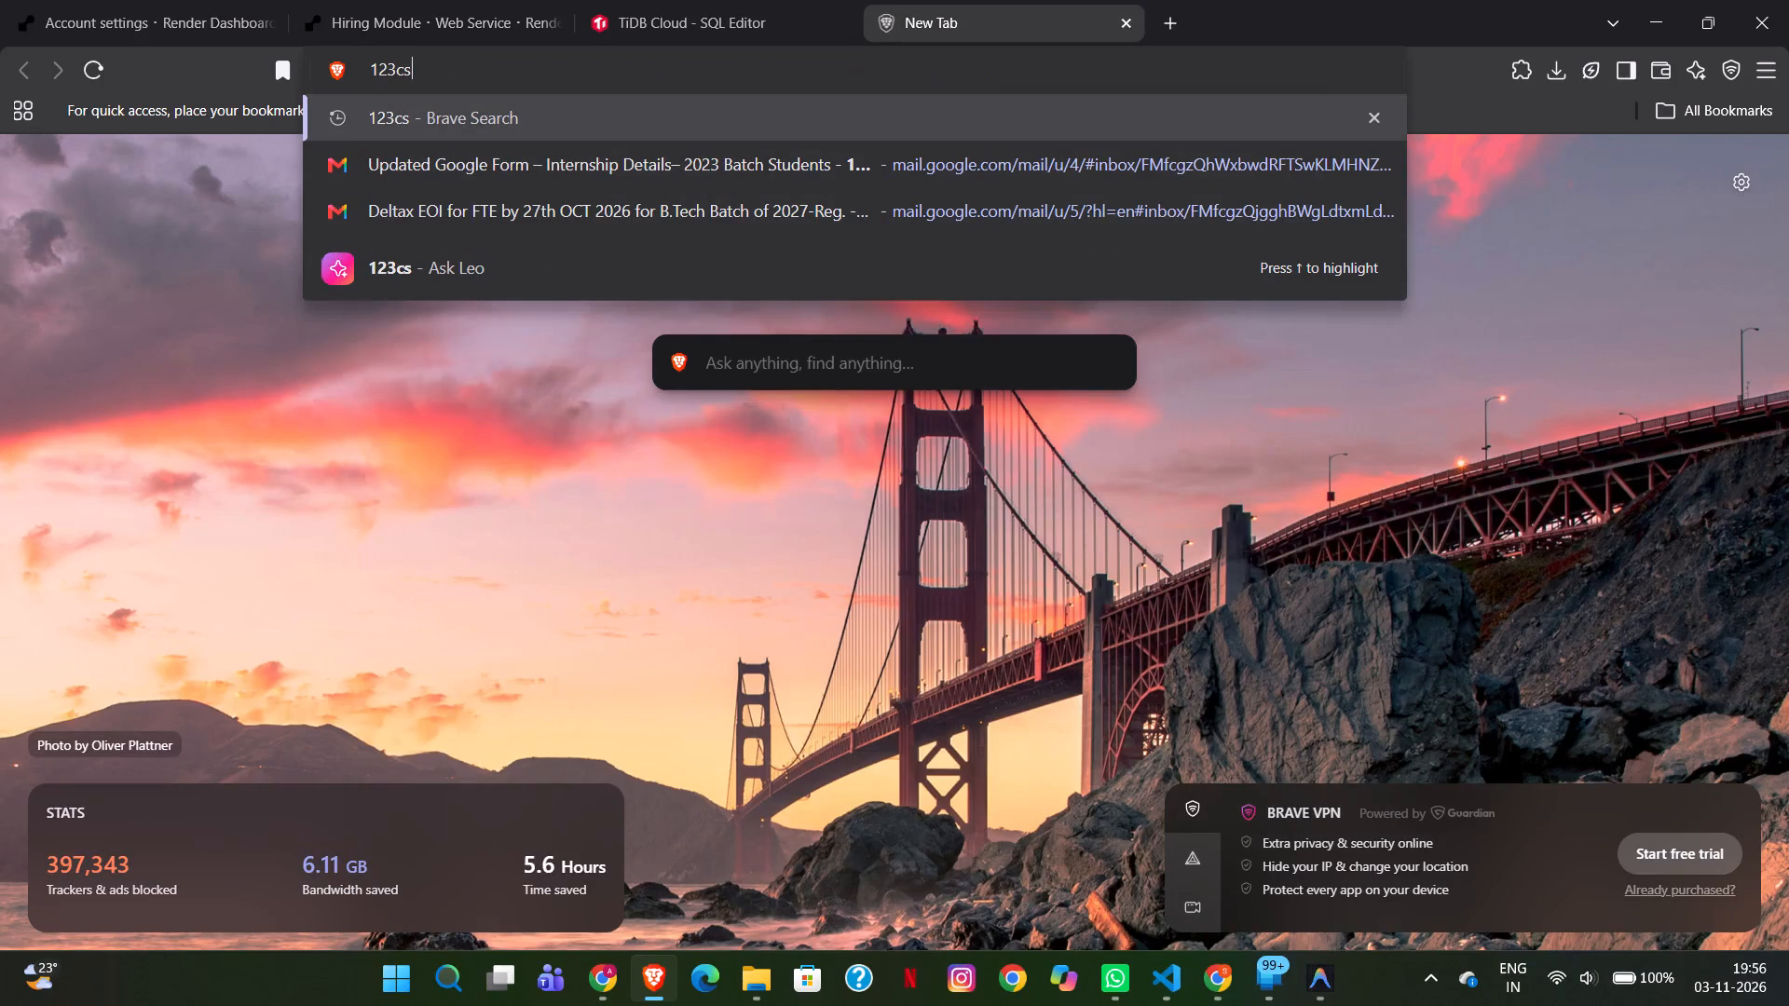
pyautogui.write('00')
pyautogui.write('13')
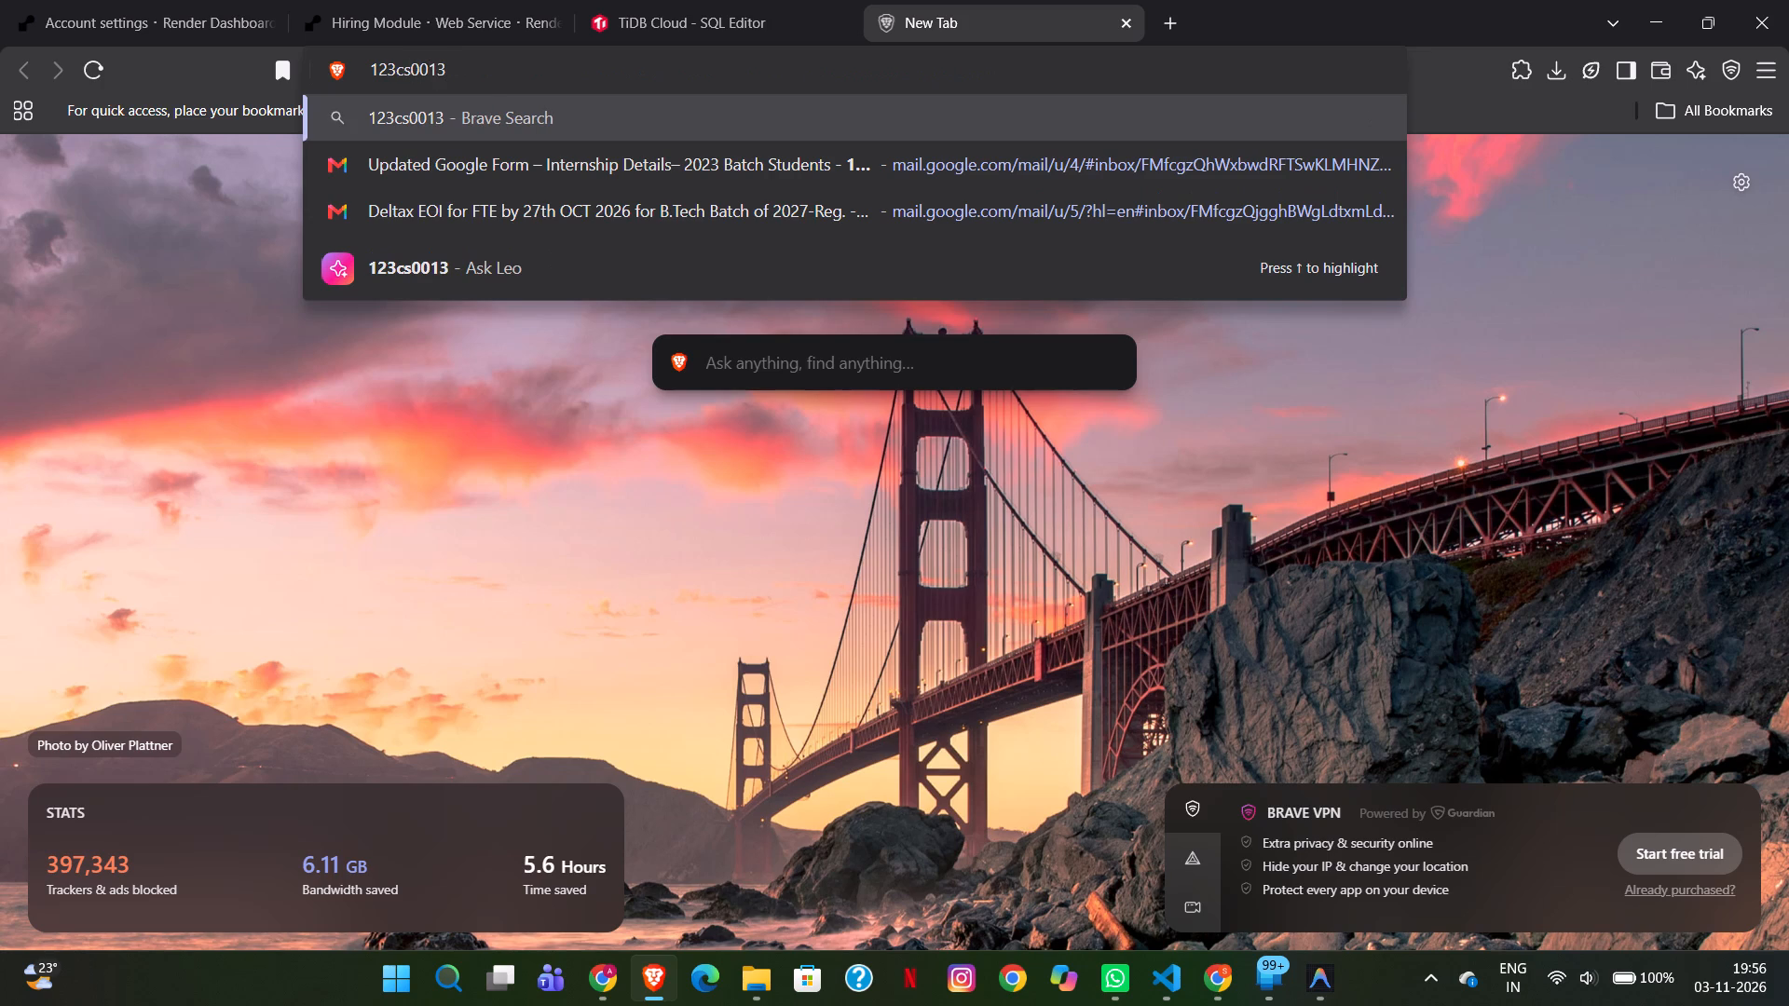
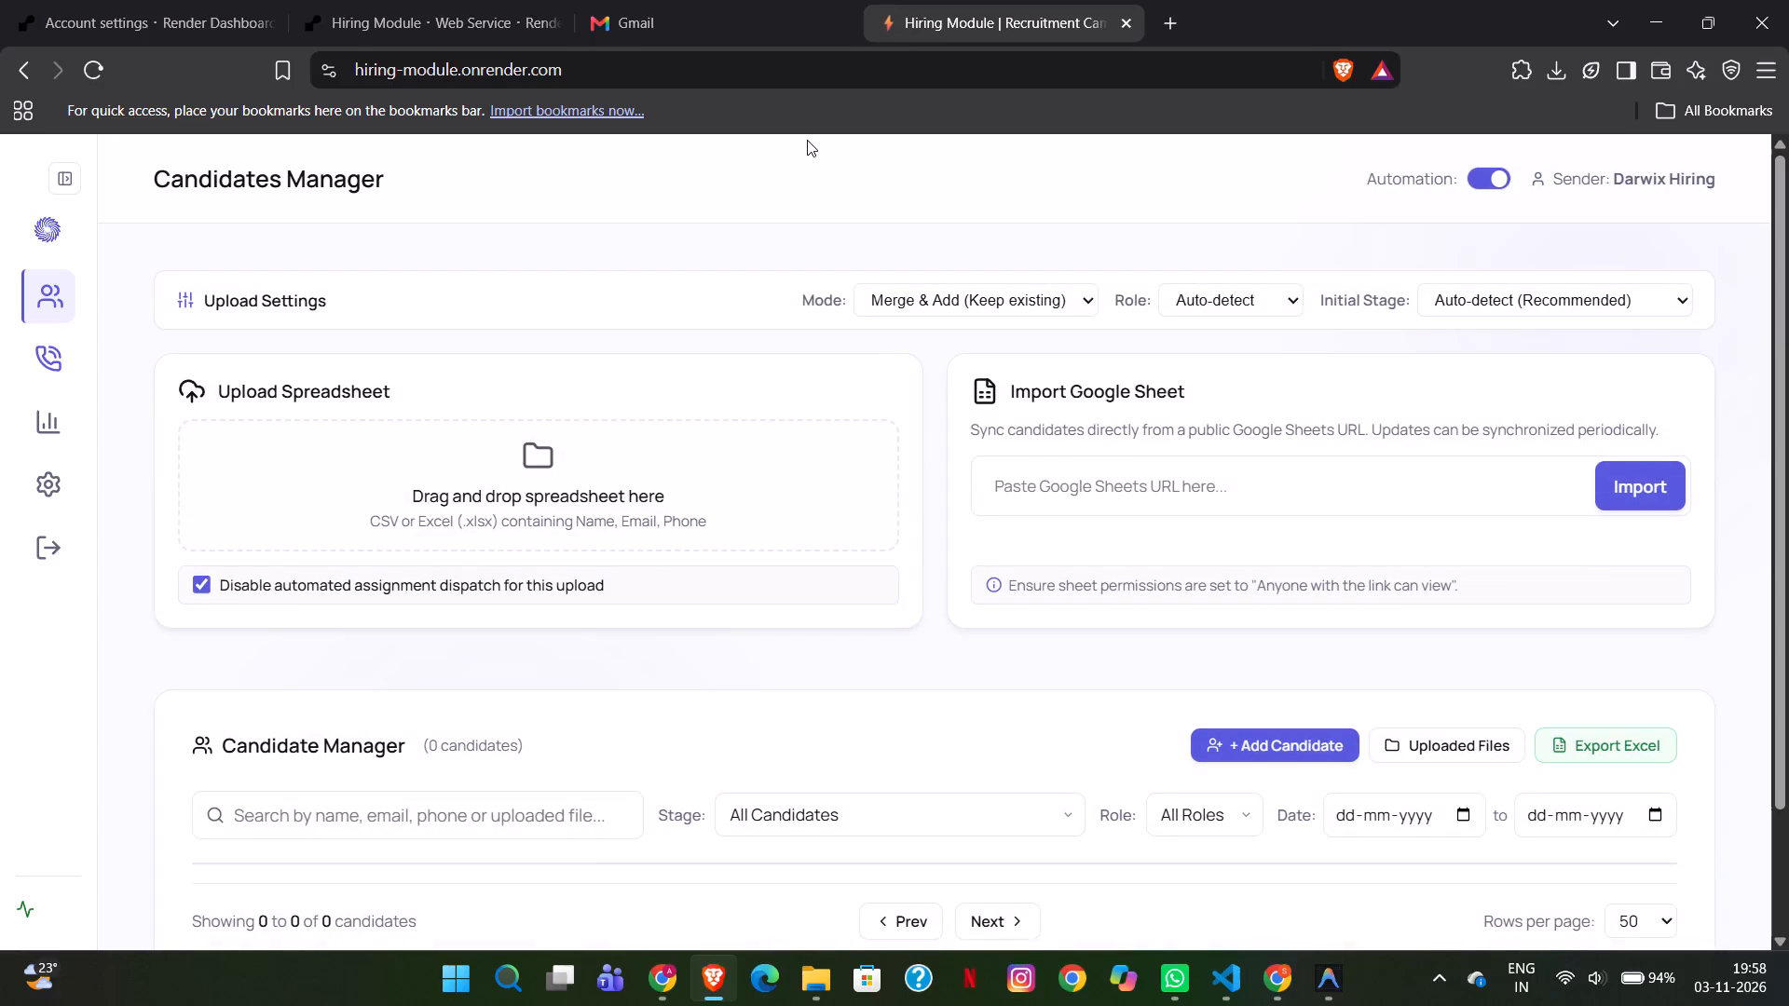
# Review the Voice Bot Screening call statistics and the Candidates Manager list in the hiring module.
pyautogui.click(58, 354)
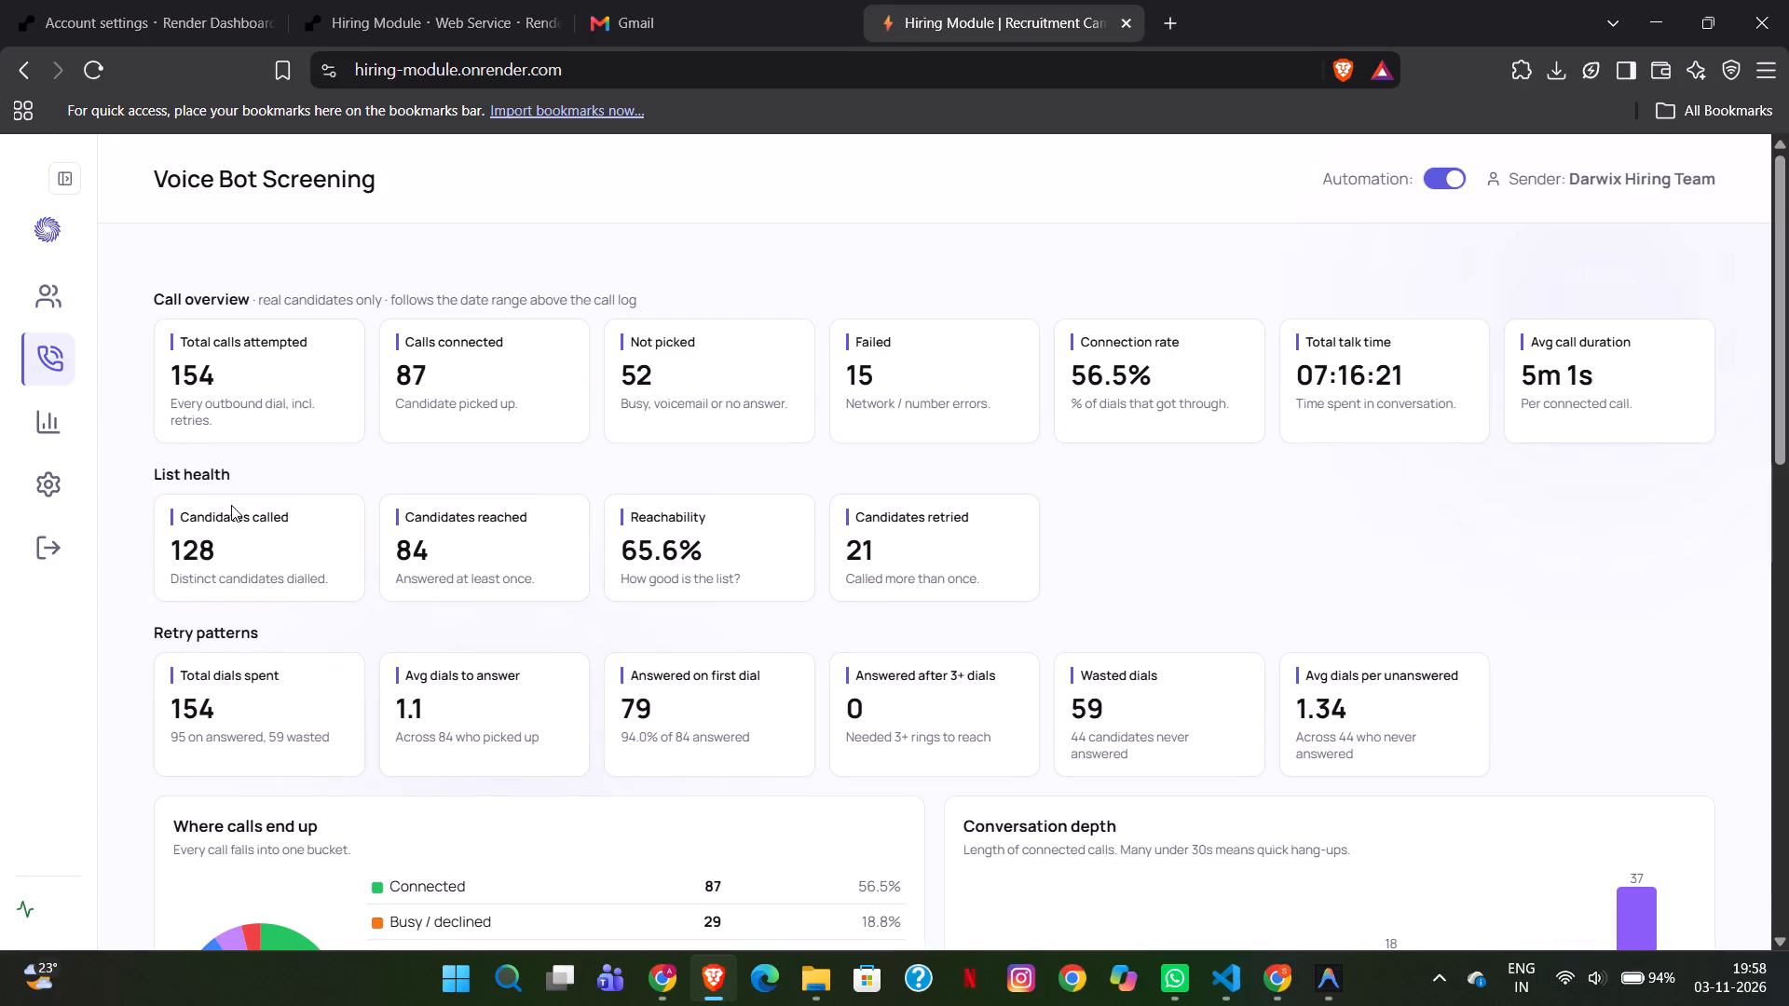
pyautogui.scroll(-1, 231, 505)
pyautogui.click(32, 293)
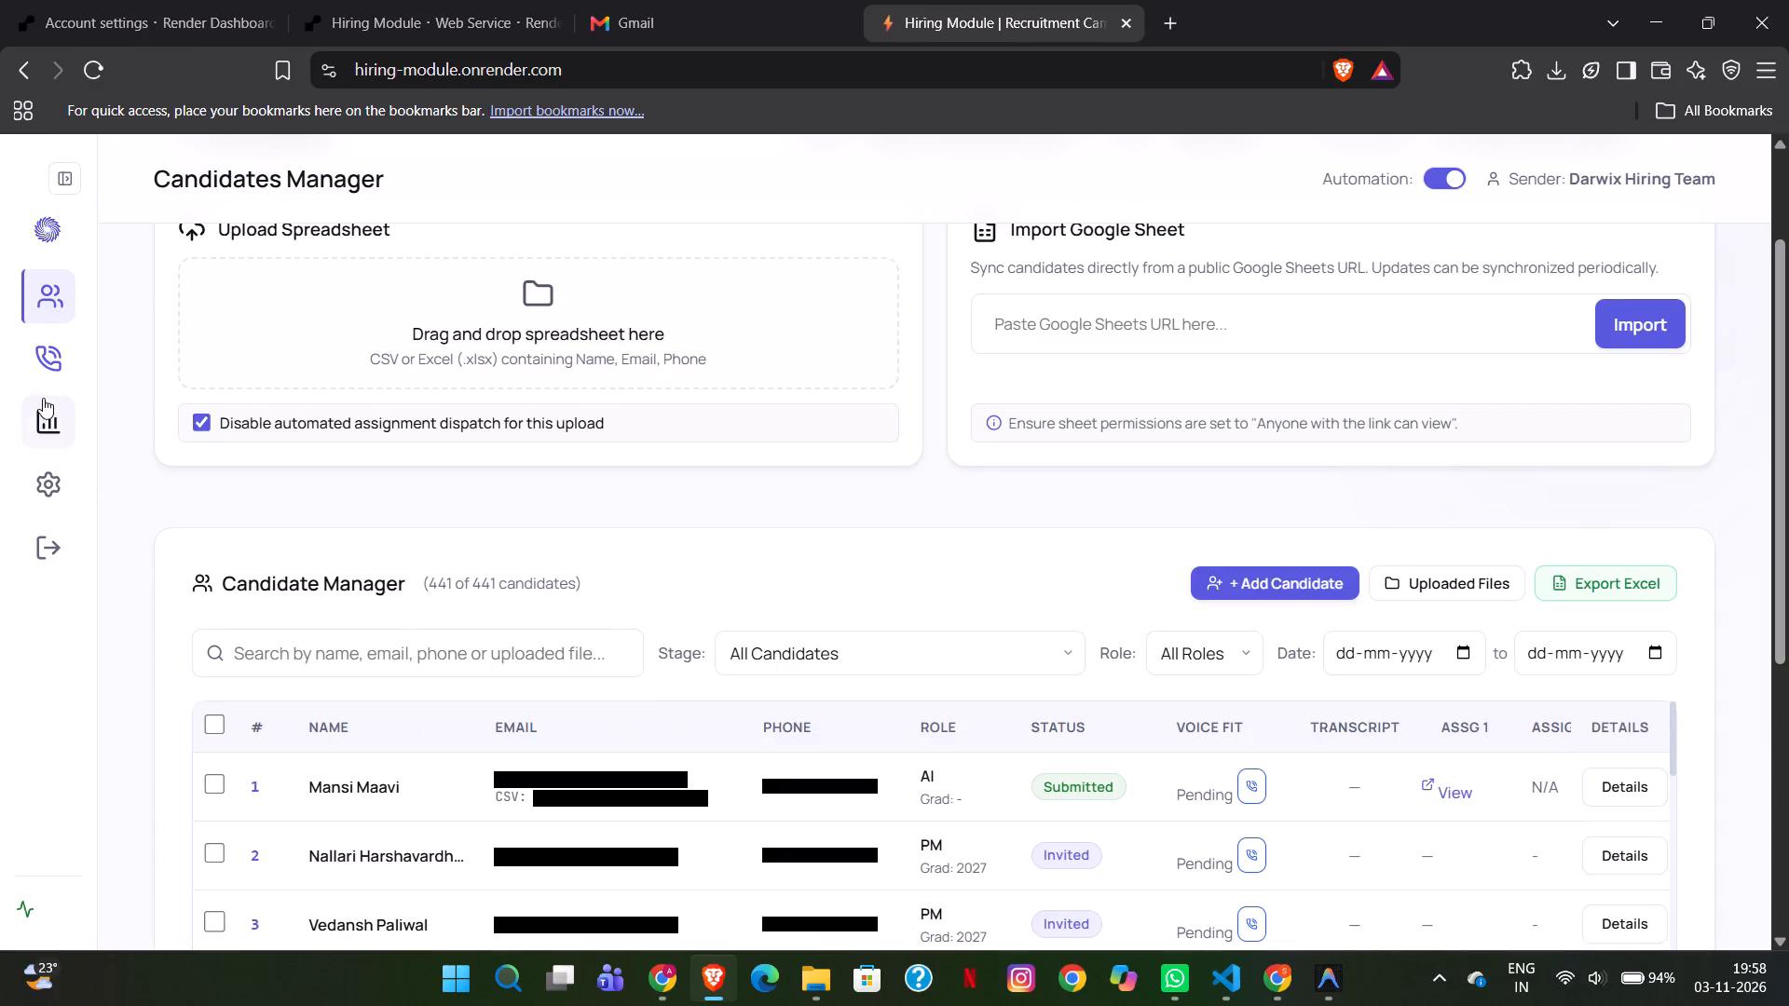
pyautogui.click(43, 368)
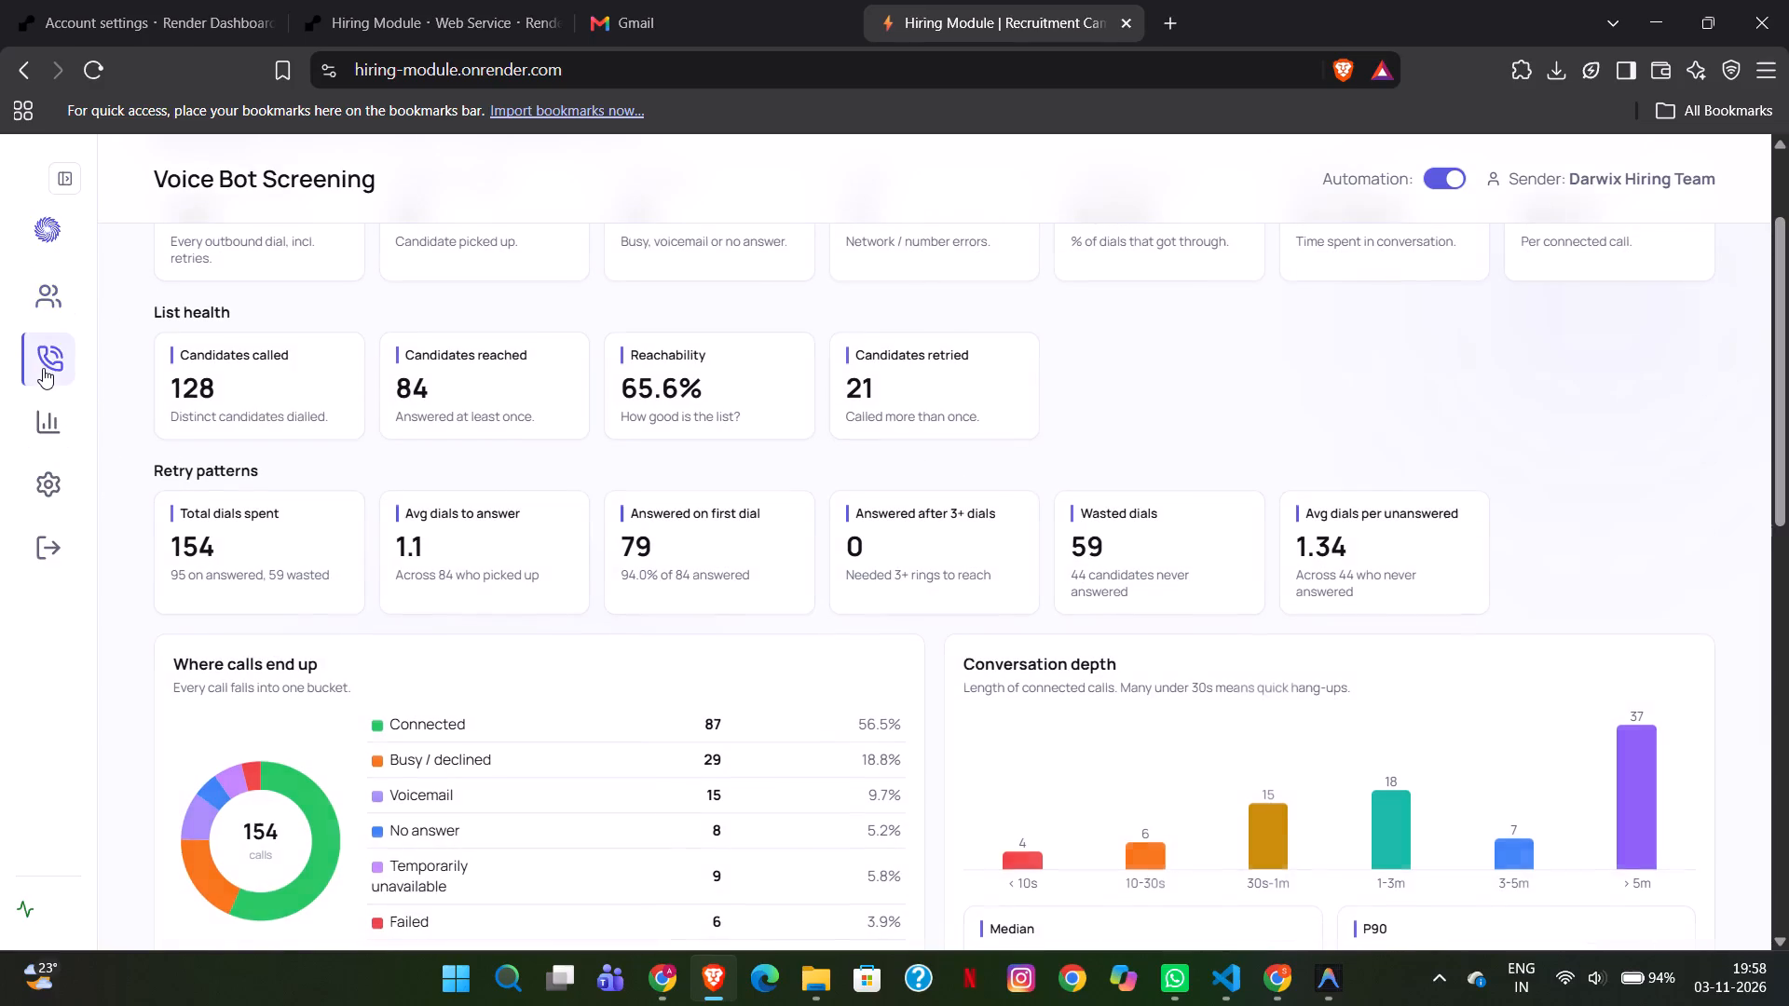
pyautogui.scroll(-3, 466, 562)
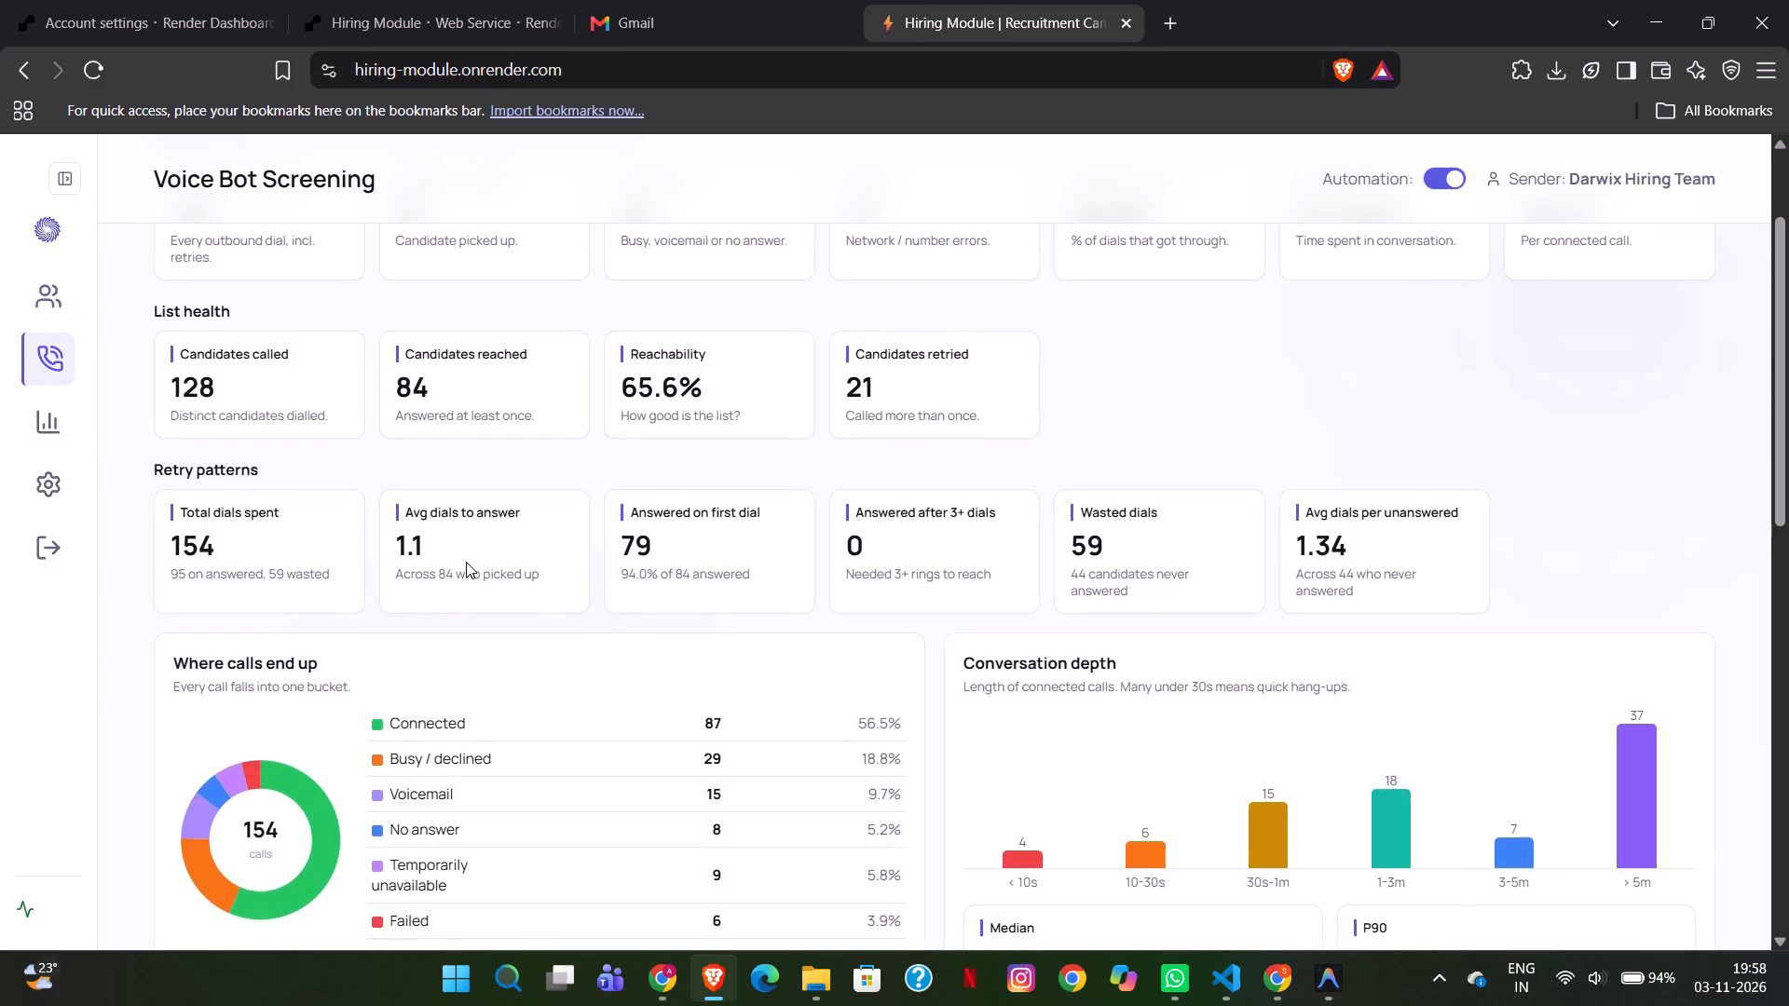
# Examine the Voice Screening Calls Log on the Voice Bot Screening page, checking candidates' call statuses, voice scores and screening summaries.
pyautogui.scroll(-4, 466, 562)
pyautogui.scroll(1, 466, 562)
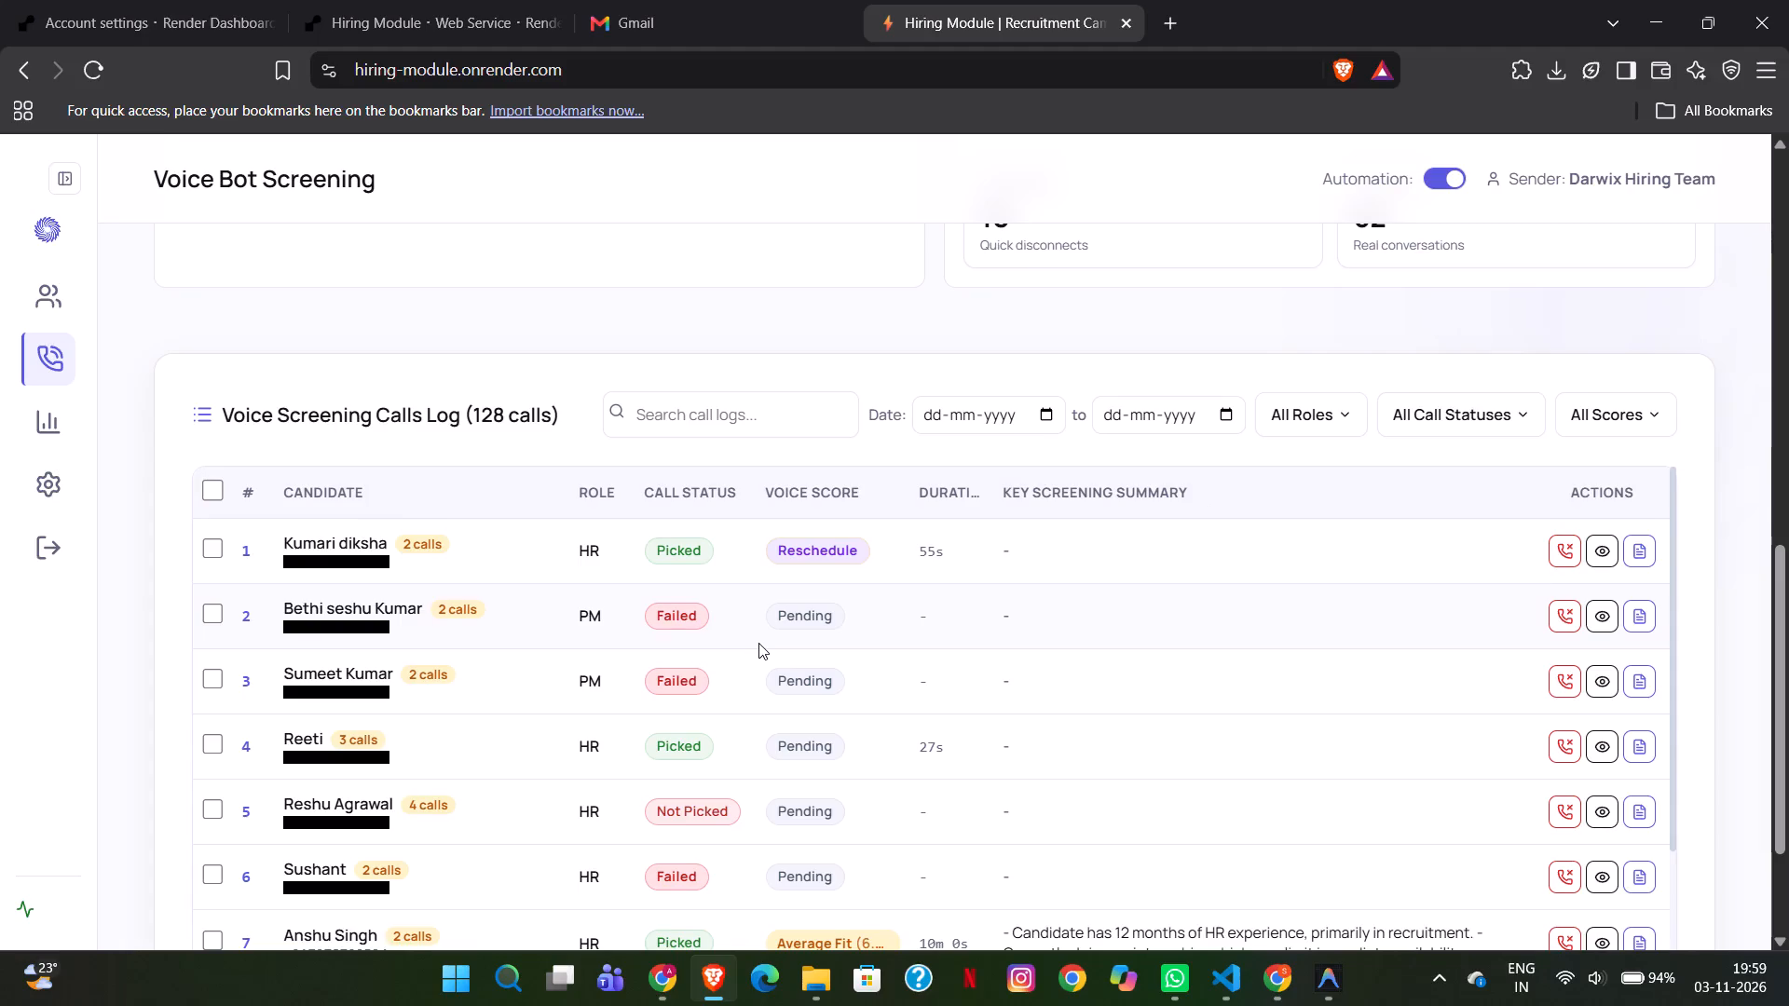
pyautogui.scroll(-1, 758, 643)
pyautogui.scroll(2, 758, 643)
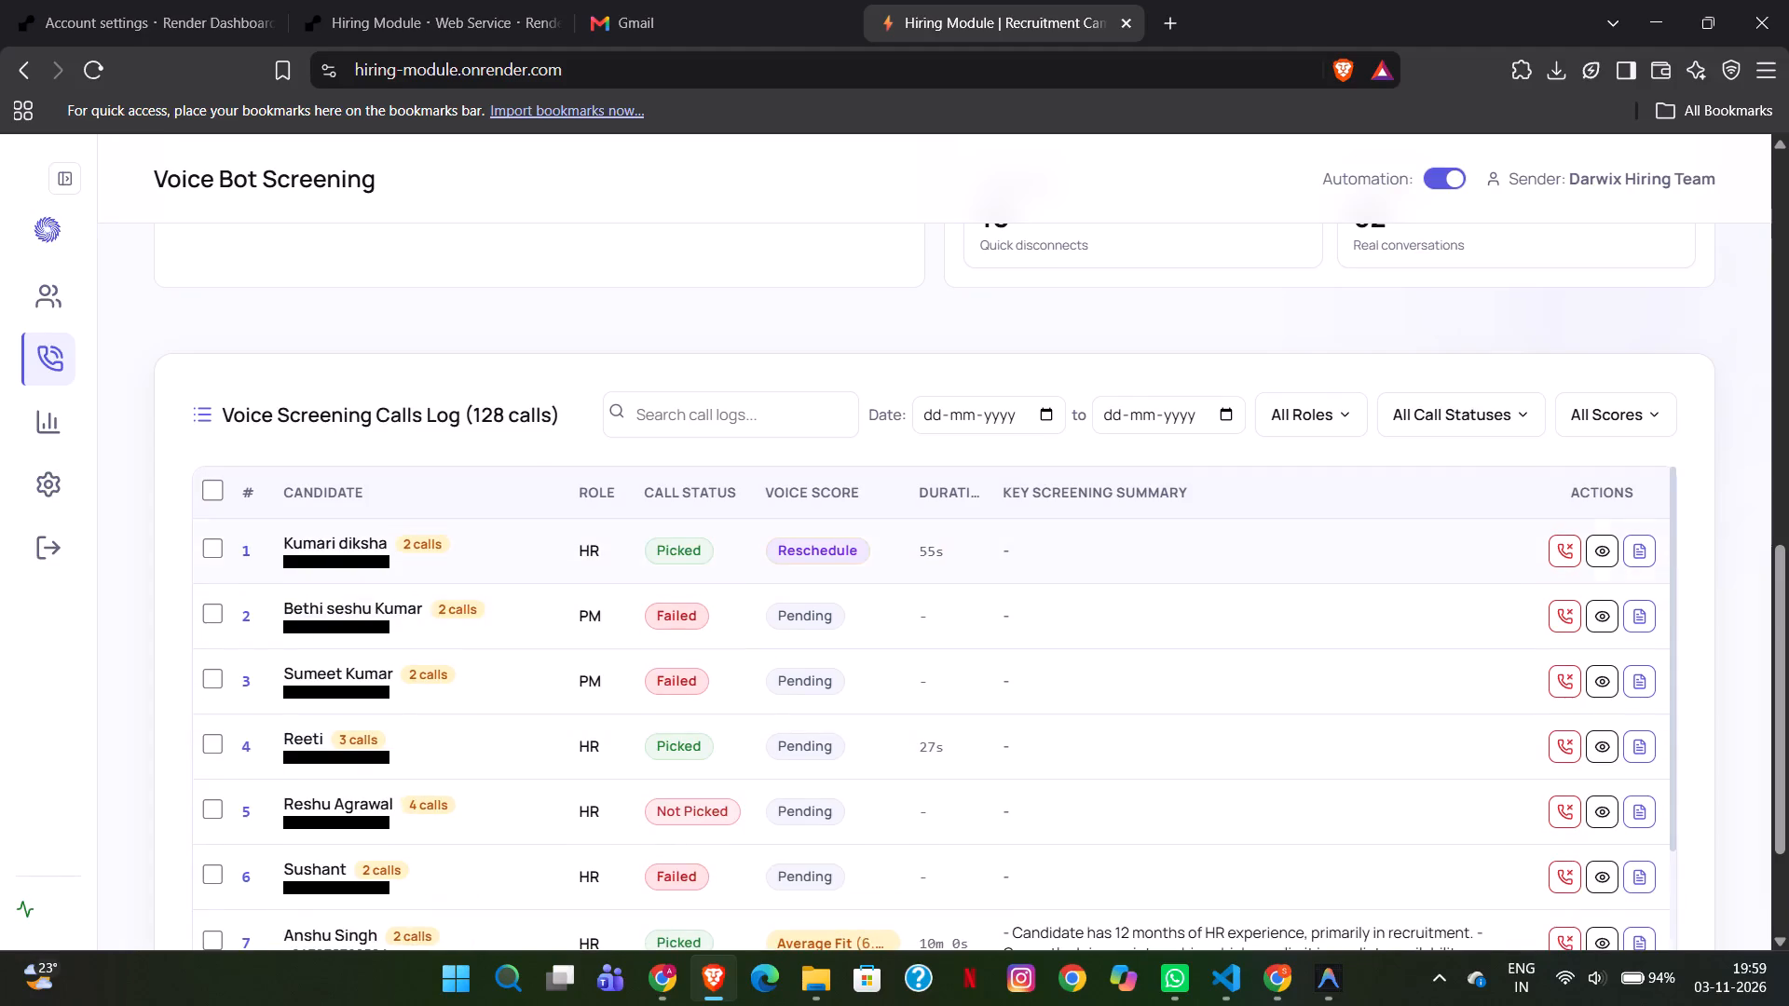
pyautogui.scroll(-1, 761, 289)
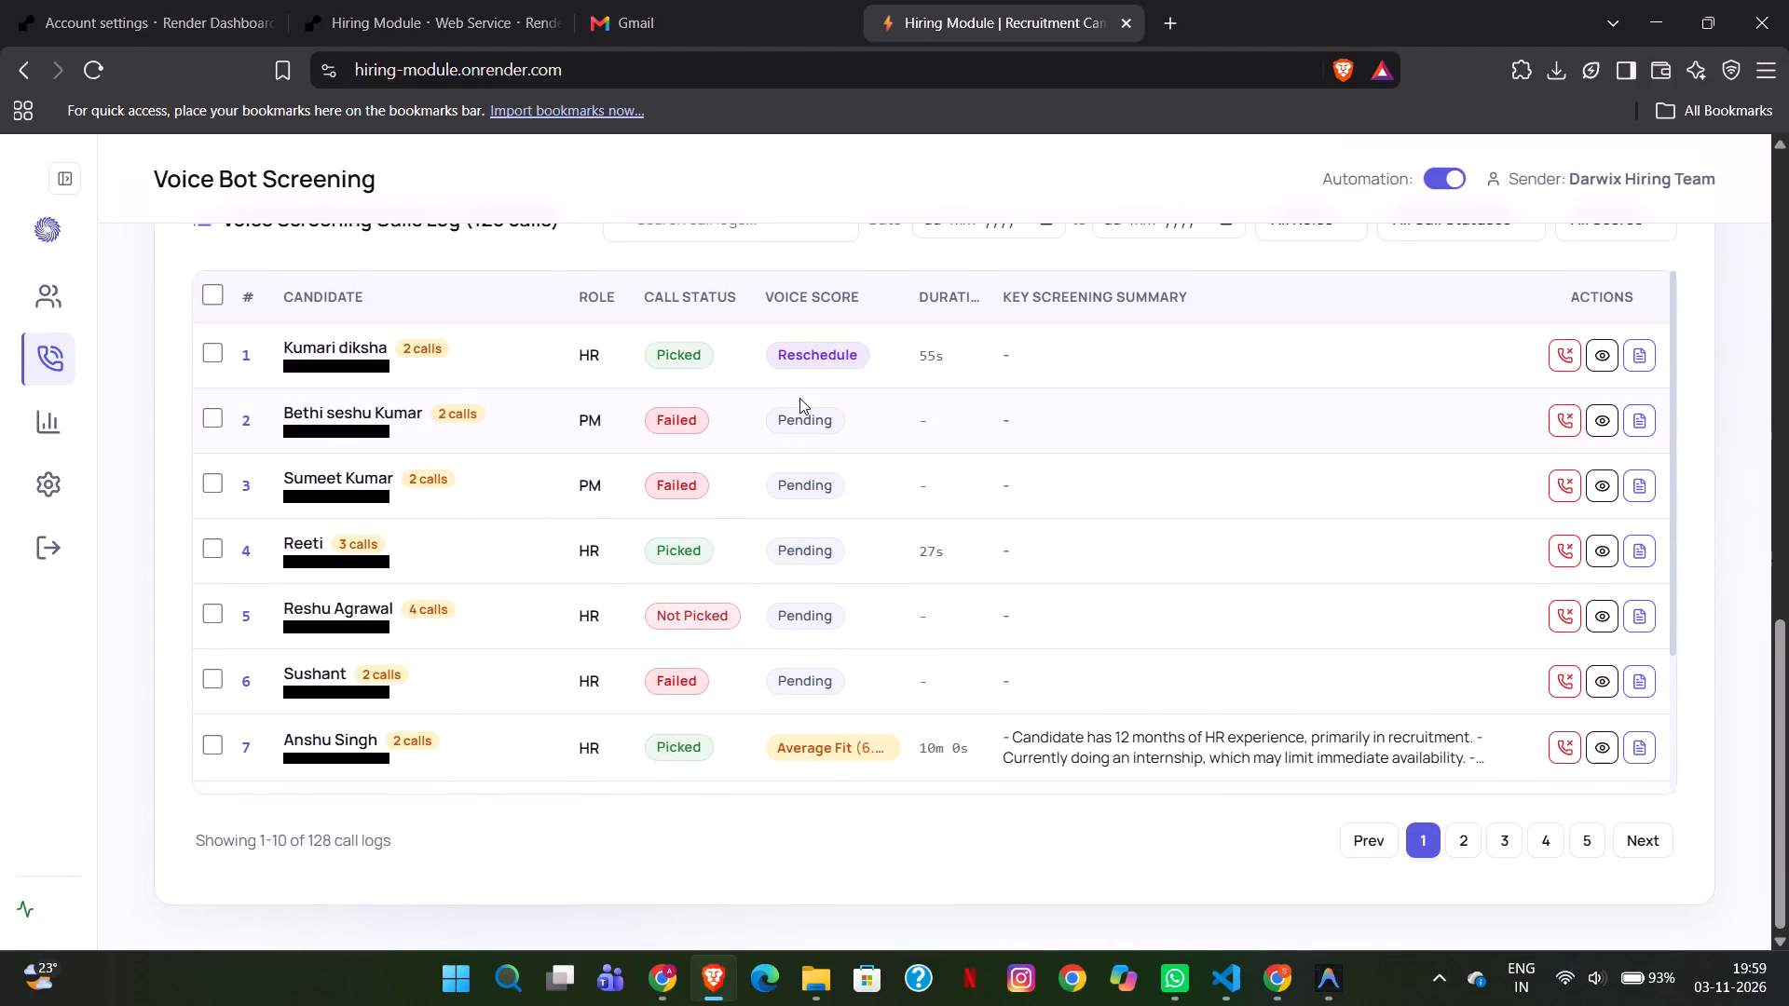
pyautogui.scroll(-1, 799, 398)
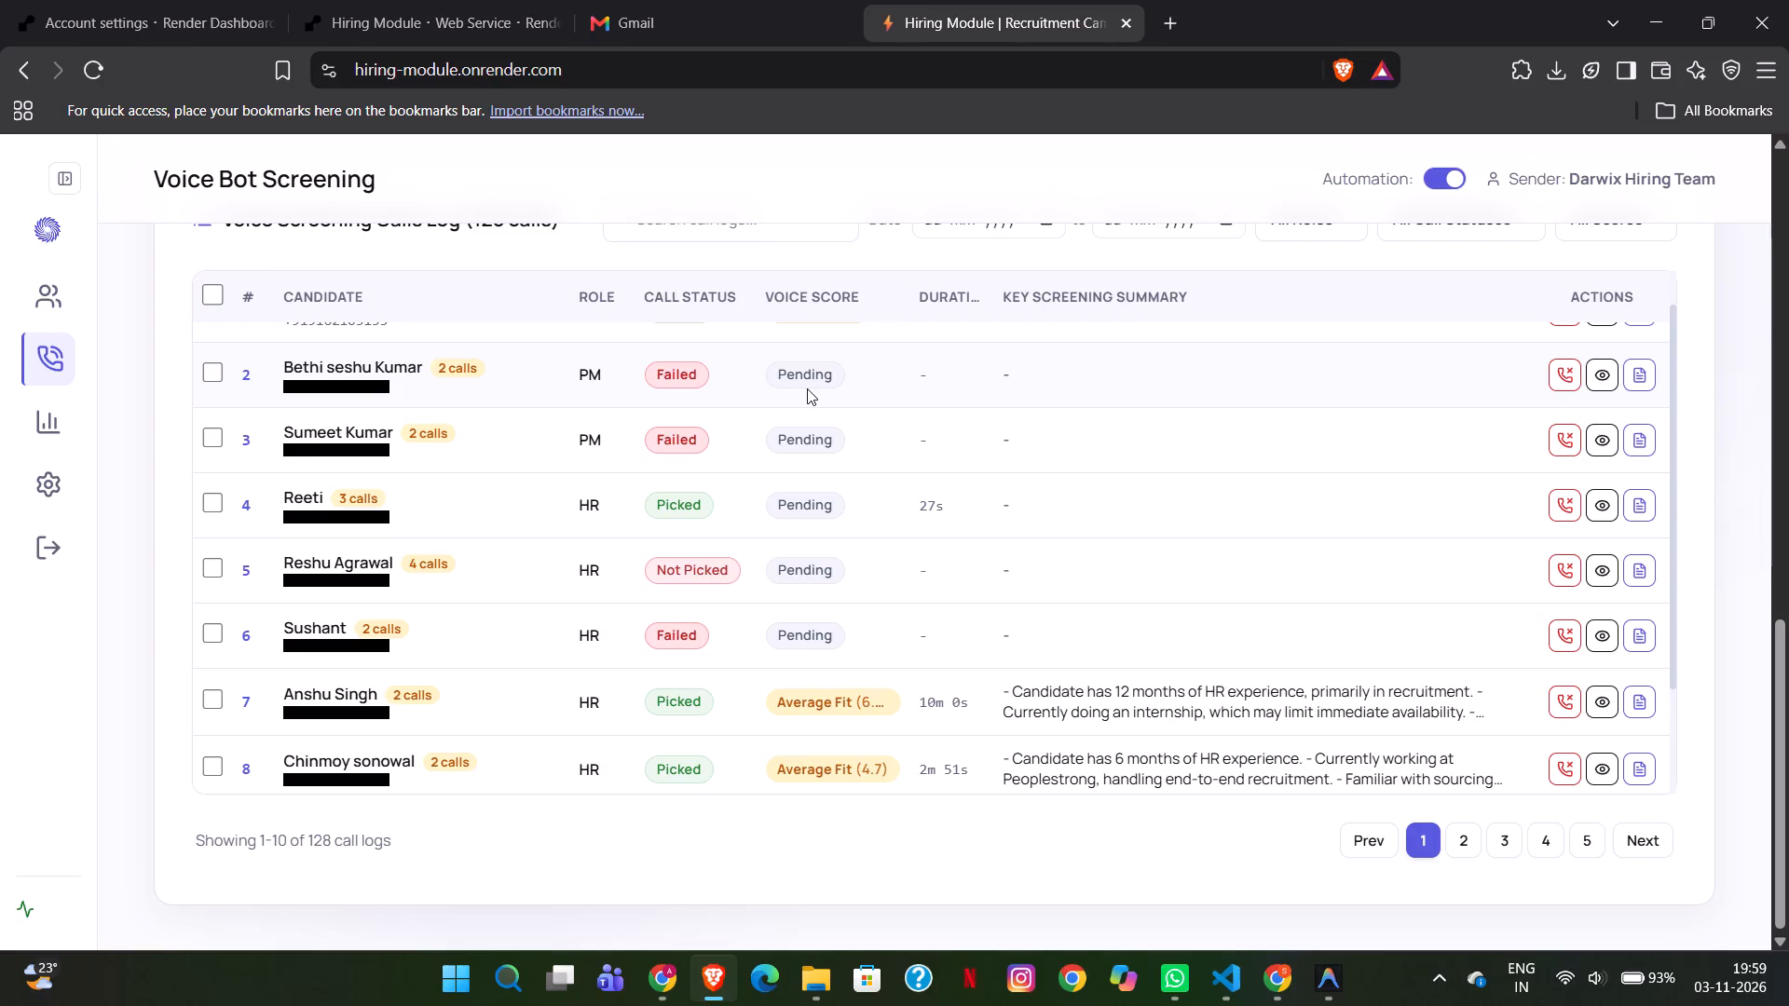
pyautogui.tripleClick(823, 494)
pyautogui.click(823, 494)
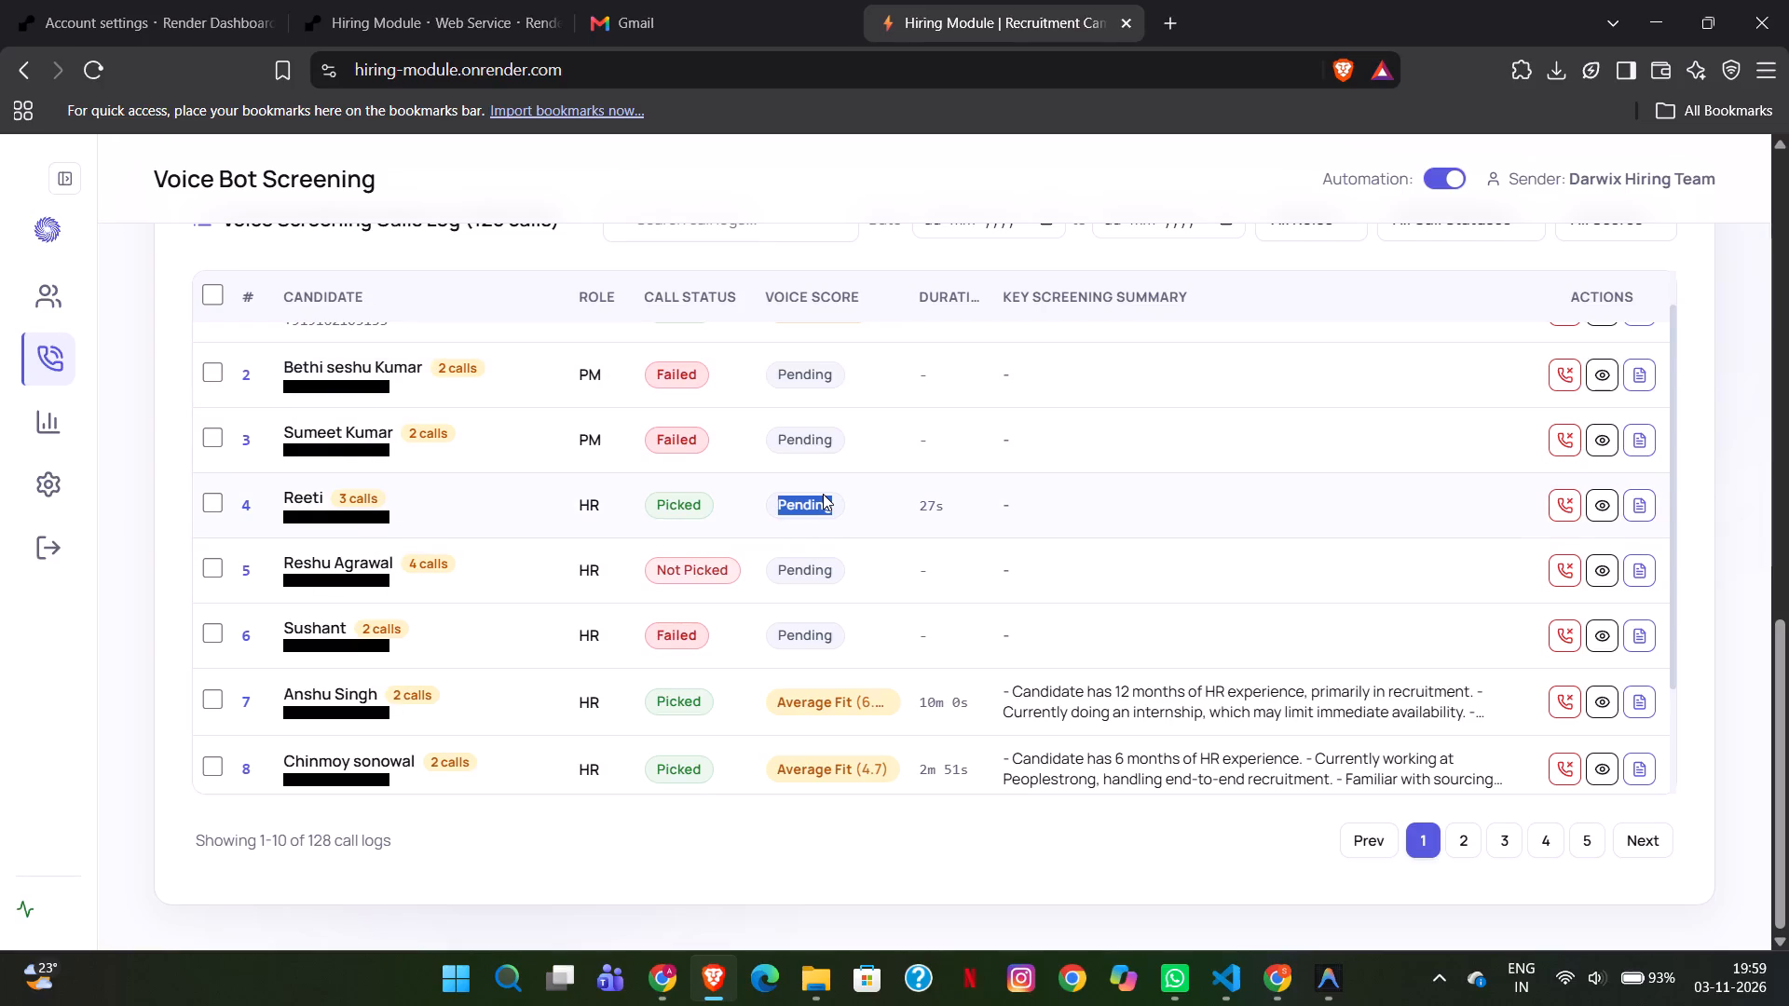
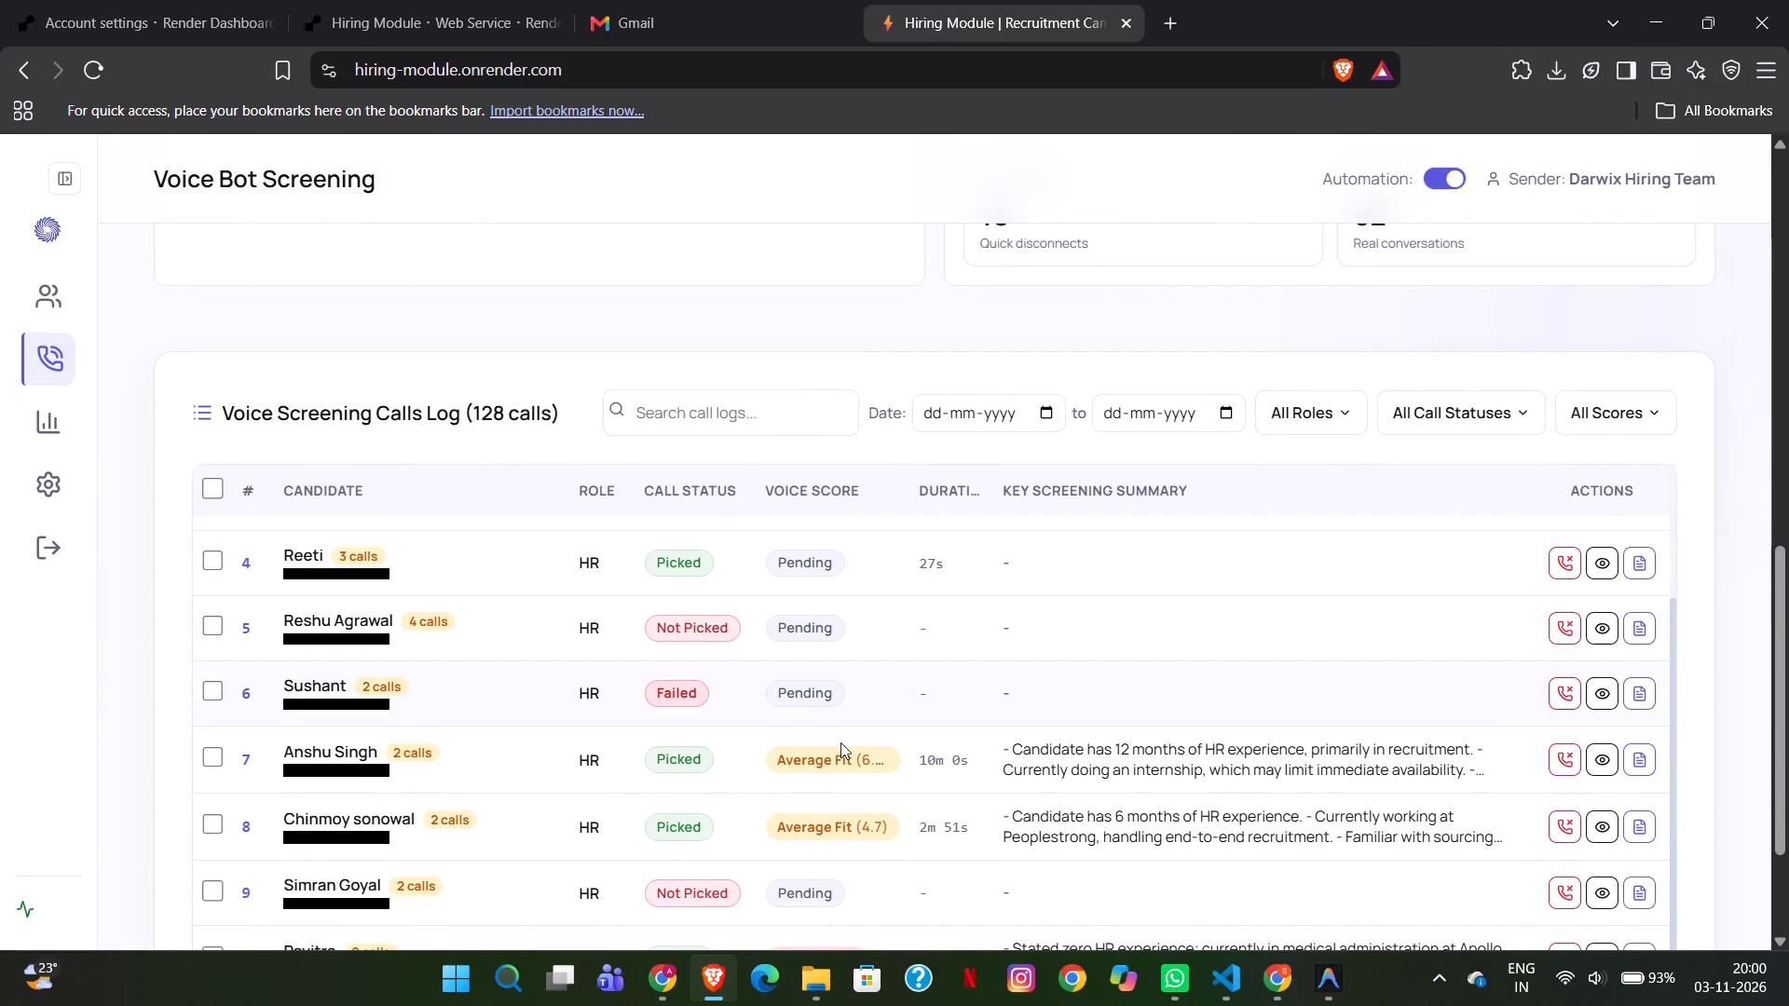
# Go through the calls log's statuses and voice scores and view the call history of the HR candidate in row 4.
pyautogui.scroll(-2, 826, 795)
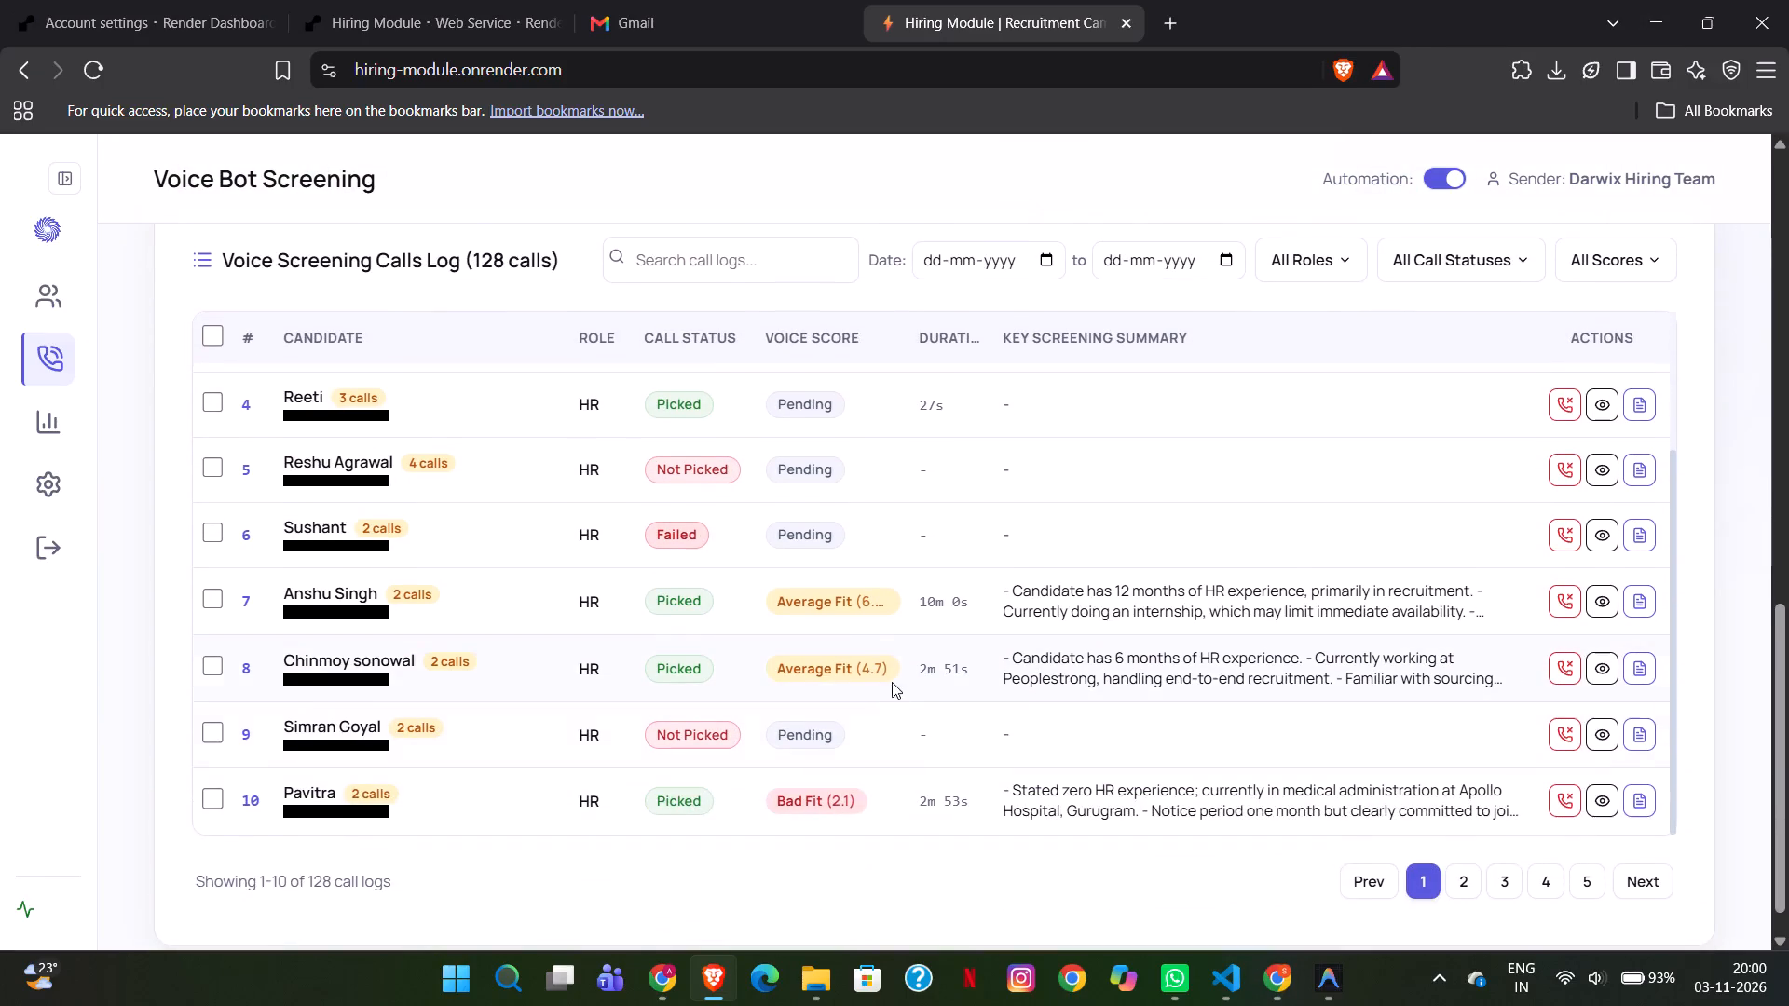
pyautogui.tripleClick(875, 611)
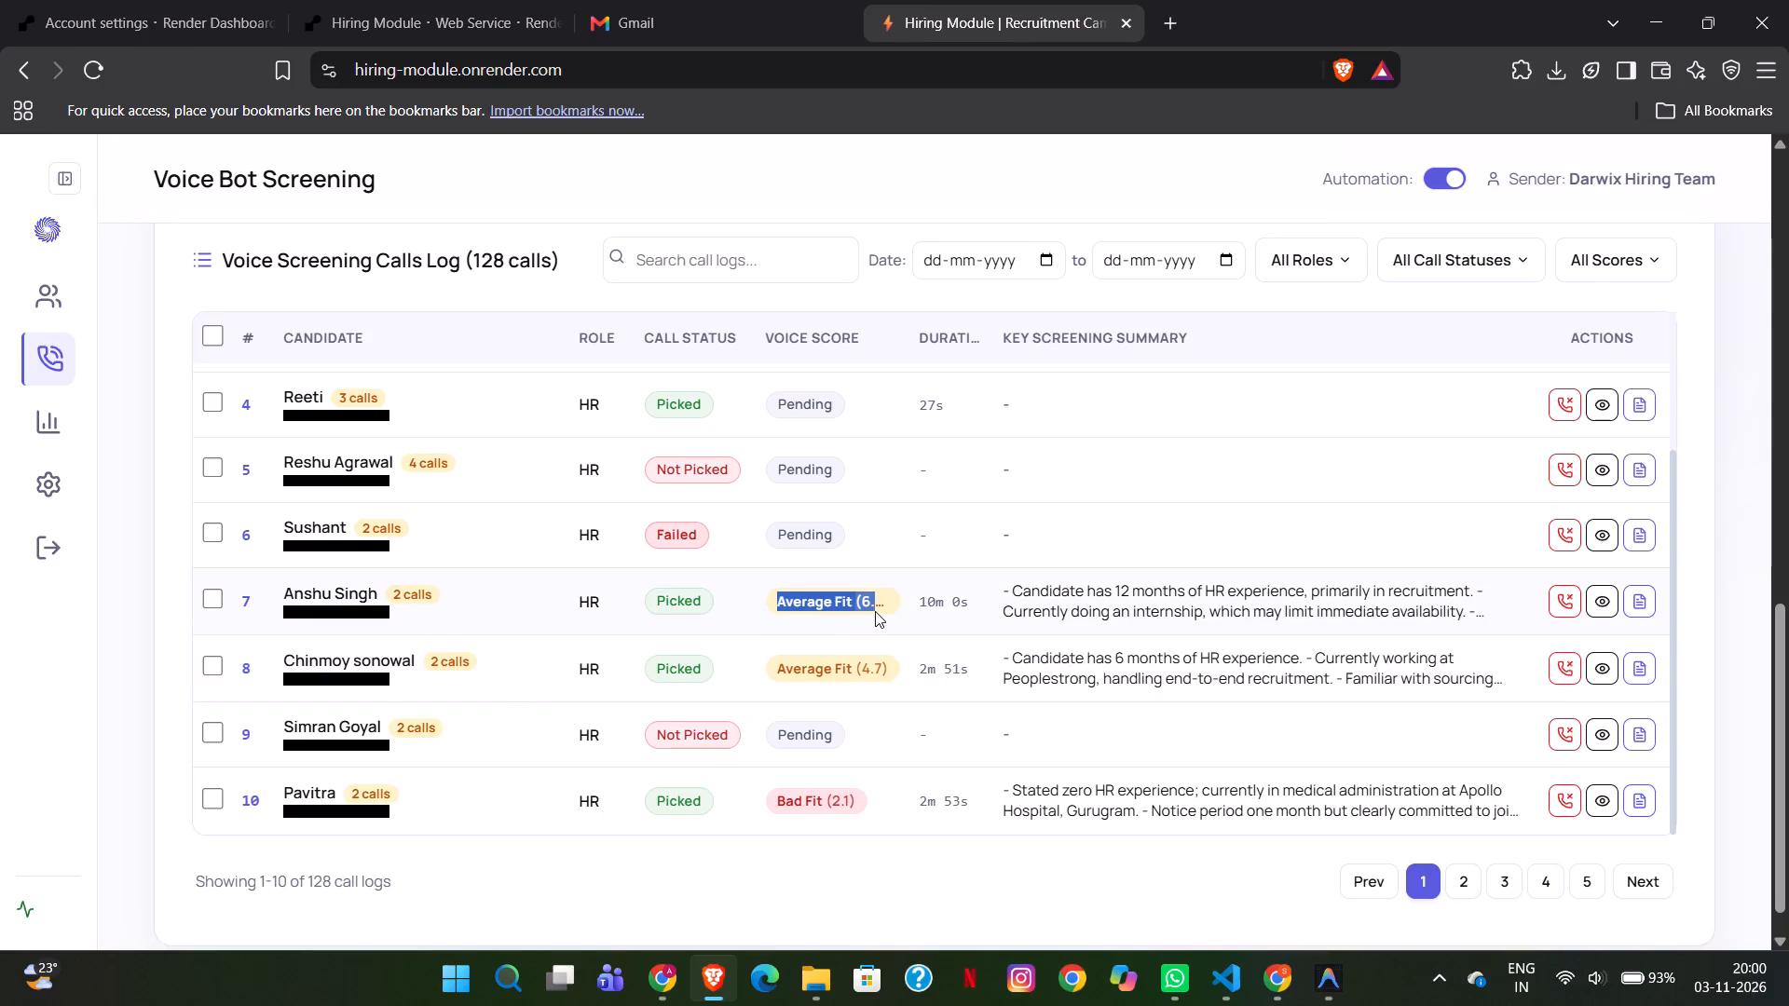
pyautogui.click(897, 153)
pyautogui.scroll(2, 685, 551)
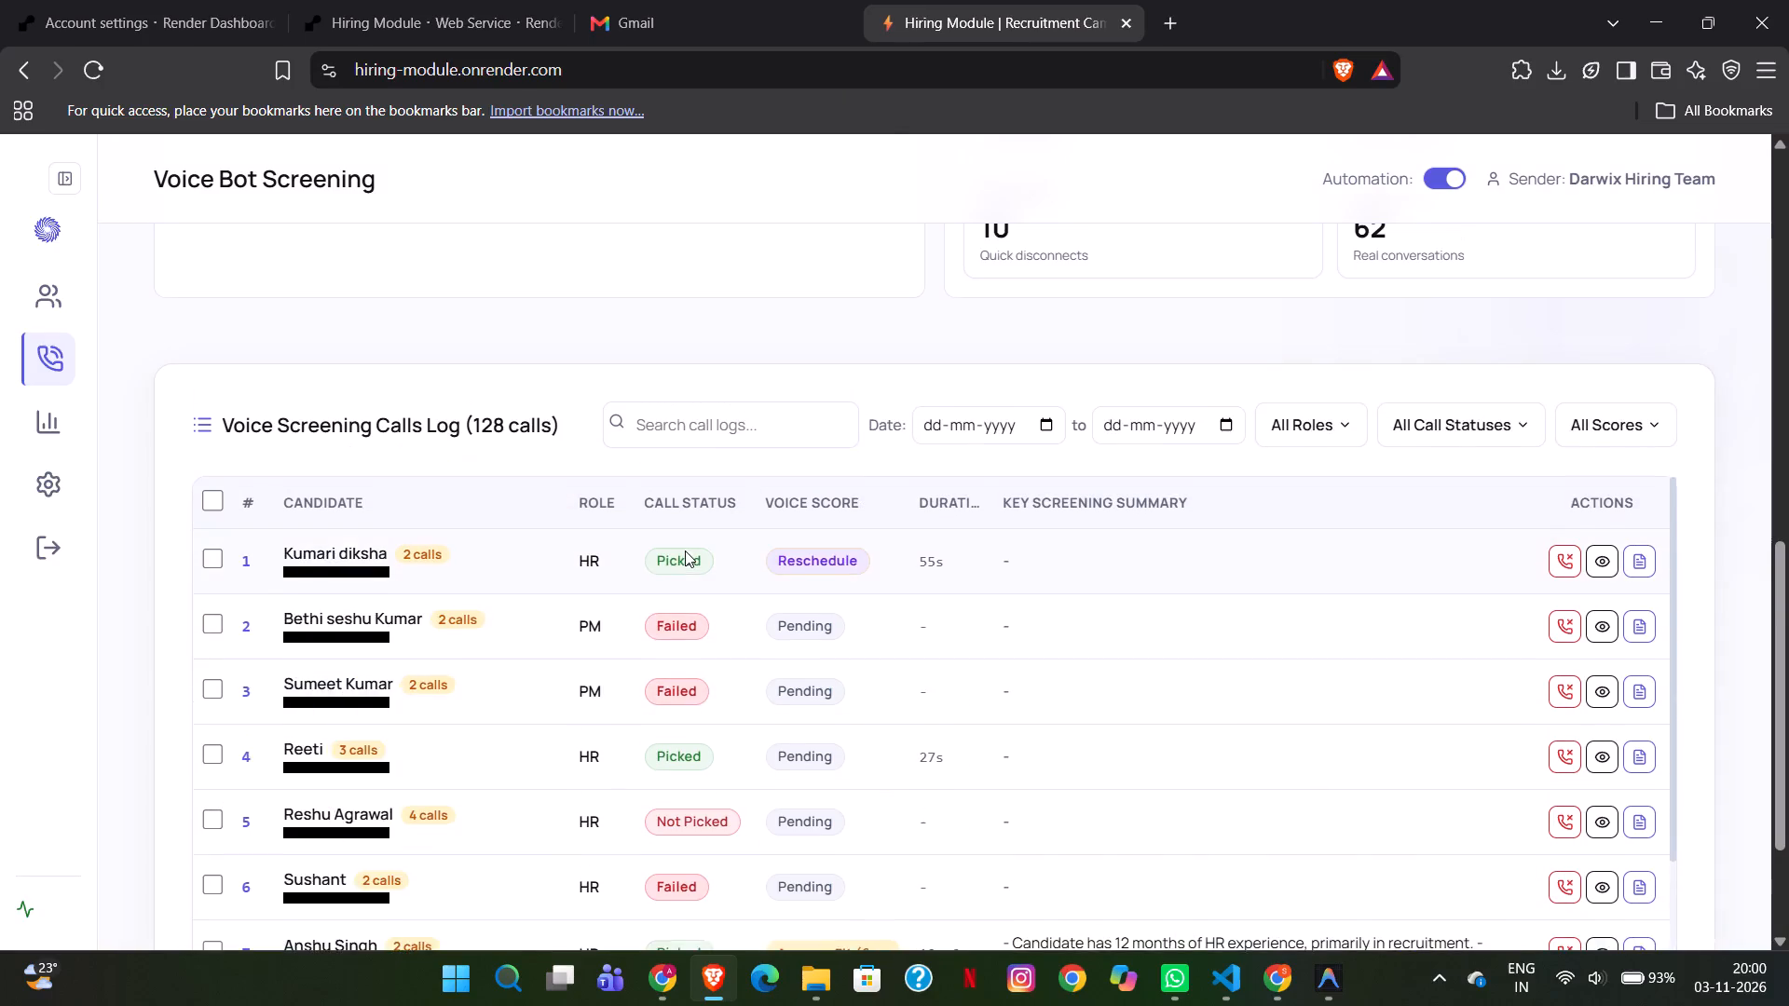
pyautogui.scroll(-2, 685, 551)
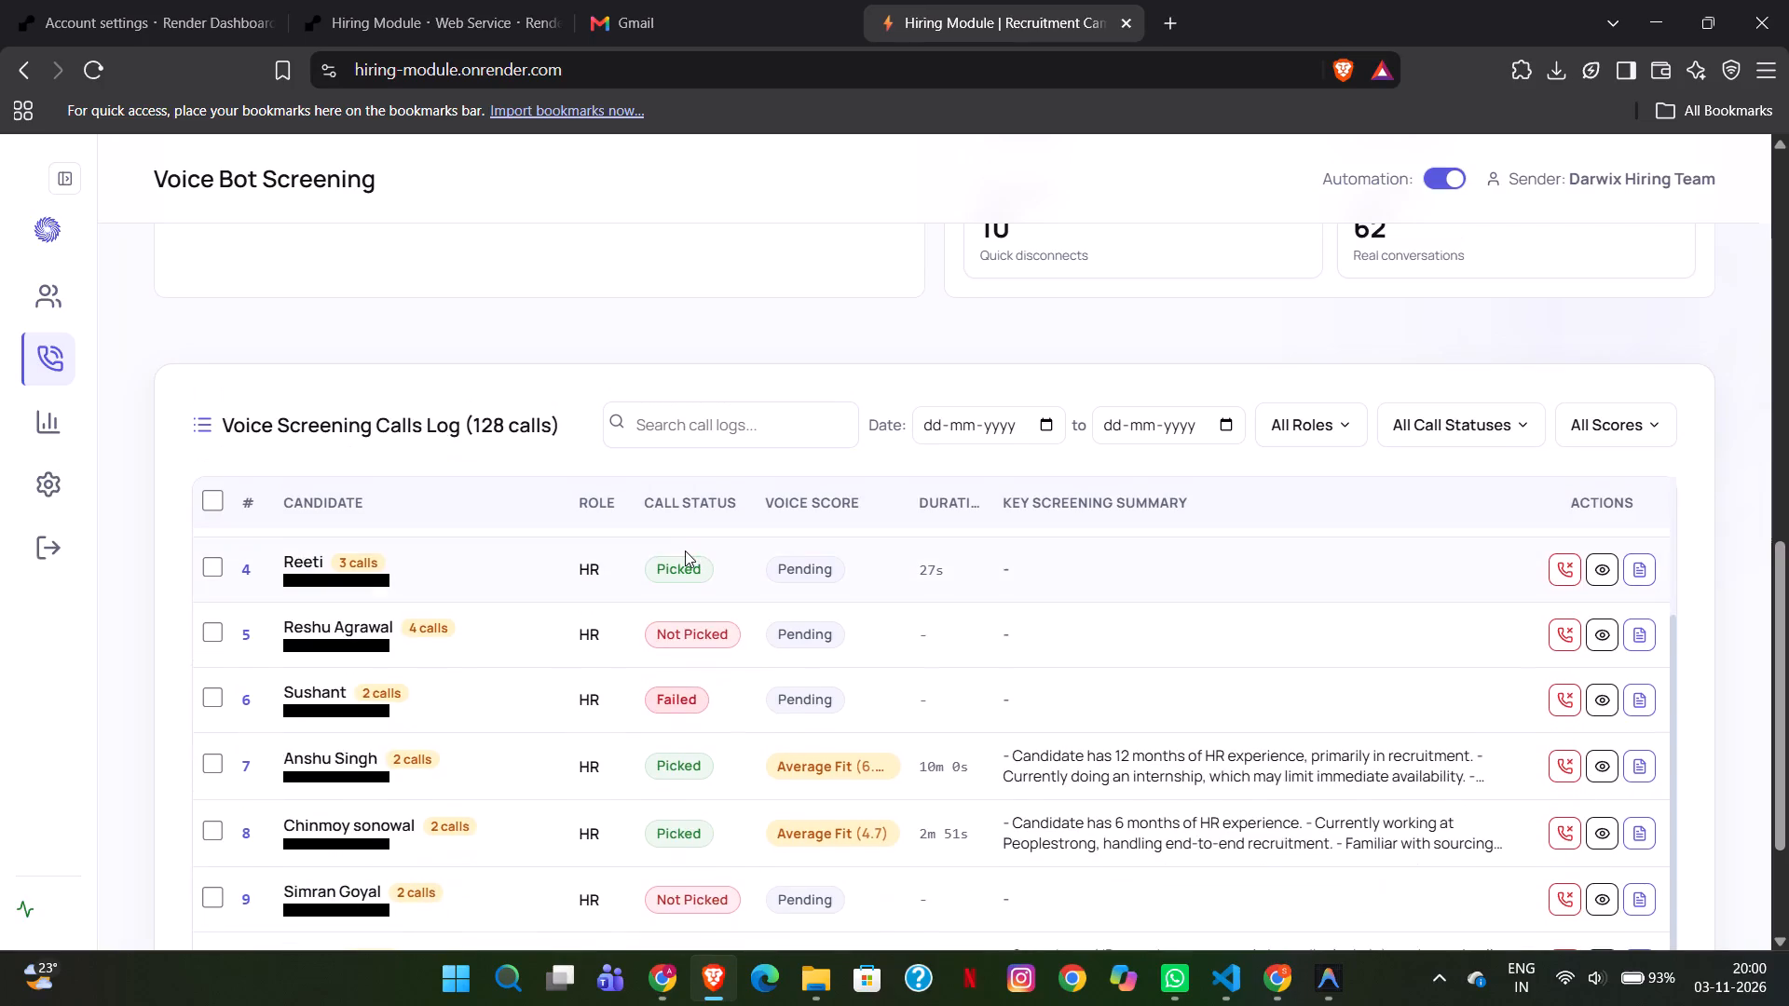
pyautogui.click(1607, 558)
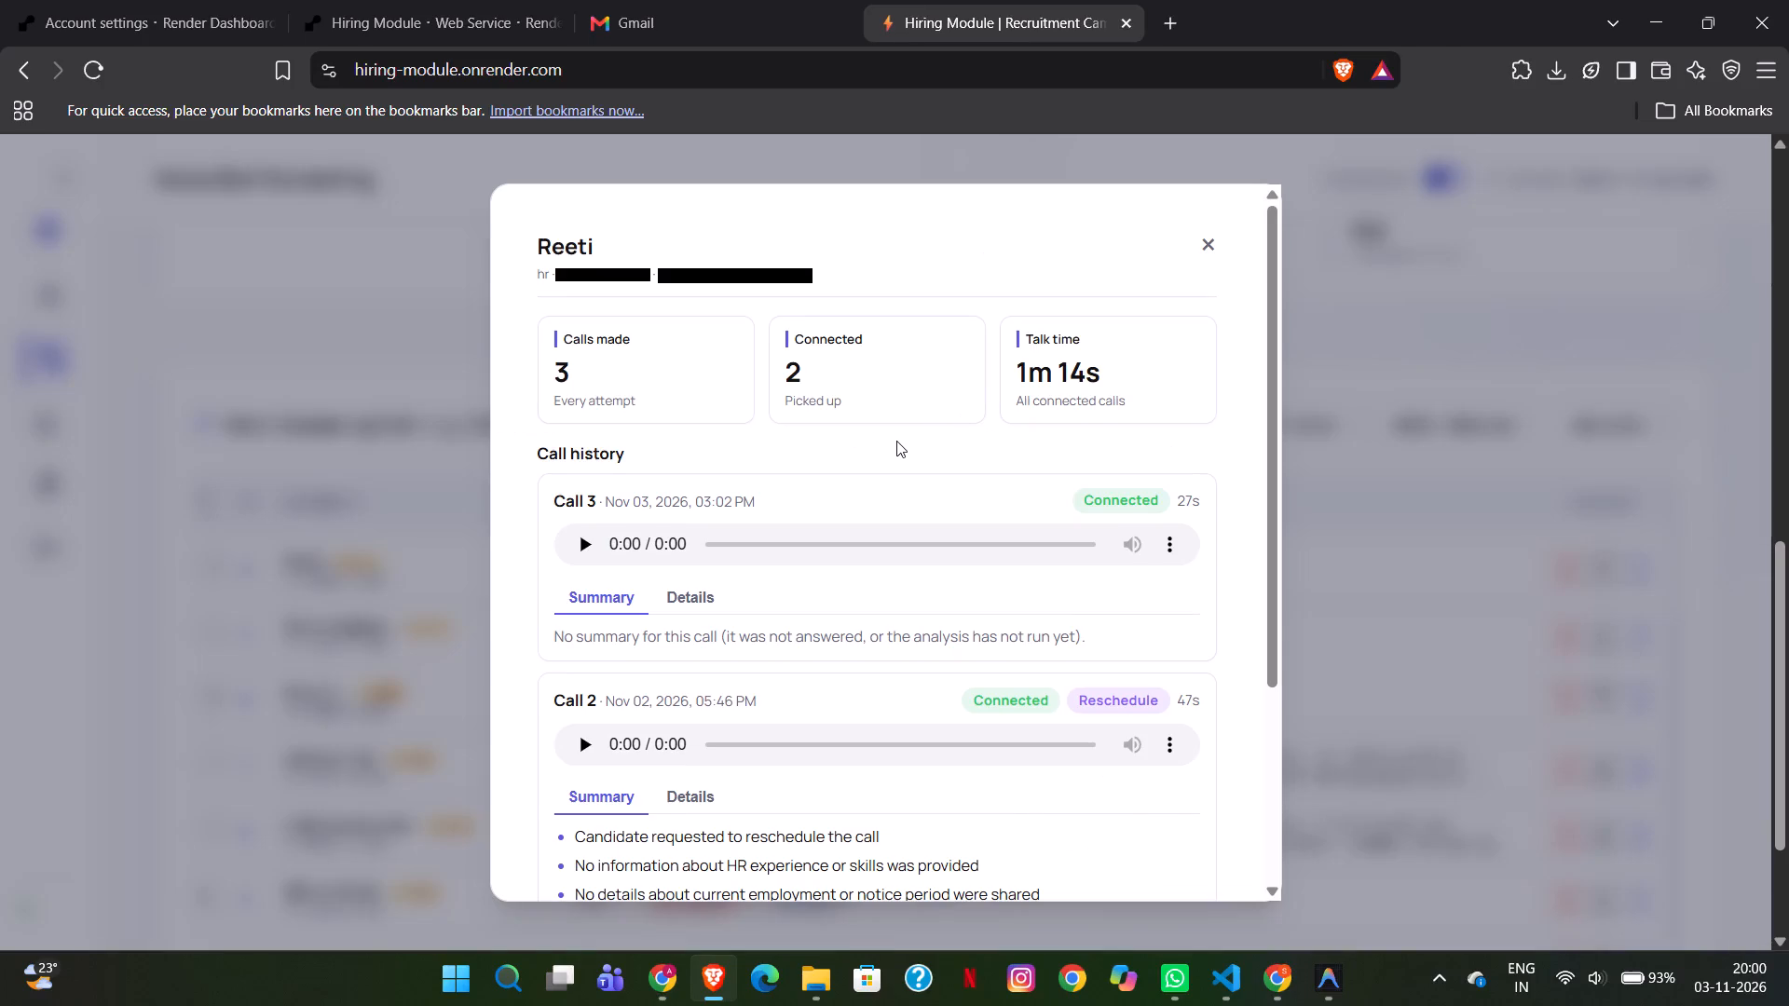
pyautogui.click(1209, 238)
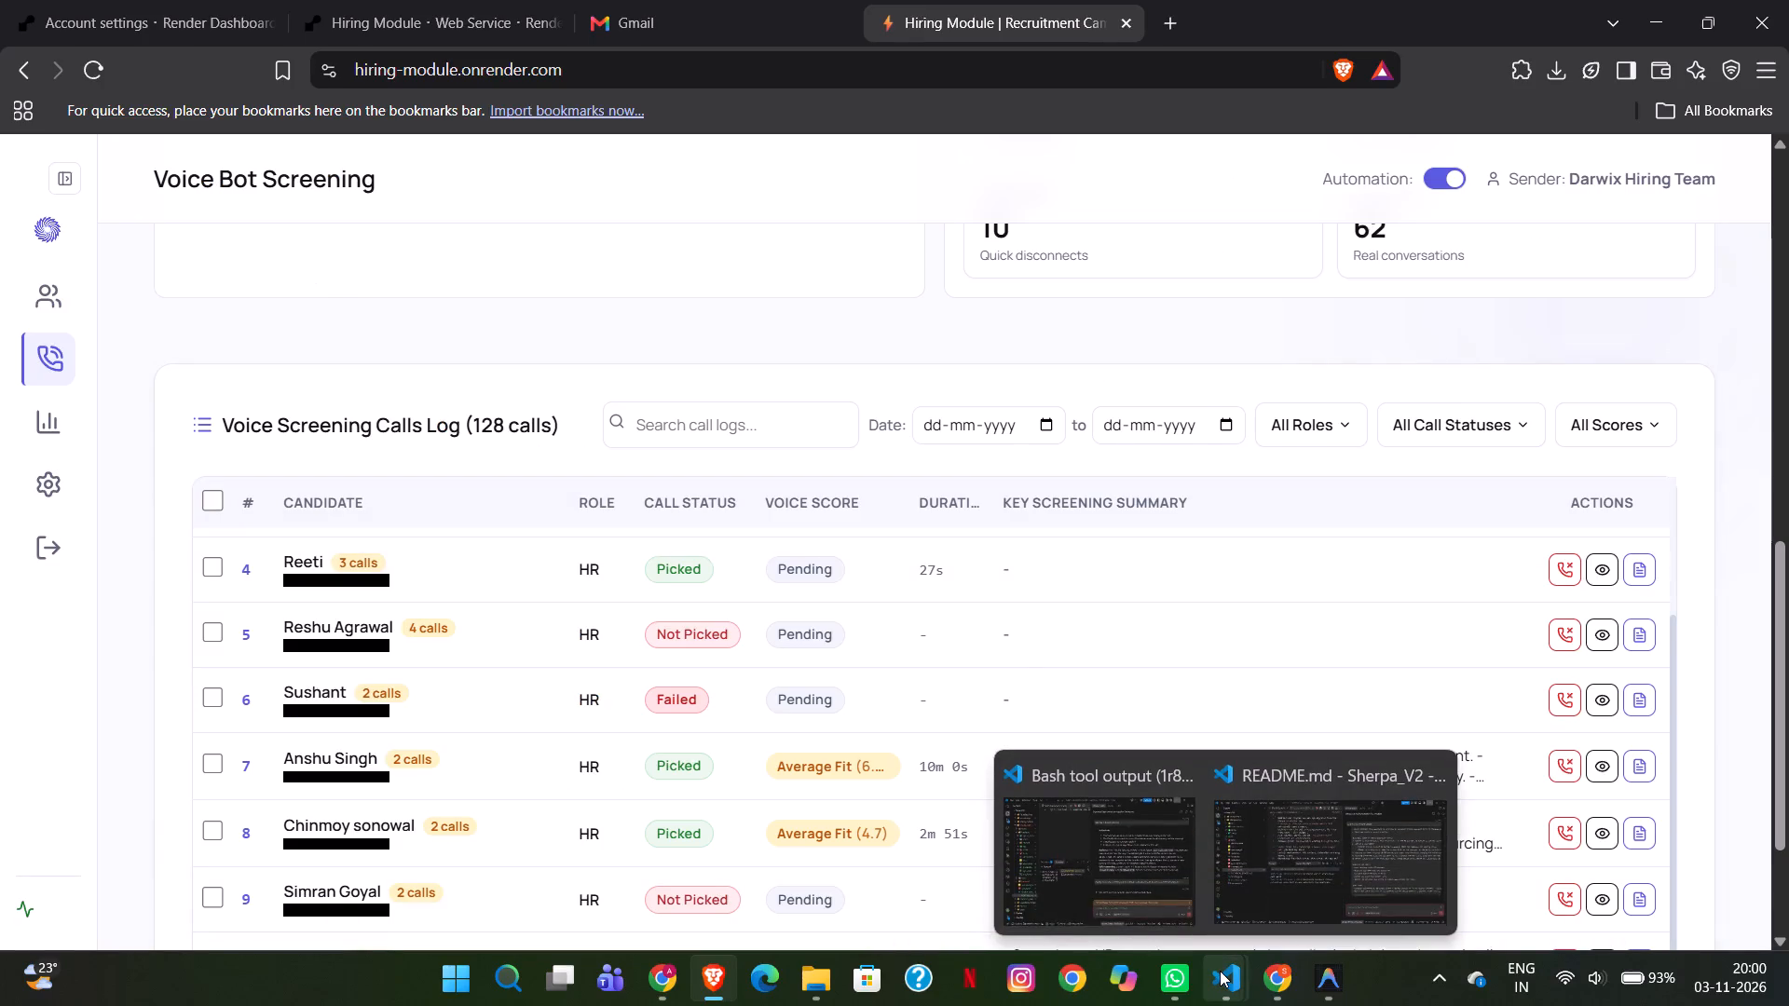
pyautogui.click(1169, 848)
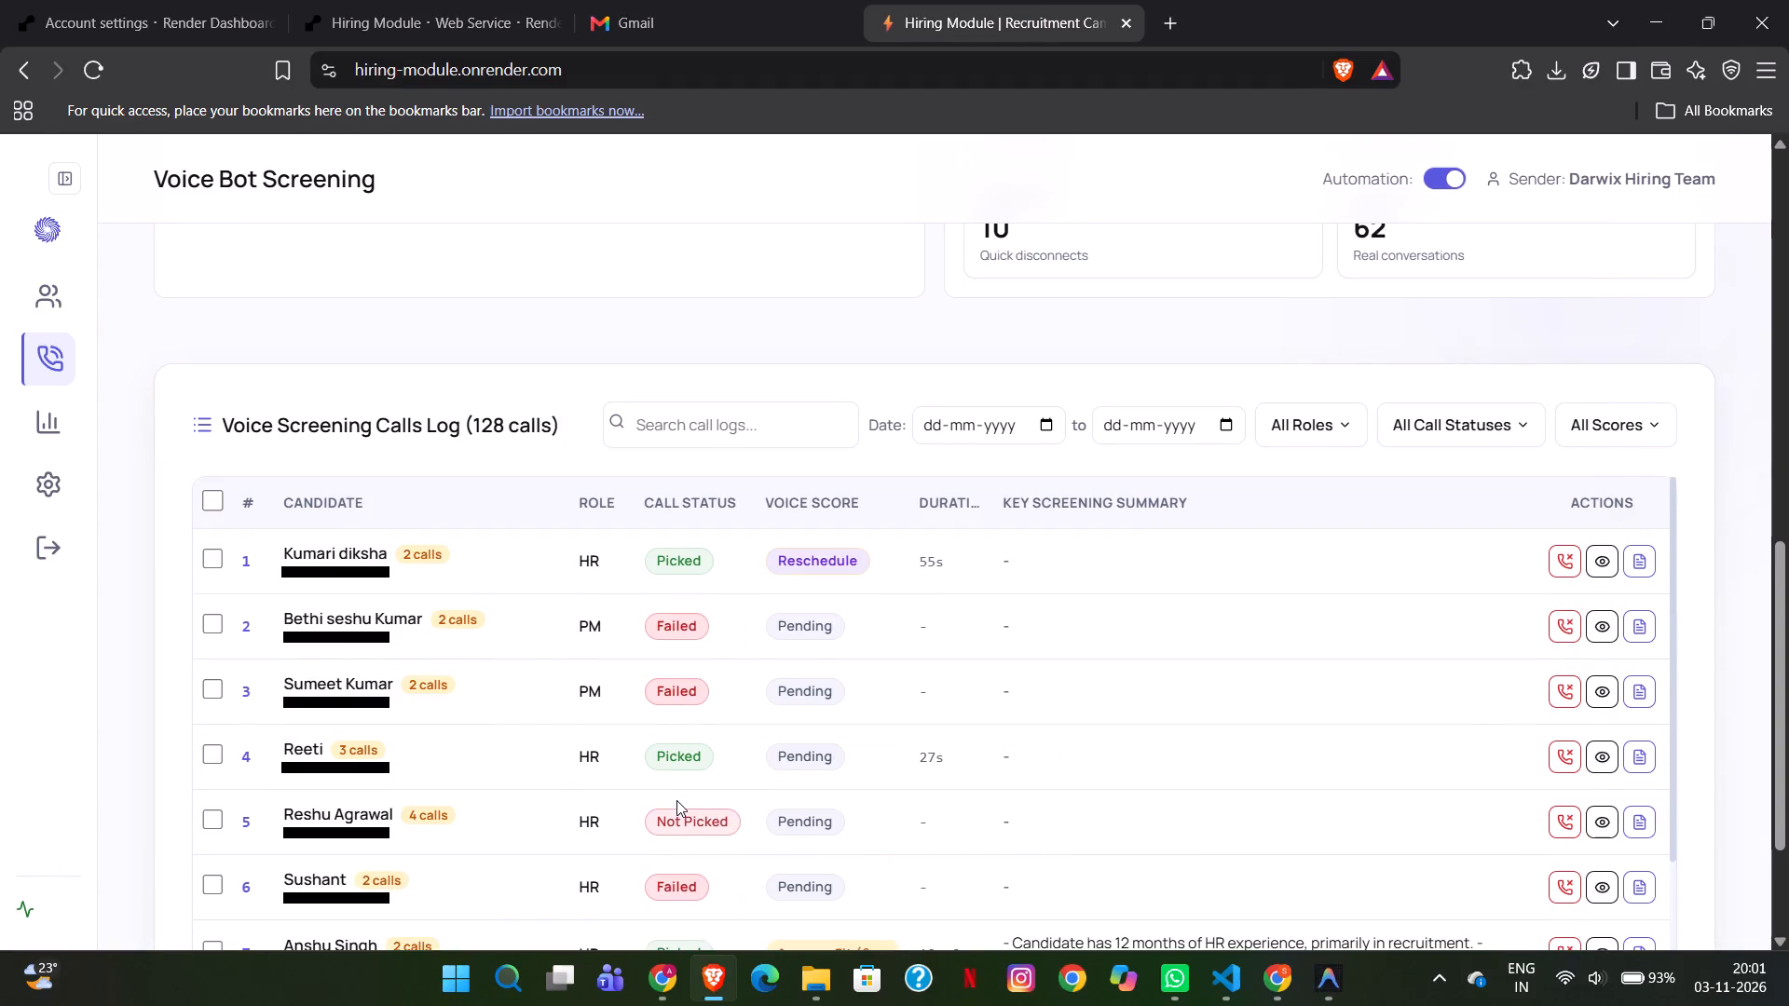
pyautogui.scroll(-3, 784, 476)
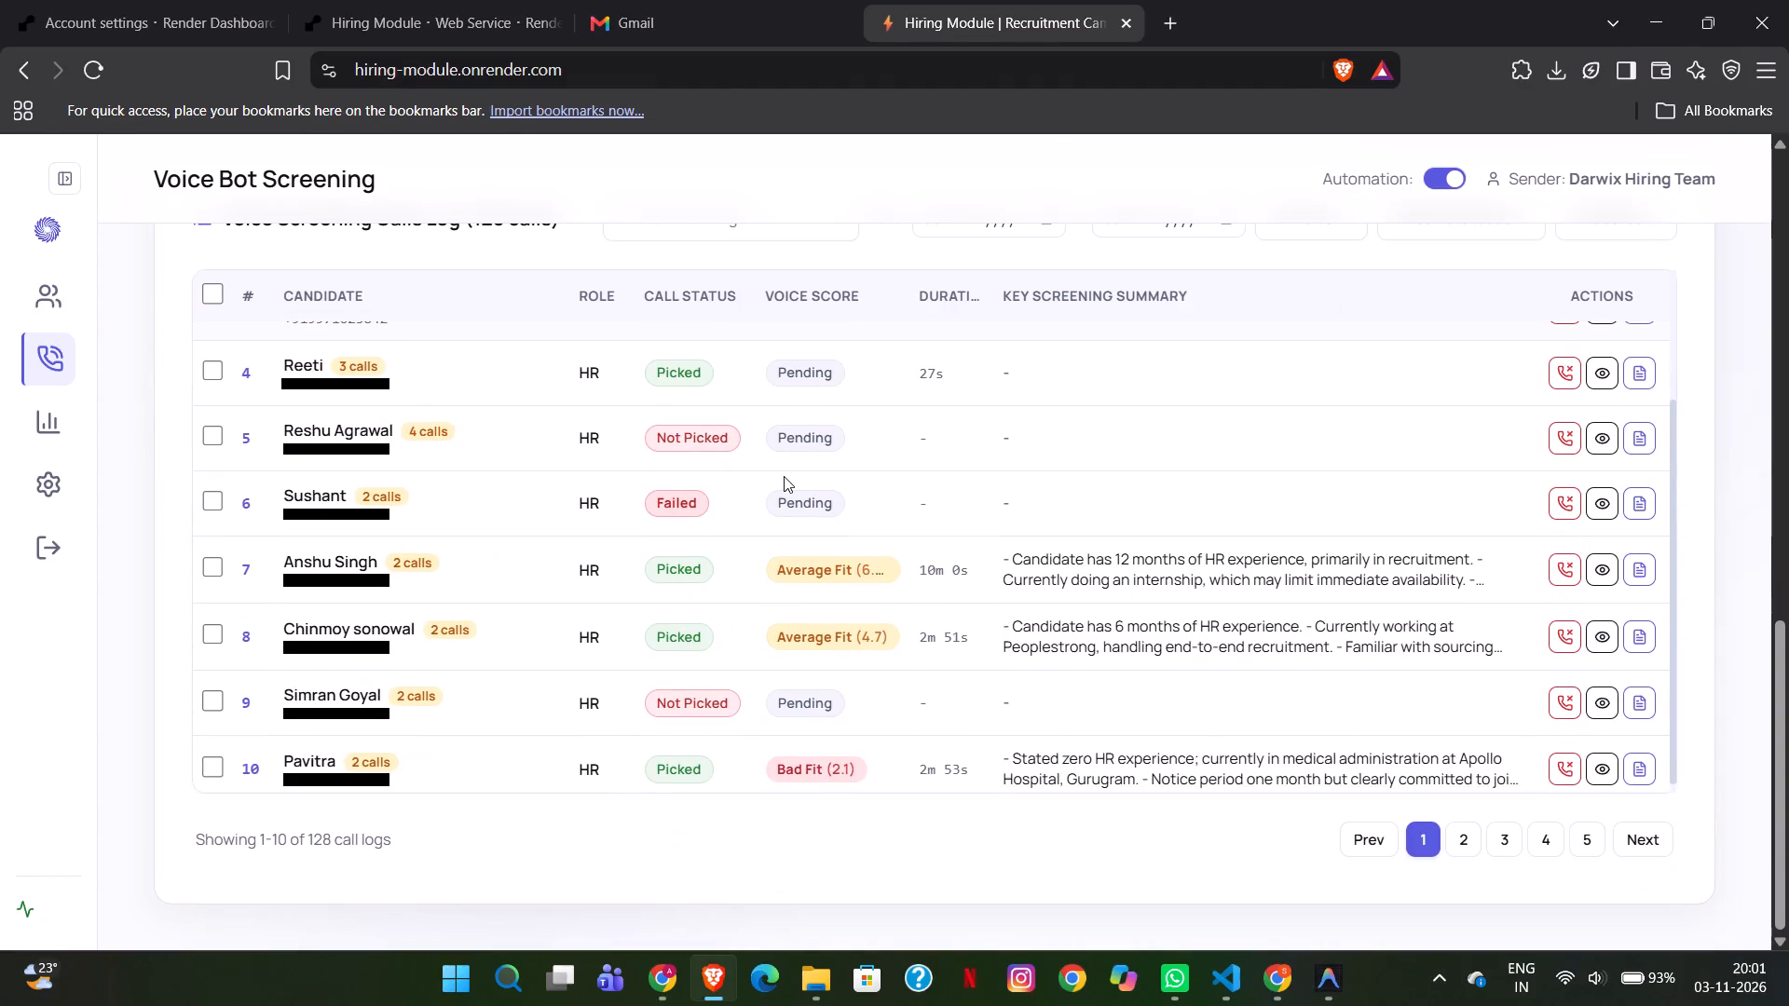
pyautogui.scroll(-1, 784, 476)
pyautogui.scroll(4, 784, 476)
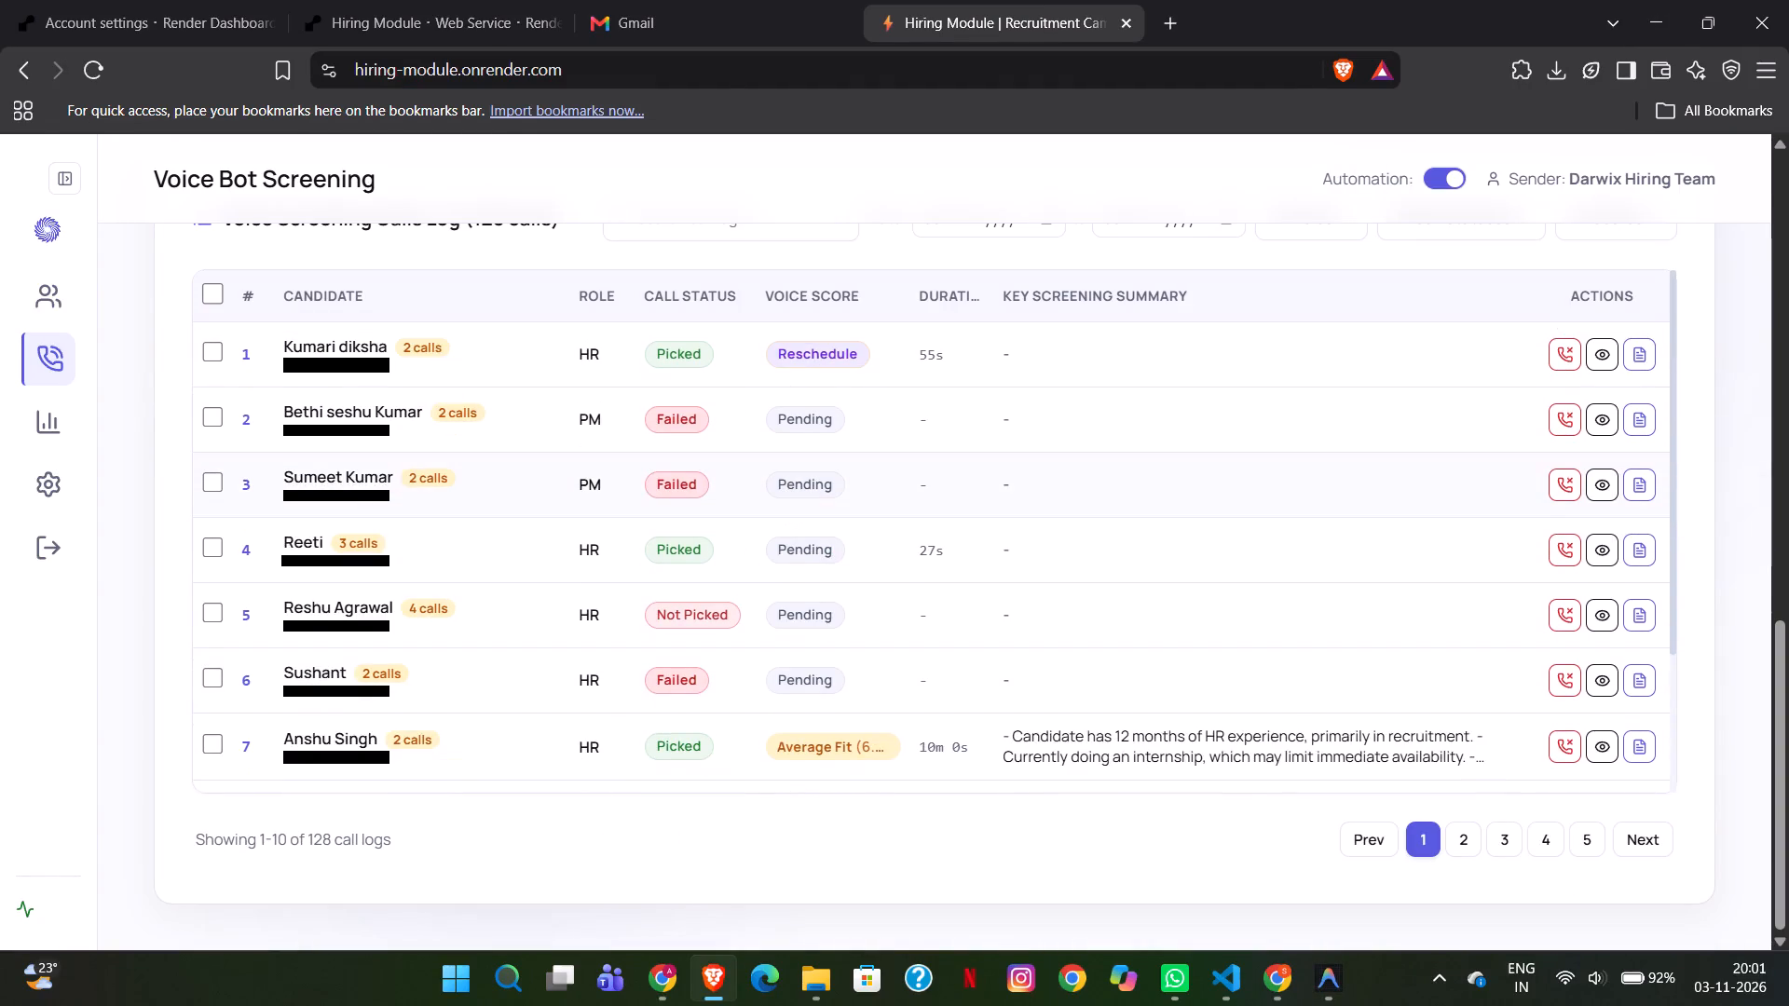
pyautogui.scroll(-6, 784, 476)
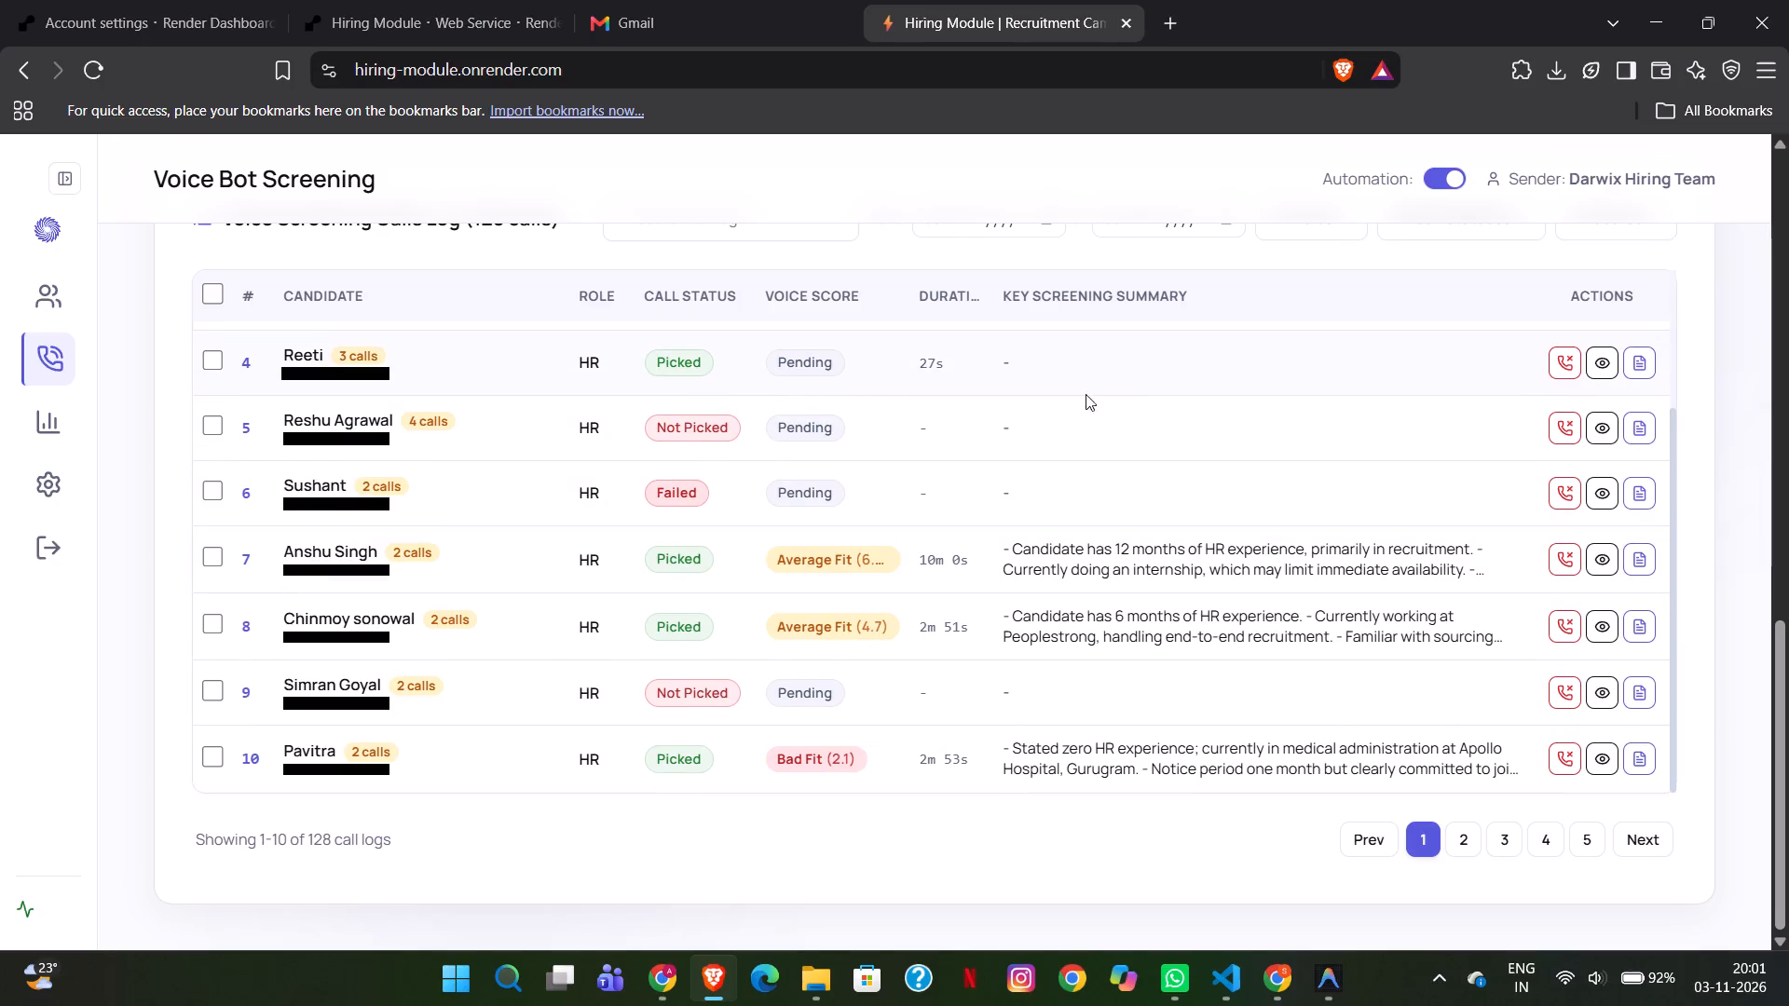
pyautogui.click(1606, 368)
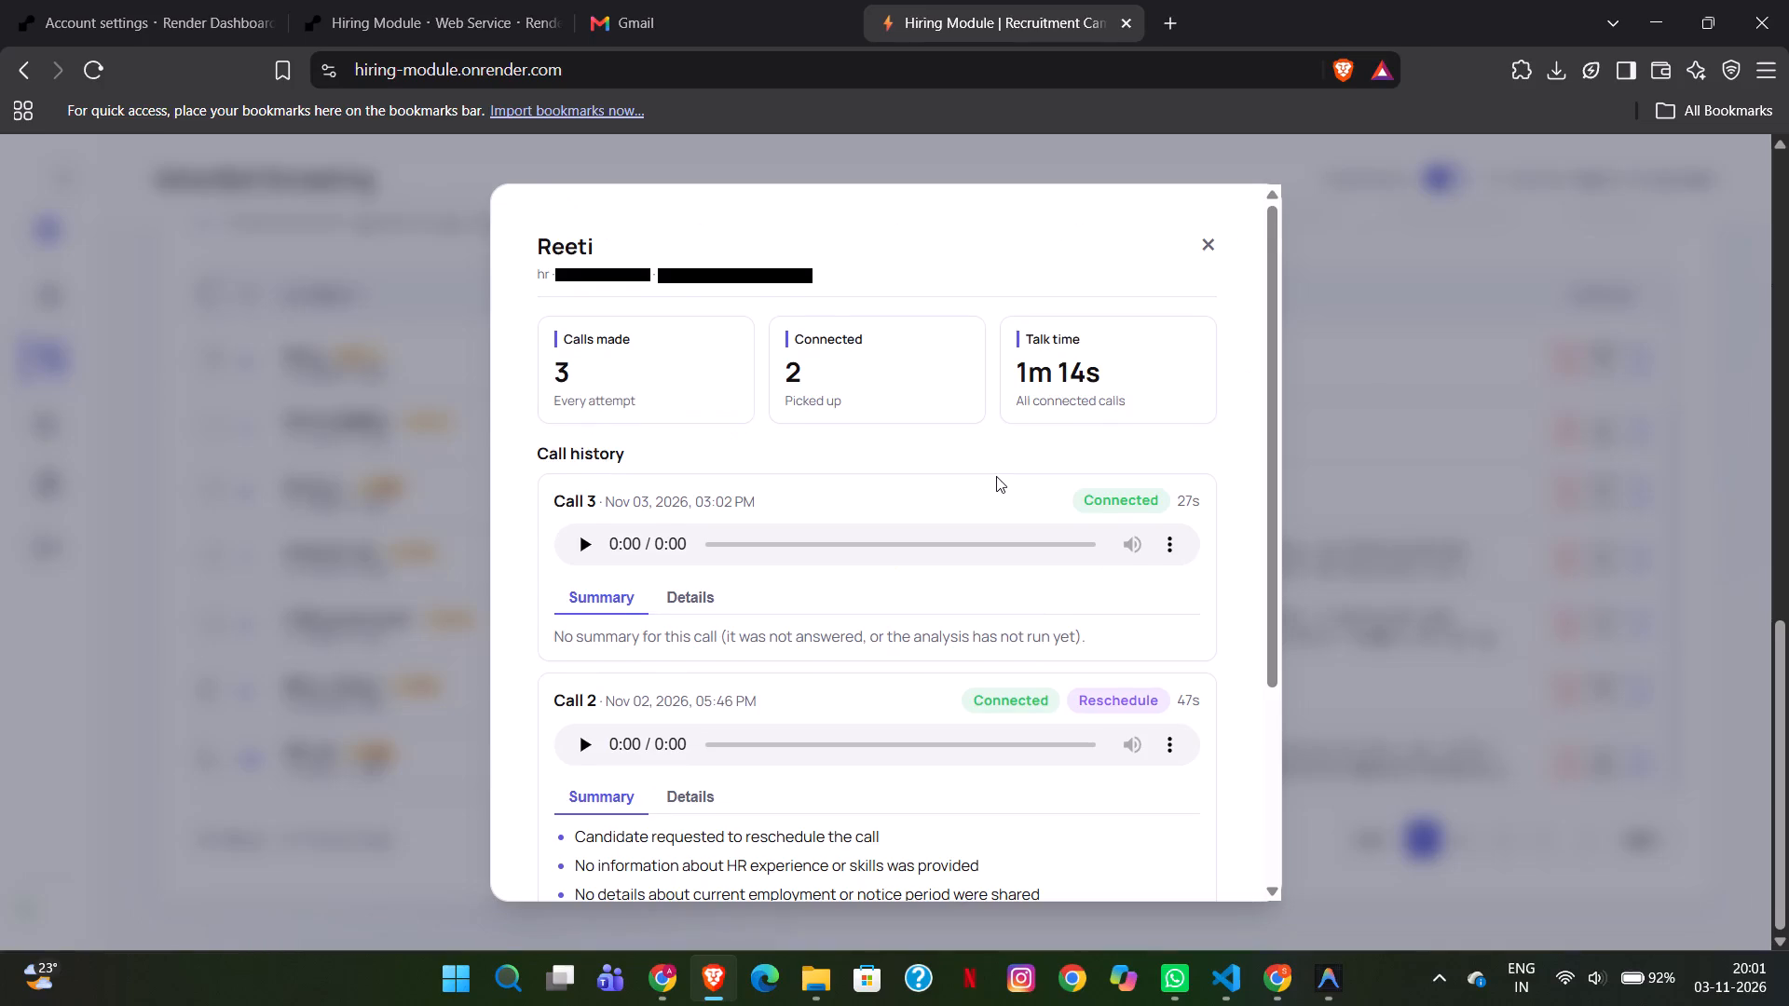
pyautogui.scroll(-1, 996, 476)
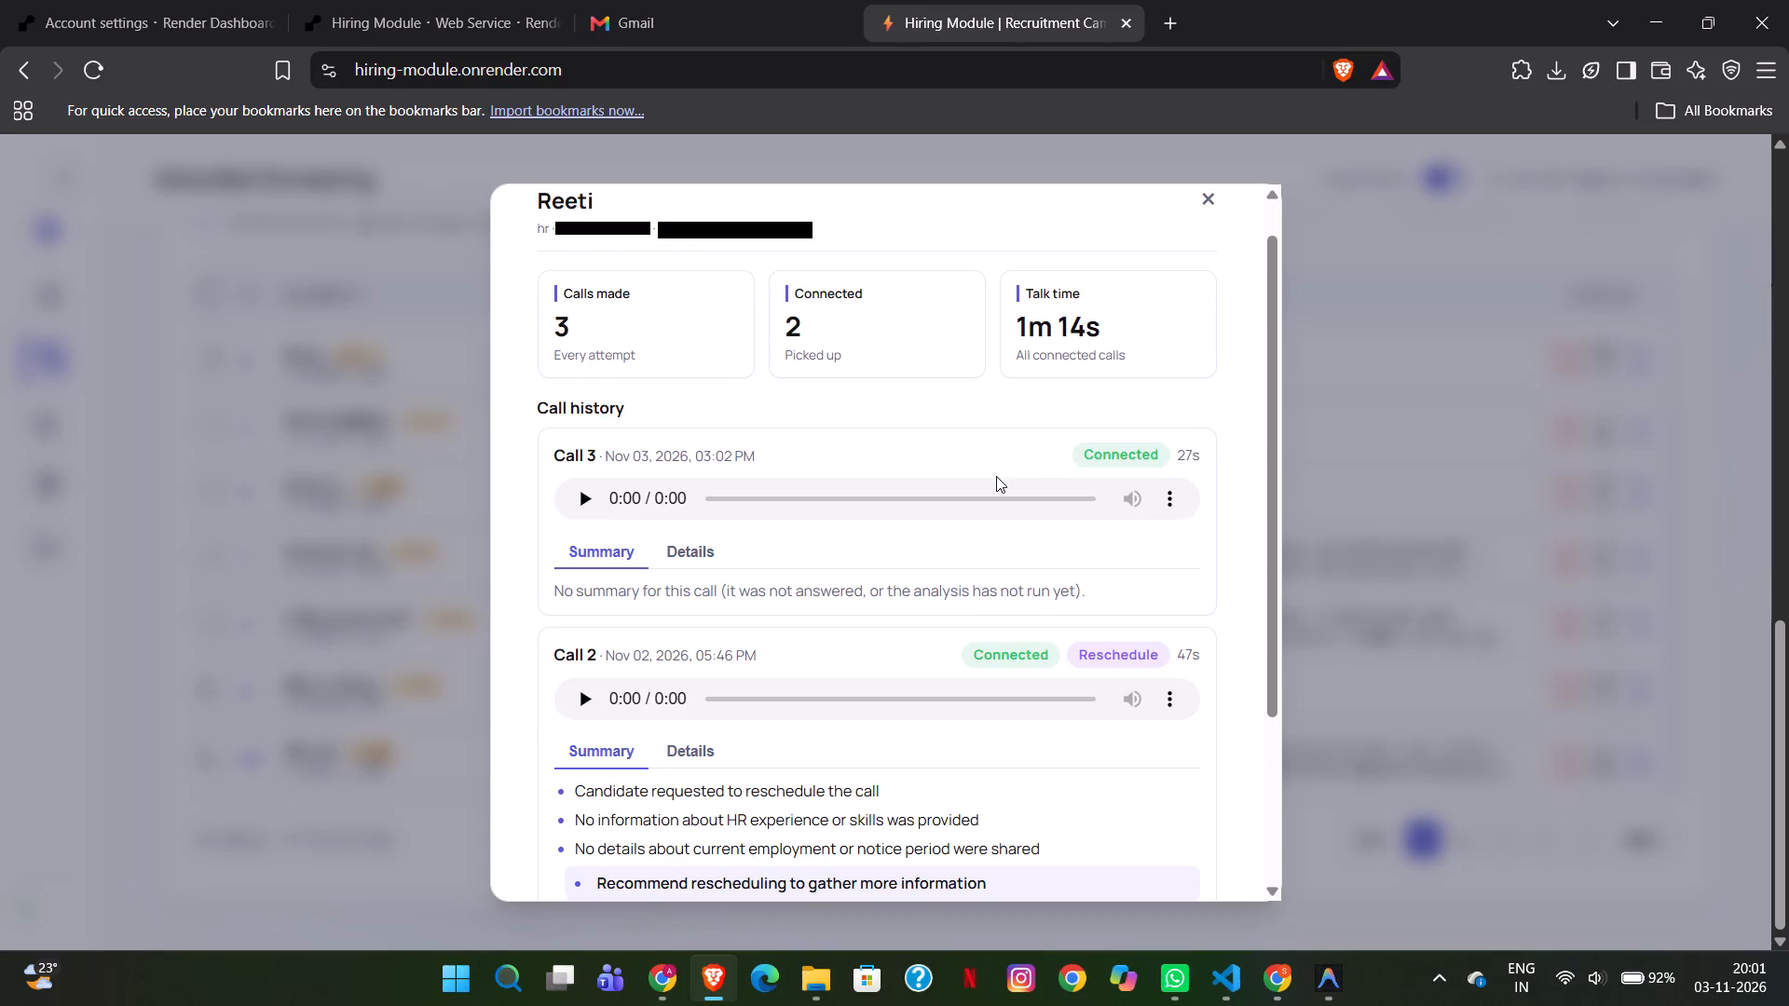
pyautogui.click(702, 538)
pyautogui.scroll(1, 702, 538)
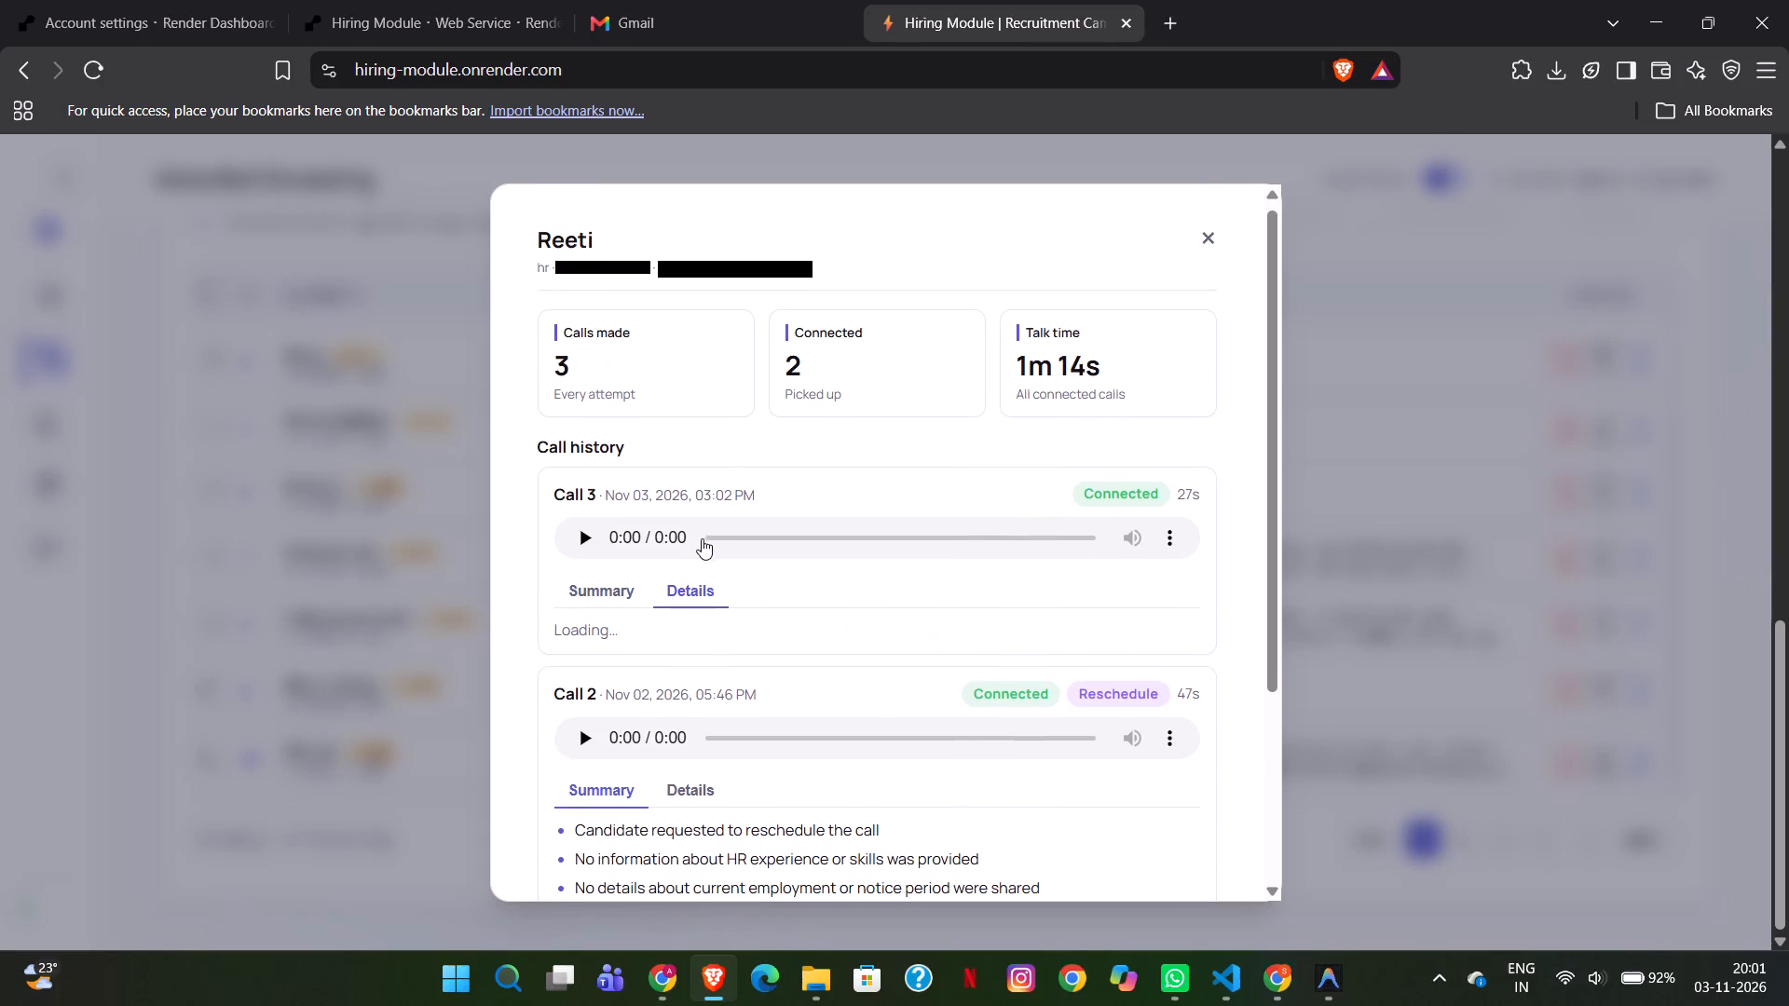
pyautogui.scroll(1, 702, 538)
pyautogui.scroll(-2, 702, 538)
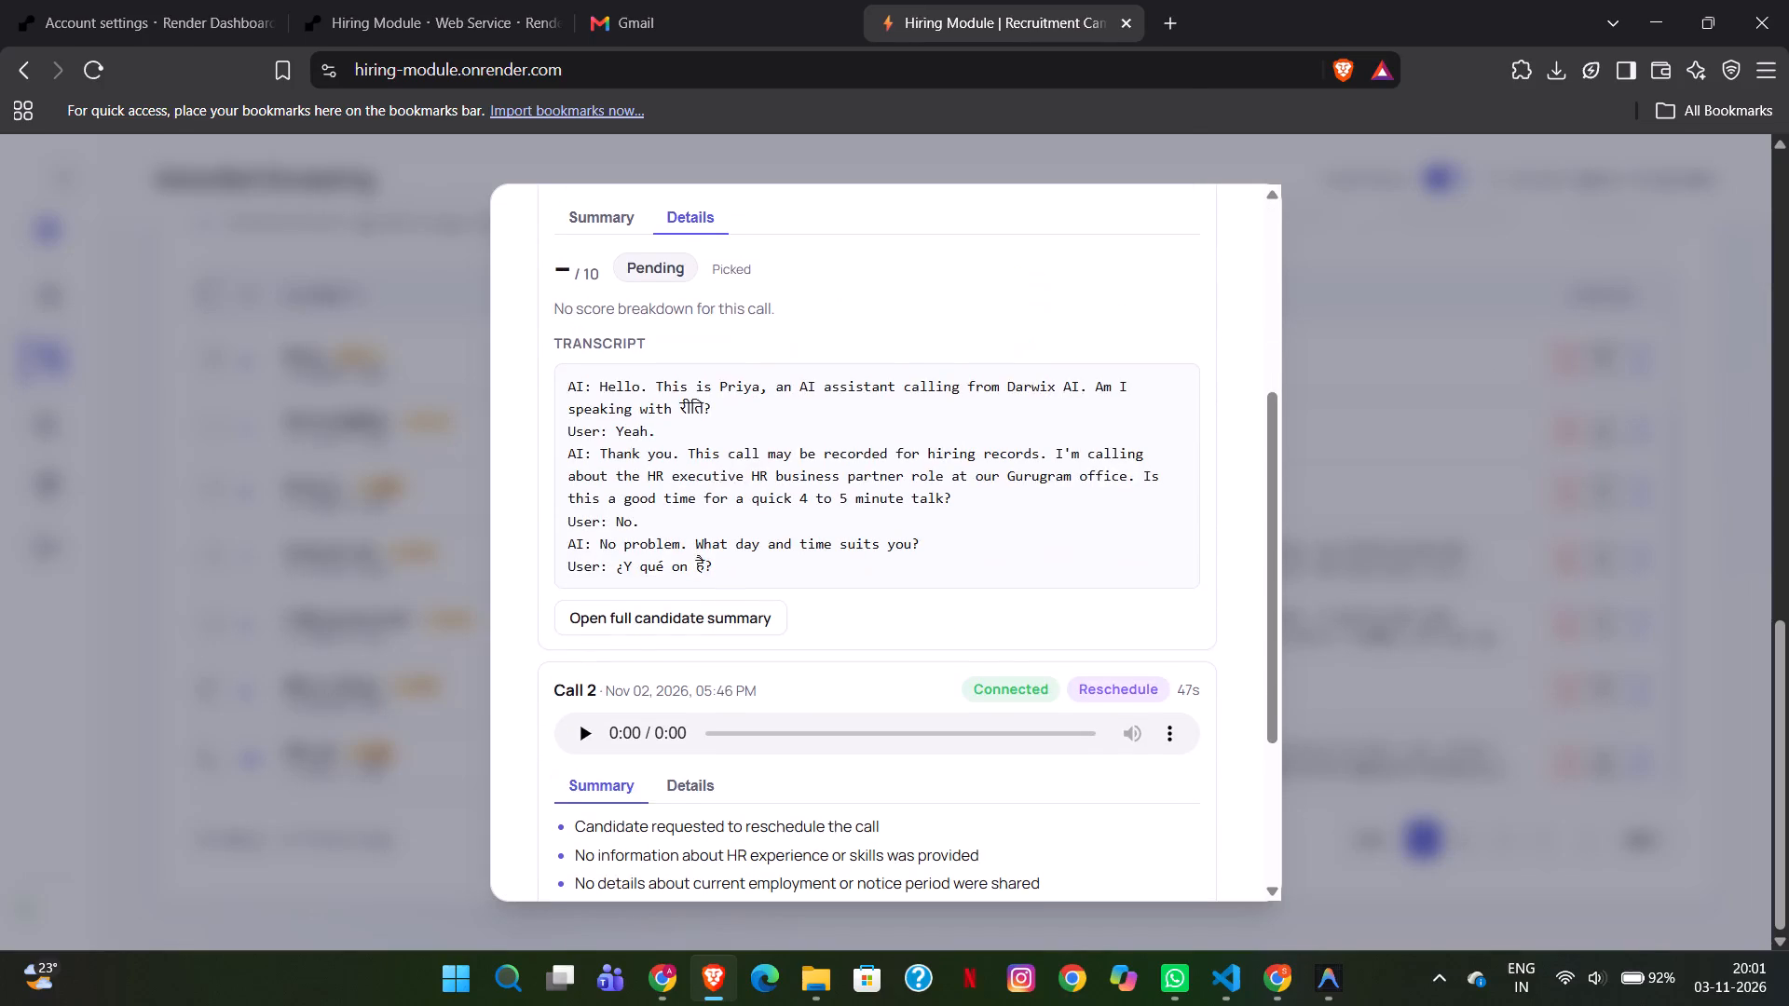
pyautogui.scroll(2, 774, 583)
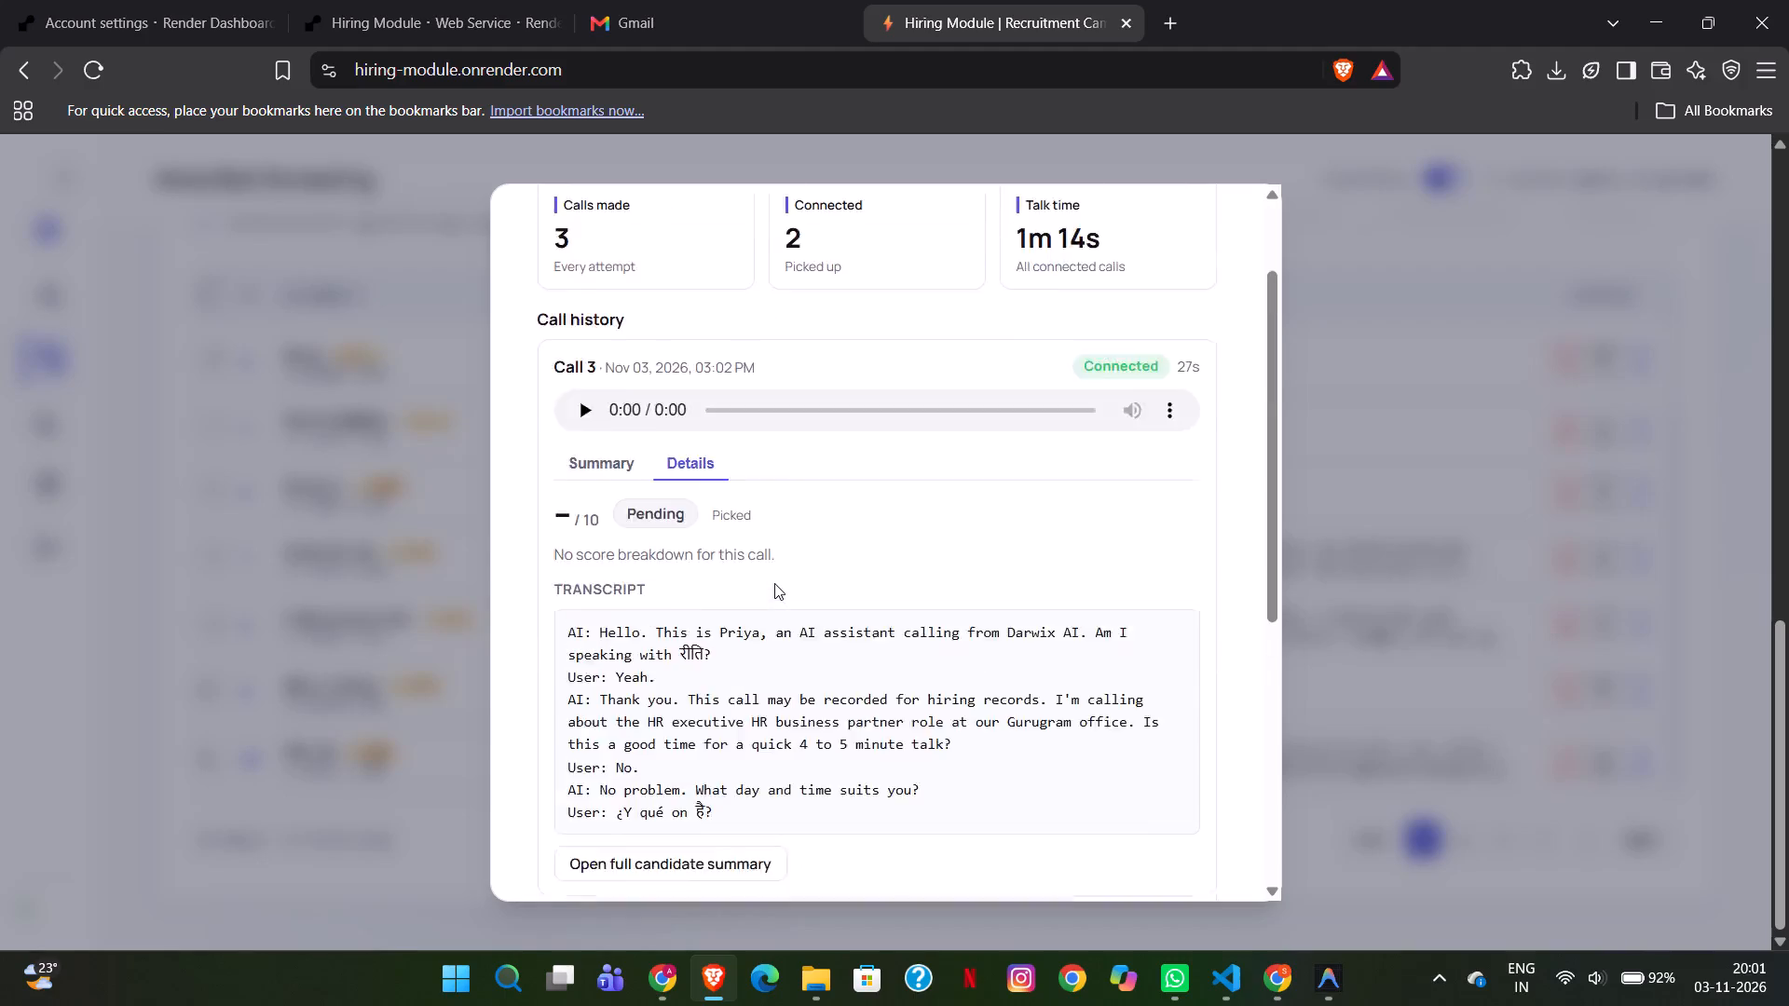
pyautogui.scroll(2, 774, 583)
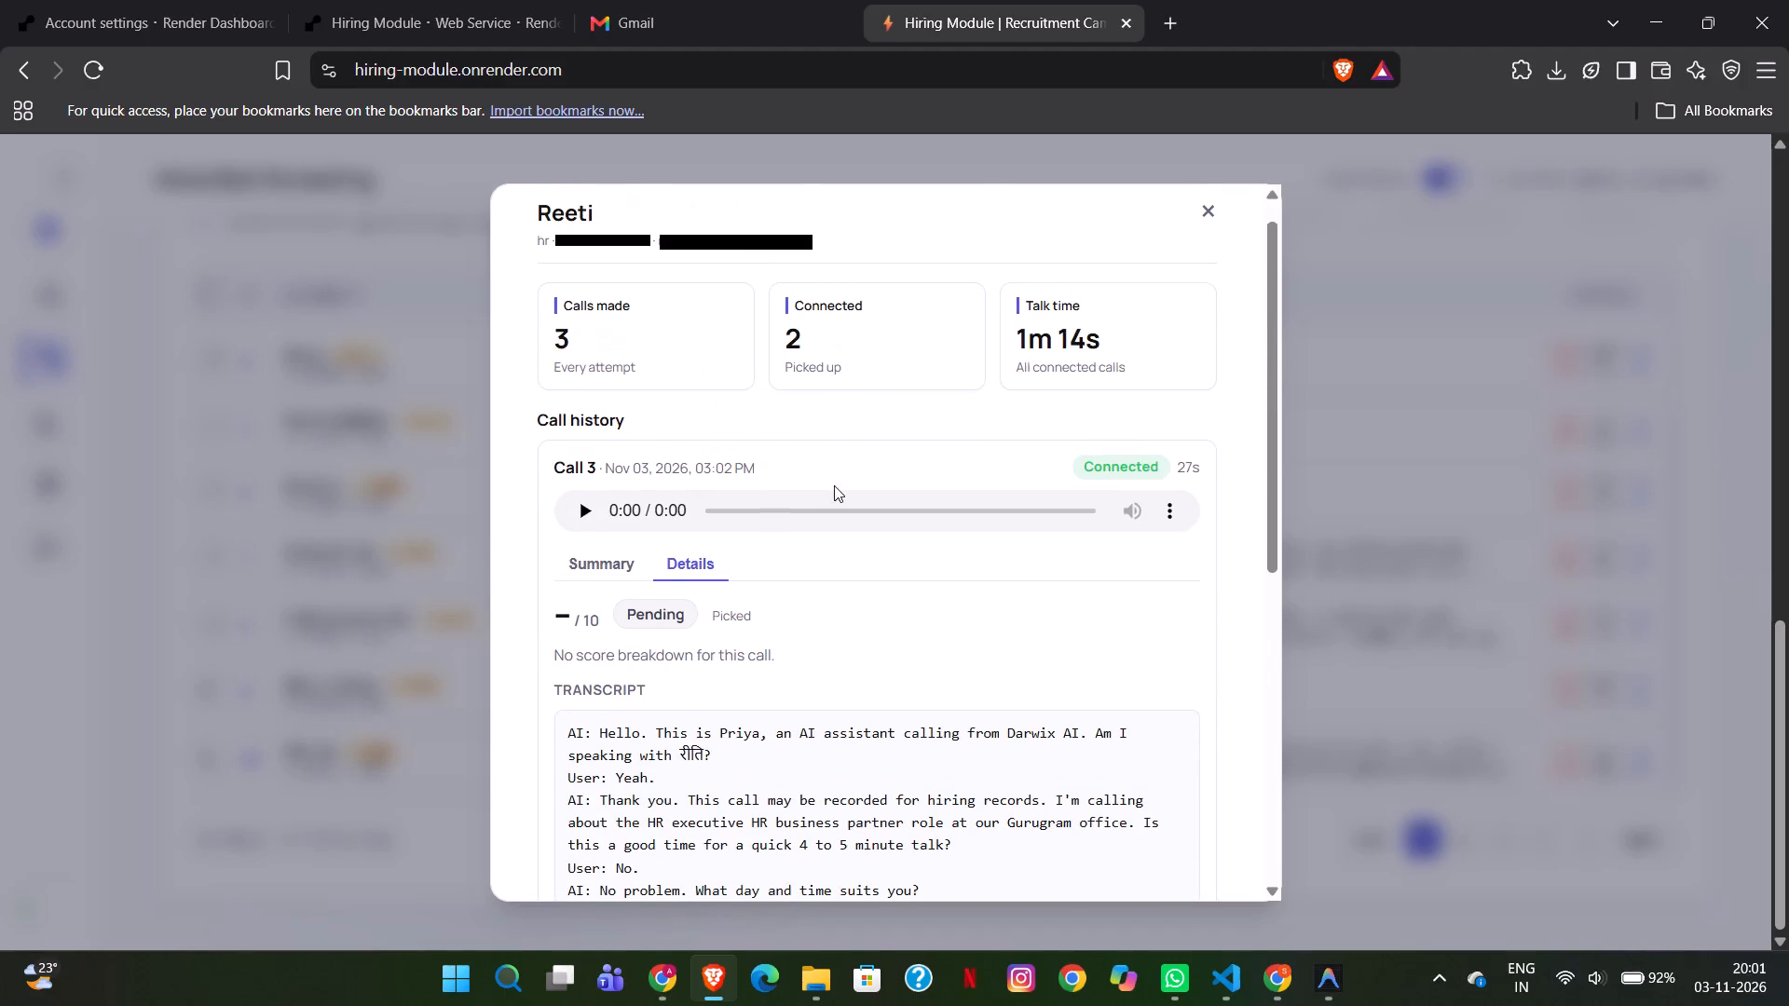
pyautogui.click(590, 604)
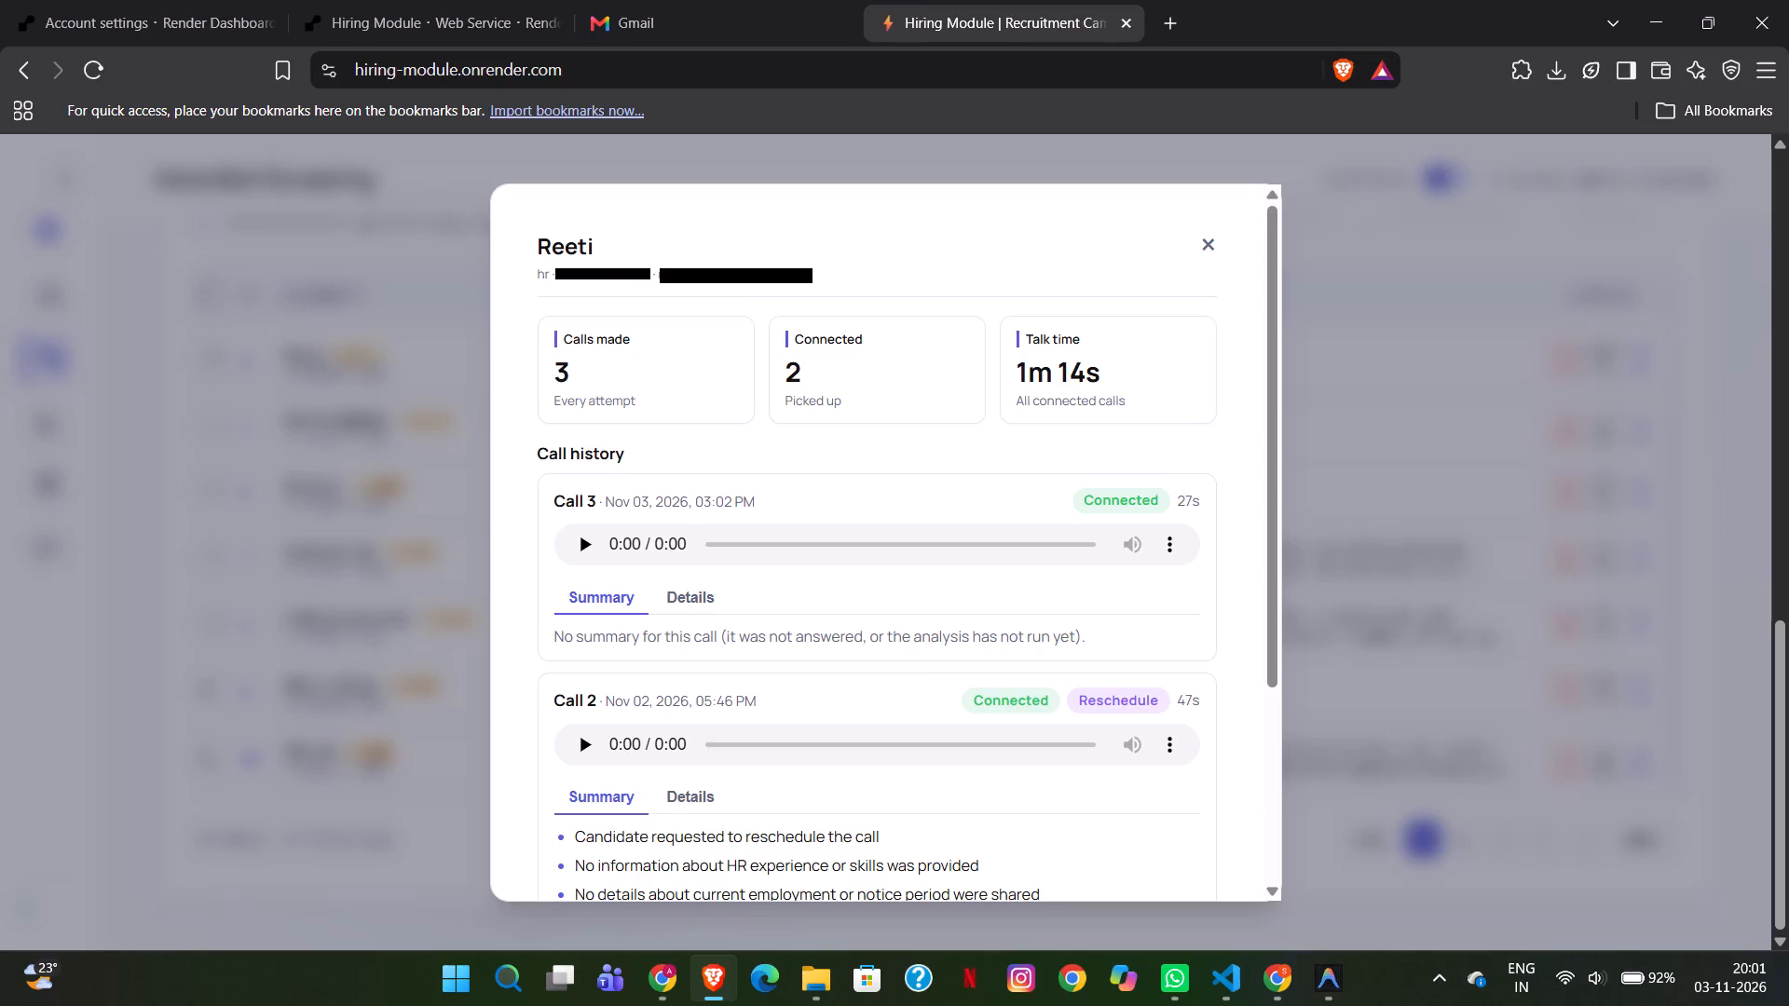
pyautogui.click(1202, 238)
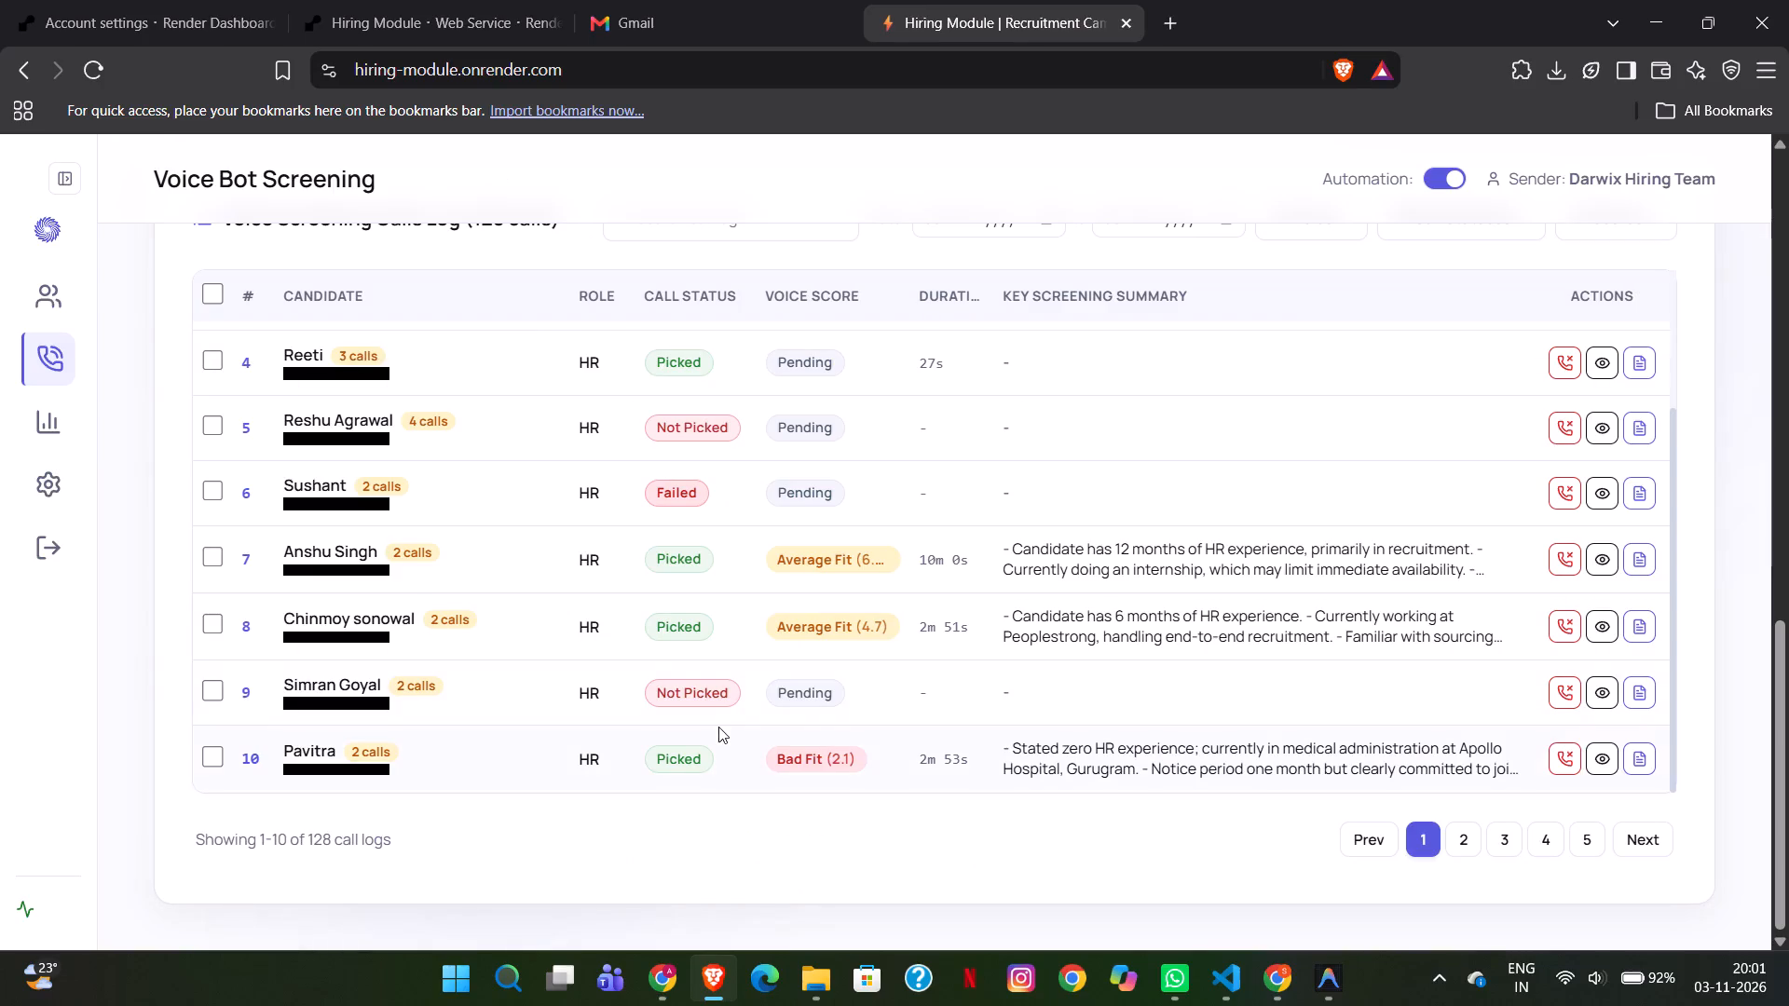
# Open the Darwix_Candidates_2026-11-03 workbook from Downloads and inspect the exported columns and the Voice Fit entry in row 5.
pyautogui.click(813, 971)
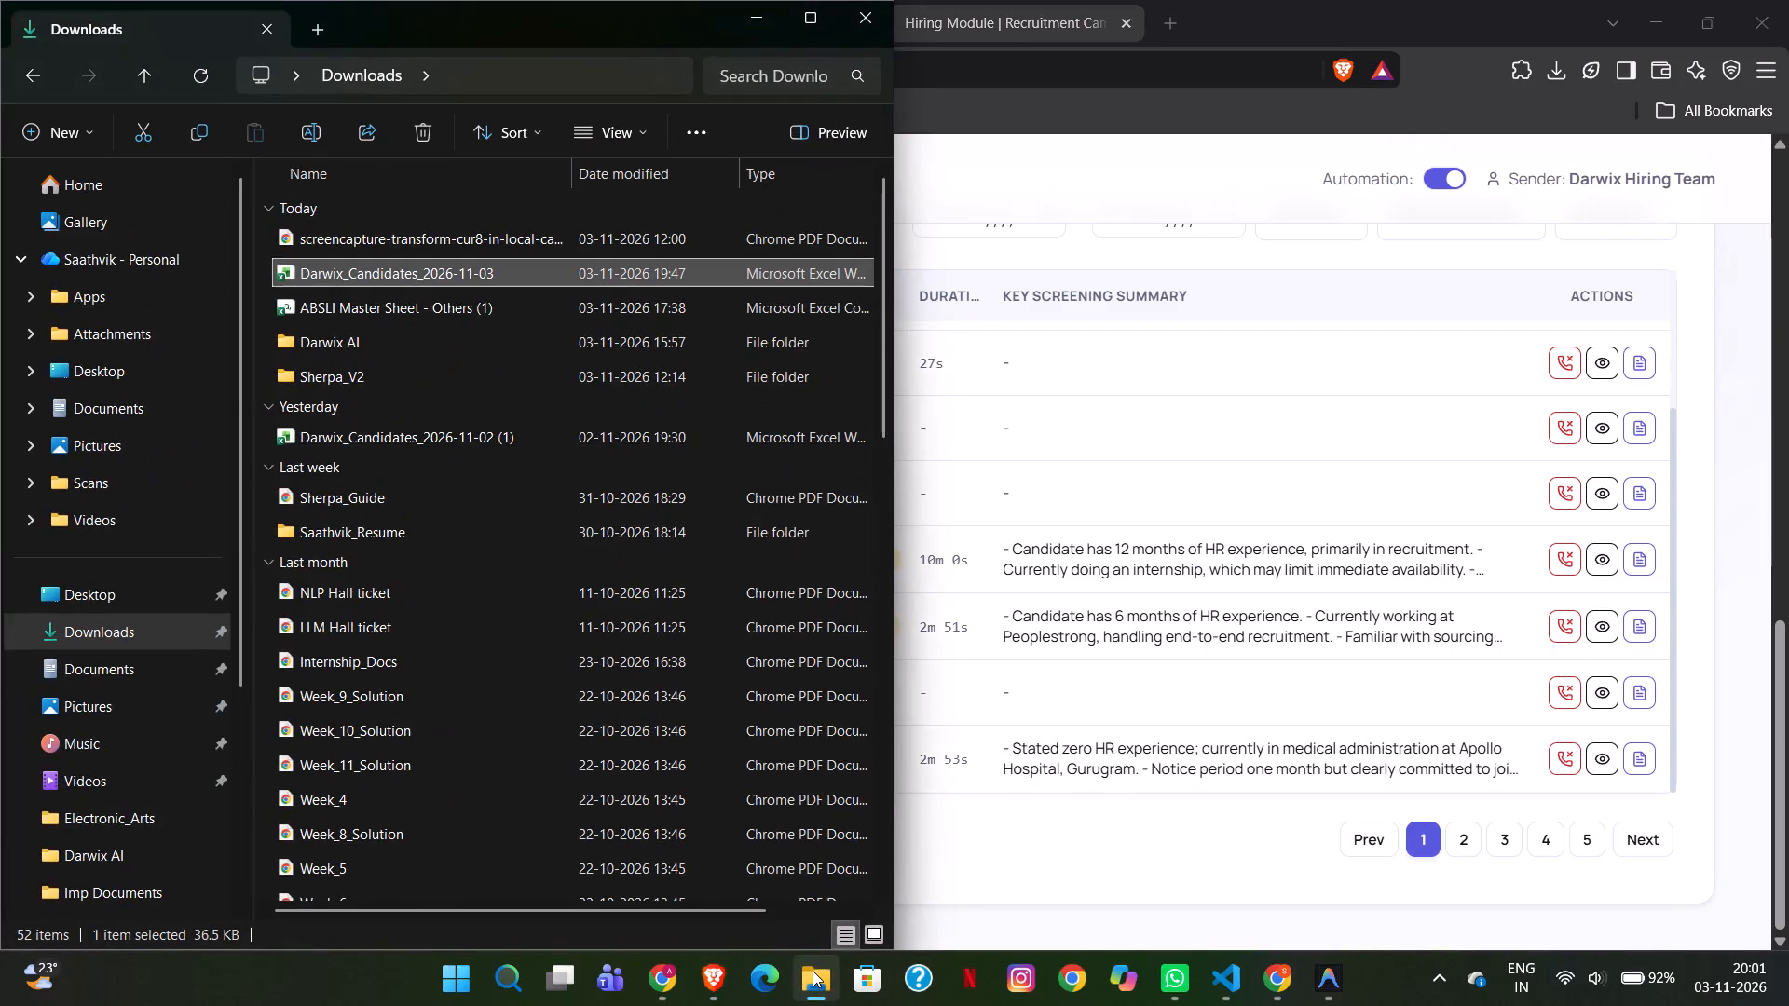
pyautogui.doubleClick(569, 268)
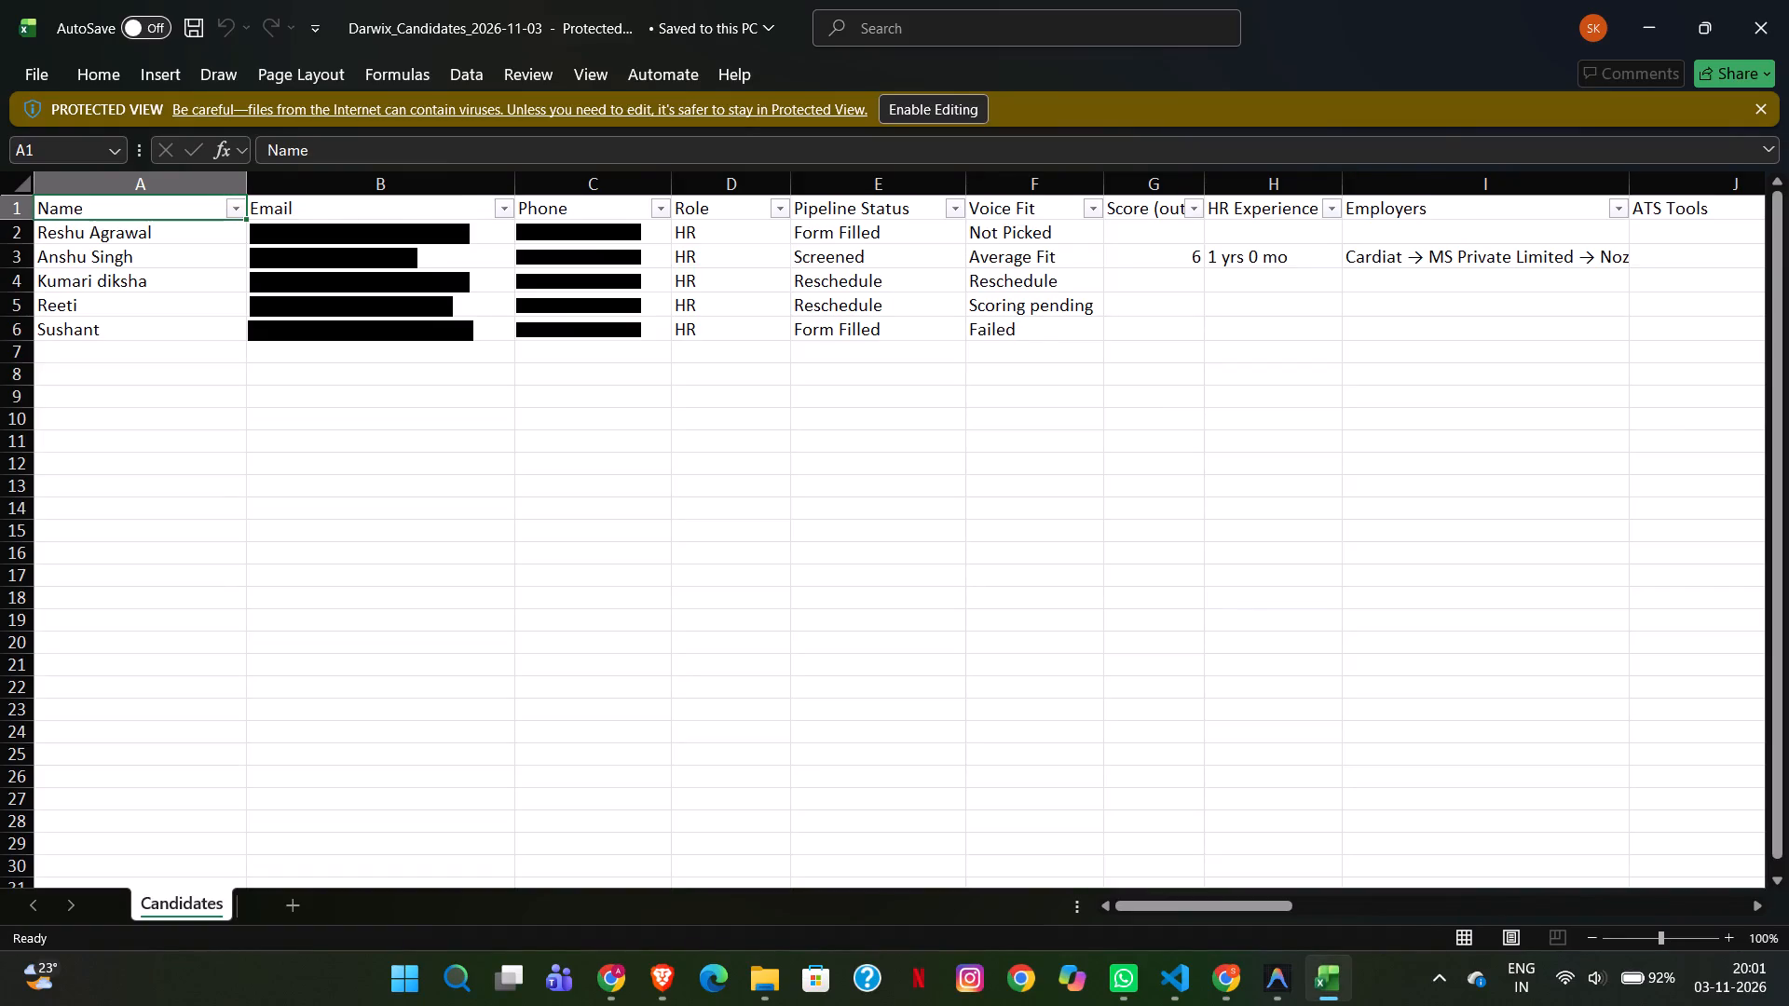
pyautogui.hscroll(1, 909, 501)
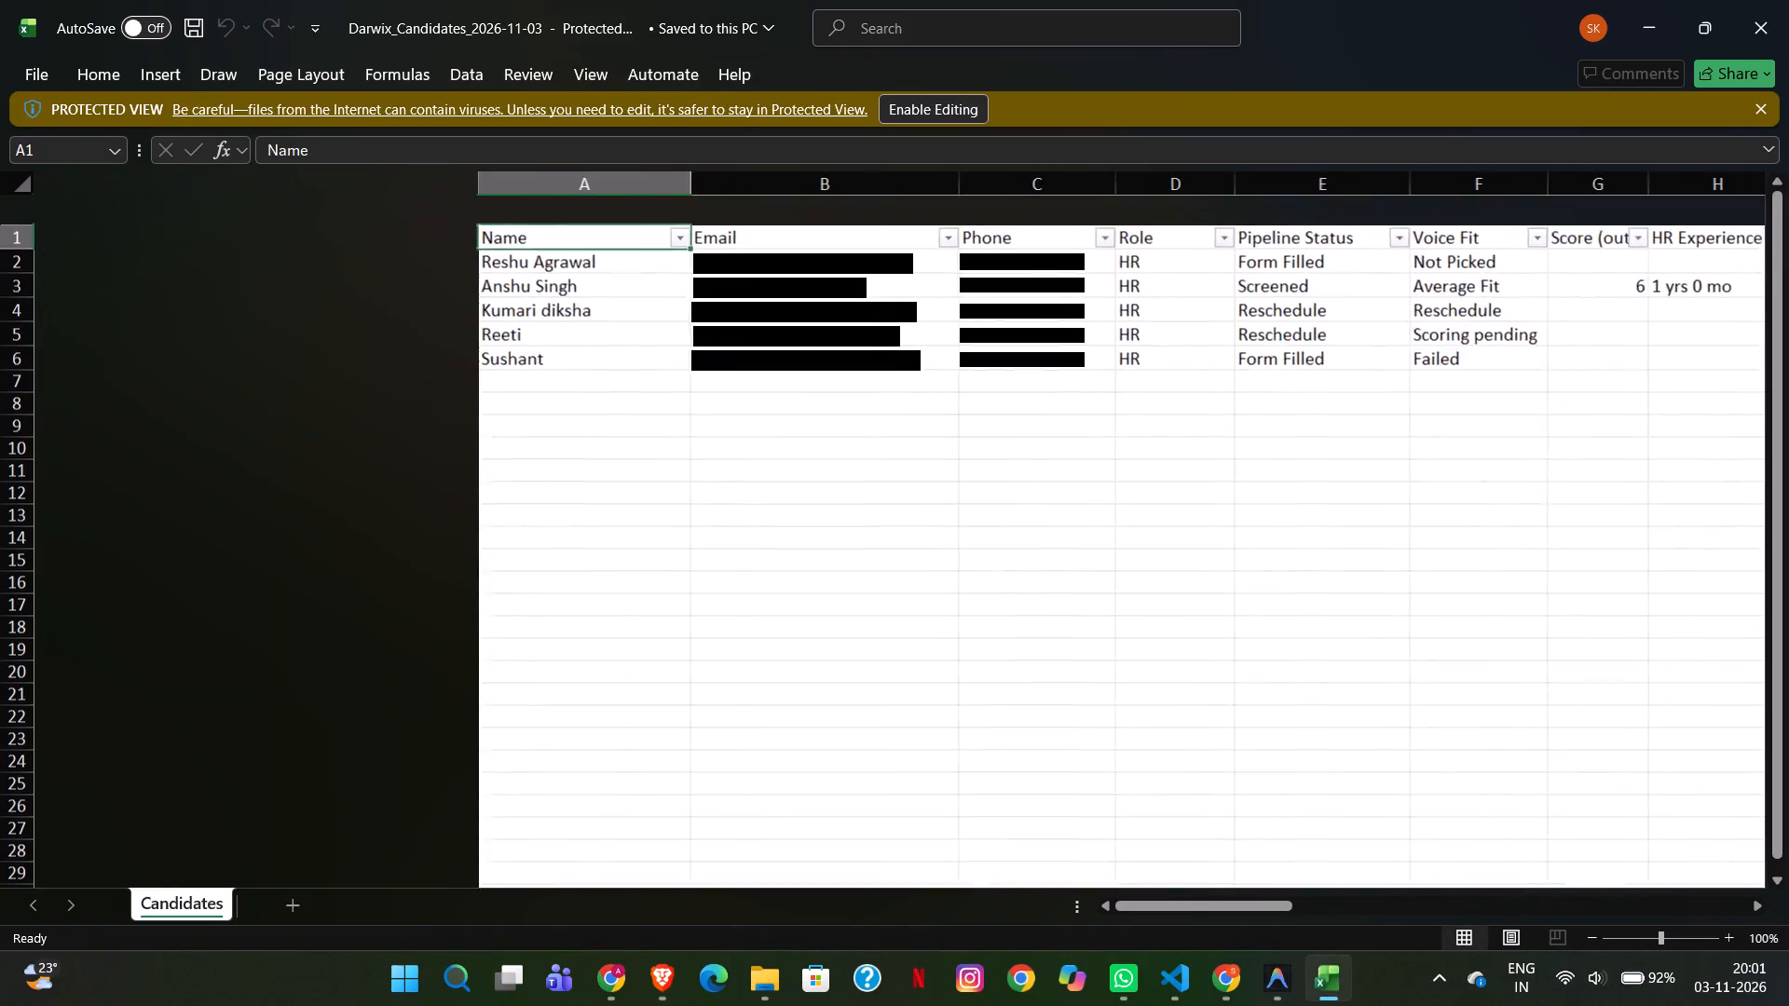
pyautogui.hscroll(1, 909, 501)
pyautogui.scroll(1, 909, 501)
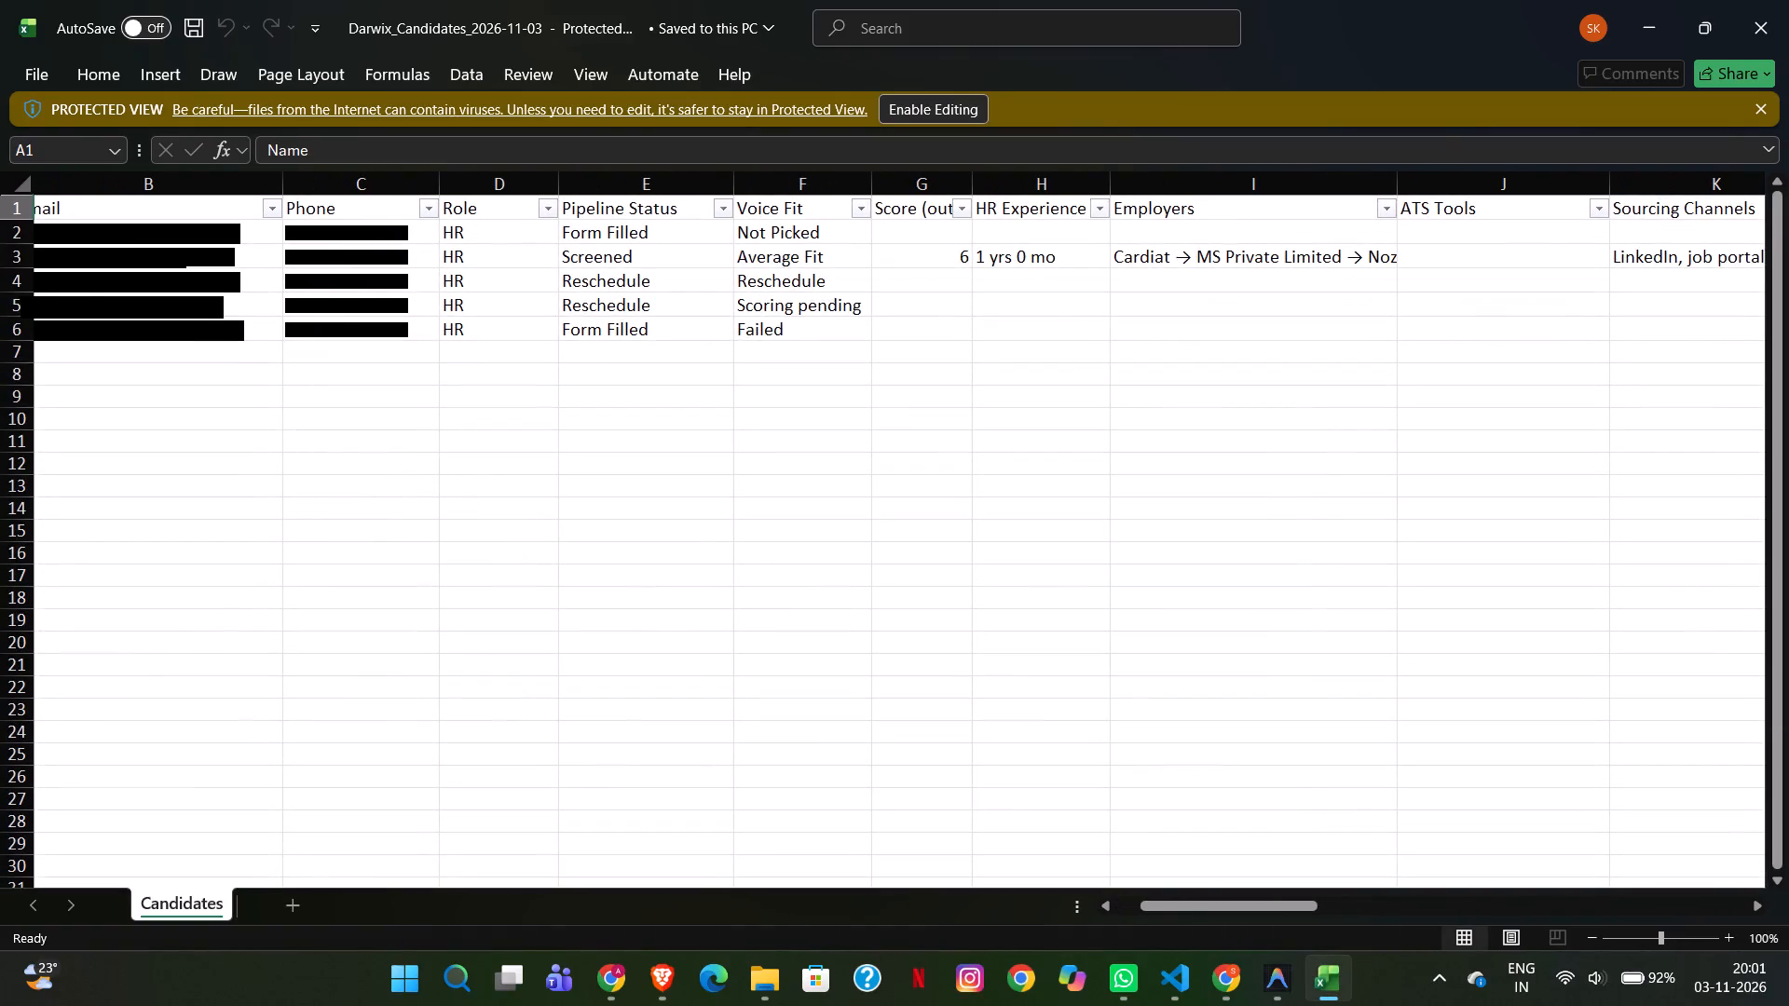
pyautogui.hscroll(2, 680, 374)
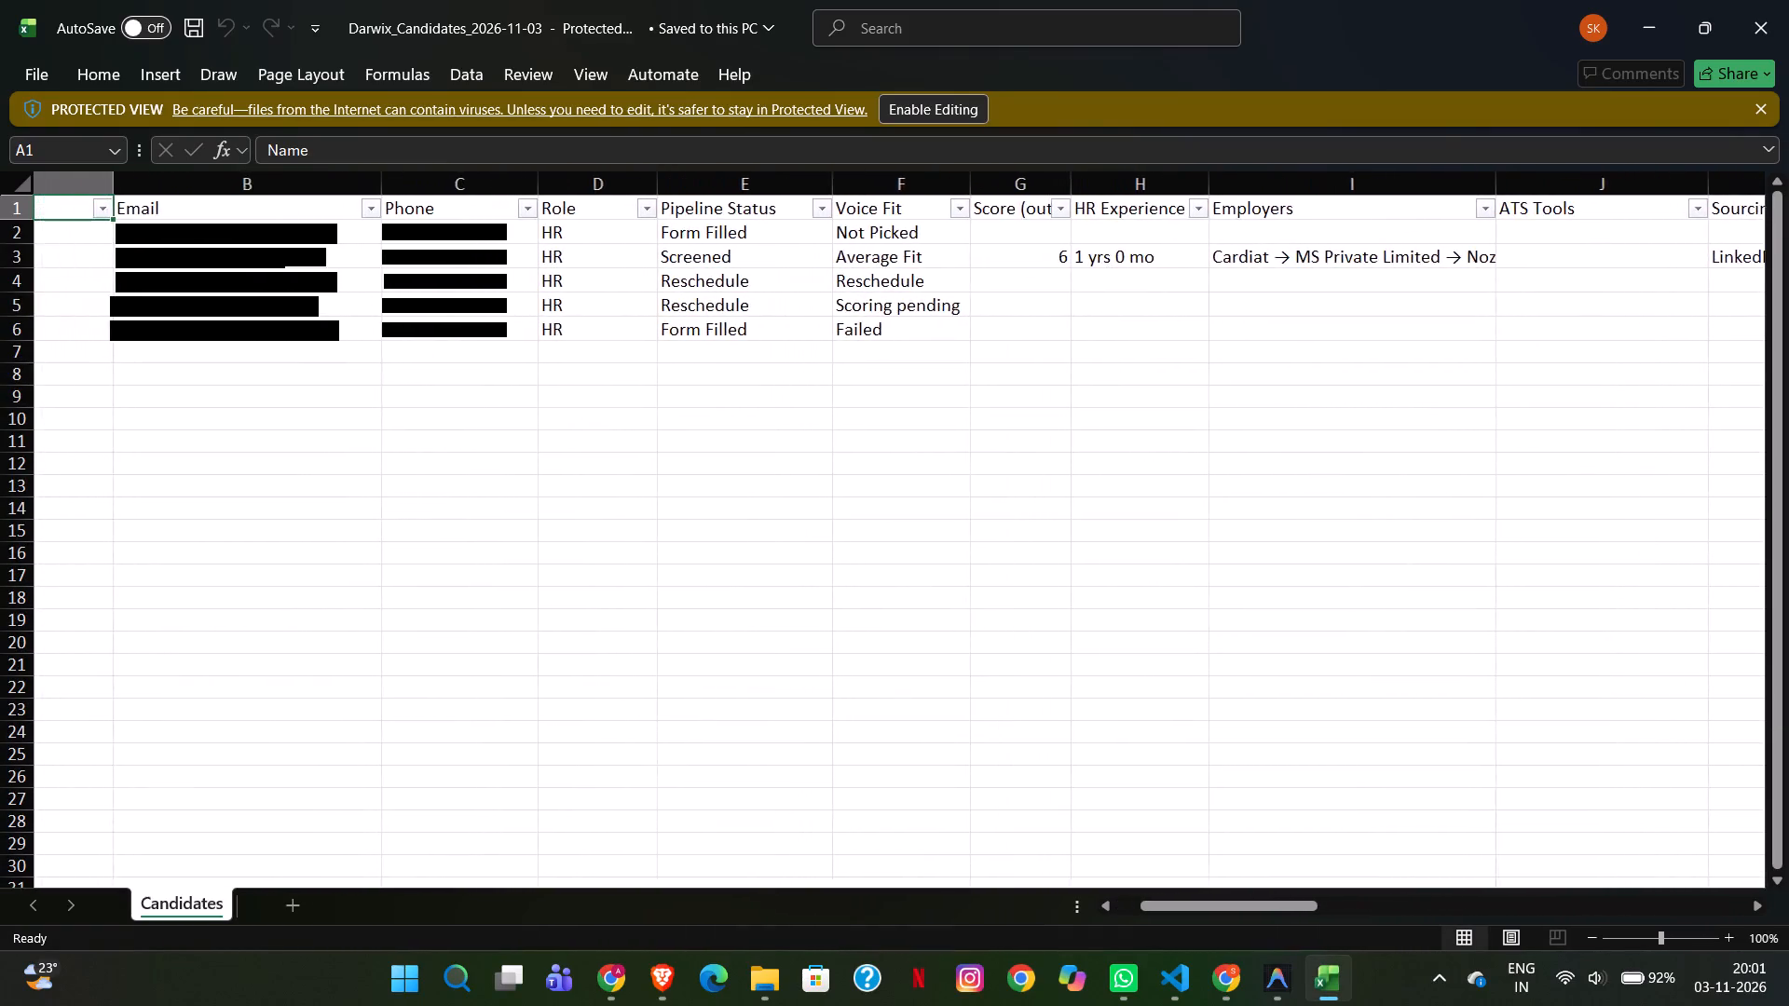
pyautogui.hscroll(2, 680, 374)
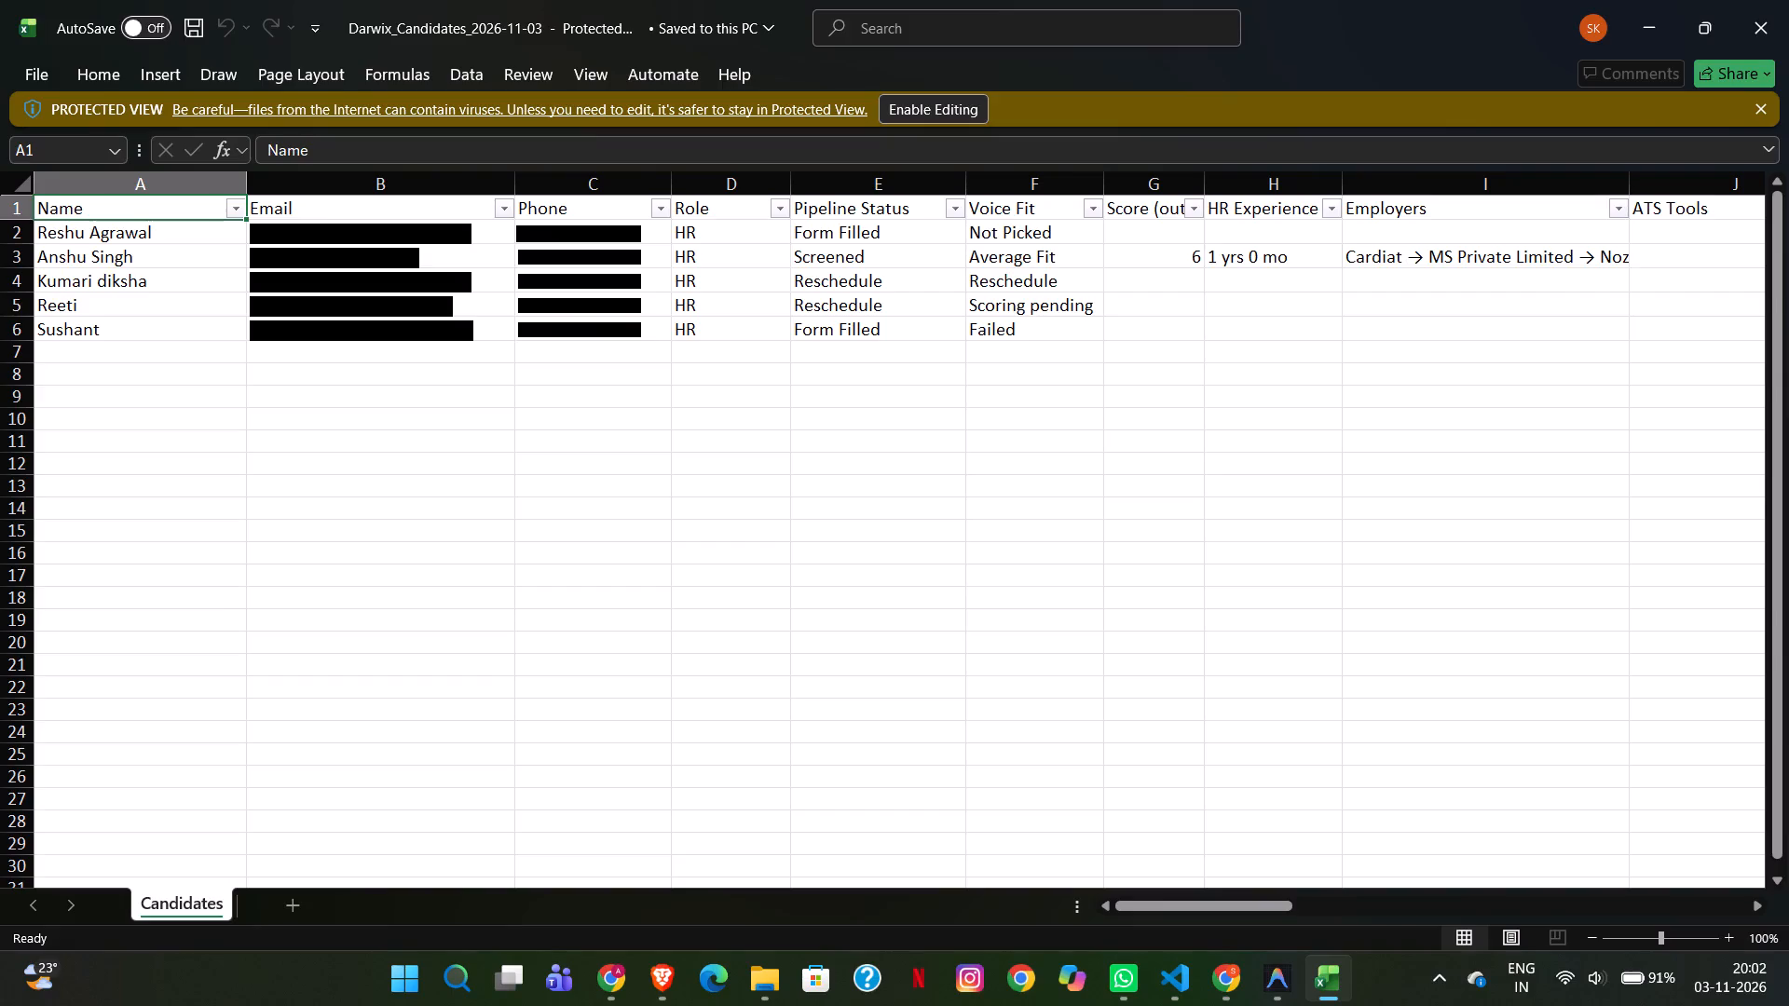
pyautogui.doubleClick(1027, 313)
pyautogui.click(1040, 303)
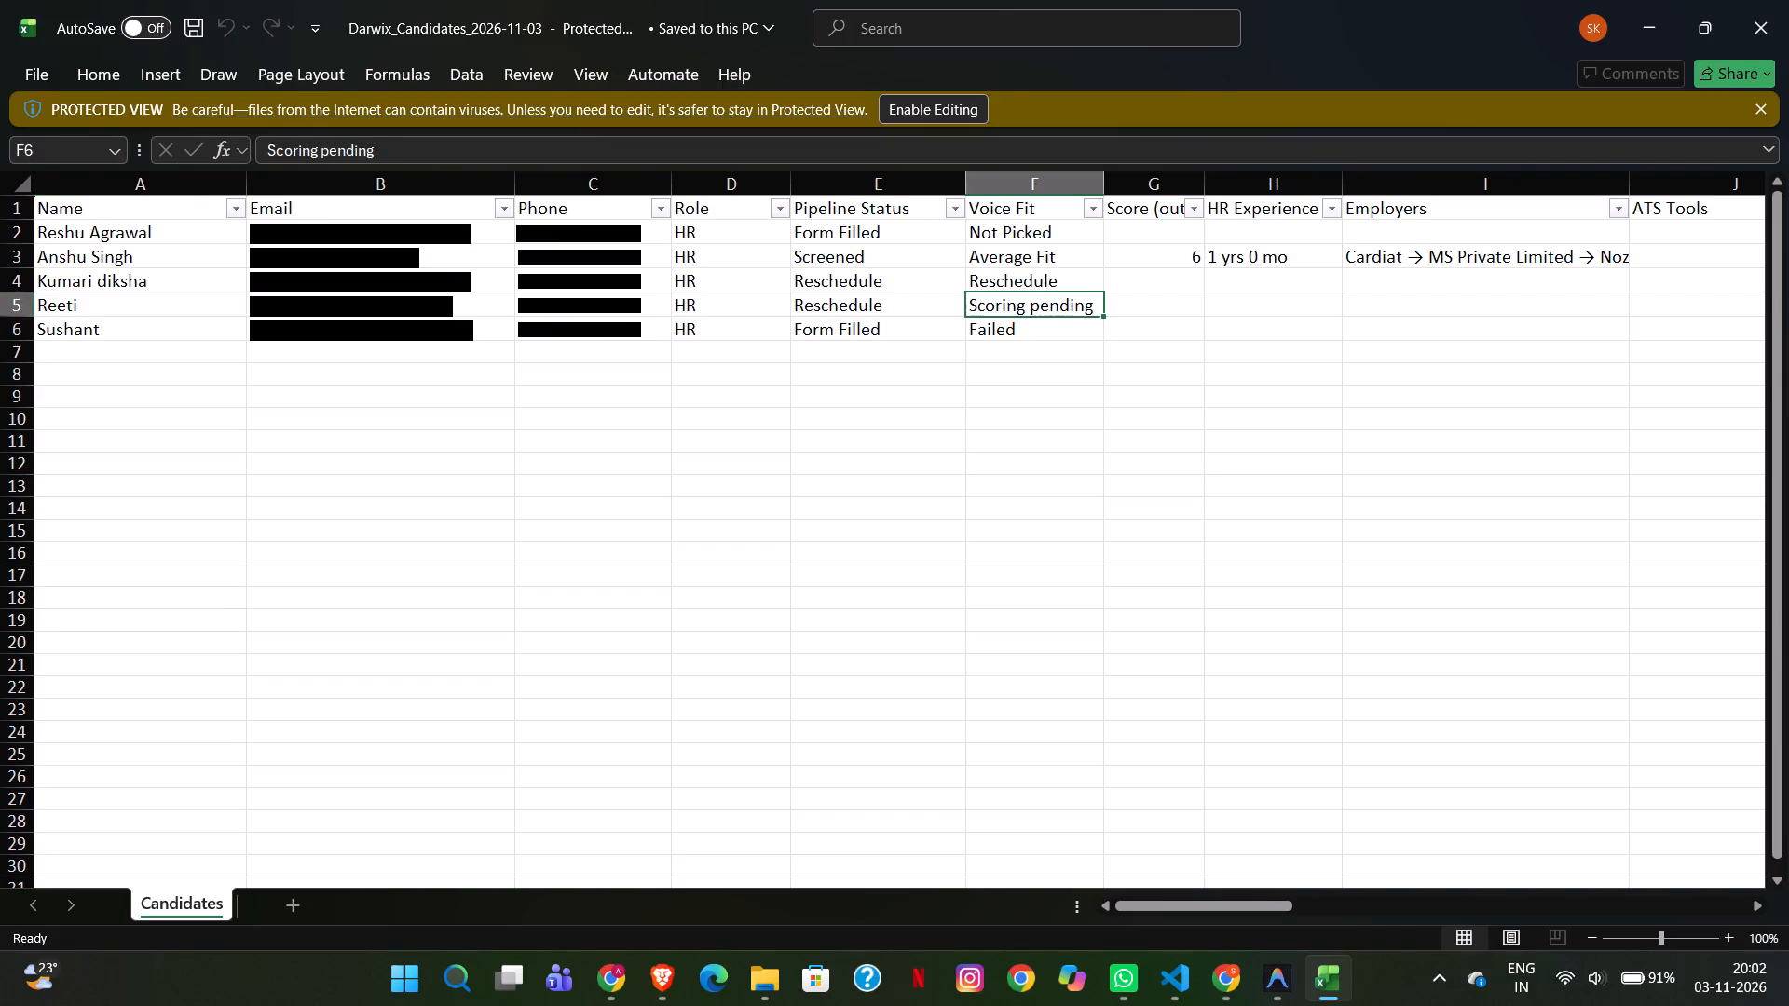
pyautogui.click(1661, 0)
pyautogui.click(767, 3)
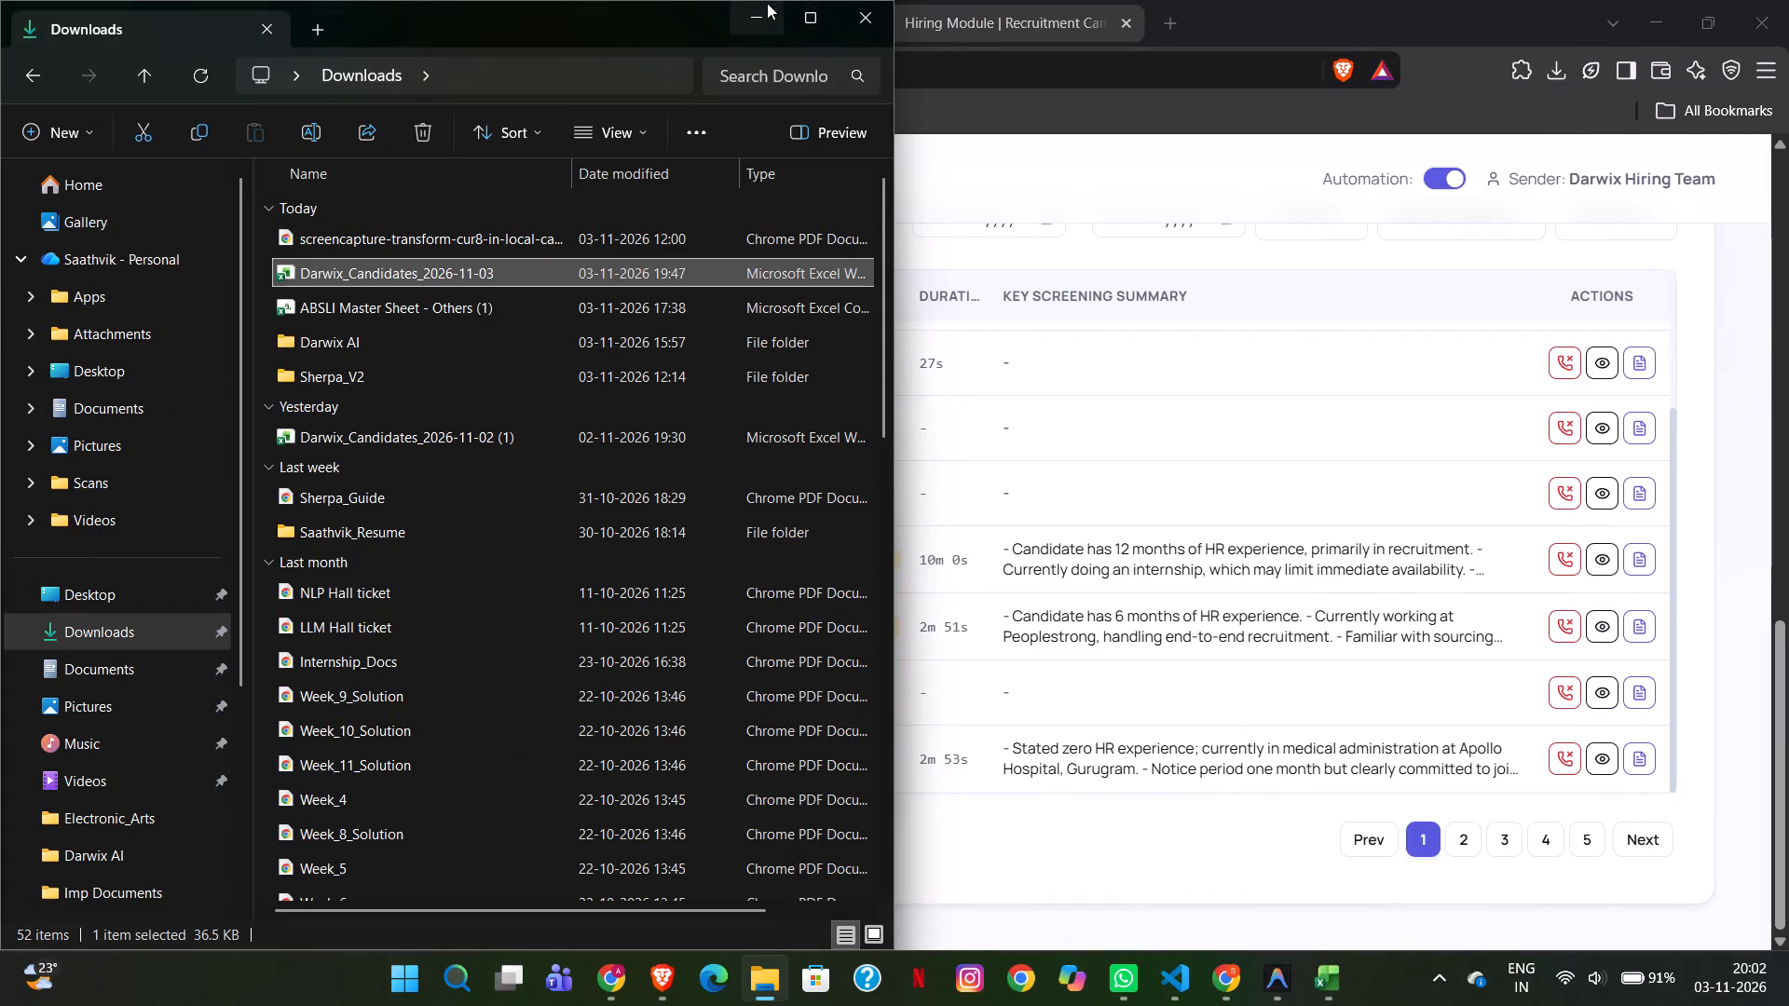
# Back in the browser, review the voice screening calls log's statuses, scores and durations, along with the call outcome and duration charts.
pyautogui.scroll(1, 712, 429)
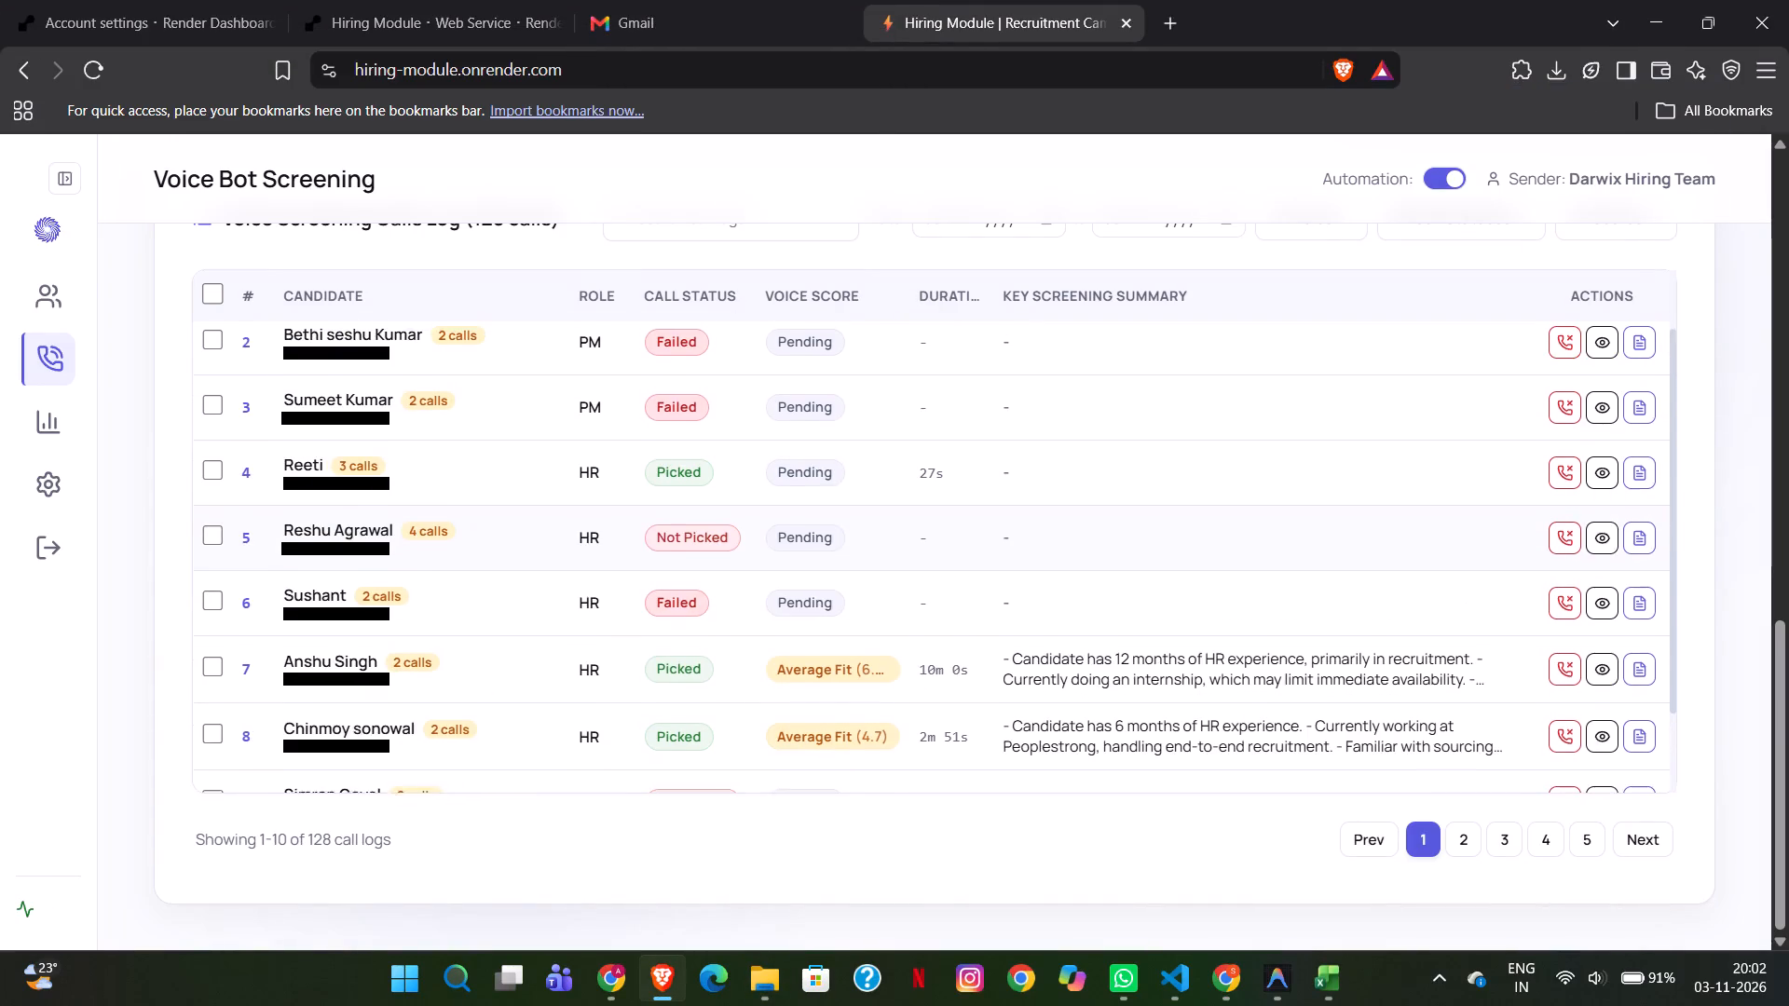
pyautogui.scroll(1, 712, 429)
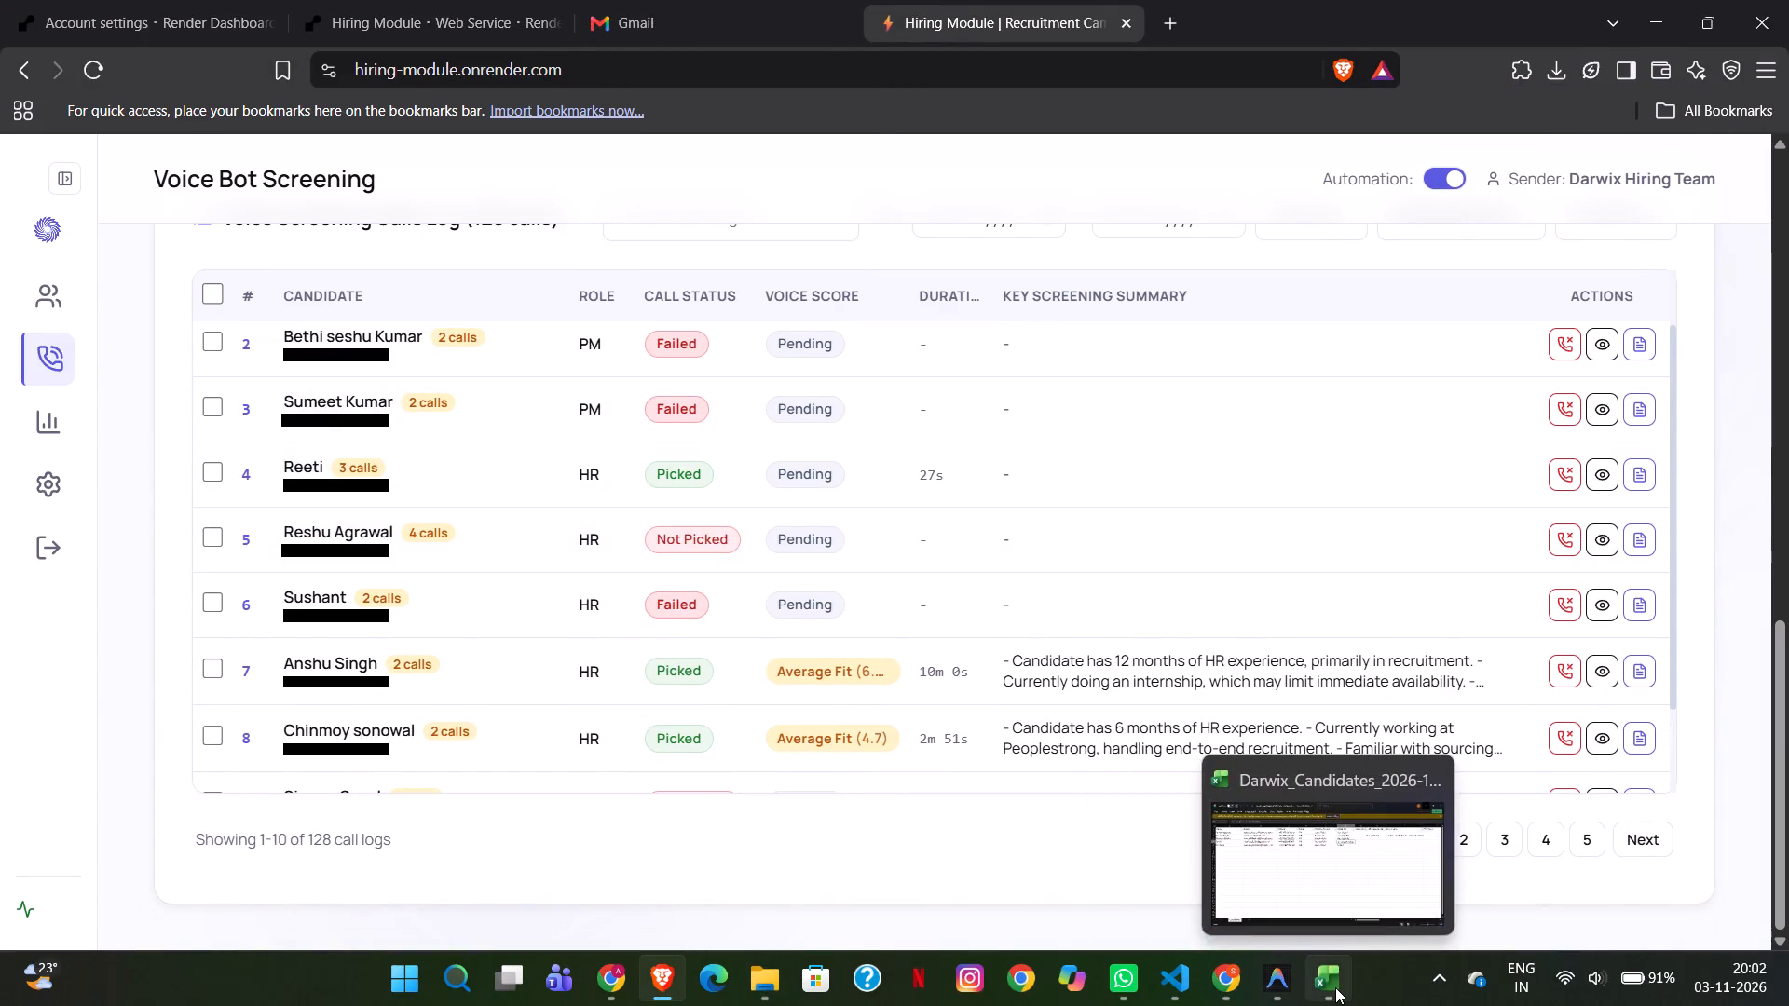
pyautogui.scroll(1, 903, 414)
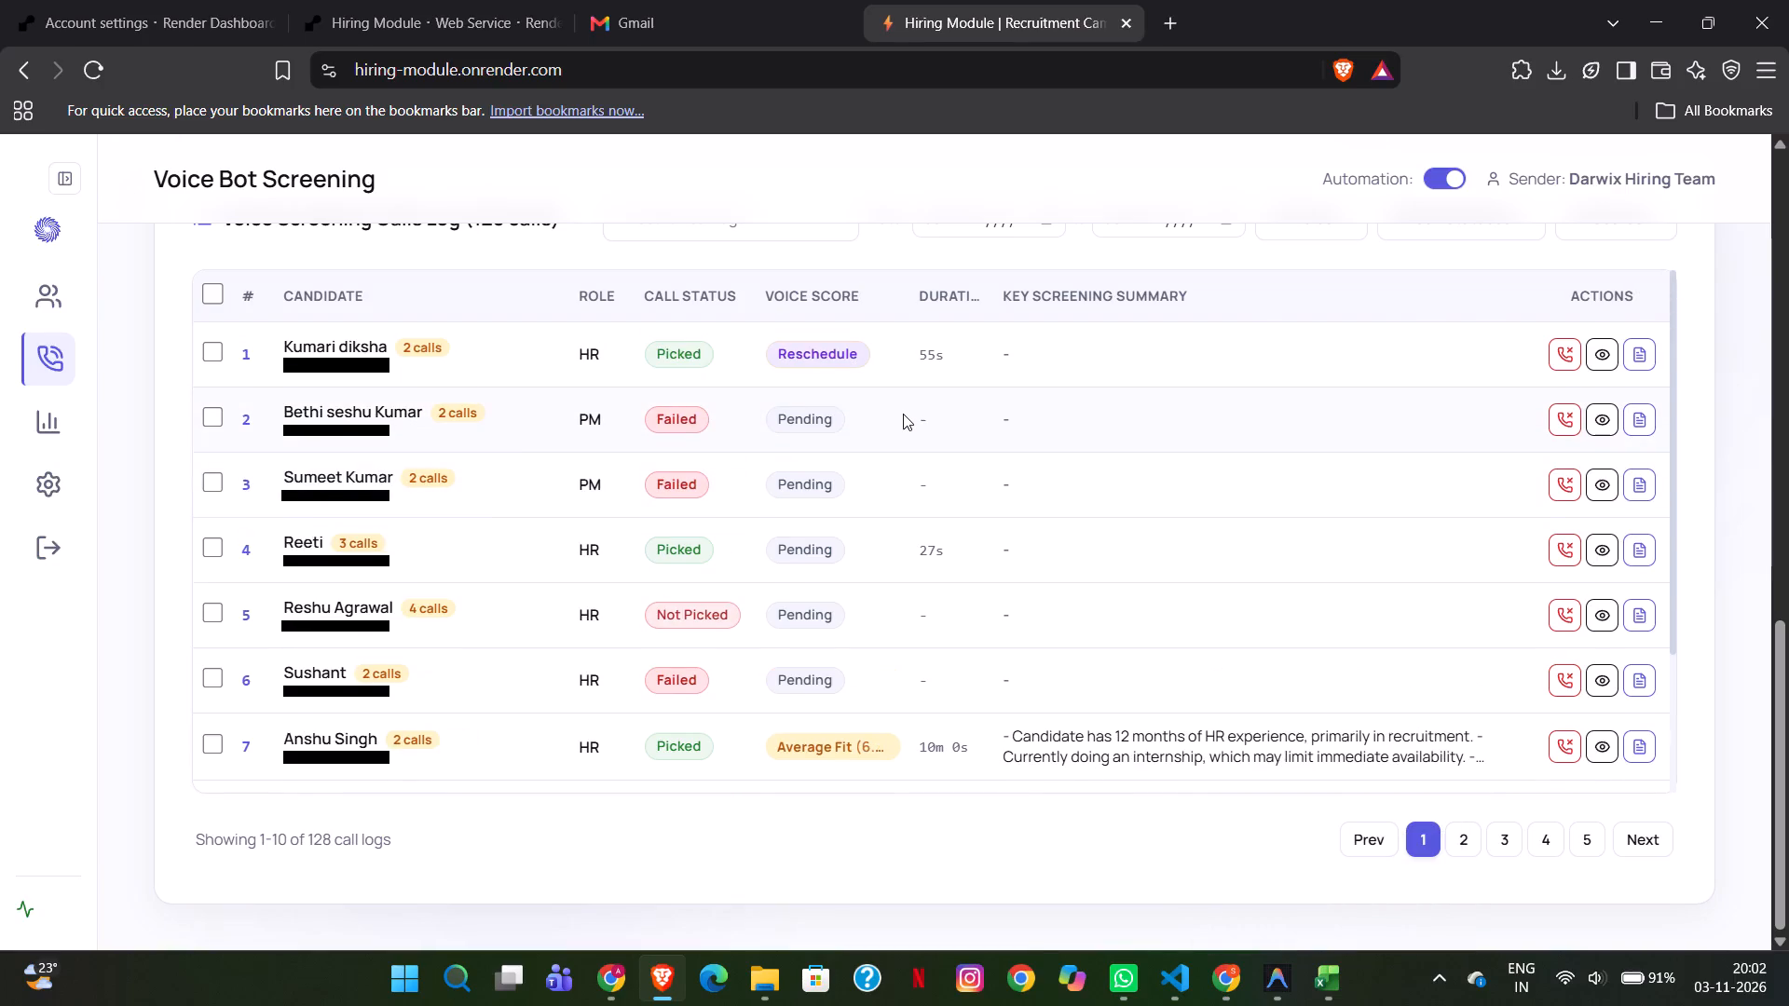
pyautogui.scroll(2, 903, 414)
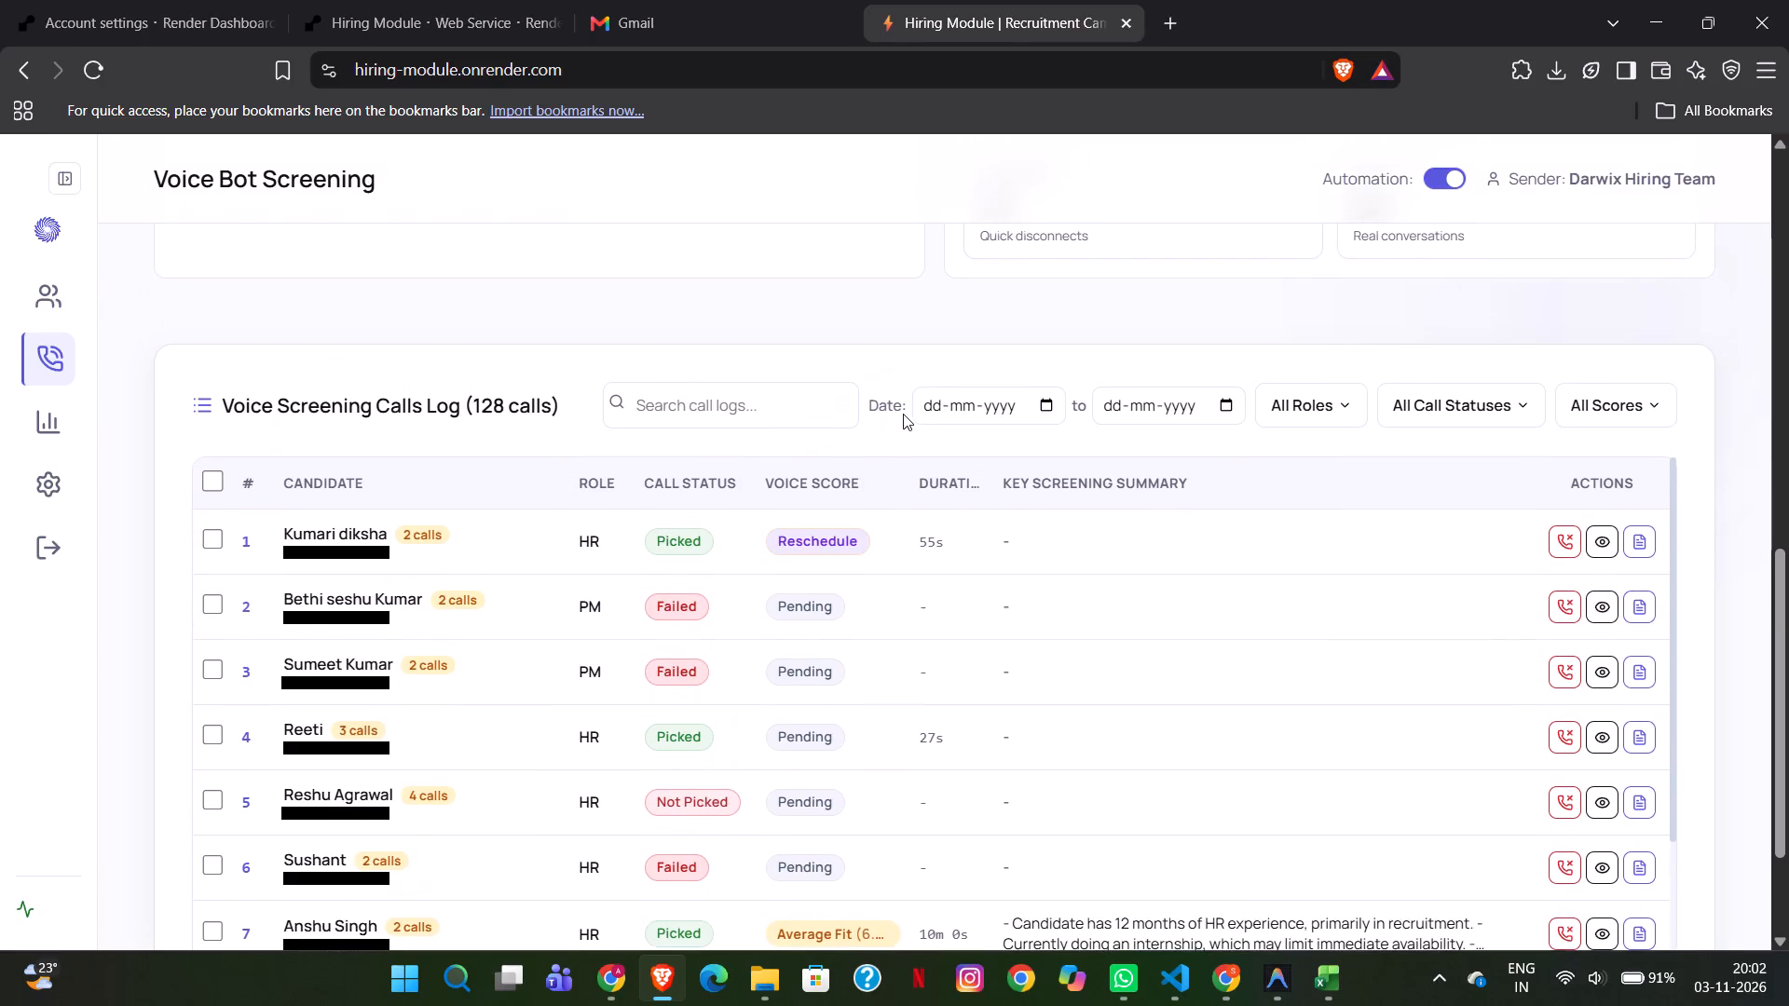
pyautogui.scroll(-1, 903, 414)
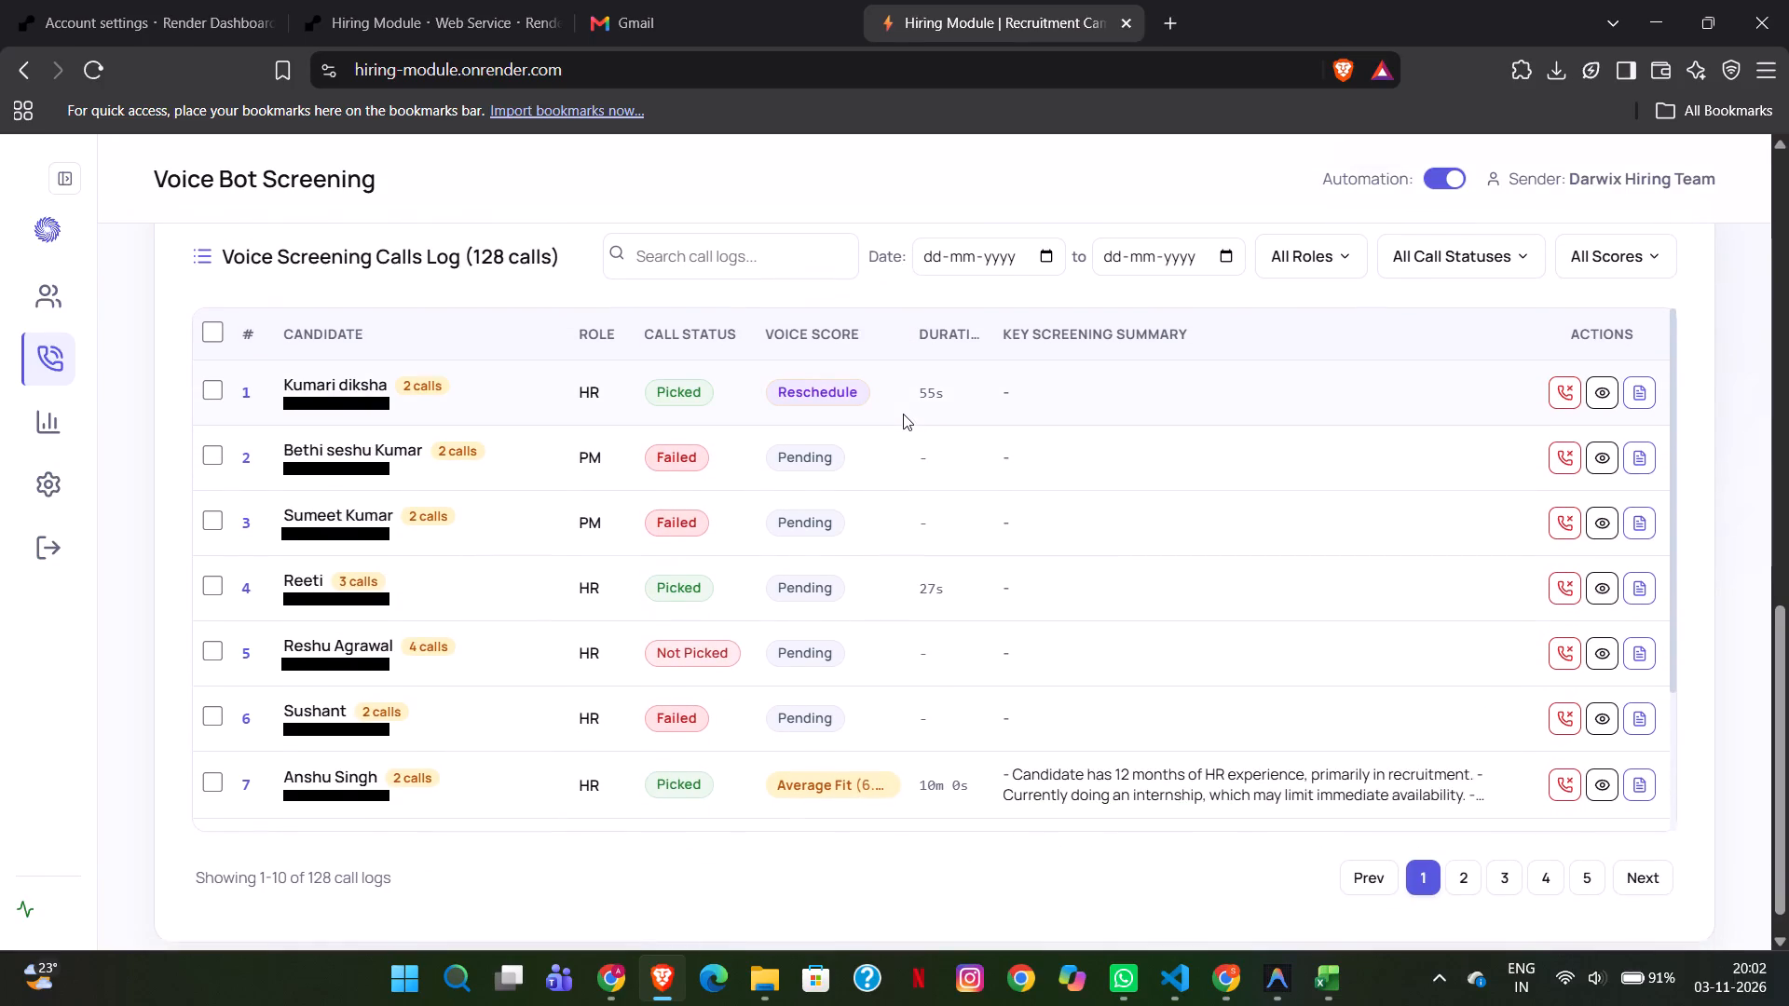
pyautogui.scroll(4, 903, 414)
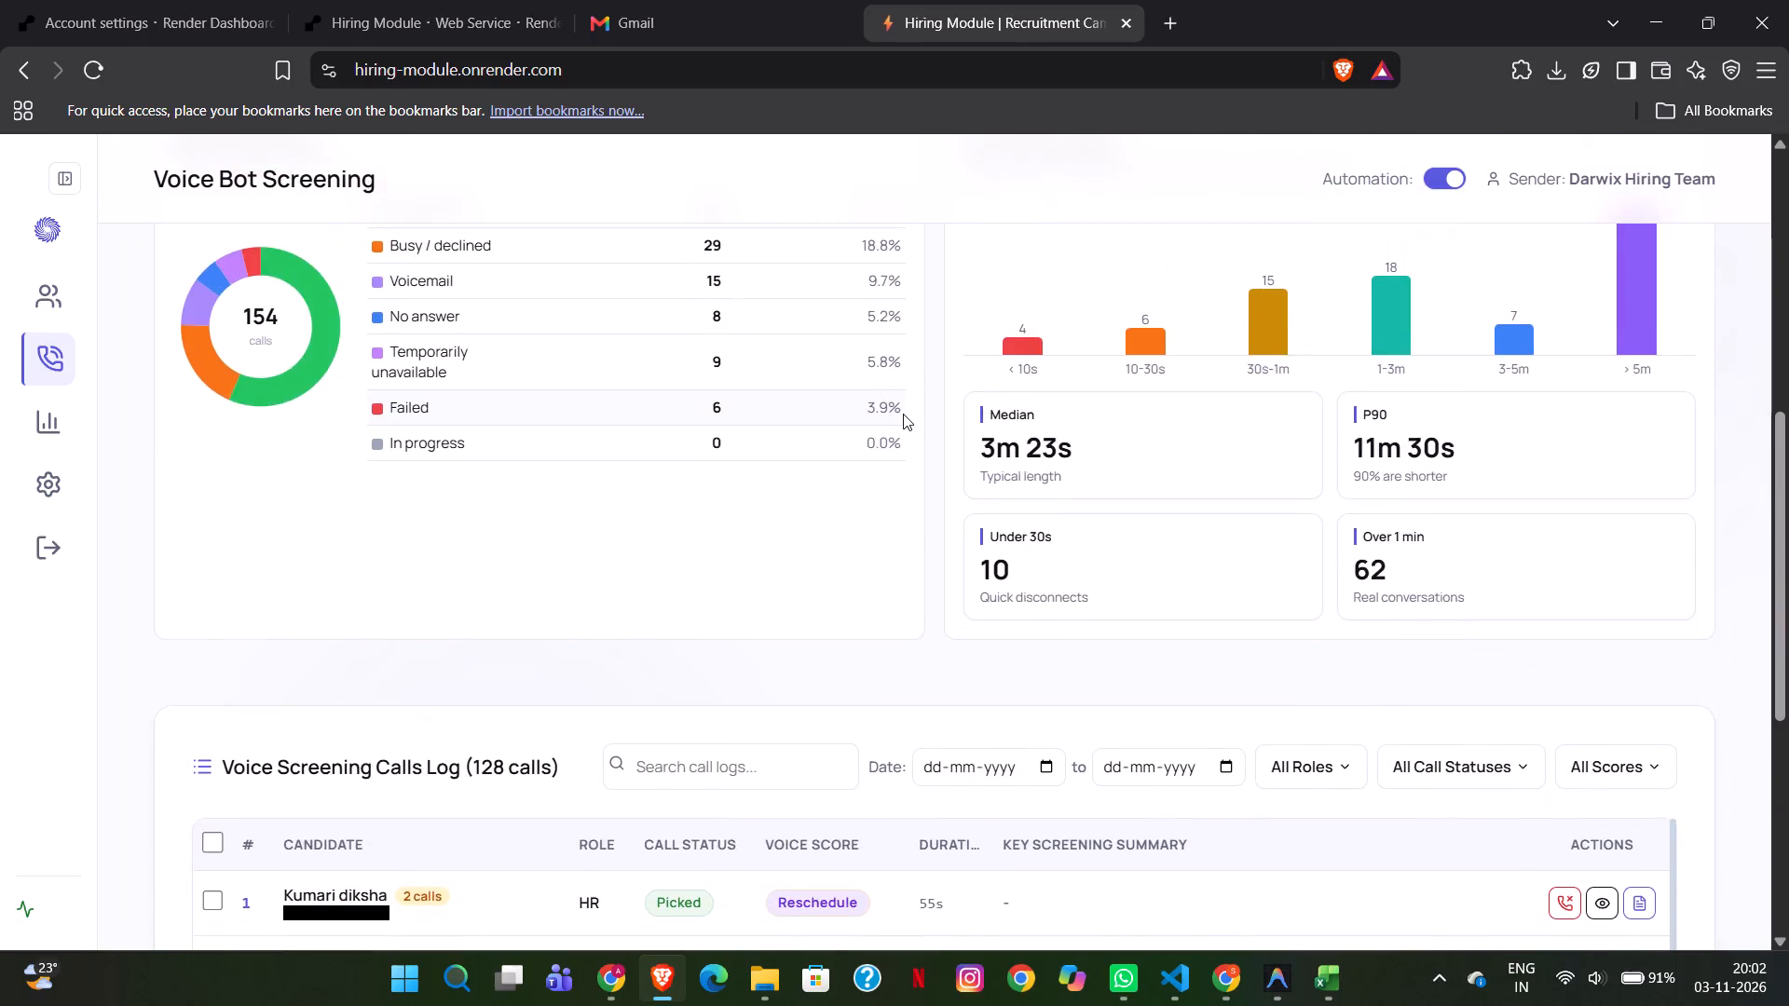
pyautogui.scroll(-3, 903, 414)
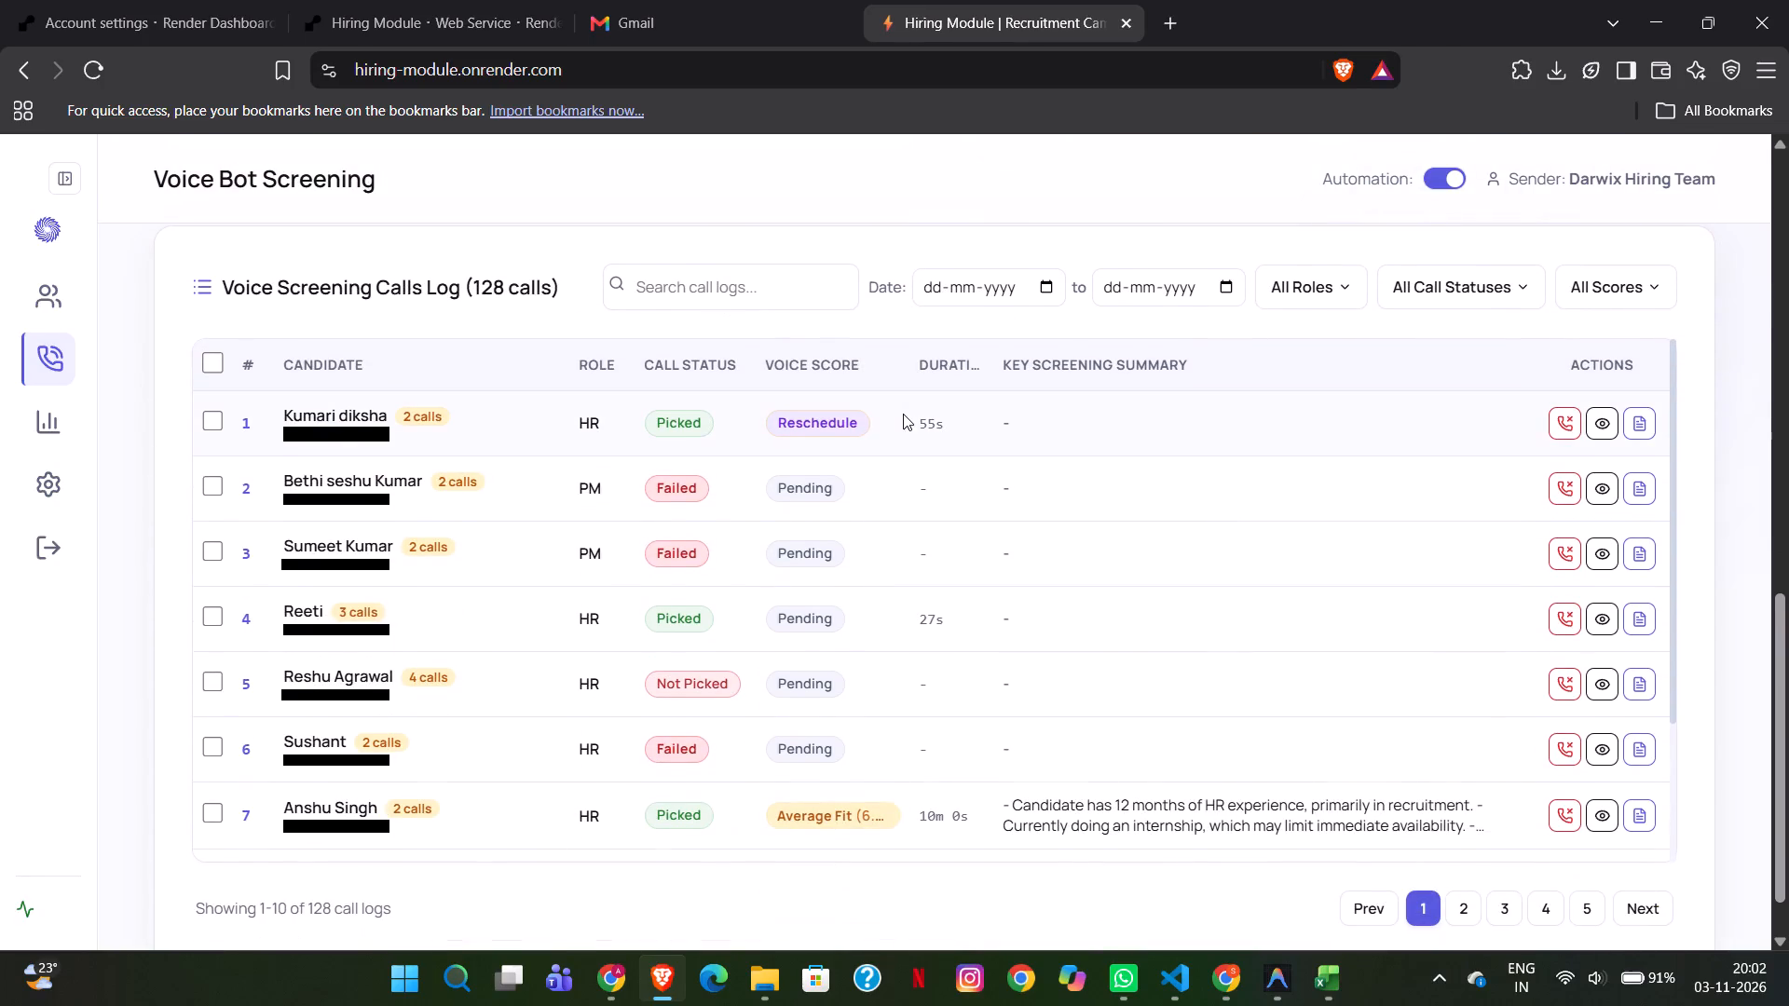
pyautogui.scroll(-2, 903, 414)
pyautogui.scroll(2, 903, 414)
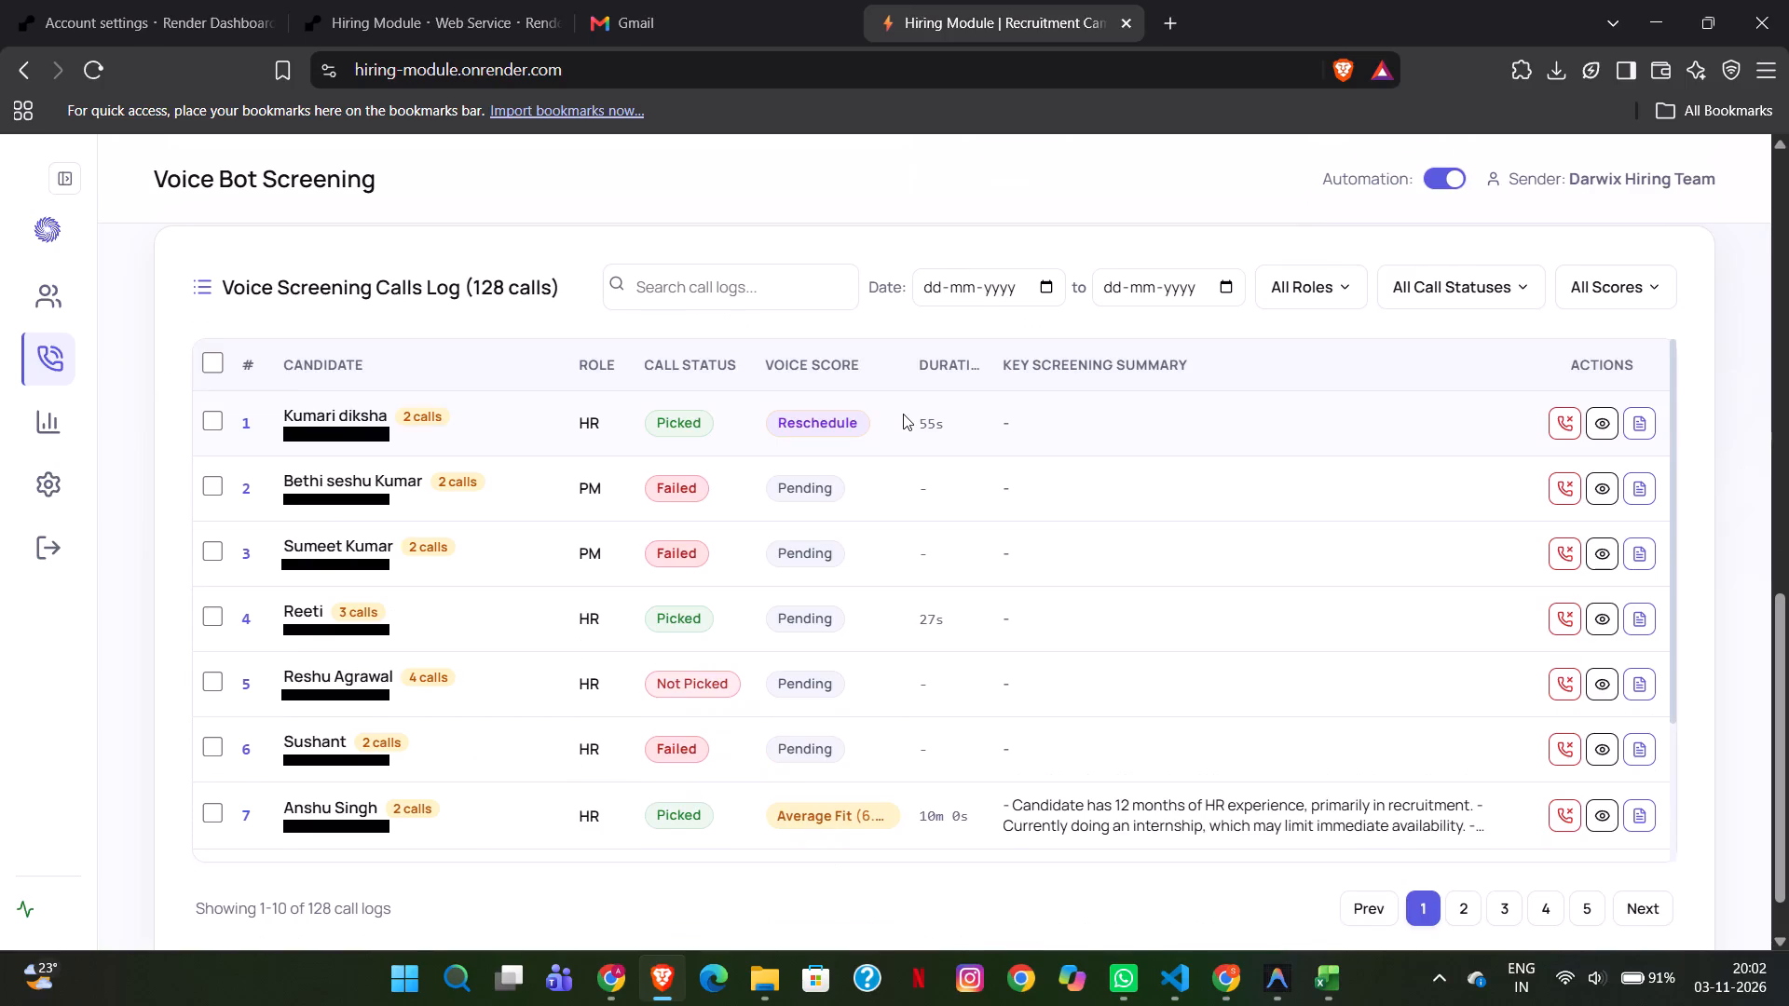
pyautogui.scroll(-1, 903, 414)
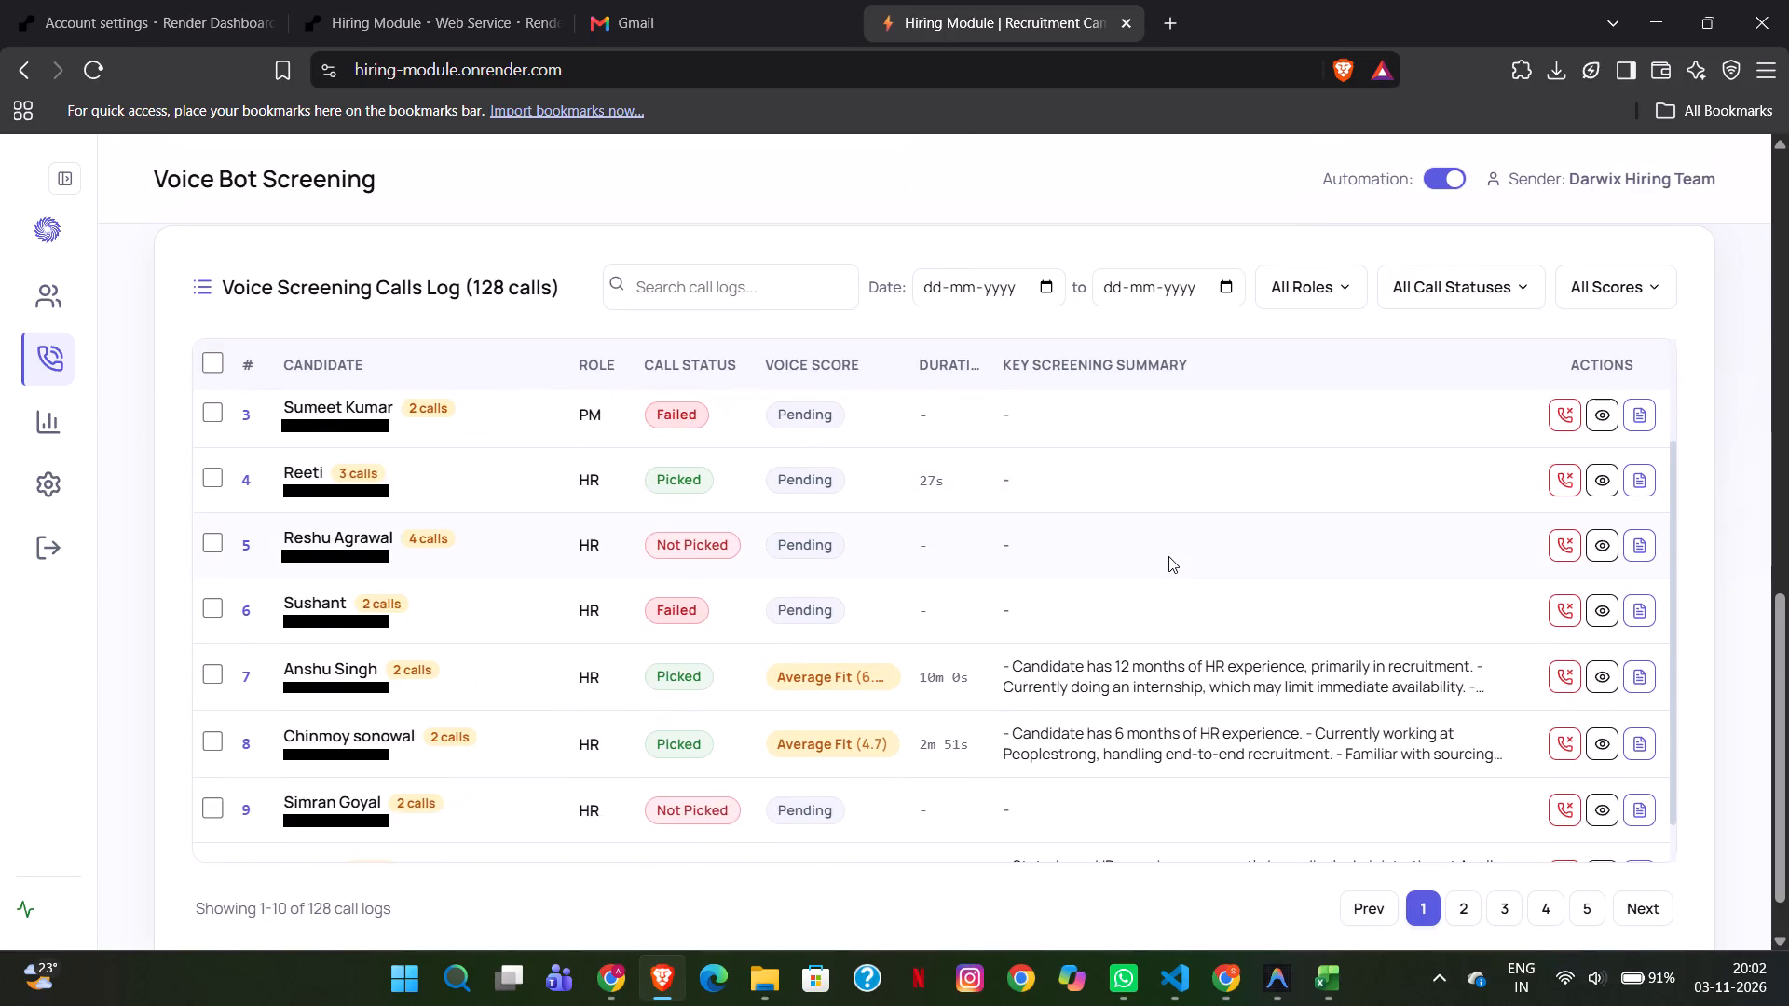
pyautogui.click(1140, 503)
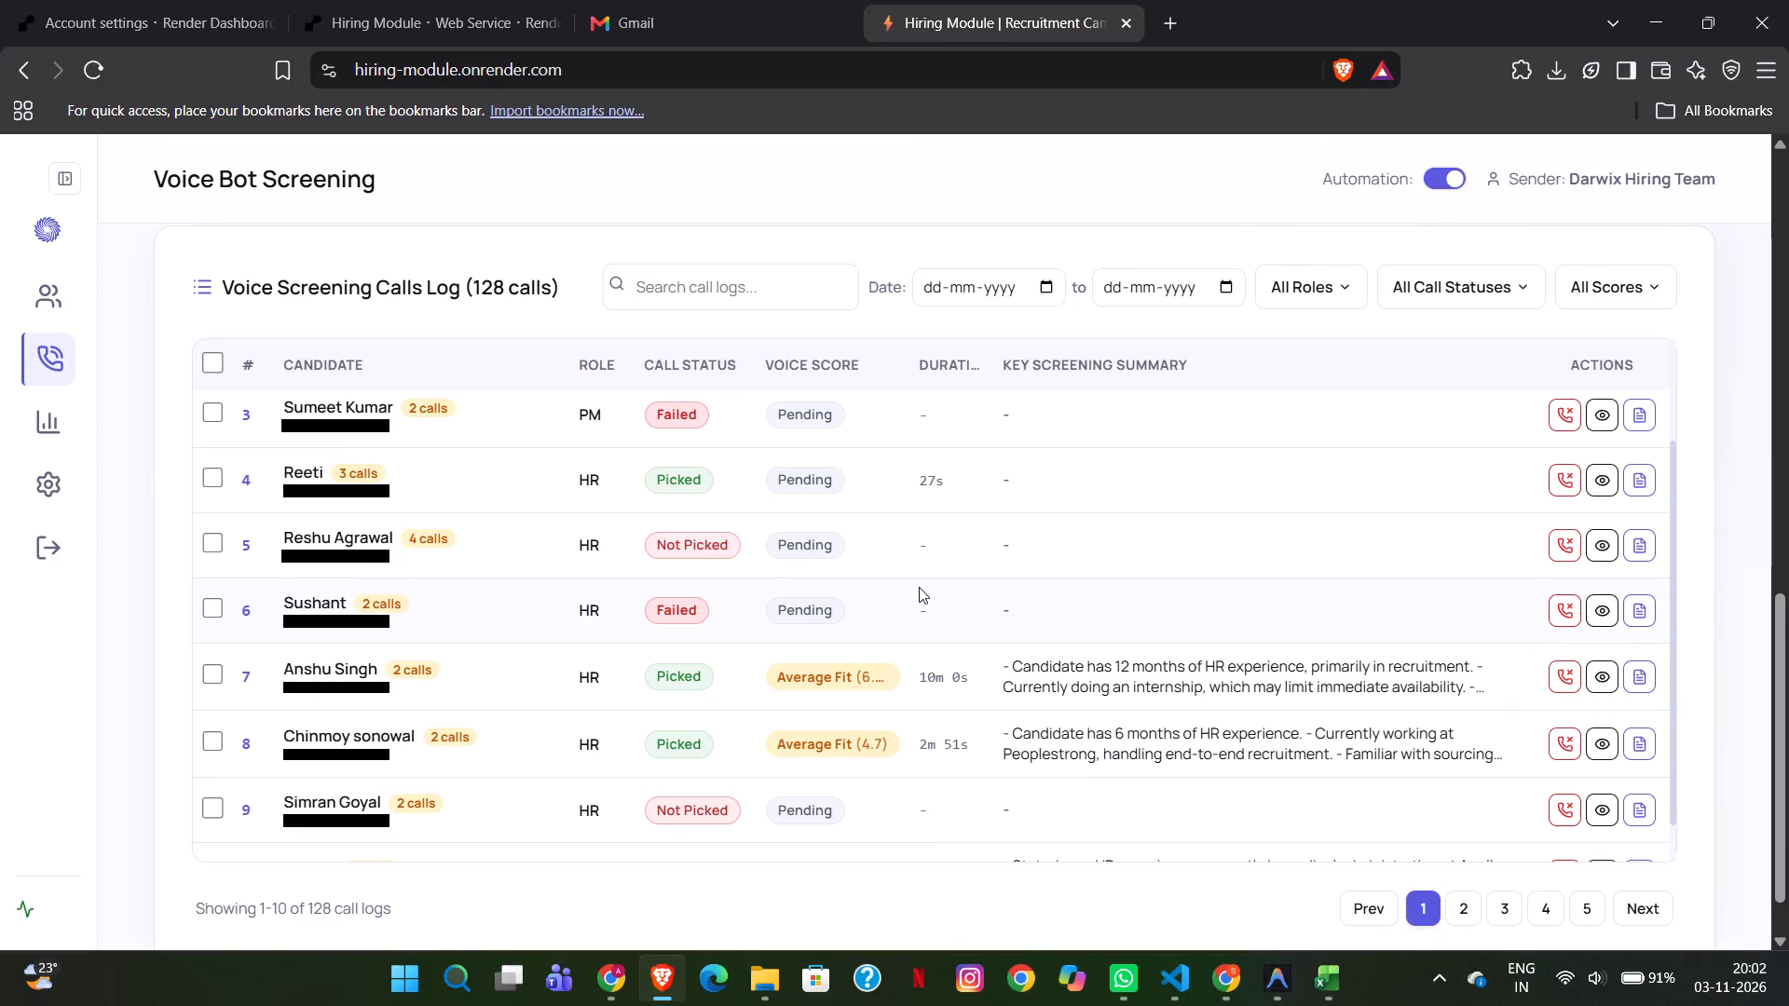
# View the call transcript of the HR candidate in row 5 of the calls log and close it.
pyautogui.click(1651, 551)
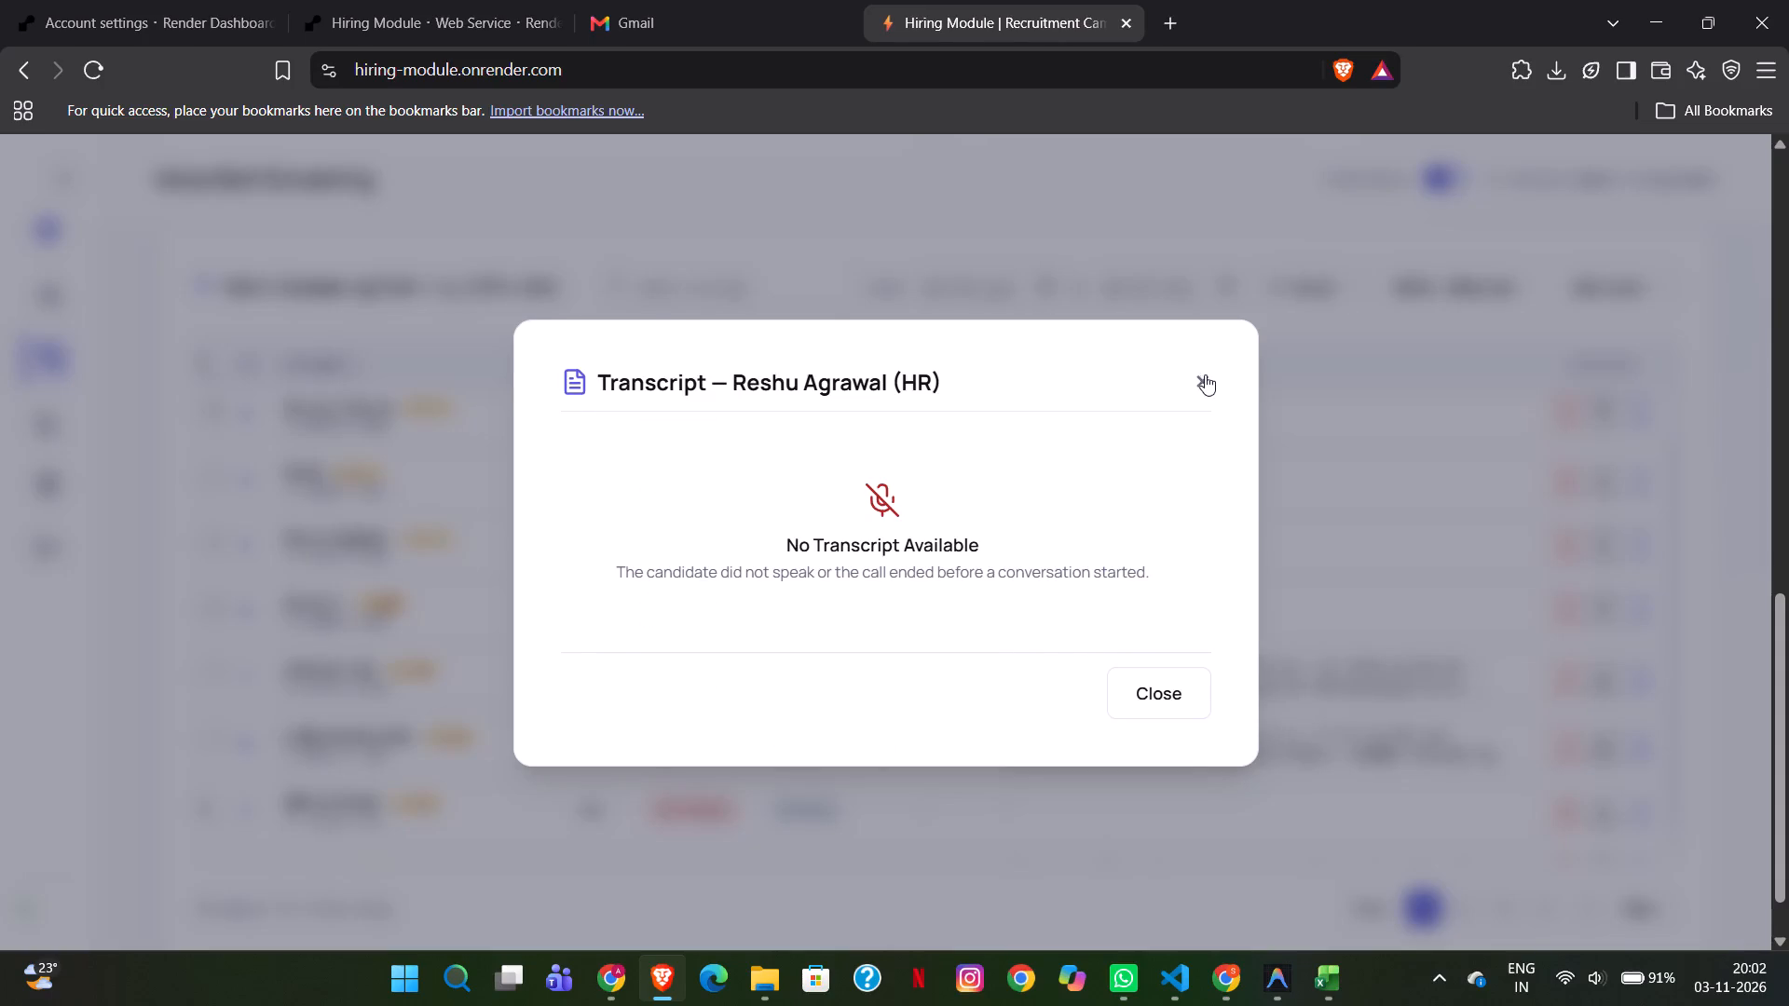
pyautogui.click(1203, 374)
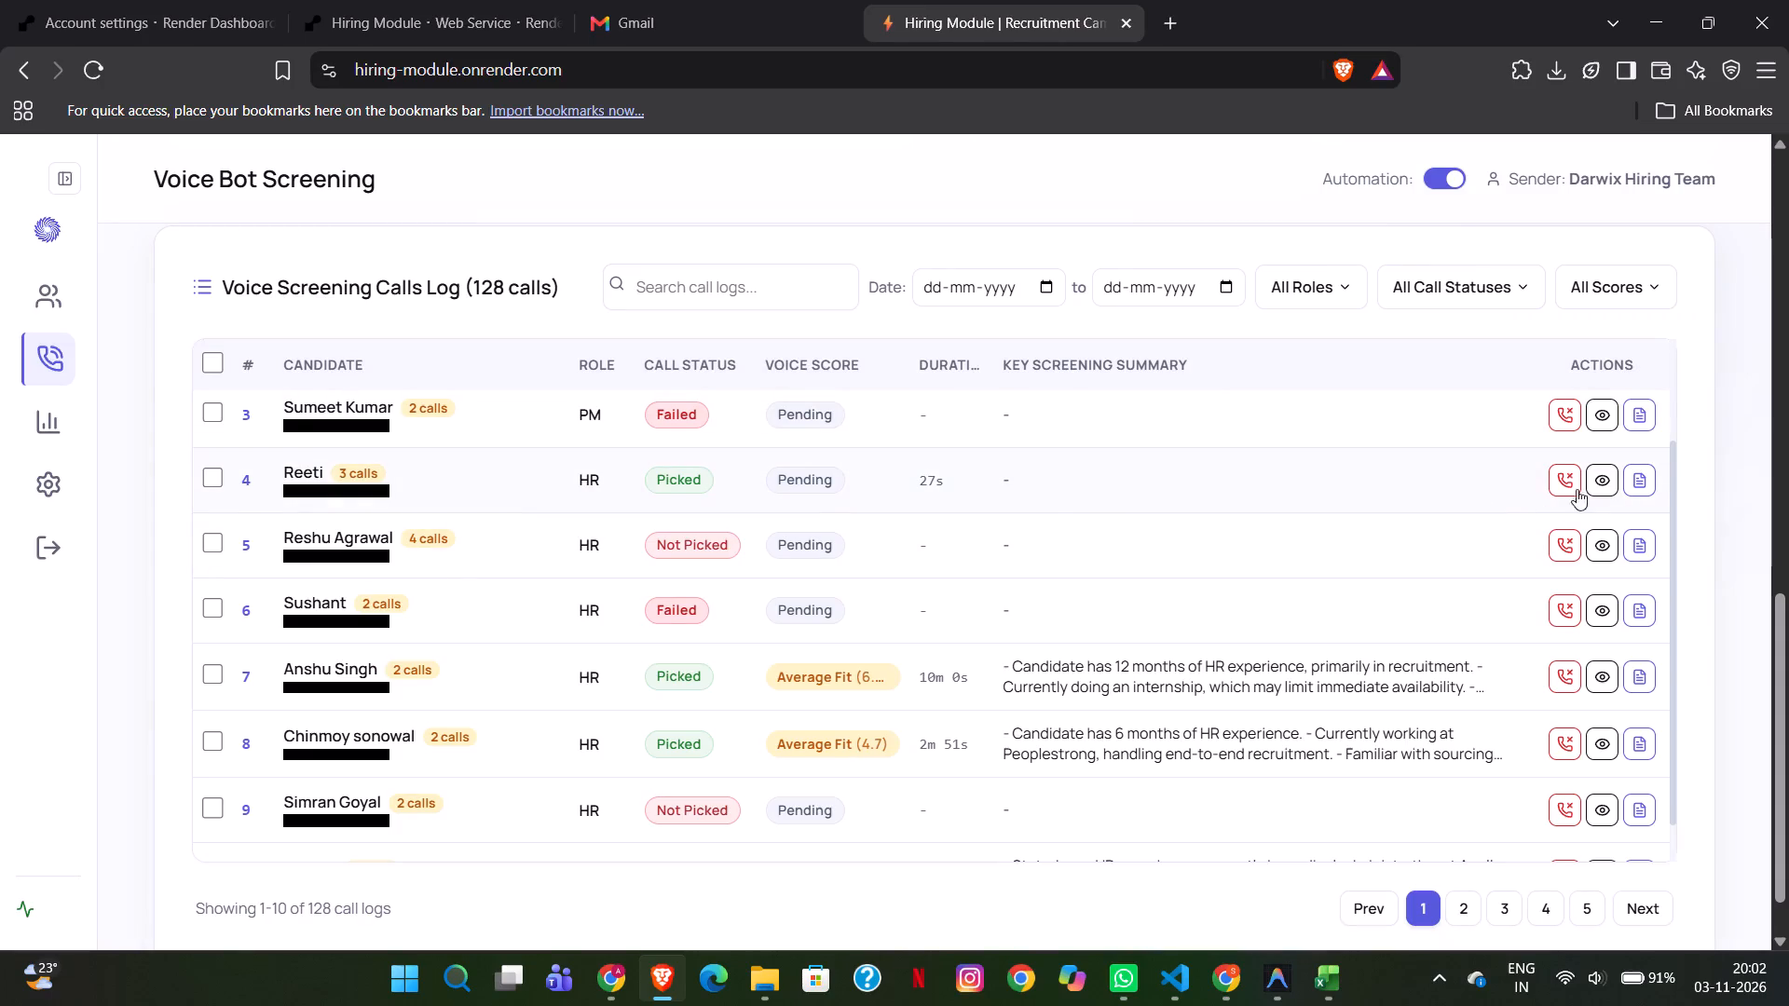
# Read the full call transcript of the HR candidate in row 4 through to the last reply, and close it.
pyautogui.moveTo(1601, 477); pyautogui.dragTo(1640, 481)
pyautogui.click(1640, 481)
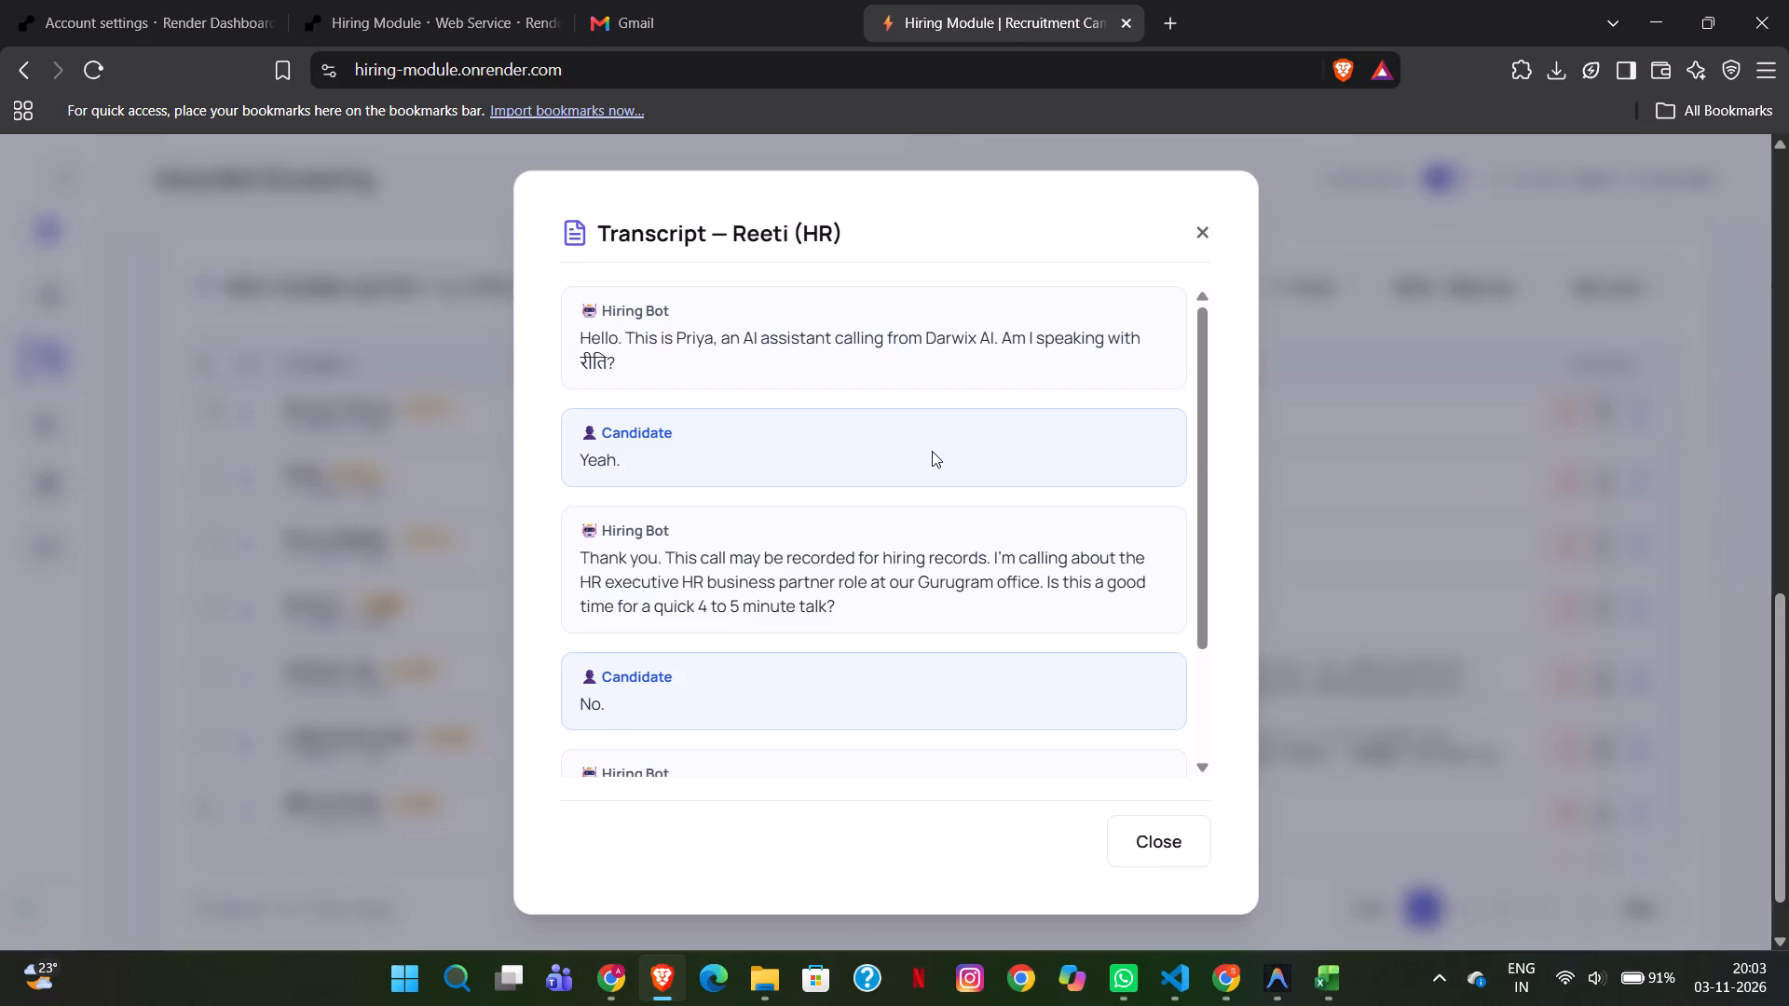
pyautogui.scroll(-4, 932, 451)
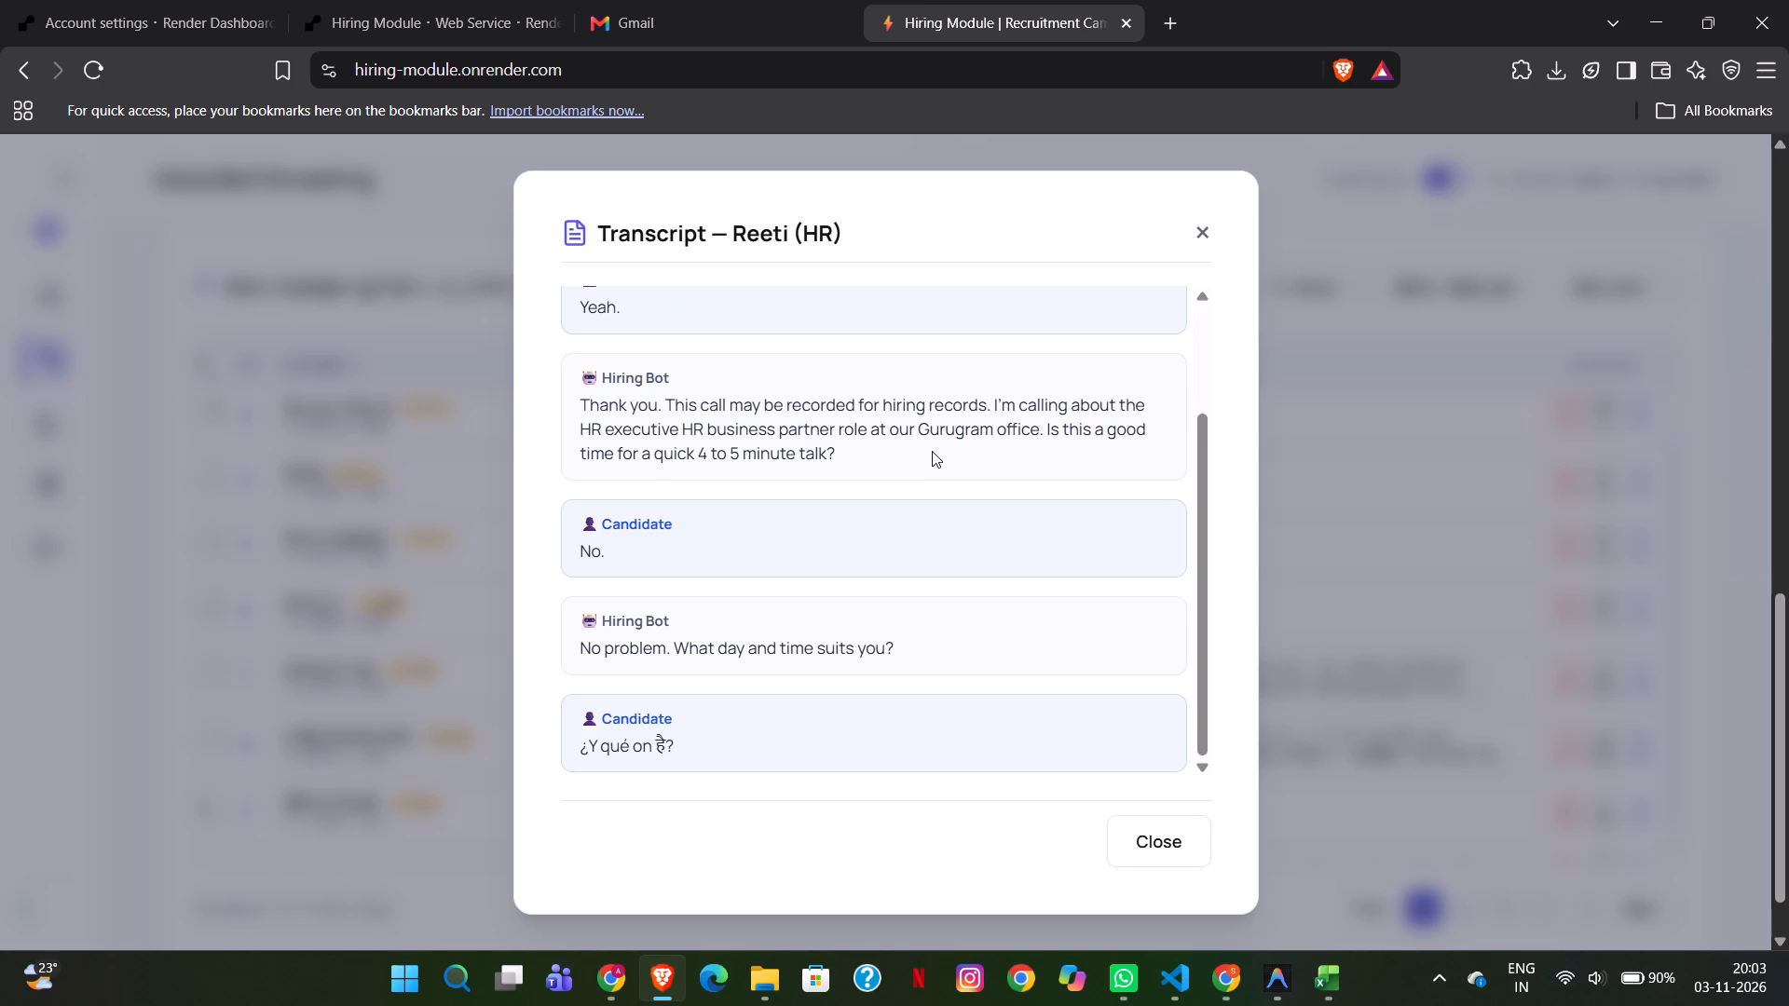
pyautogui.click(1195, 220)
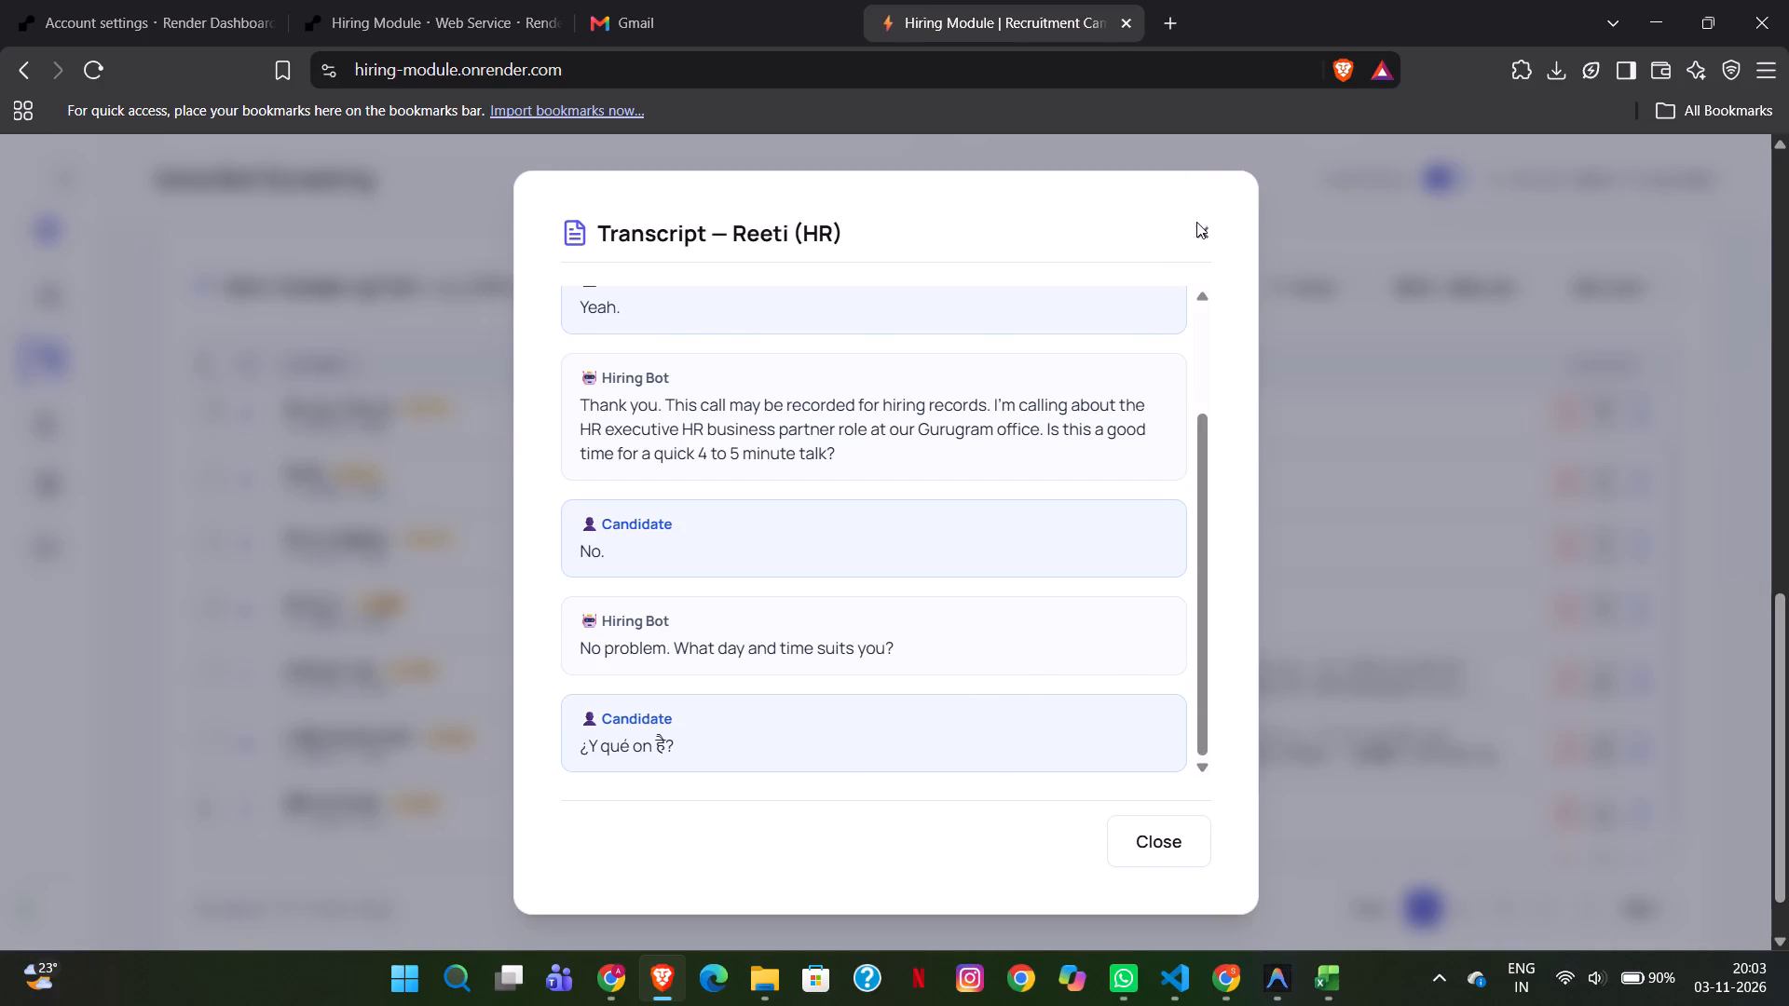
# Close the candidate's call transcript and look back over the voice screening calls log and the section above it.
pyautogui.click(1200, 233)
pyautogui.scroll(3, 780, 584)
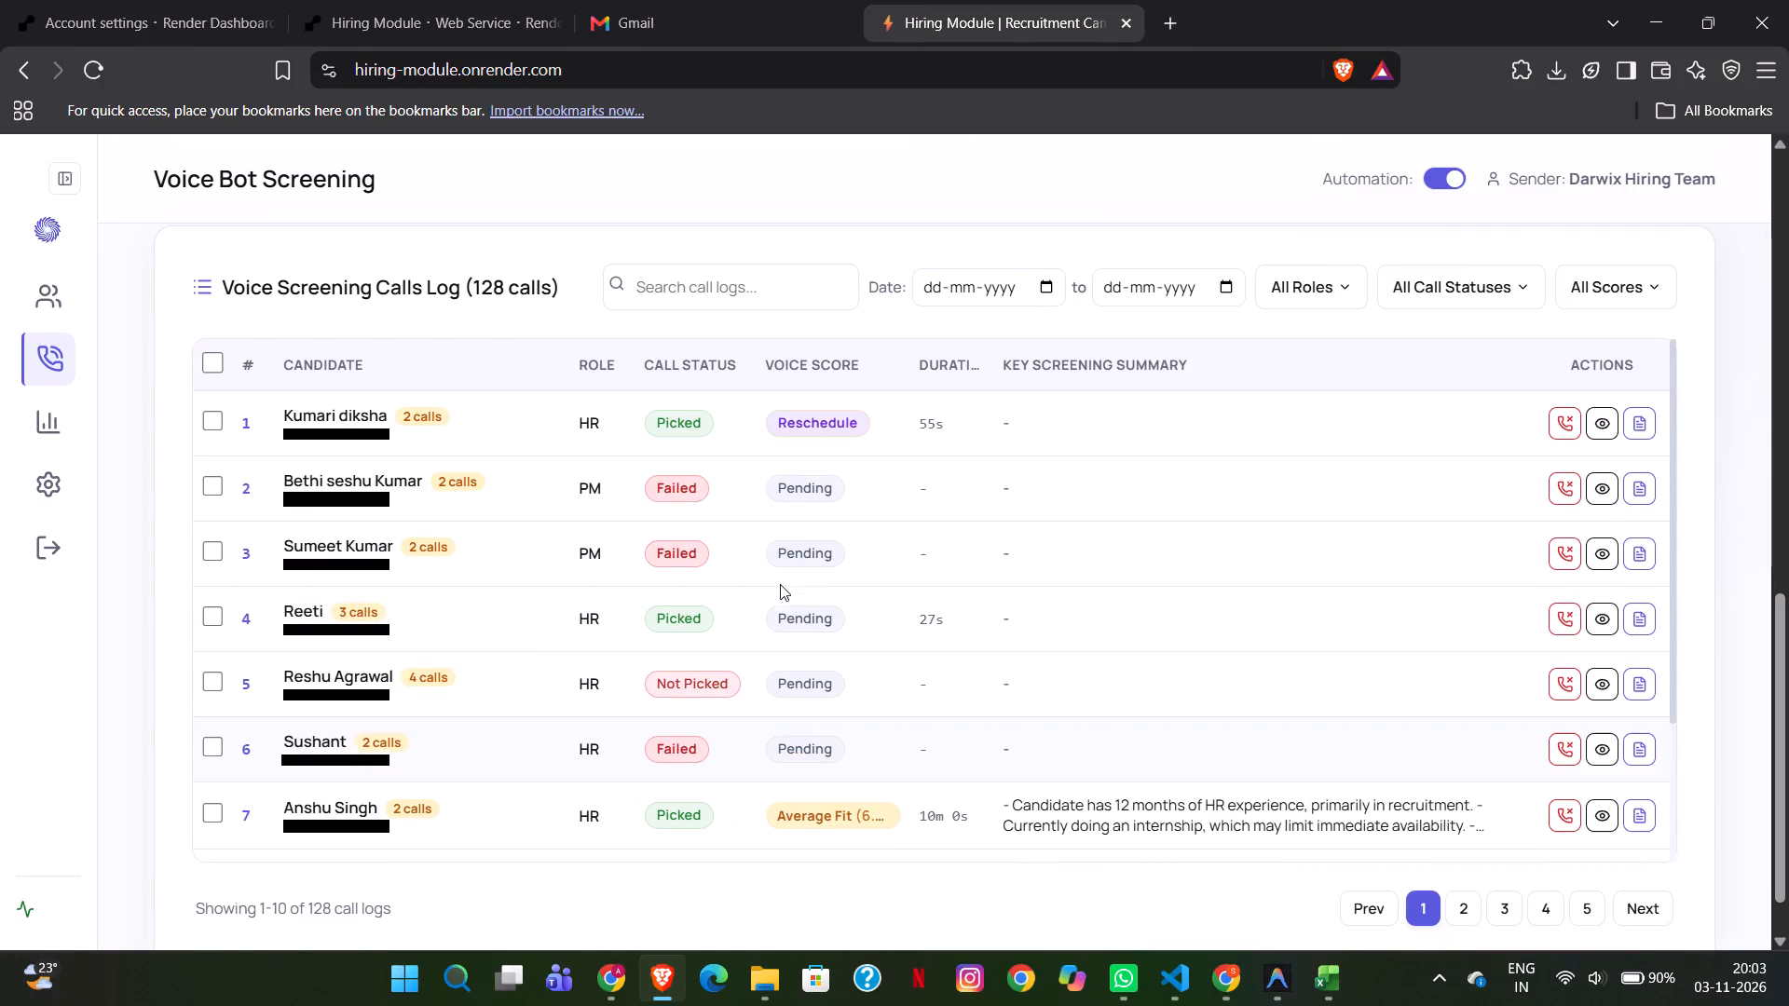
pyautogui.scroll(3, 780, 584)
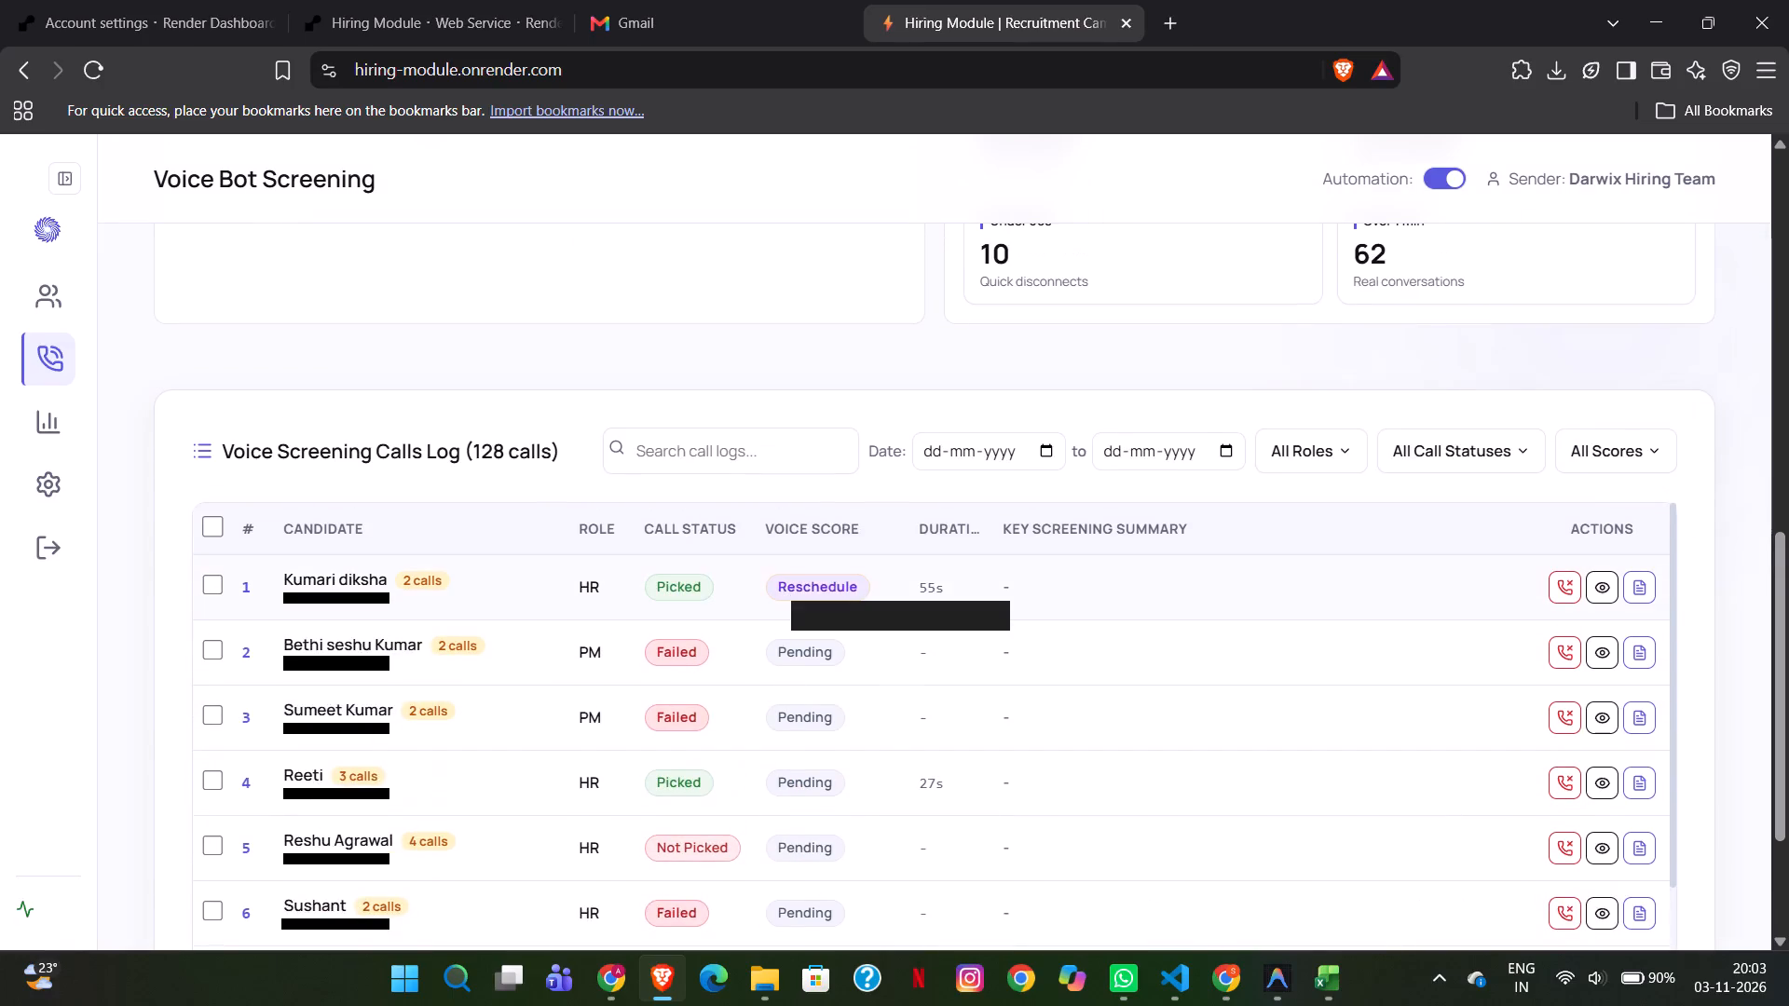